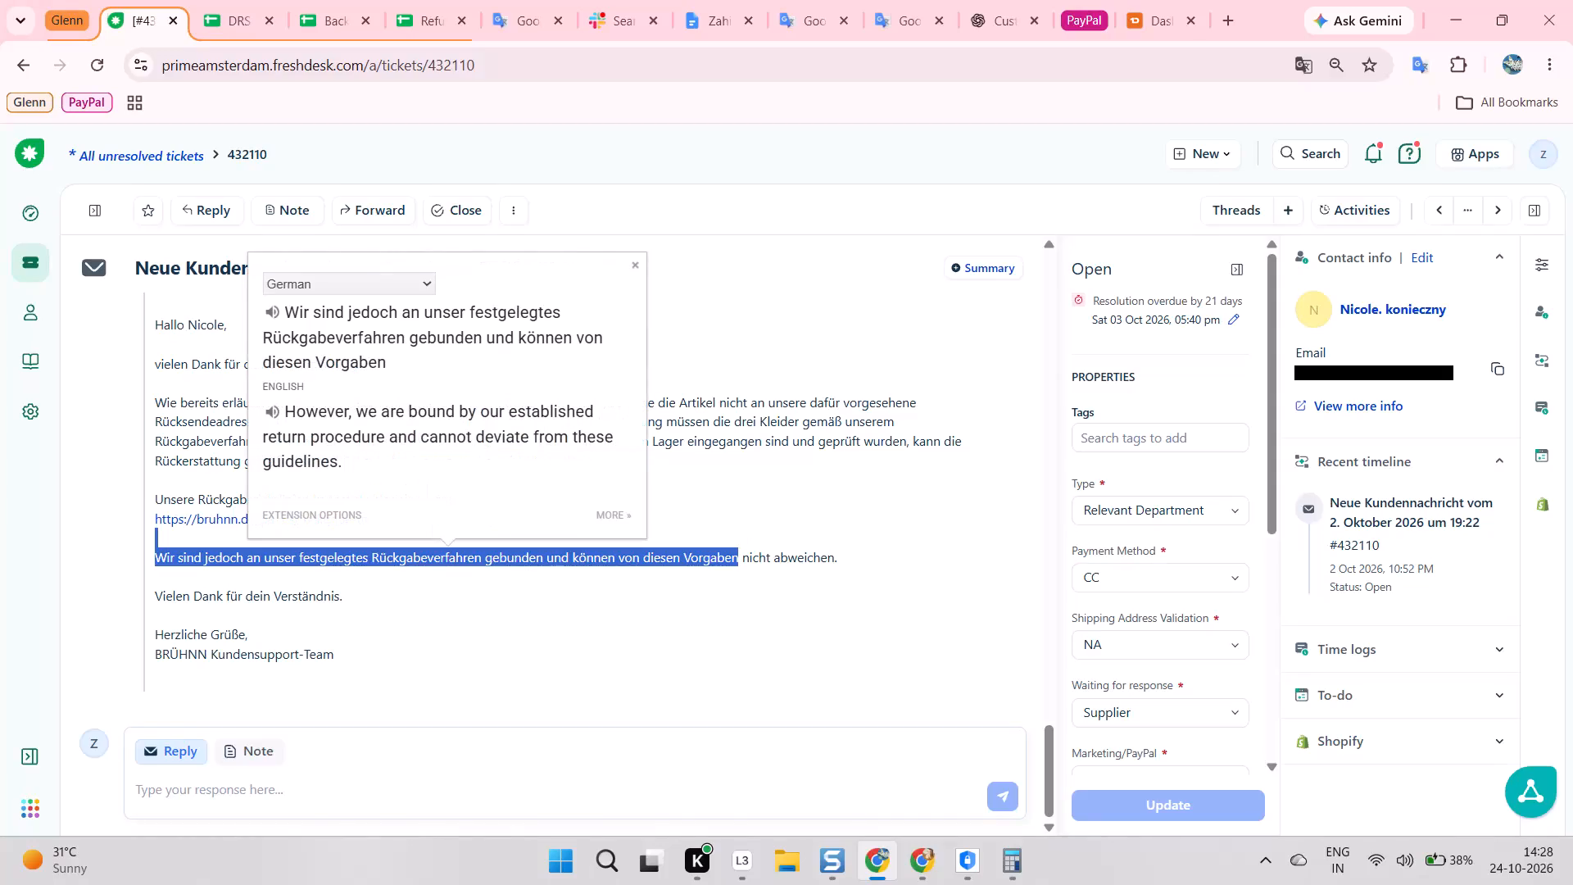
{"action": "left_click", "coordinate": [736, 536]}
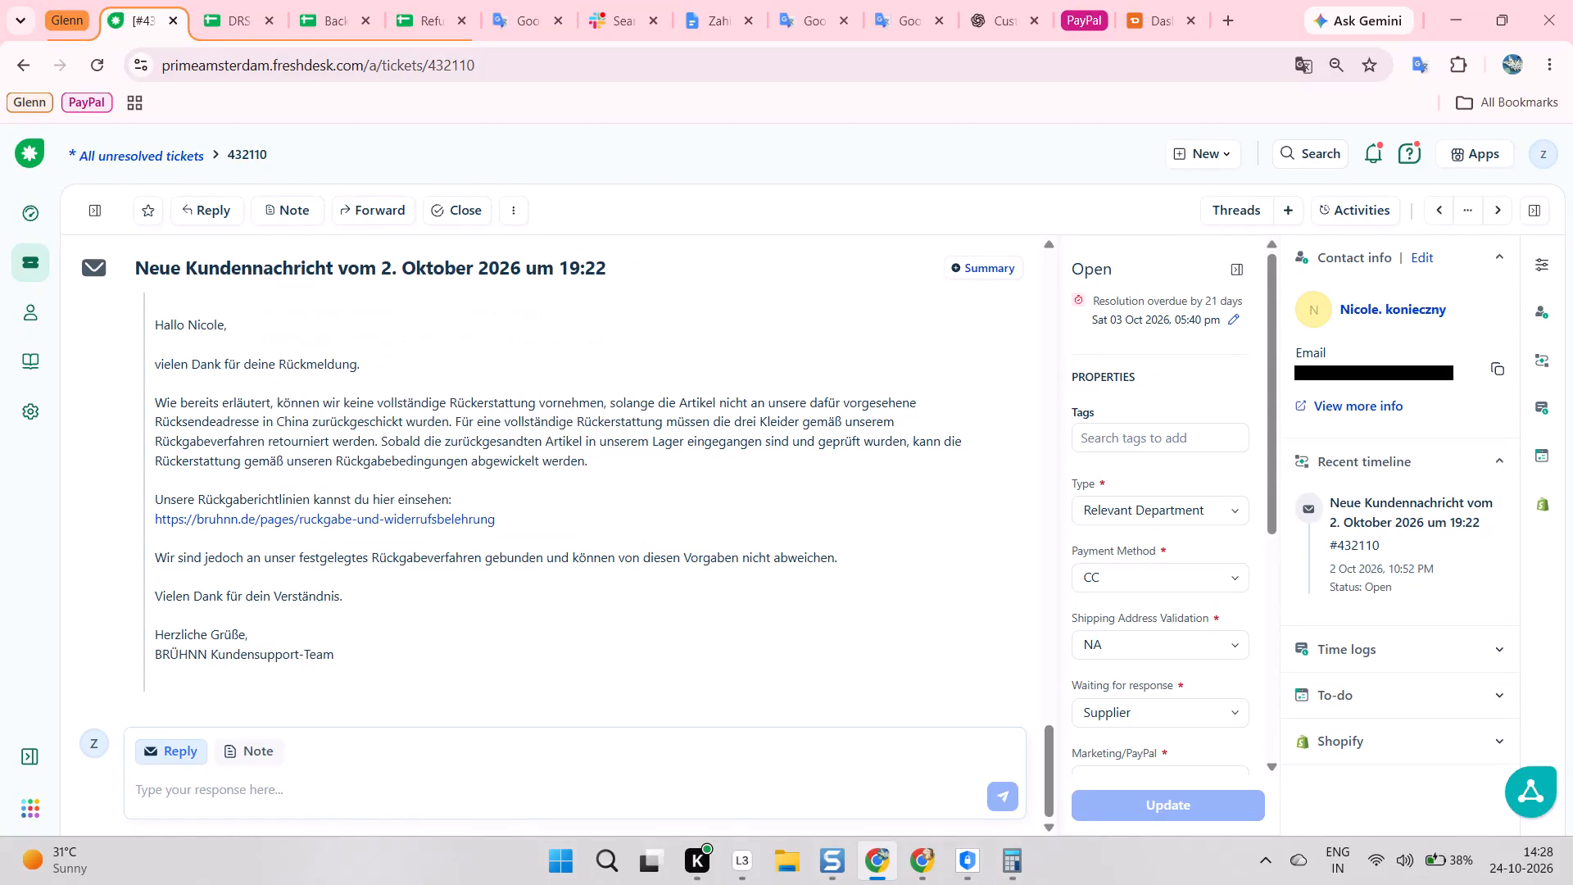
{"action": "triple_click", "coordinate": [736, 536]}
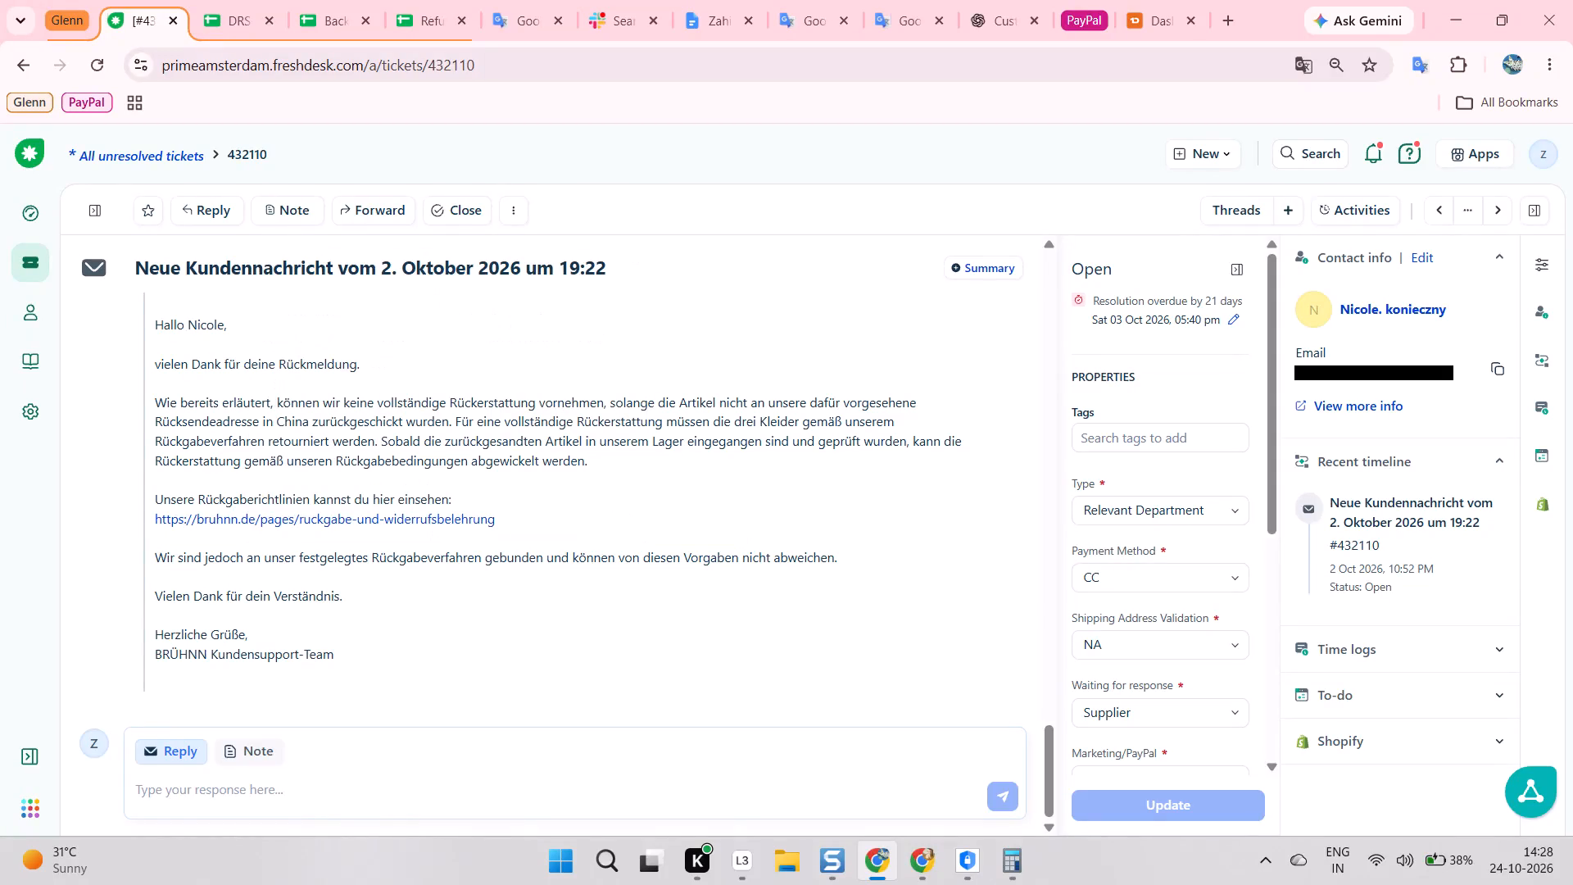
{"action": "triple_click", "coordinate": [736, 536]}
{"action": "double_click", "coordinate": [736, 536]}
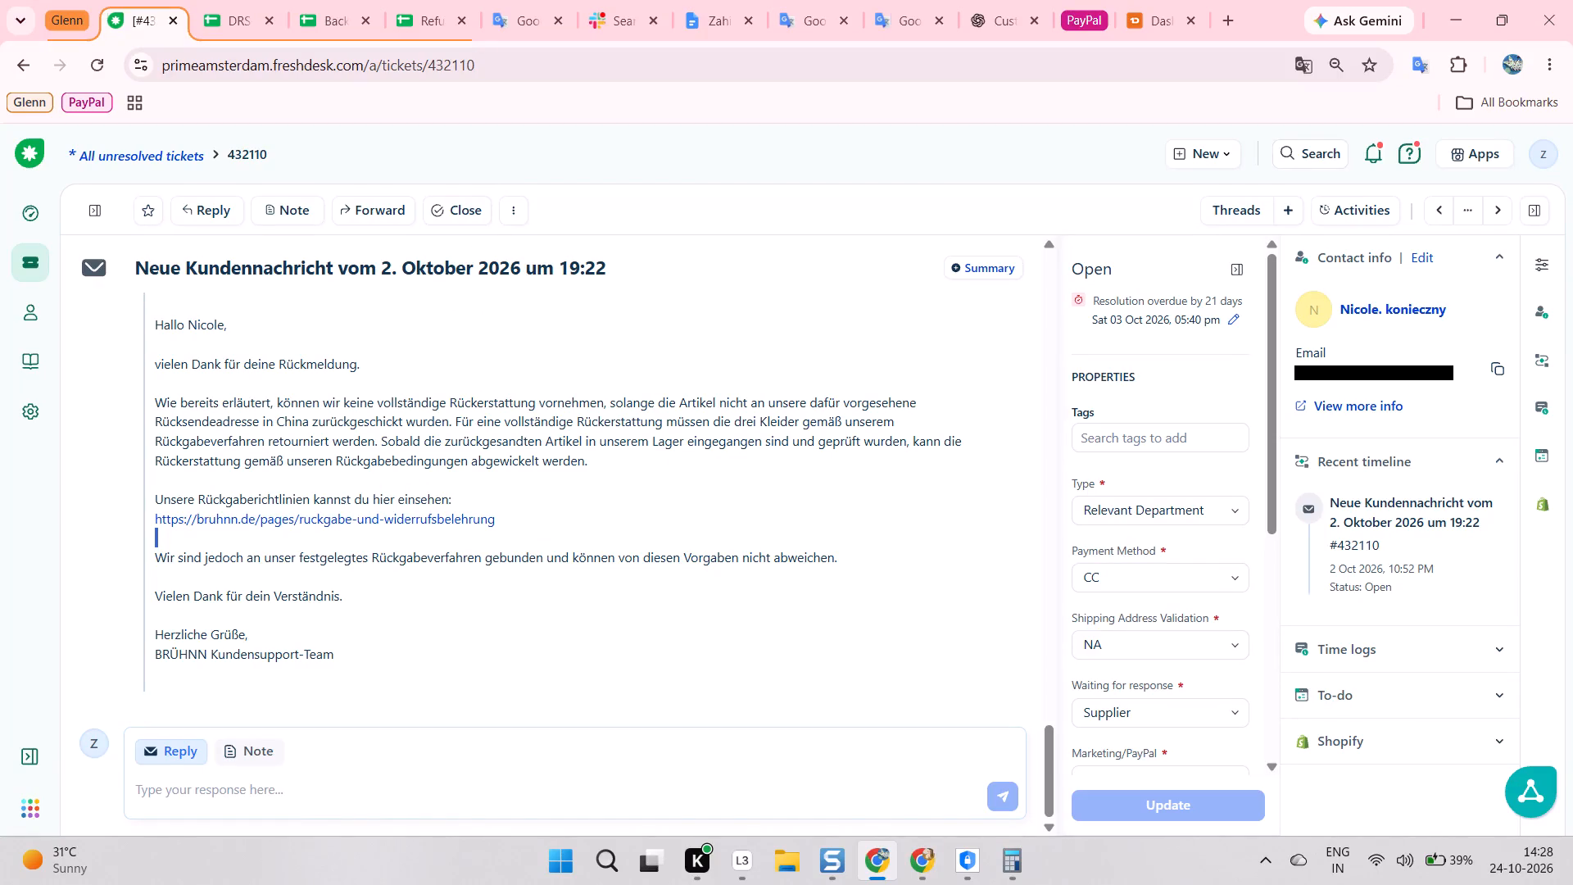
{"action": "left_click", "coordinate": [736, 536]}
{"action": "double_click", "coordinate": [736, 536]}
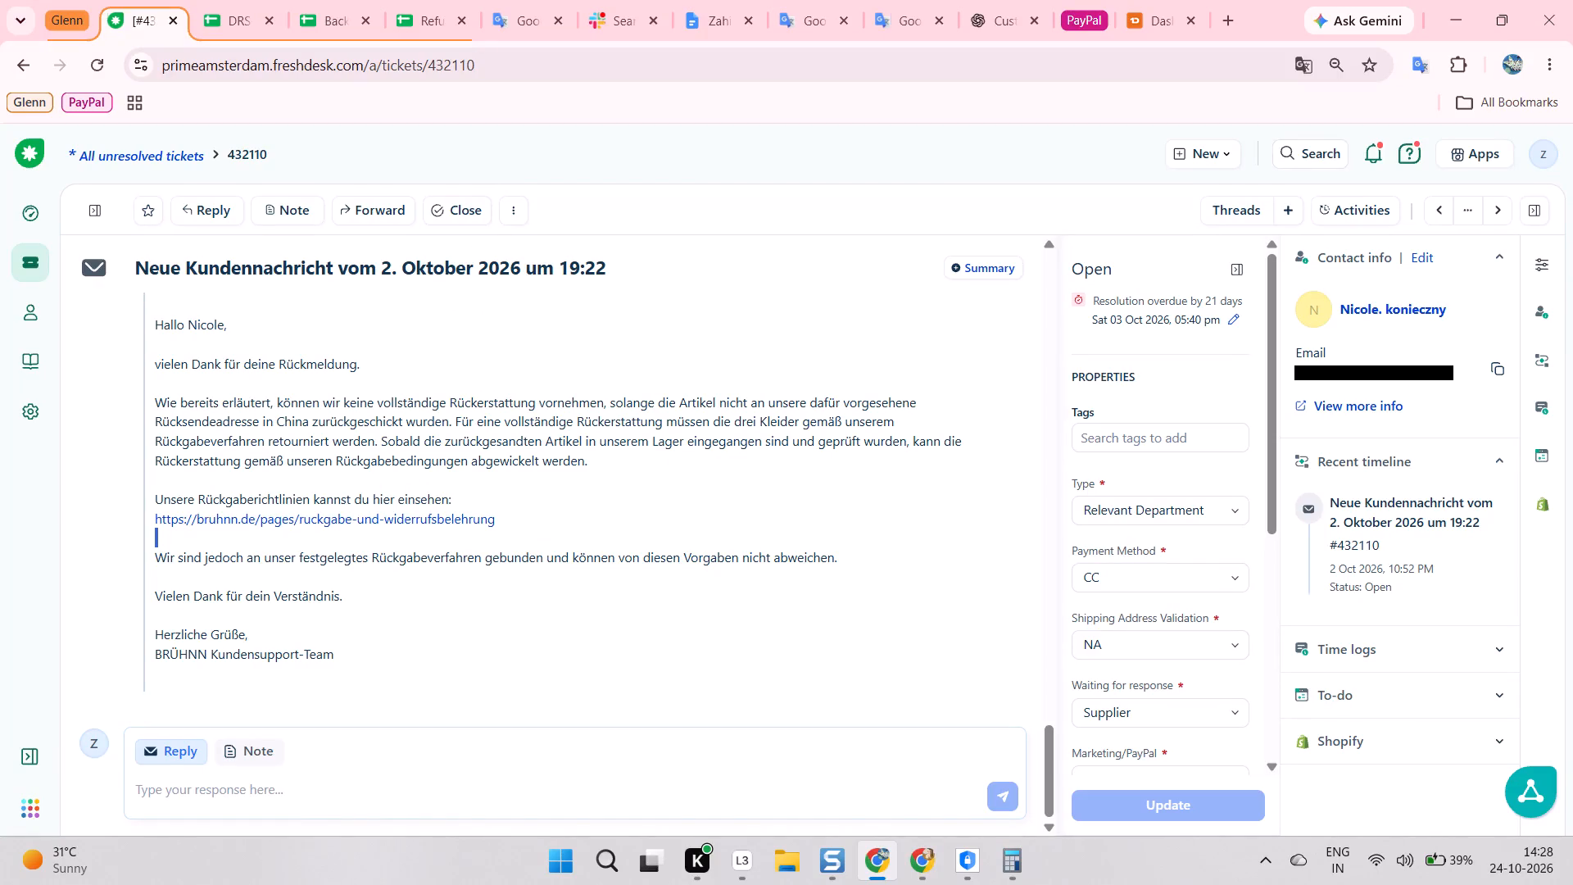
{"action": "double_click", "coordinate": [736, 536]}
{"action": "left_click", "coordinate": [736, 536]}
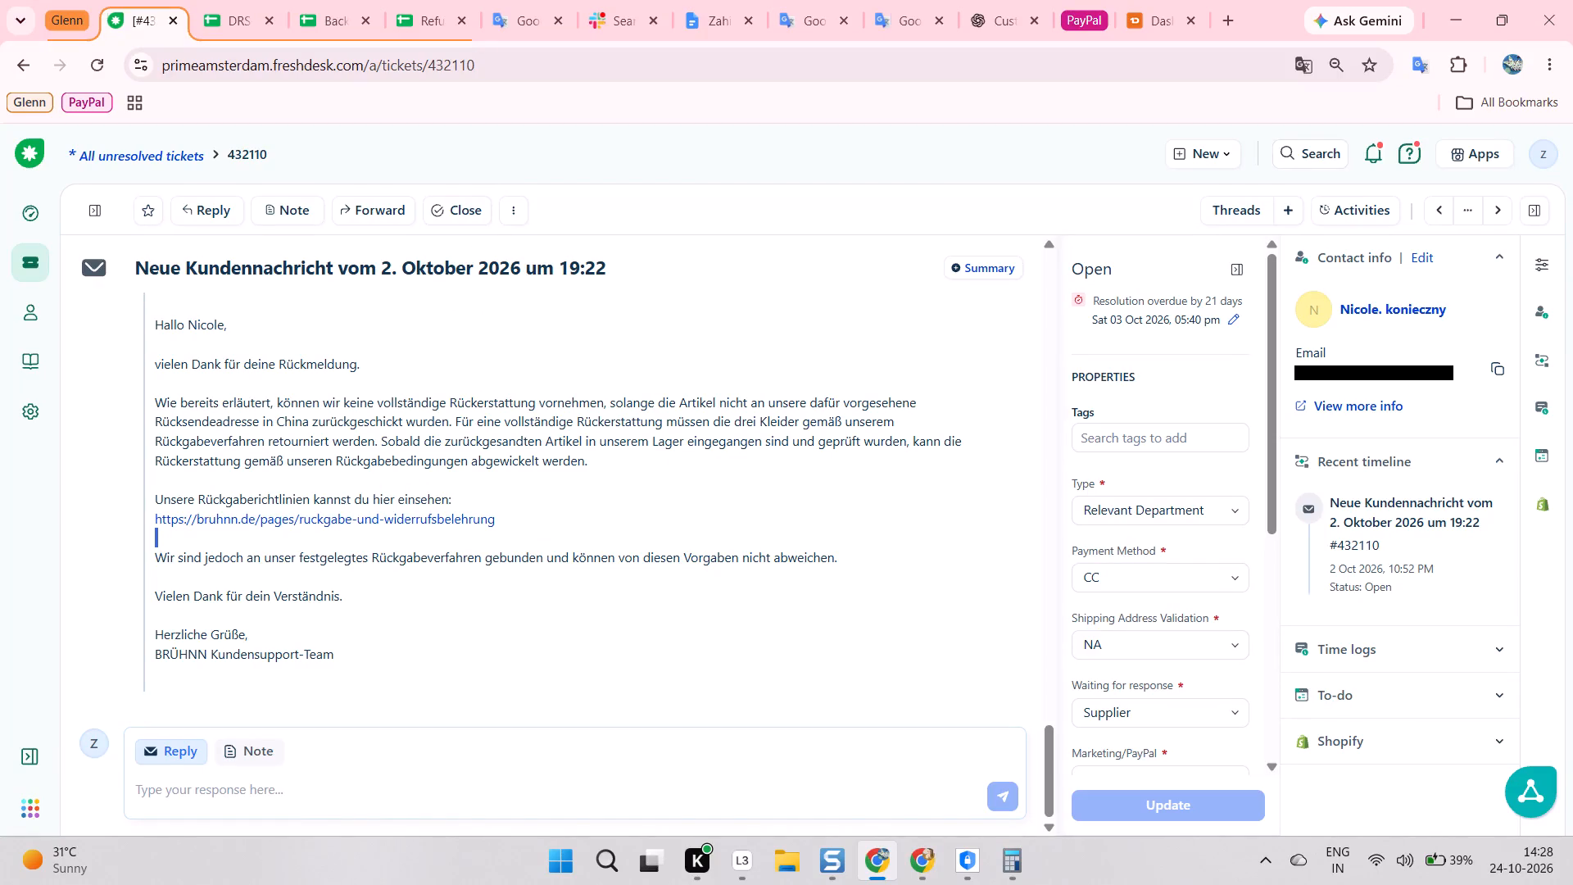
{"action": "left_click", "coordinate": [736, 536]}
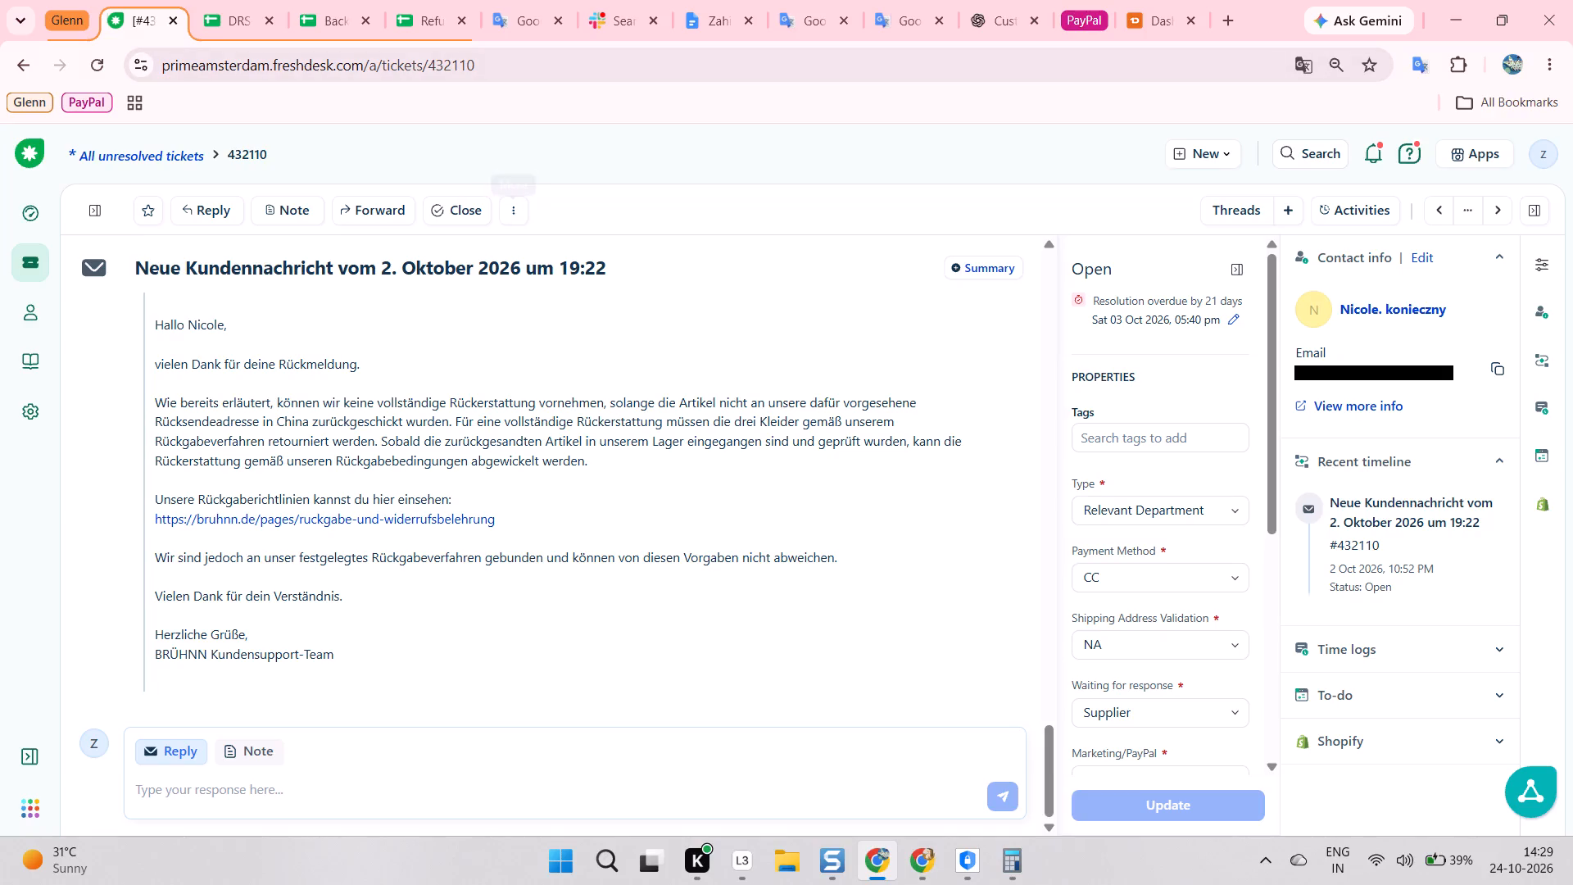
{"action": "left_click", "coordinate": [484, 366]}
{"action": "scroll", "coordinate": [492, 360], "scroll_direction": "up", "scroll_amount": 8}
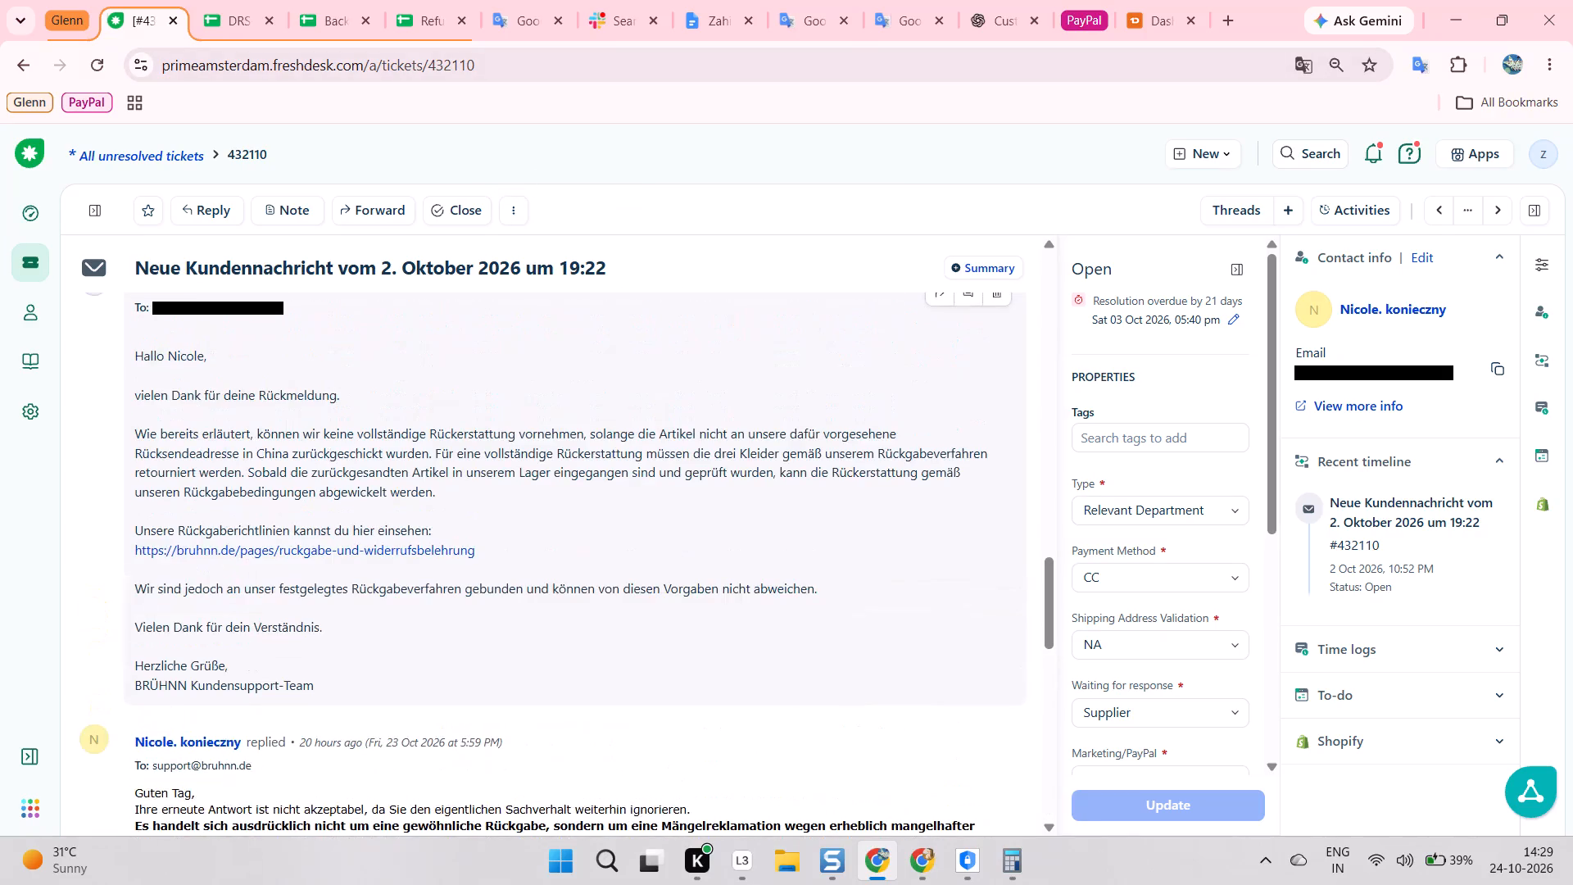
{"action": "left_click", "coordinate": [24, 270]}
{"action": "left_click", "coordinate": [230, 7]}
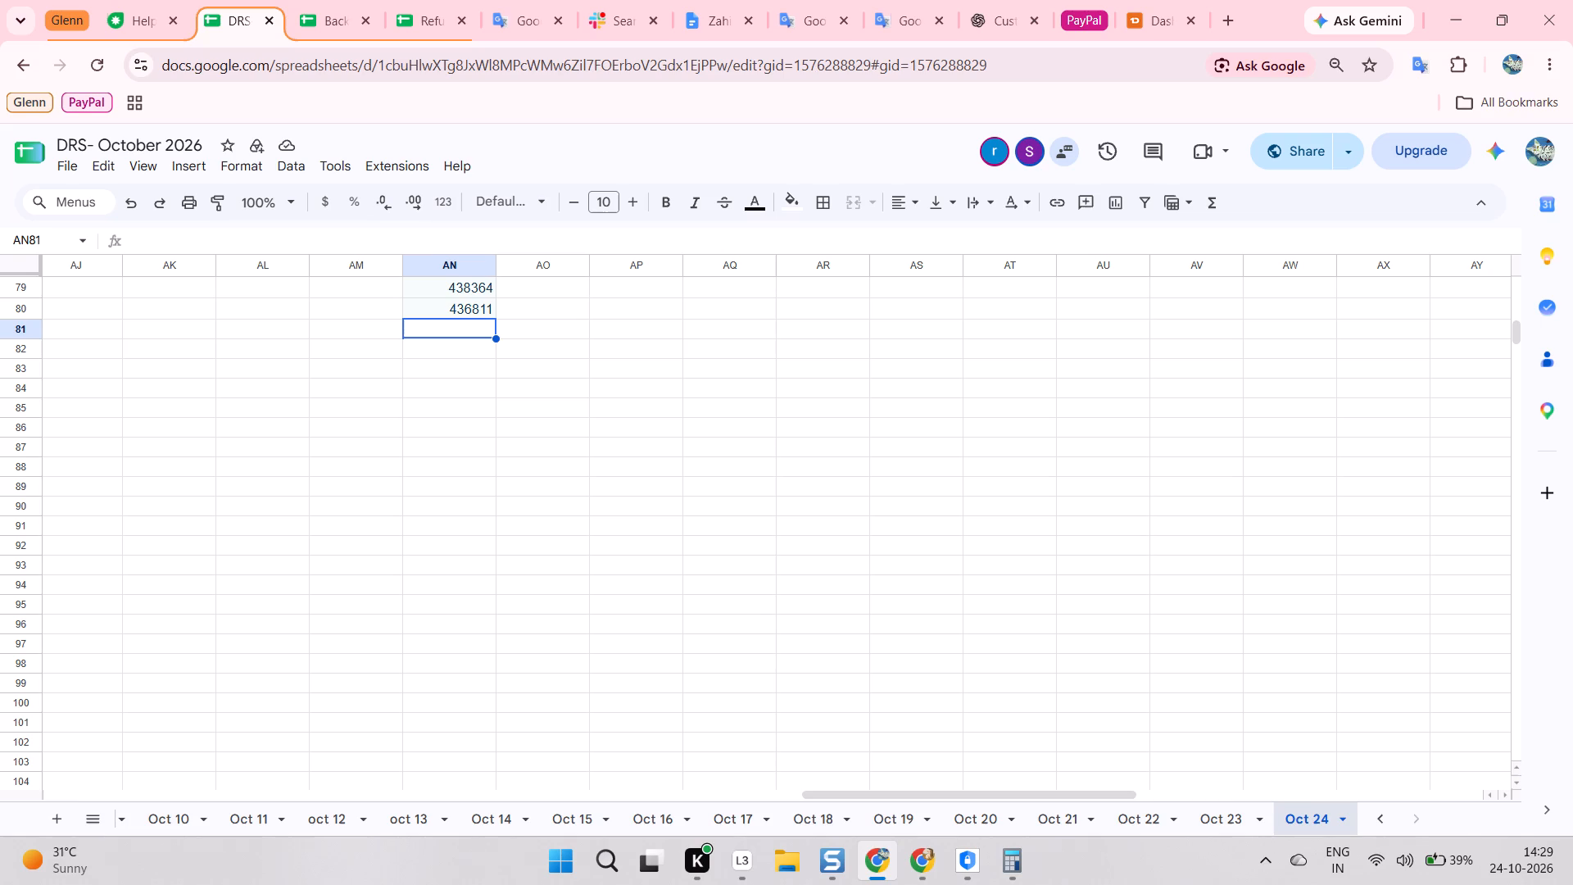
{"action": "left_click", "coordinate": [137, 0]}
{"action": "scroll", "coordinate": [534, 380], "scroll_direction": "up", "scroll_amount": 2}
{"action": "left_click", "coordinate": [29, 214]}
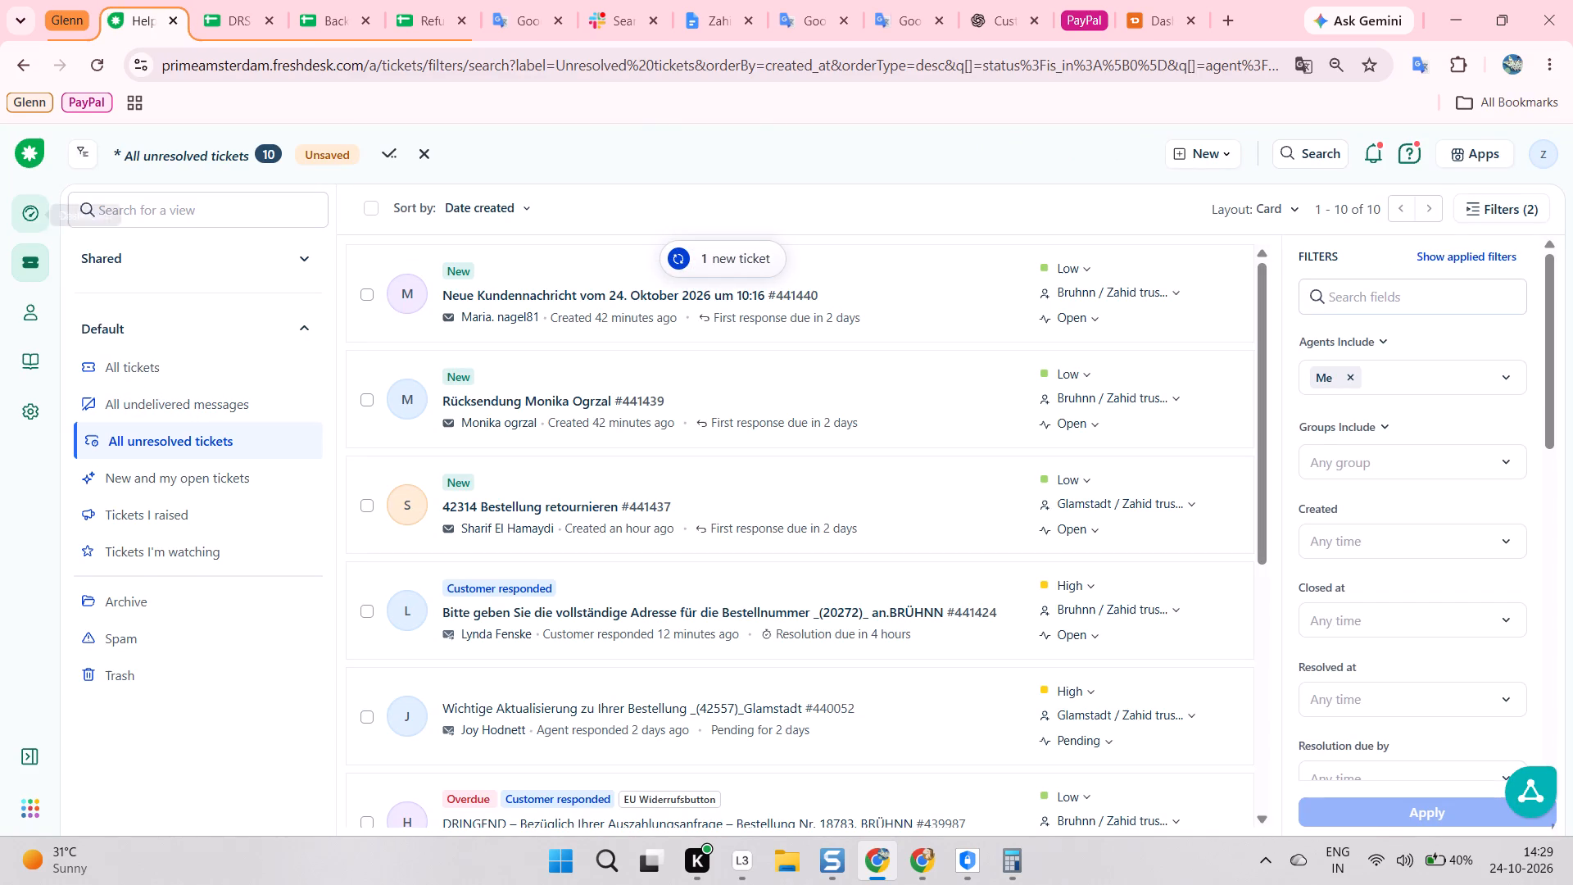
{"action": "left_click", "coordinate": [150, 288]}
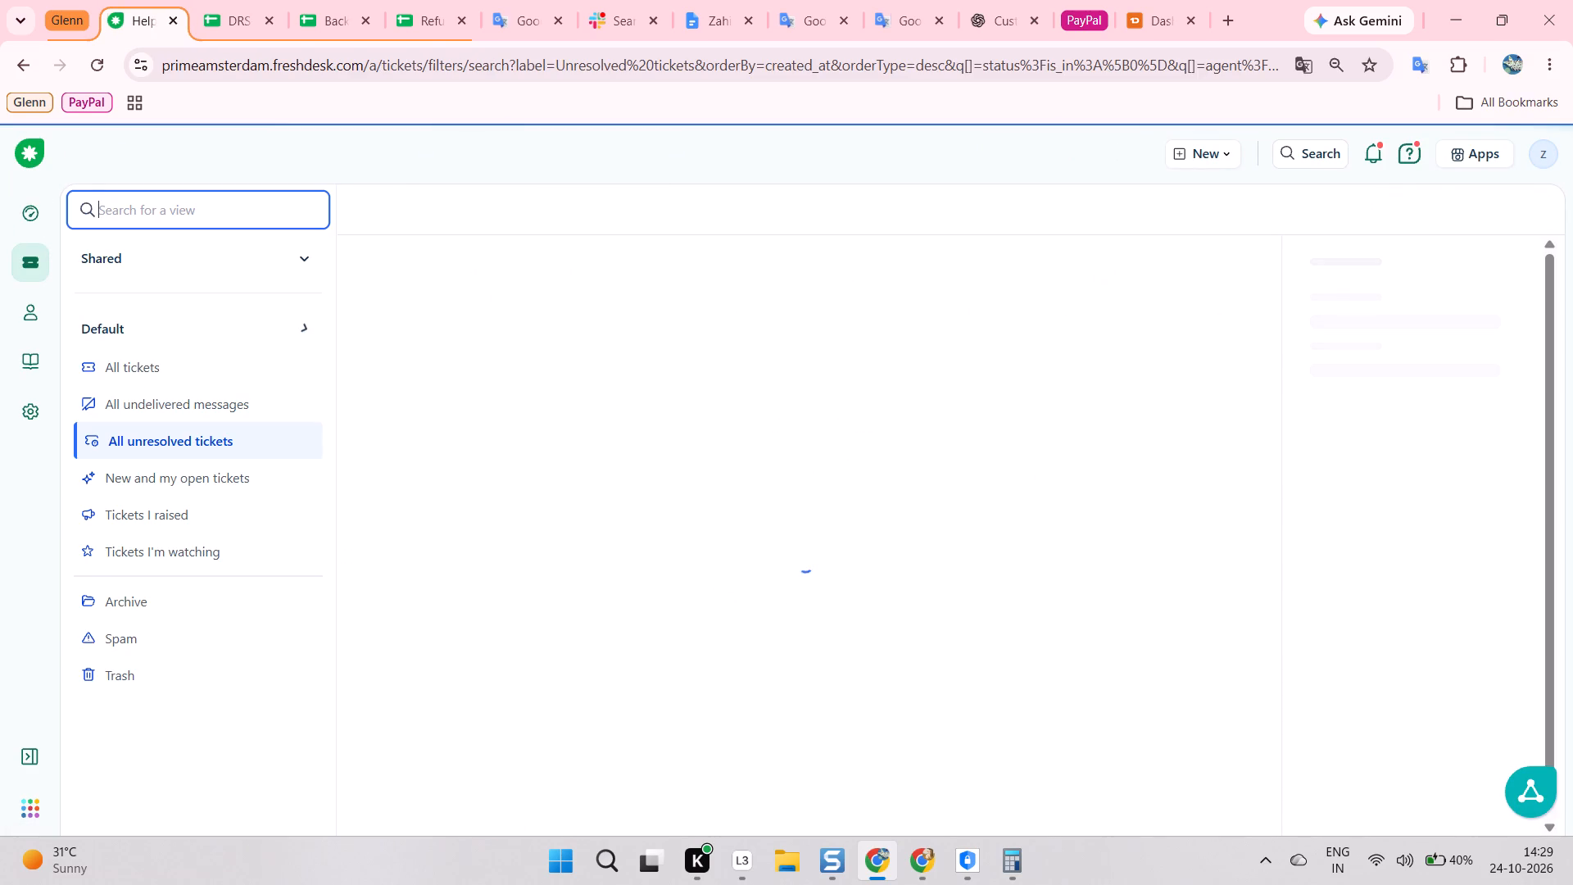
{"action": "scroll", "coordinate": [611, 384], "scroll_direction": "up", "scroll_amount": 1}
{"action": "left_click", "coordinate": [539, 501]}
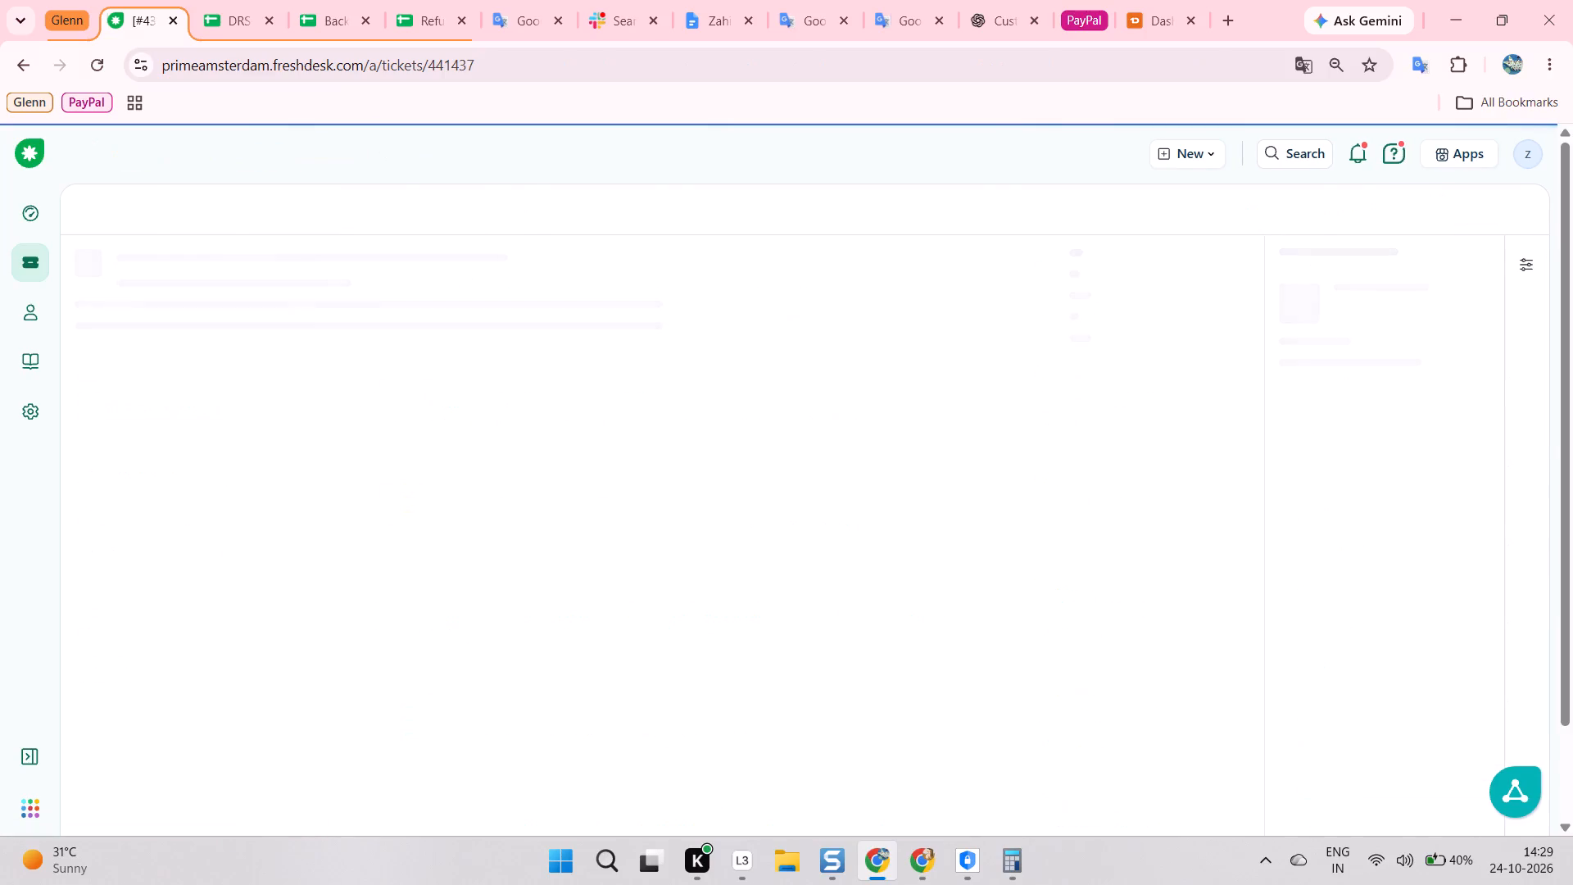
Translate the ticket page into English and read the customer's return request.
{"action": "scroll", "coordinate": [581, 422], "scroll_direction": "down", "scroll_amount": 4}
{"action": "right_click", "coordinate": [658, 362]}
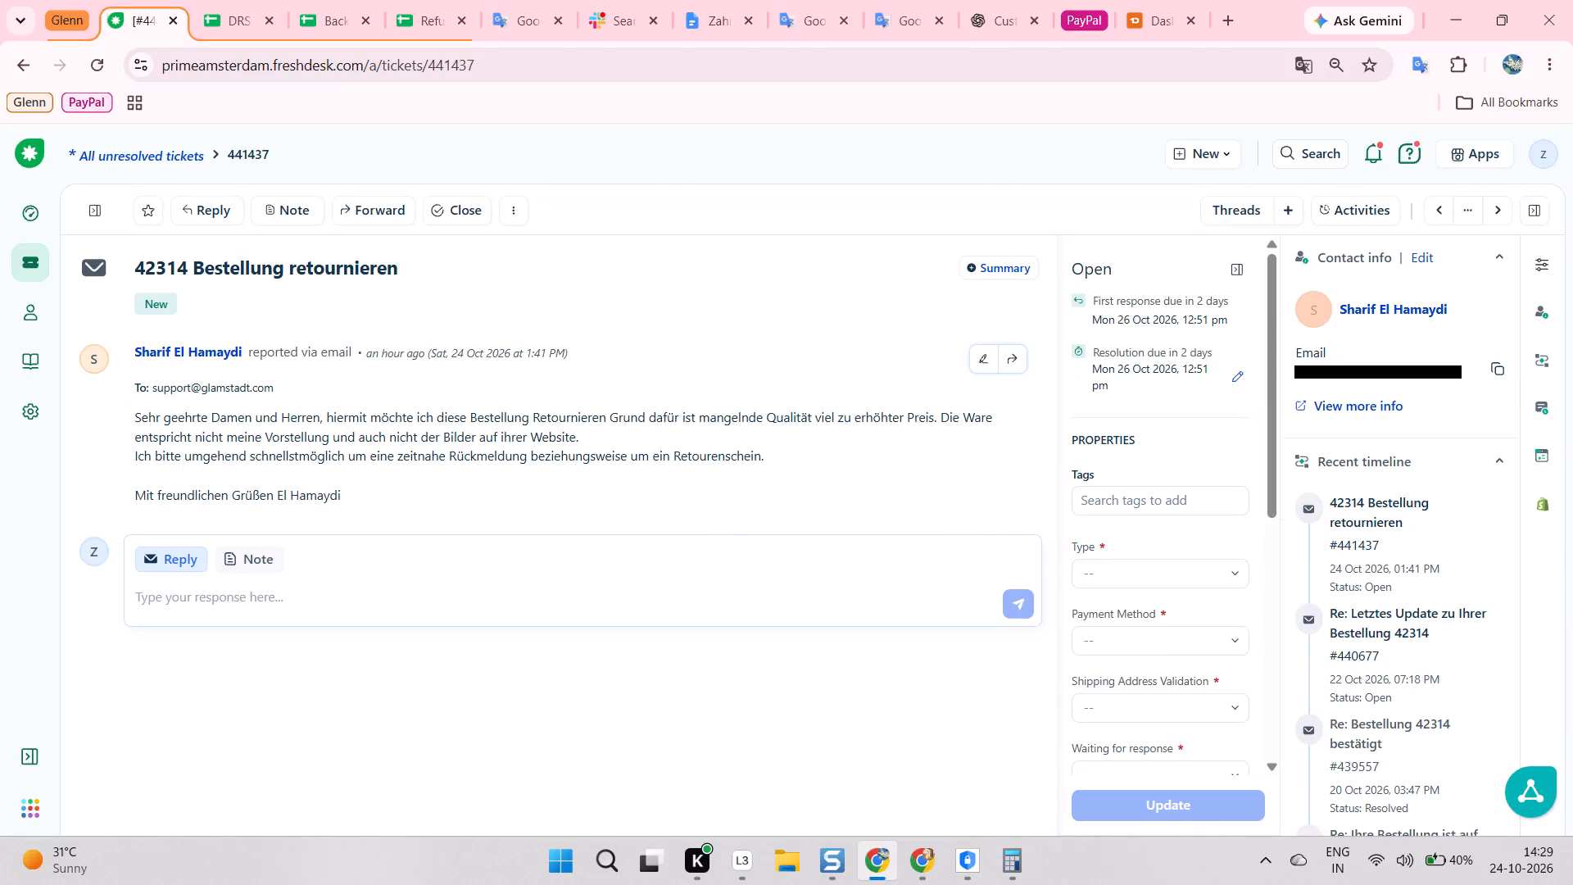
{"action": "scroll", "coordinate": [746, 498], "scroll_direction": "down", "scroll_amount": 4}
{"action": "left_click", "coordinate": [779, 725]}
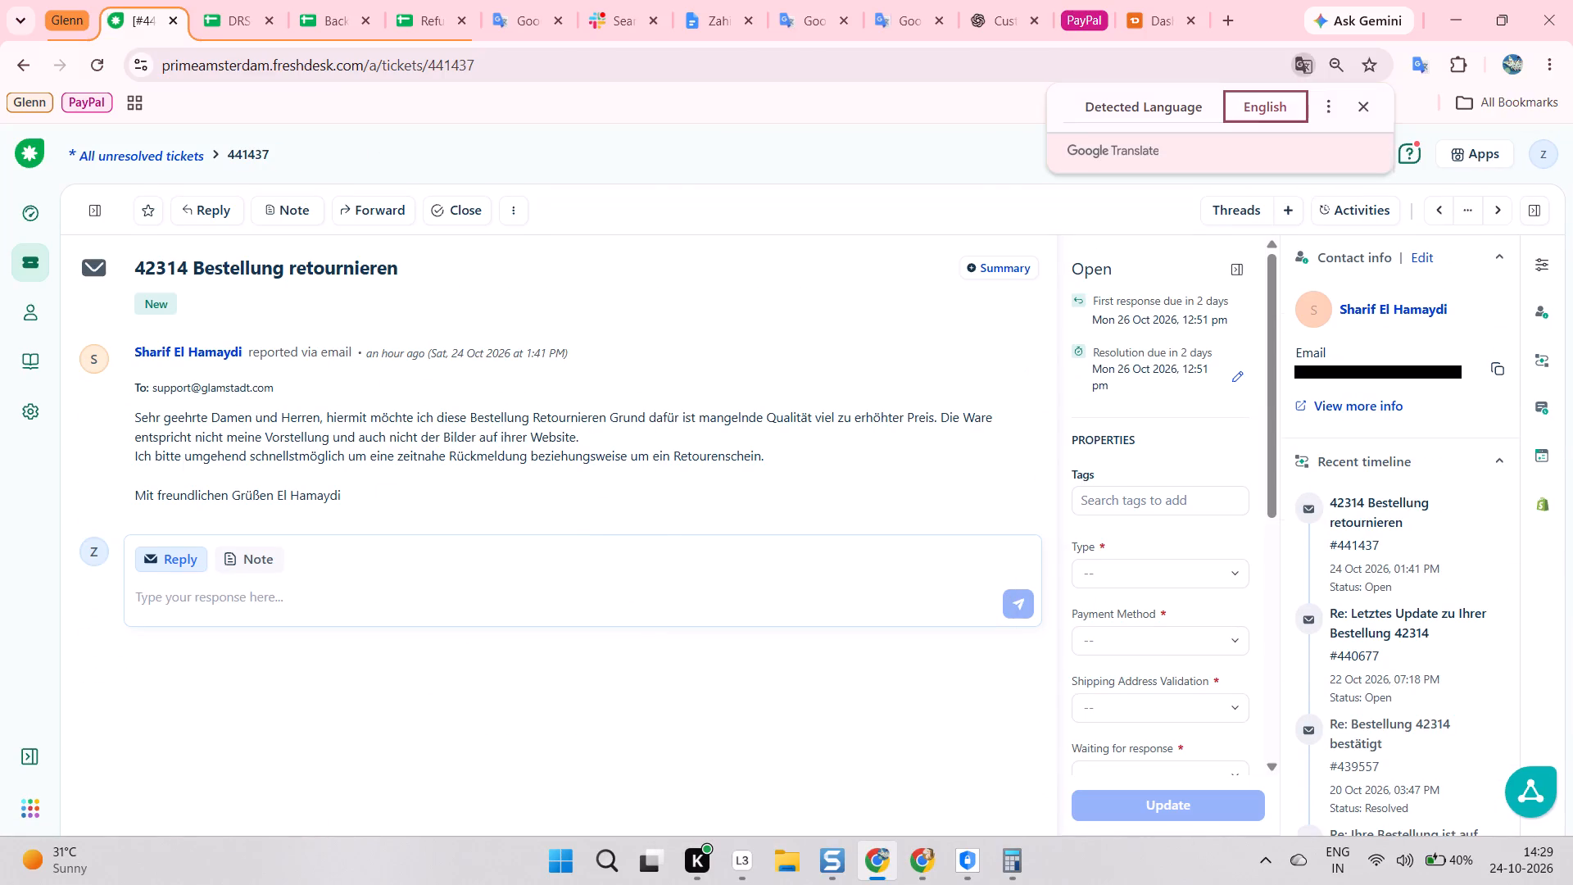
{"action": "left_click", "coordinate": [540, 427]}
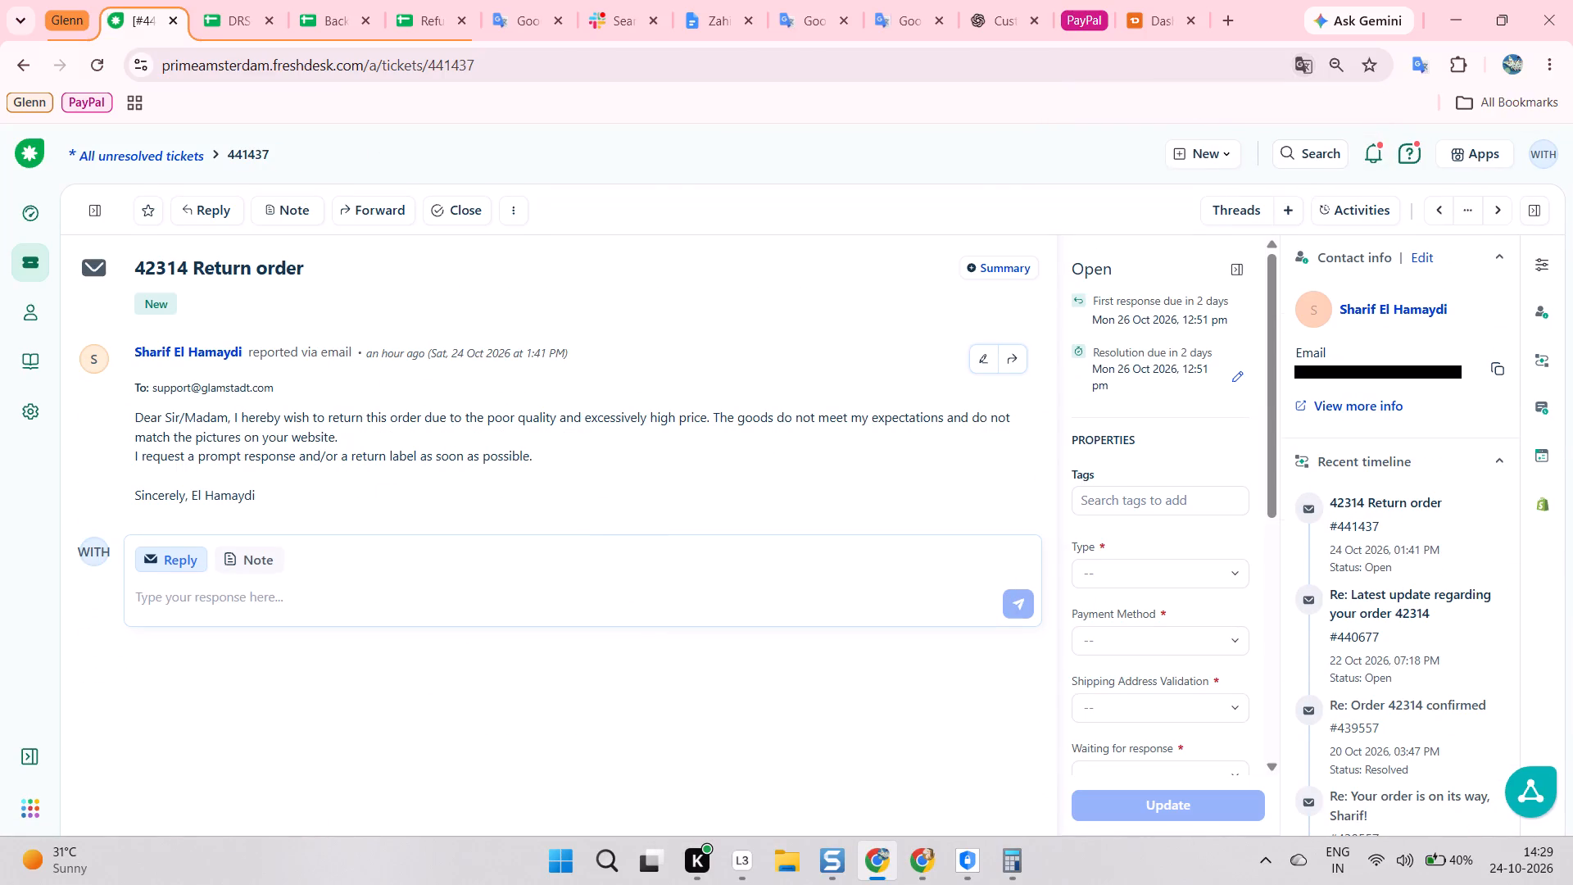
{"action": "left_click", "coordinate": [542, 436]}
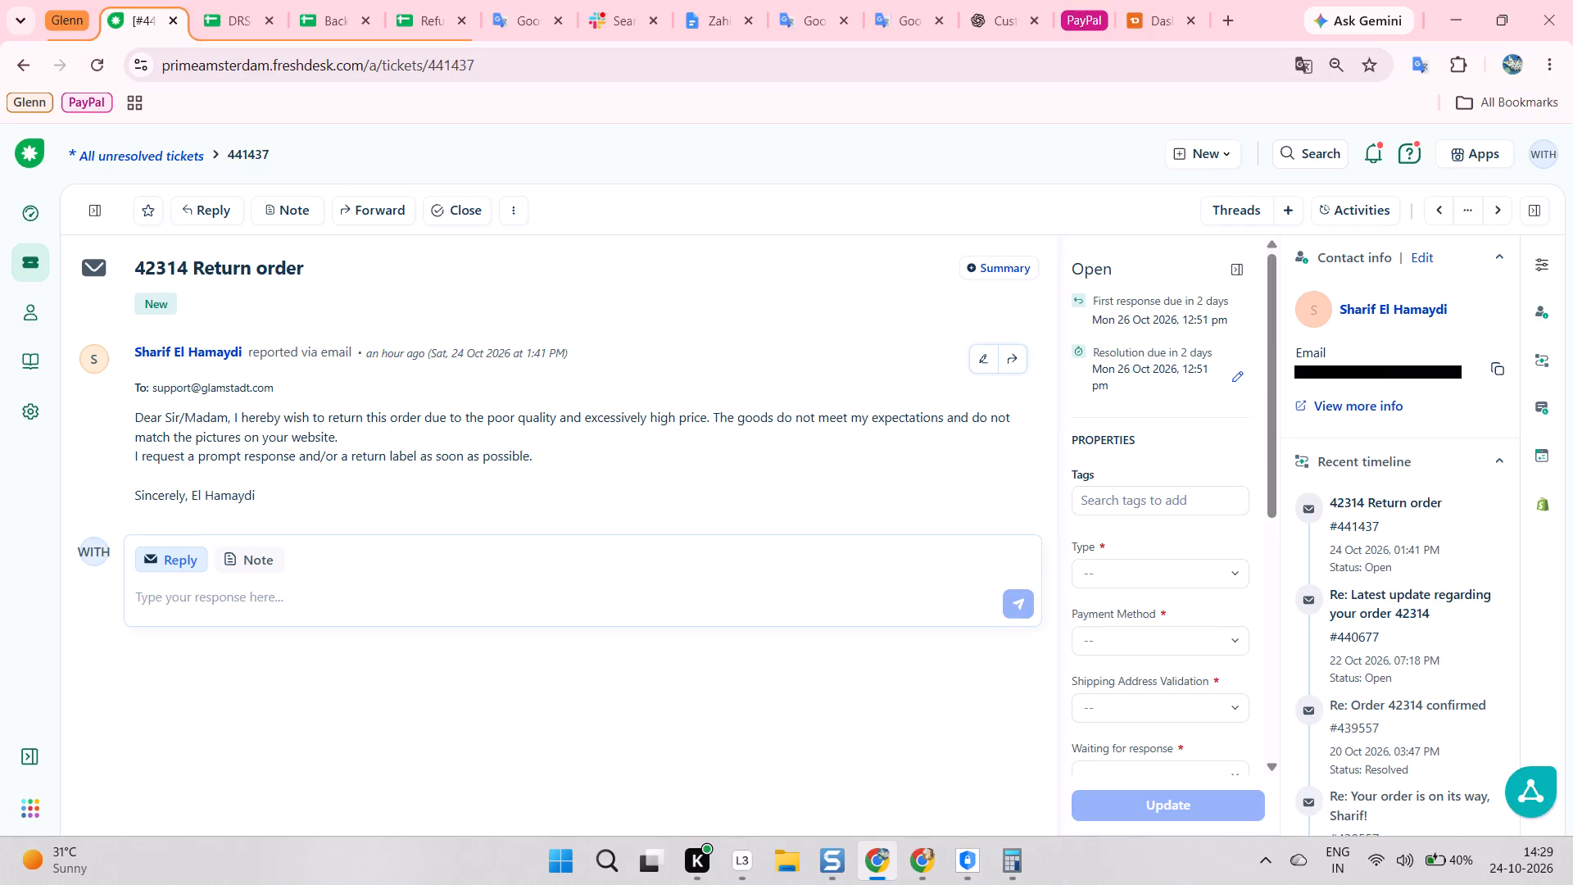
{"action": "left_click", "coordinate": [748, 418]}
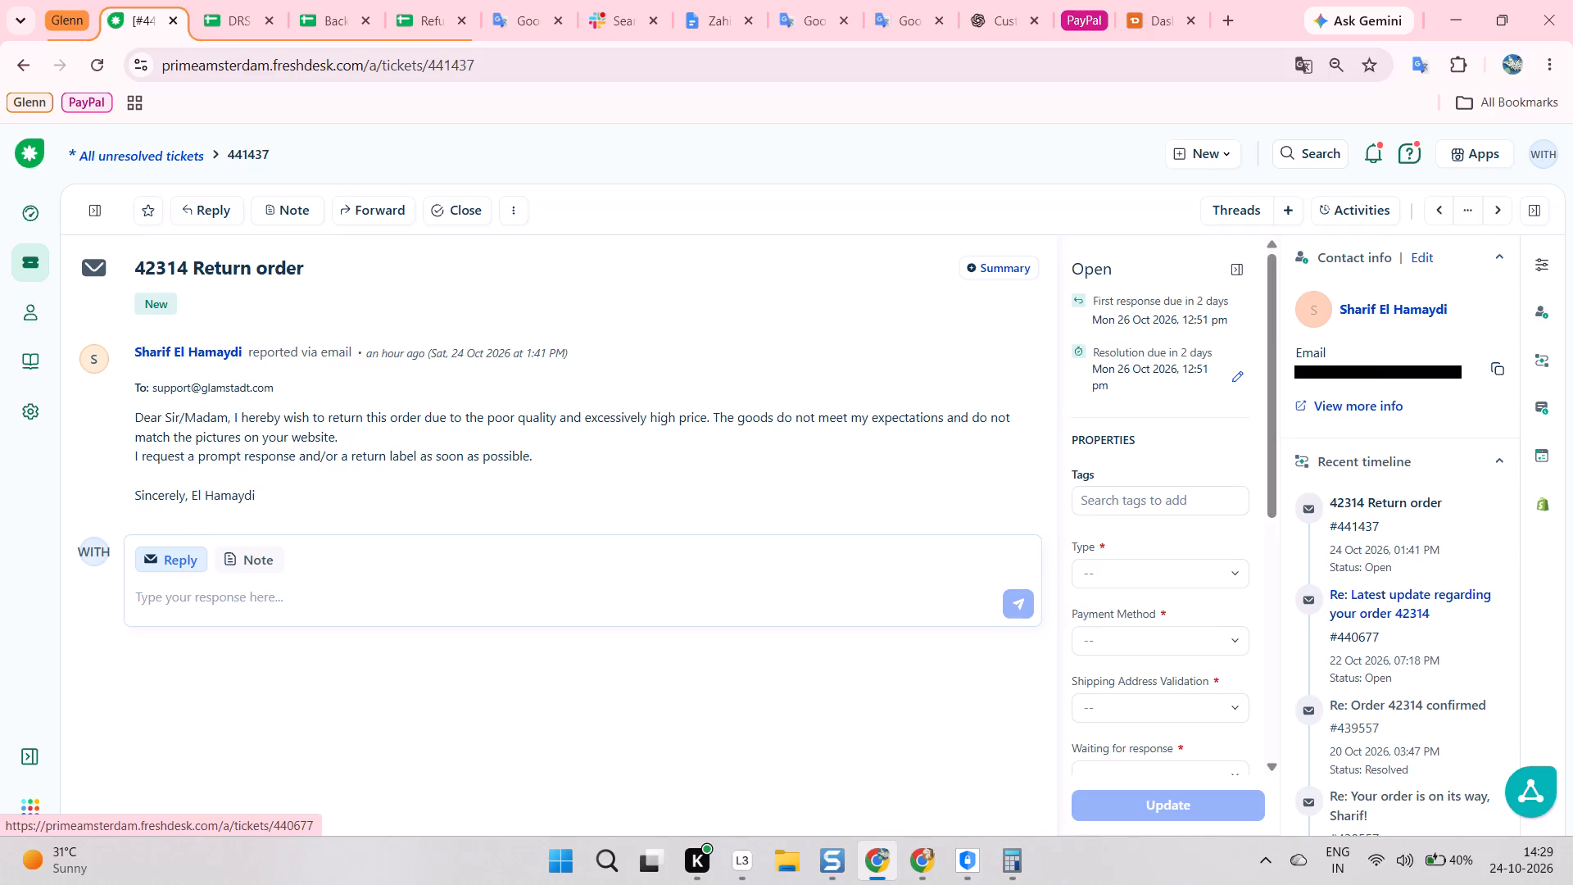
{"action": "left_click", "coordinate": [646, 408]}
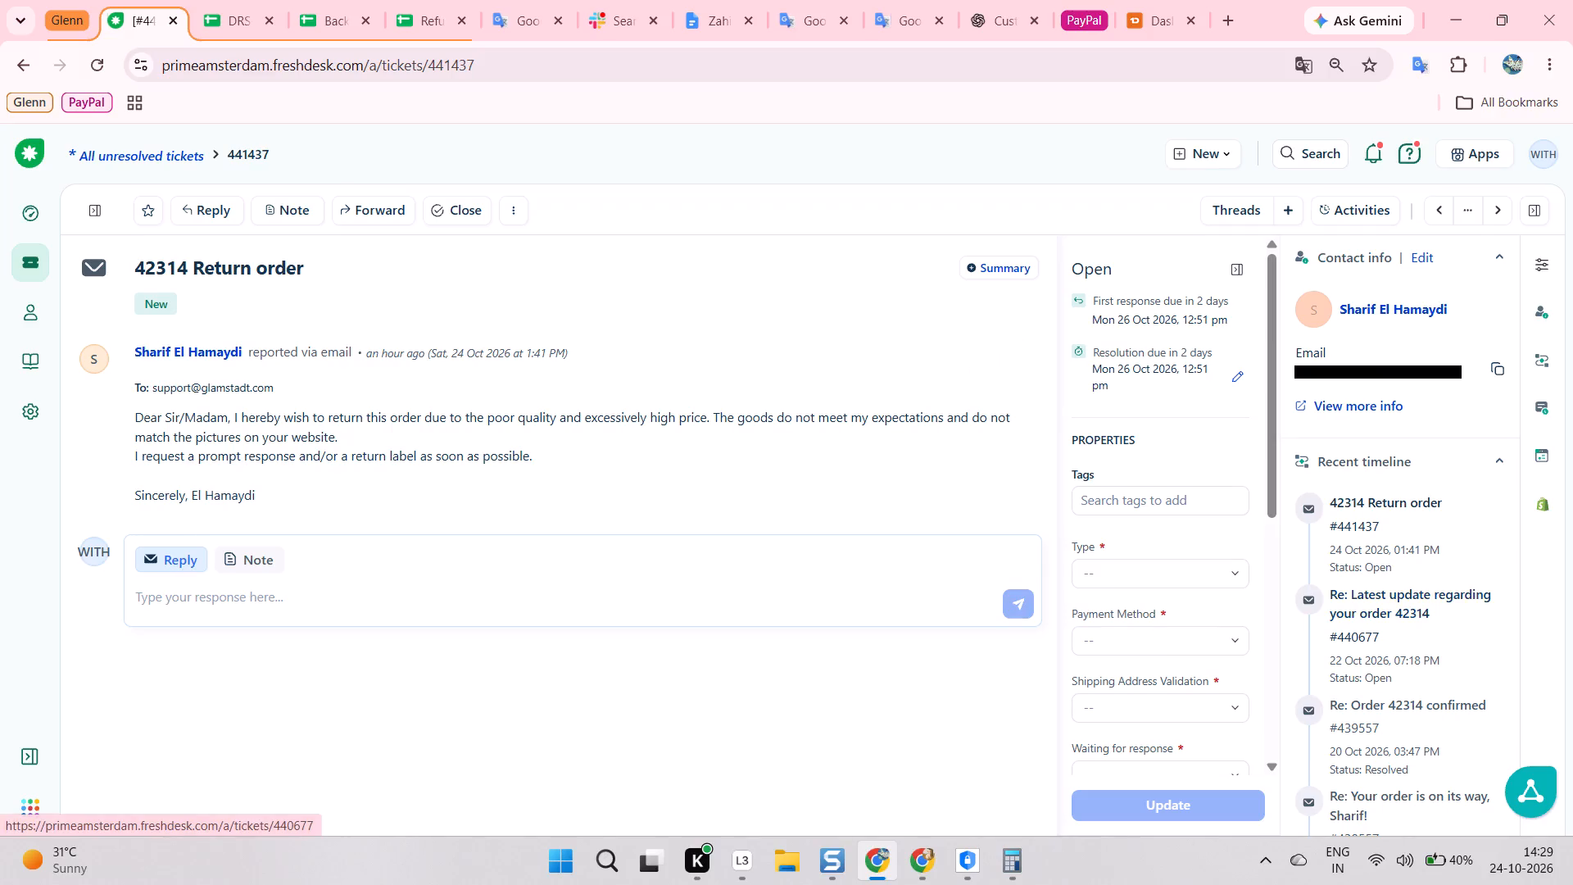
{"action": "scroll", "coordinate": [1397, 605], "scroll_direction": "down", "scroll_amount": 1}
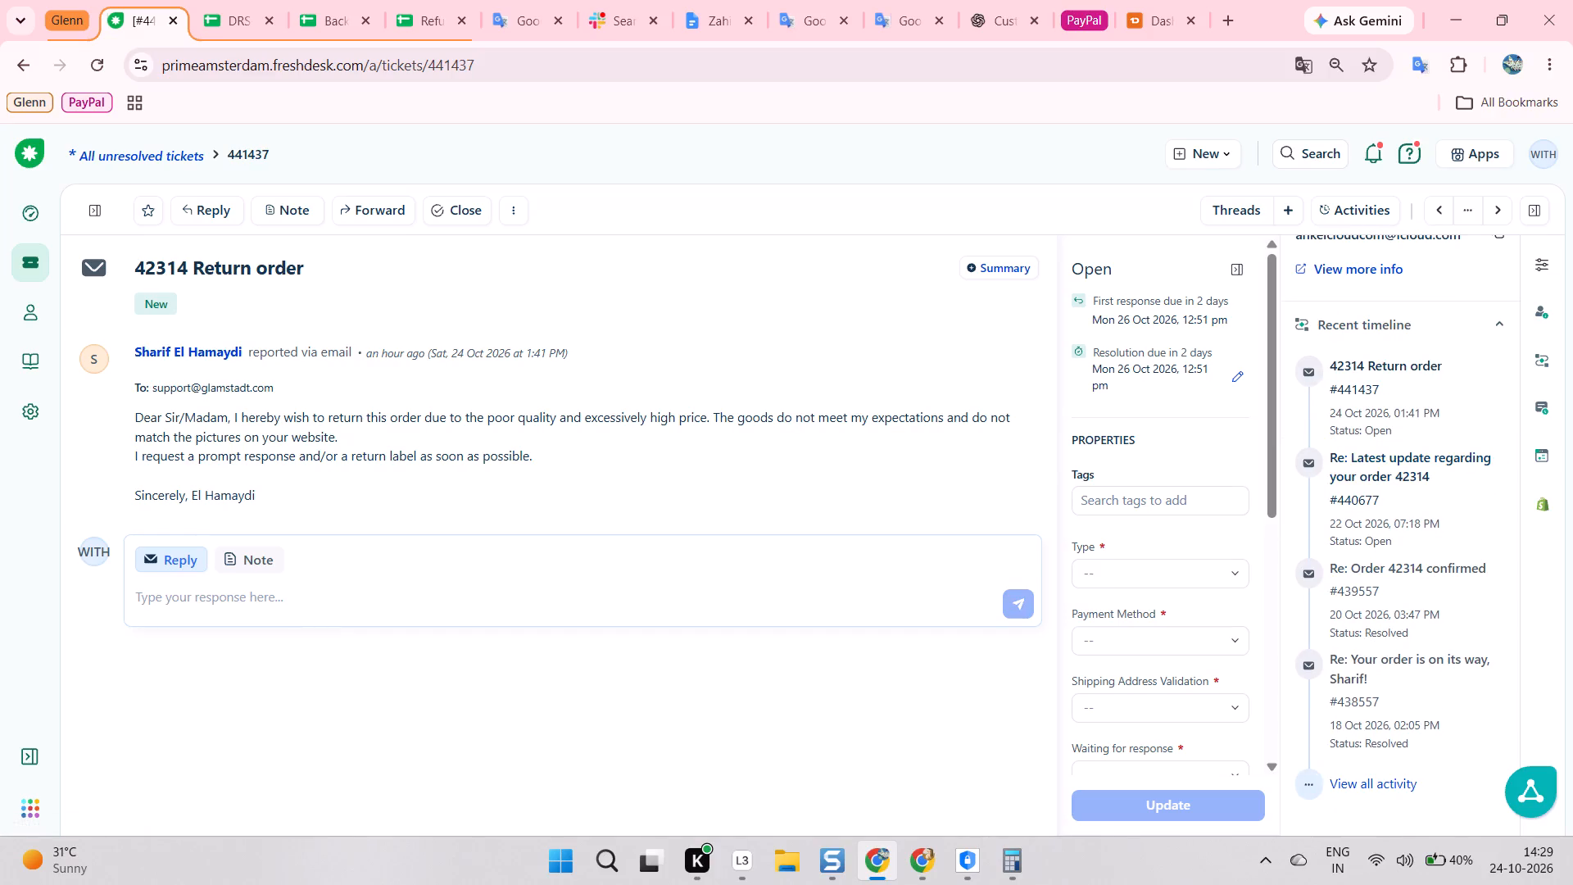
{"action": "left_click", "coordinate": [1396, 479]}
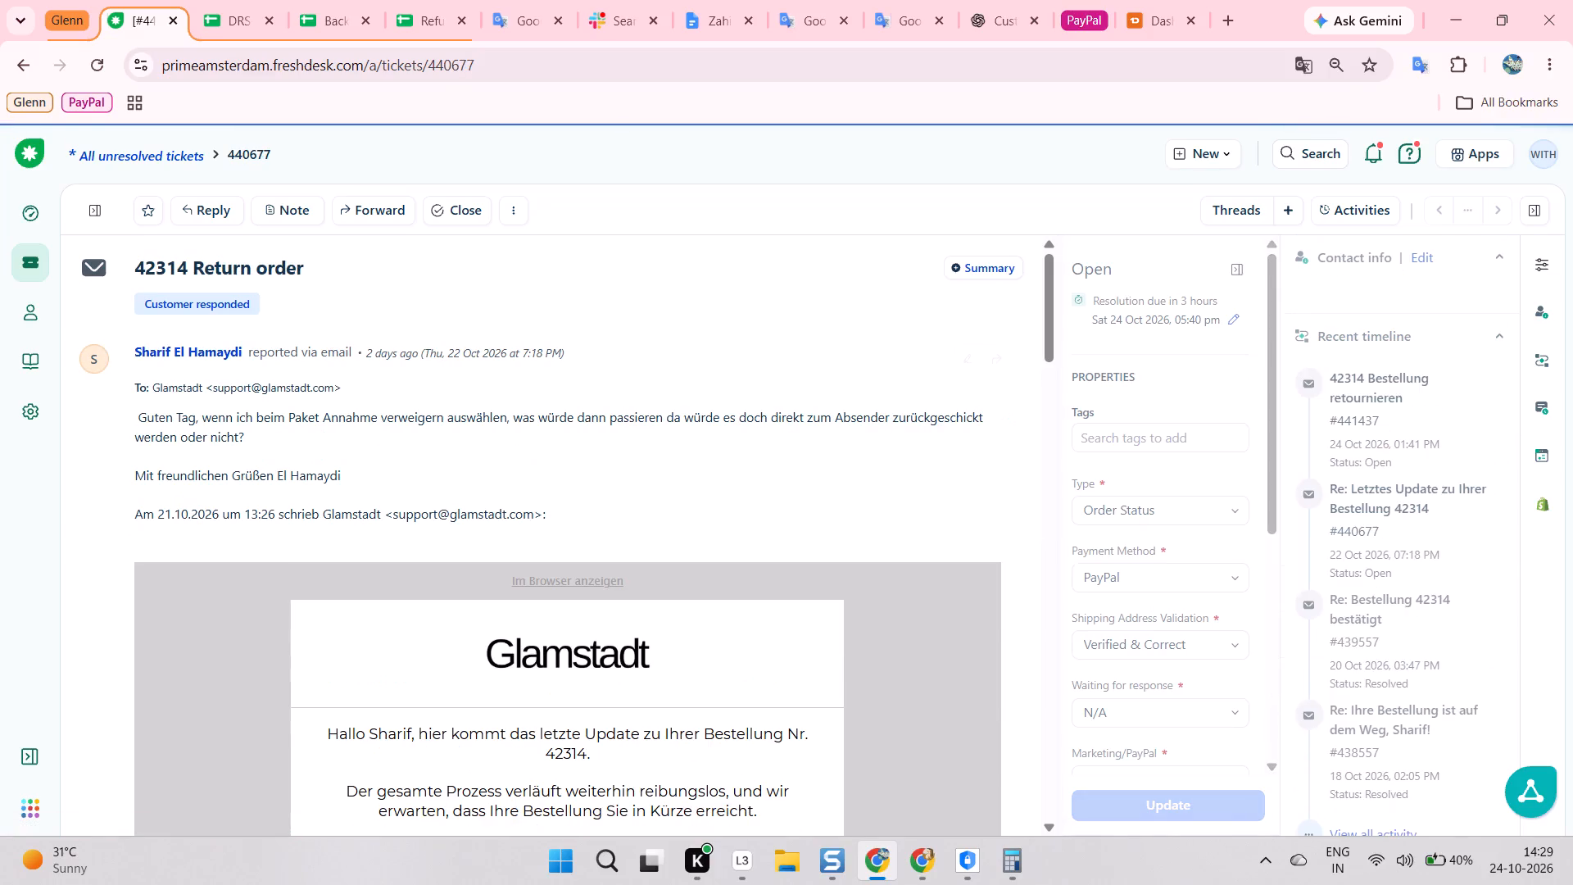
Read through the conversation in ticket #440677, including the earlier support replies and the customer's latest message.
{"action": "scroll", "coordinate": [605, 460], "scroll_direction": "down", "scroll_amount": 1}
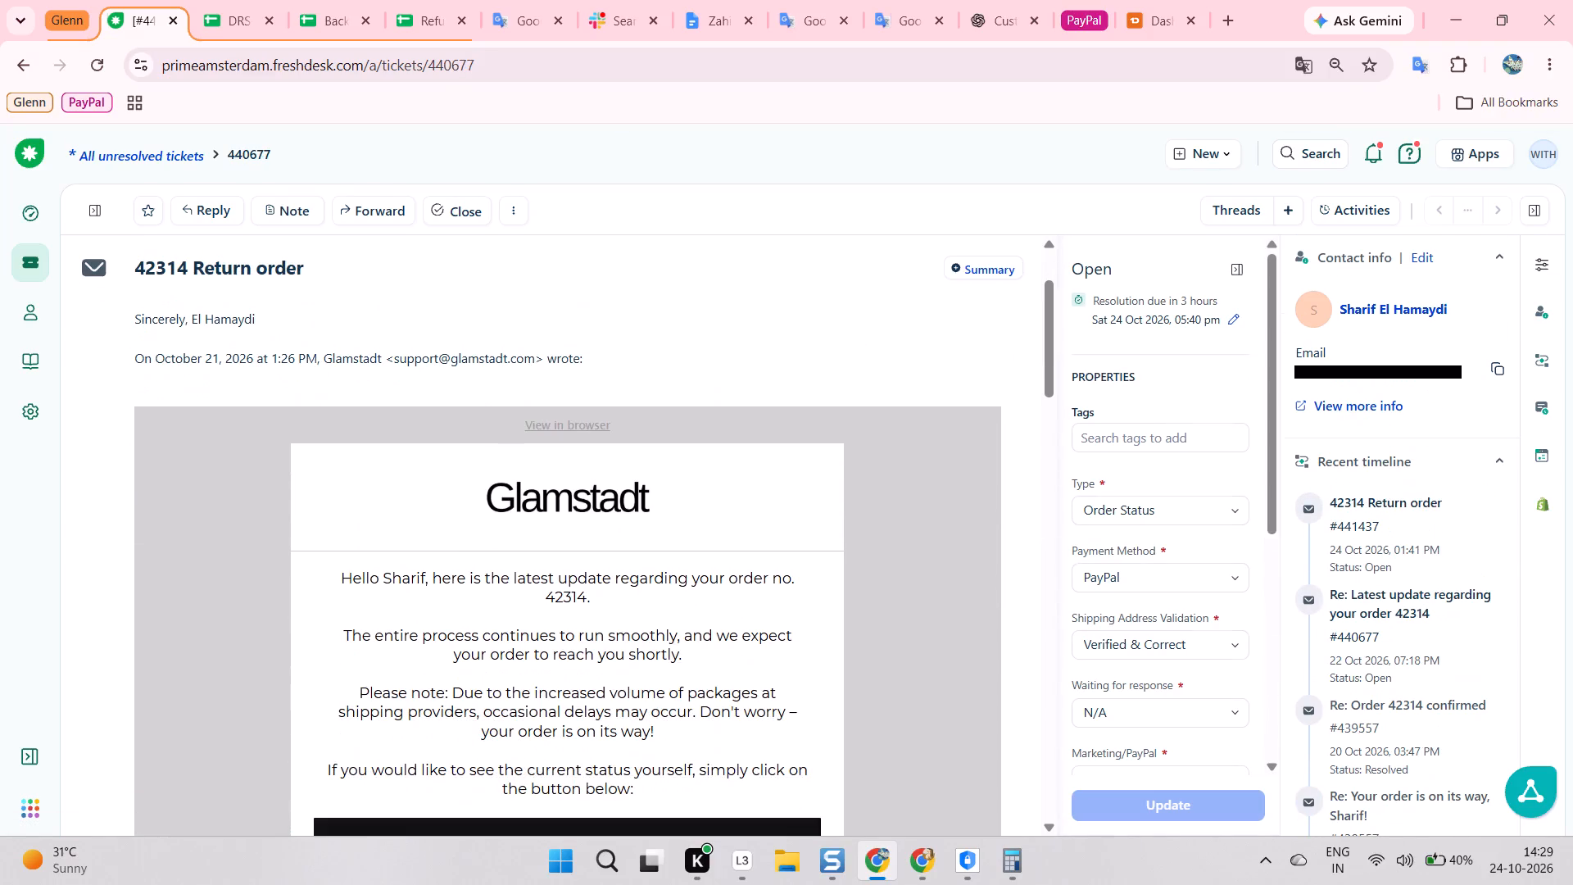
{"action": "scroll", "coordinate": [623, 448], "scroll_direction": "up", "scroll_amount": 5}
{"action": "left_click", "coordinate": [632, 401]}
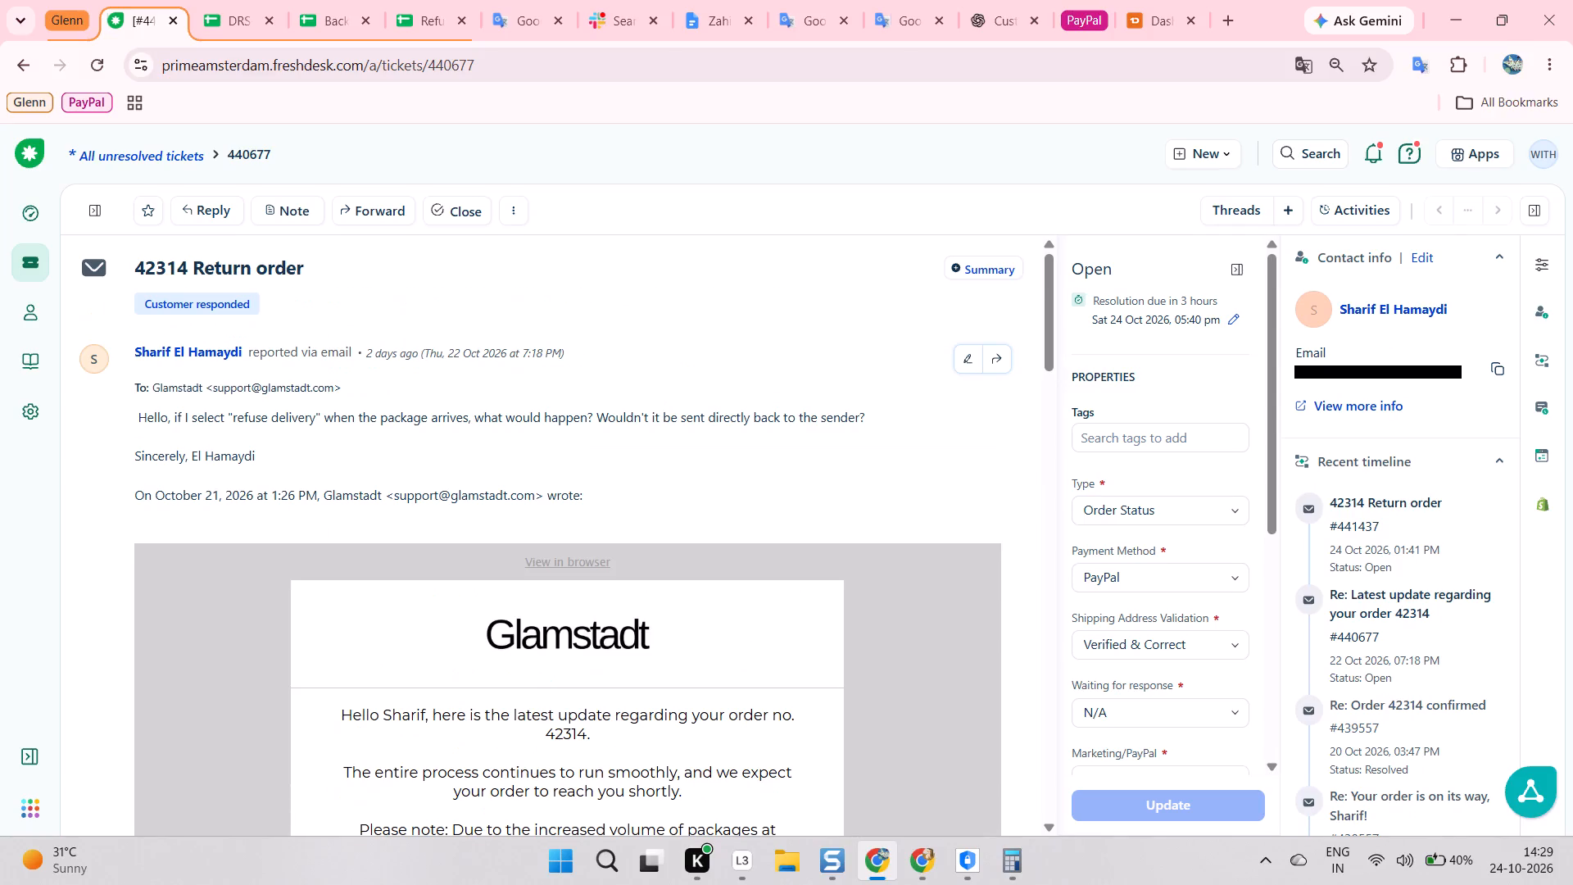
{"action": "left_click", "coordinate": [670, 397]}
{"action": "left_click", "coordinate": [670, 388]}
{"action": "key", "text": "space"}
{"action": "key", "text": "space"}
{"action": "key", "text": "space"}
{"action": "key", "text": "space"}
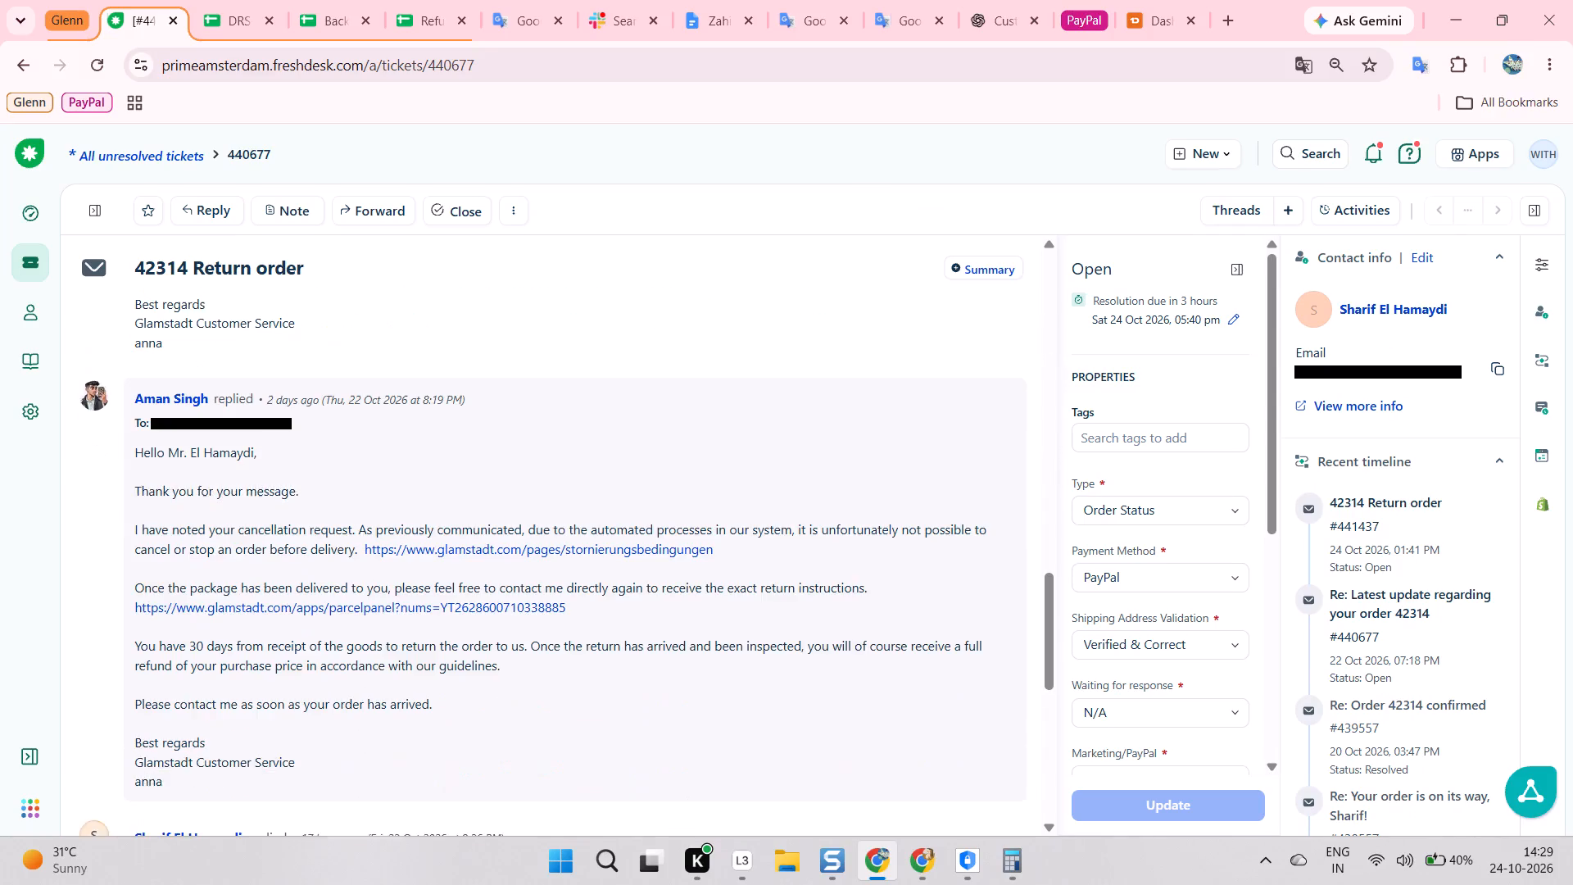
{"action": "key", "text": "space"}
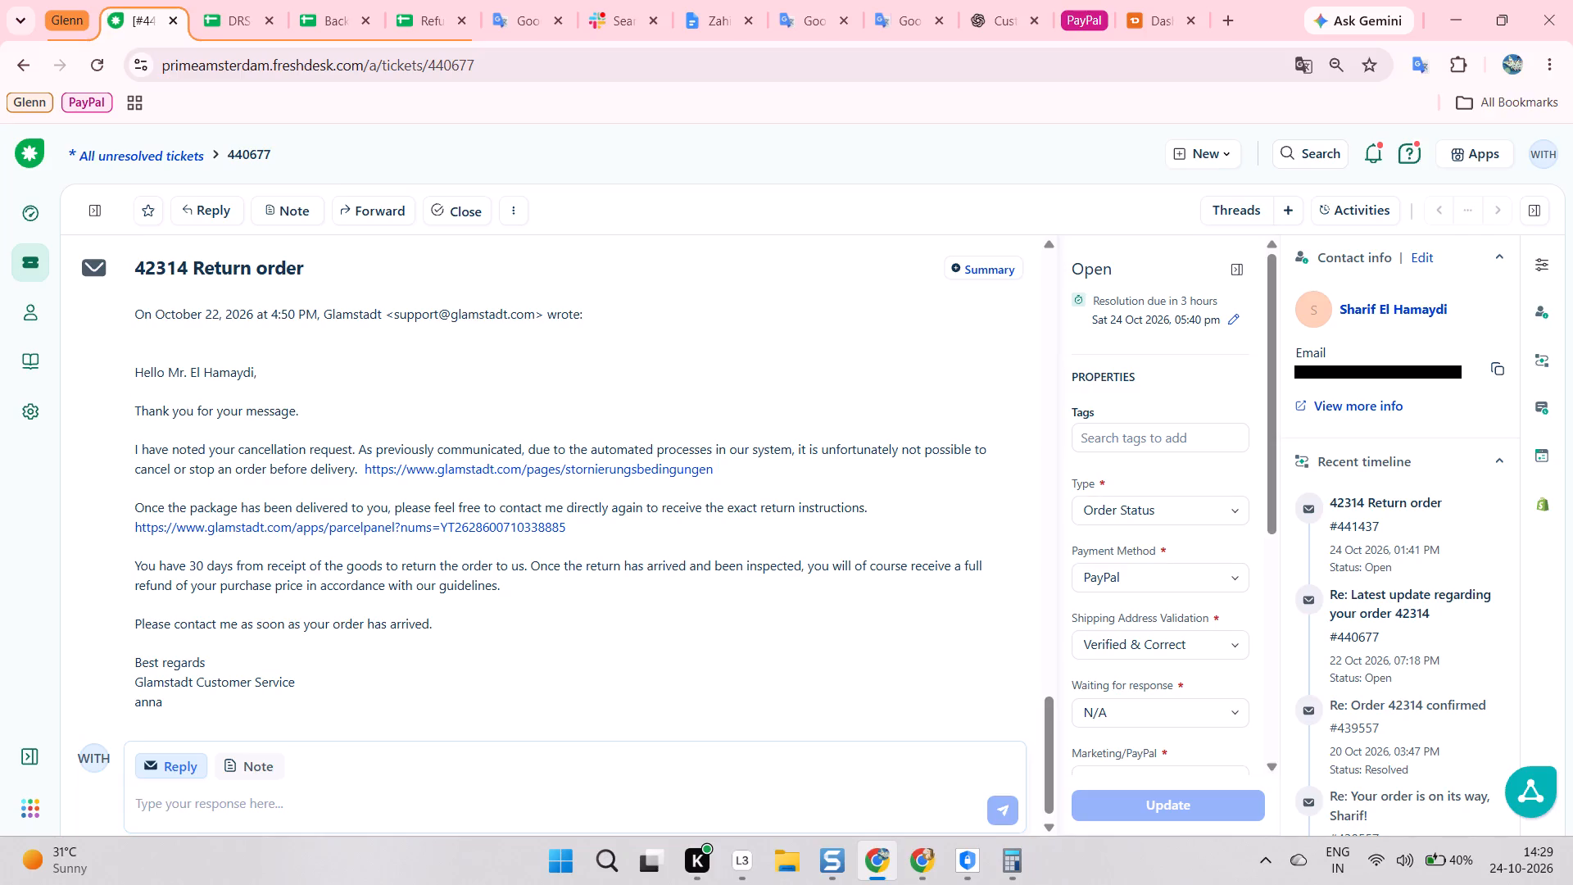
{"action": "scroll", "coordinate": [670, 388], "scroll_direction": "up", "scroll_amount": 2}
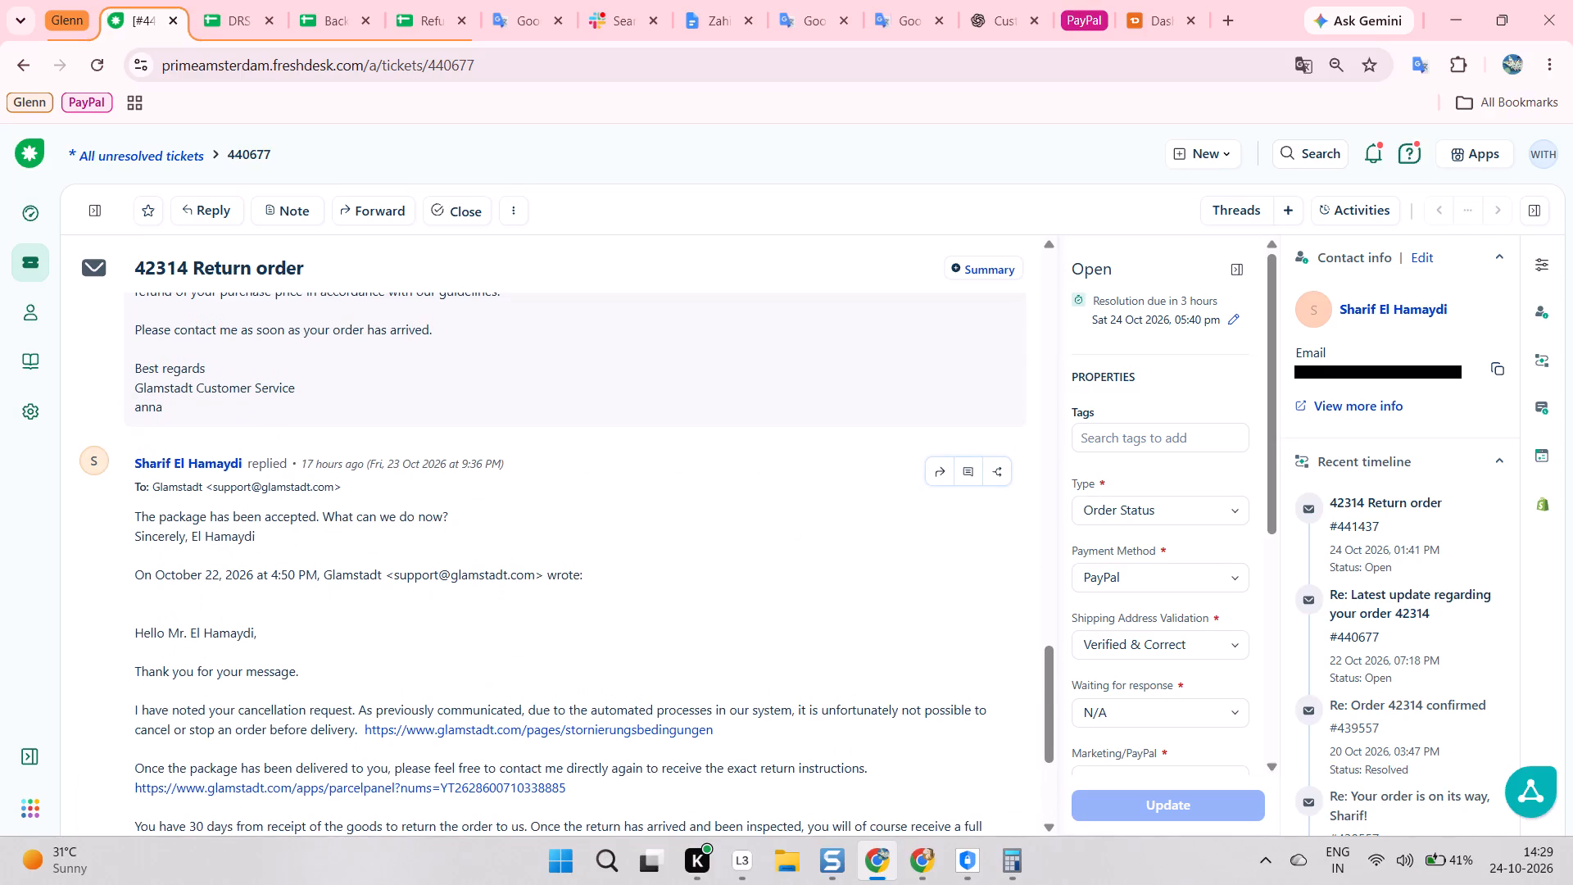
{"action": "scroll", "coordinate": [603, 478], "scroll_direction": "up", "scroll_amount": 2}
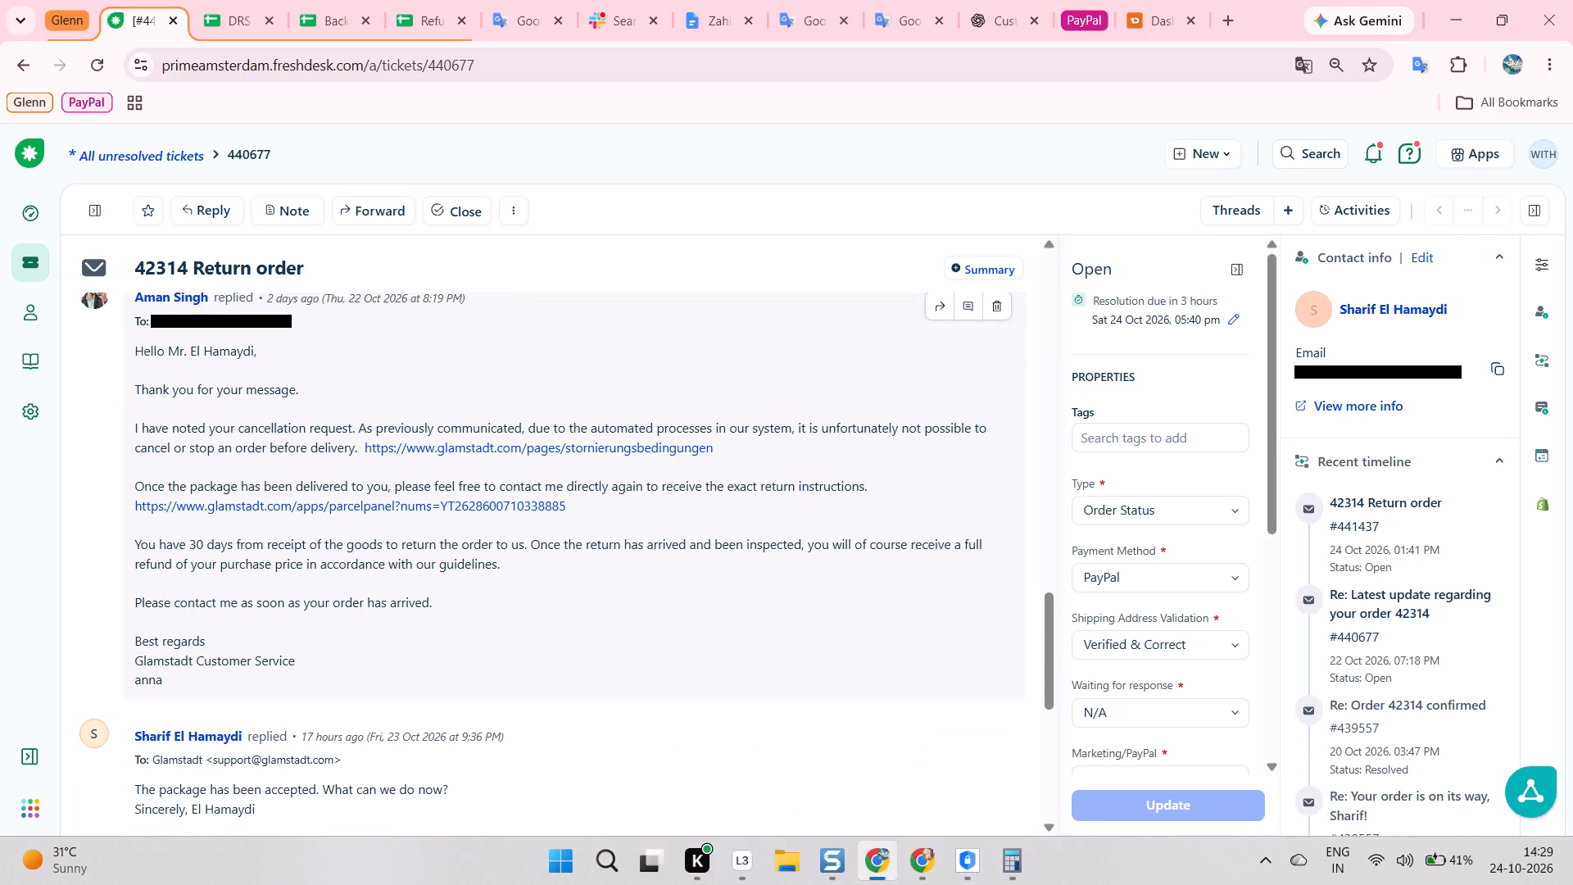
{"action": "scroll", "coordinate": [619, 520], "scroll_direction": "down", "scroll_amount": 3}
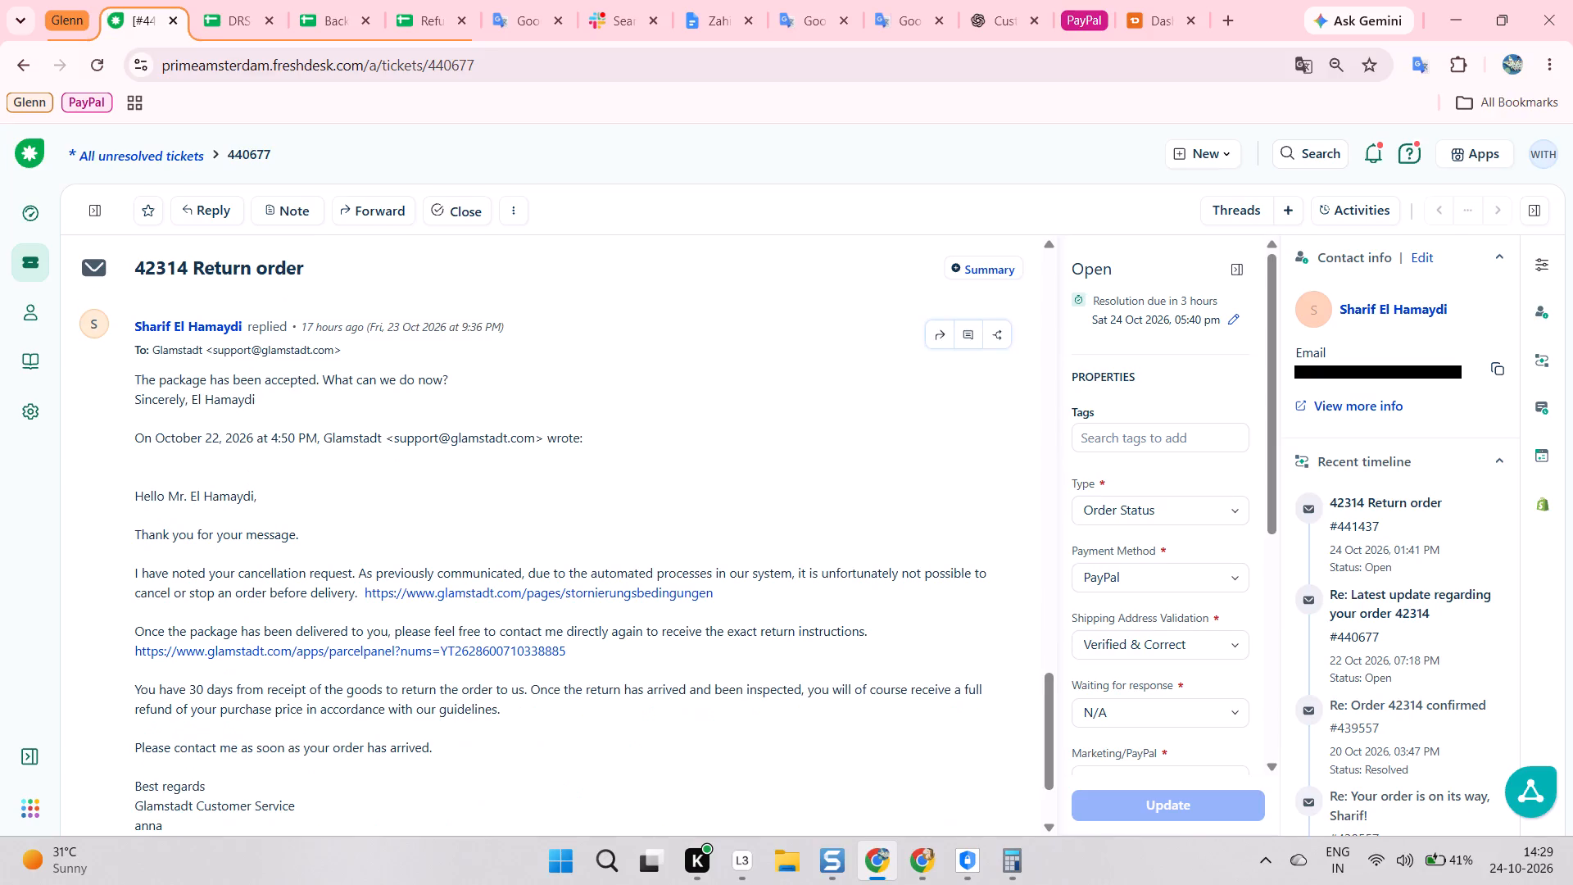
{"action": "scroll", "coordinate": [630, 520], "scroll_direction": "down", "scroll_amount": 4}
Set ticket #440677's status to Resolved, assign it to your own agent account, and update the ticket.
{"action": "scroll", "coordinate": [1049, 512], "scroll_direction": "down", "scroll_amount": 3}
{"action": "scroll", "coordinate": [1146, 498], "scroll_direction": "down", "scroll_amount": 2}
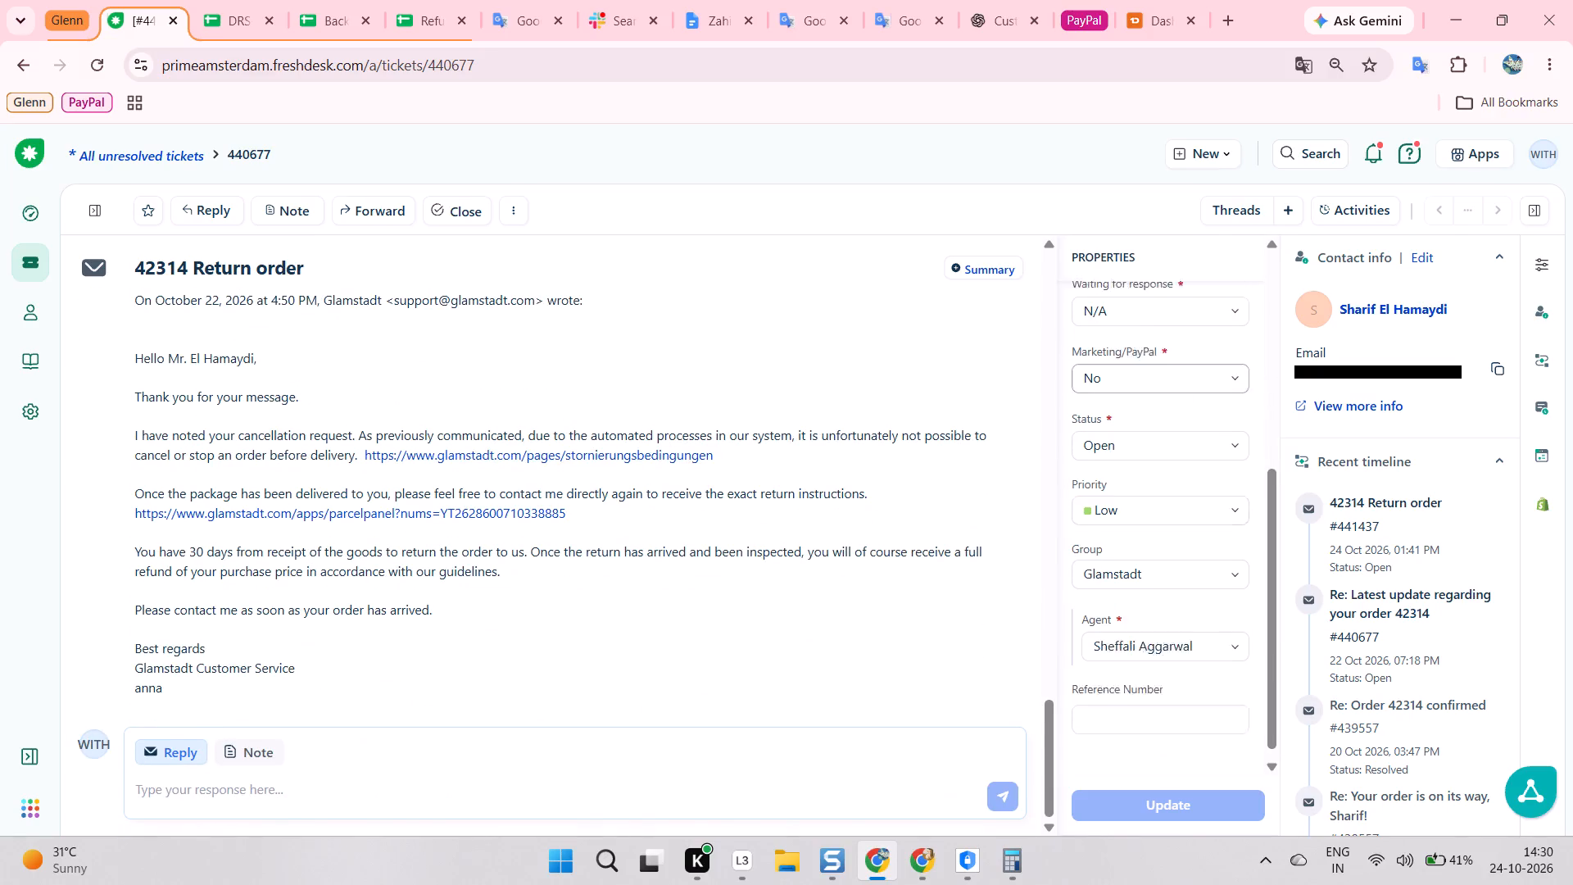
{"action": "left_click", "coordinate": [1136, 426]}
{"action": "left_click", "coordinate": [1136, 544]}
{"action": "key", "text": "Tab"}
{"action": "key", "text": "Tab"}
{"action": "key", "text": "Tab"}
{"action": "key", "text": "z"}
{"action": "scroll", "coordinate": [1164, 714], "scroll_direction": "down", "scroll_amount": 2}
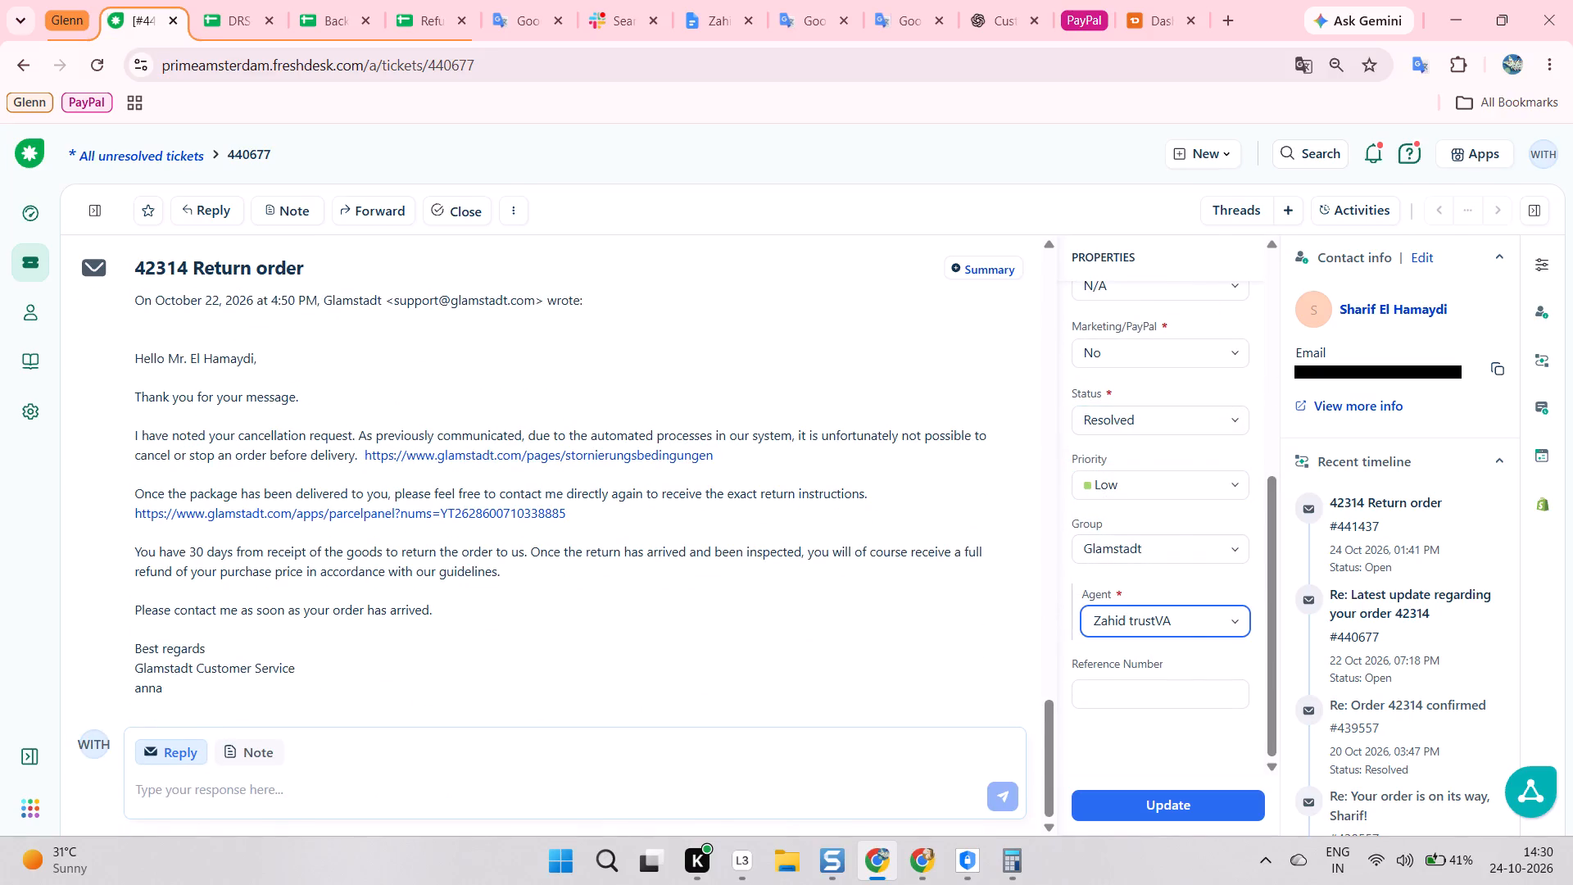
{"action": "left_click", "coordinate": [1186, 814]}
{"action": "left_click", "coordinate": [1399, 591]}
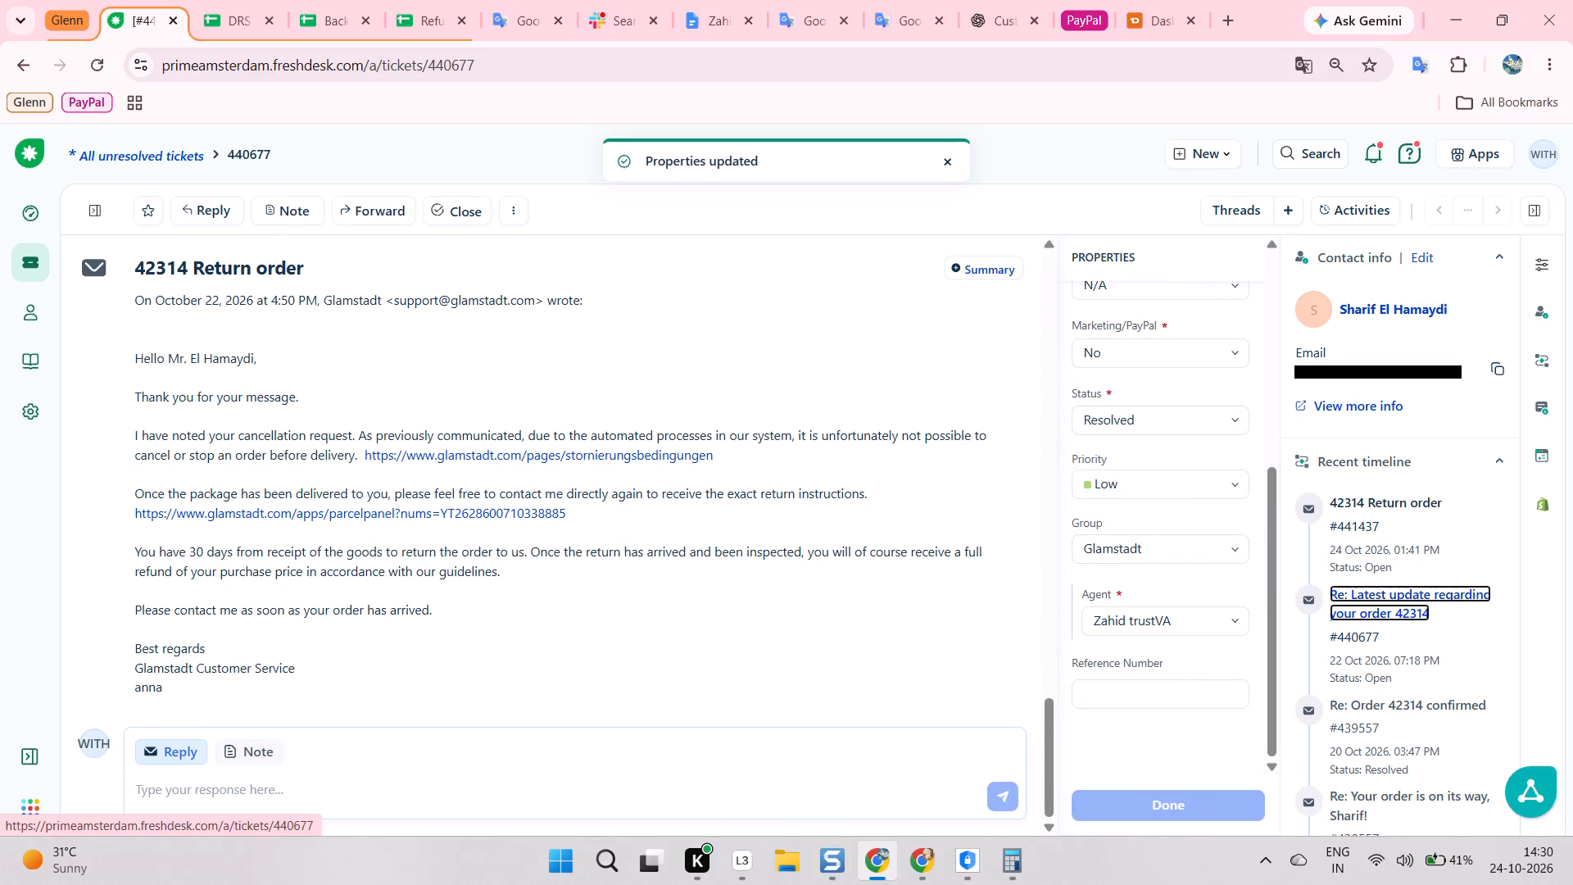
{"action": "double_click", "coordinate": [1399, 591]}
{"action": "left_click", "coordinate": [1369, 496]}
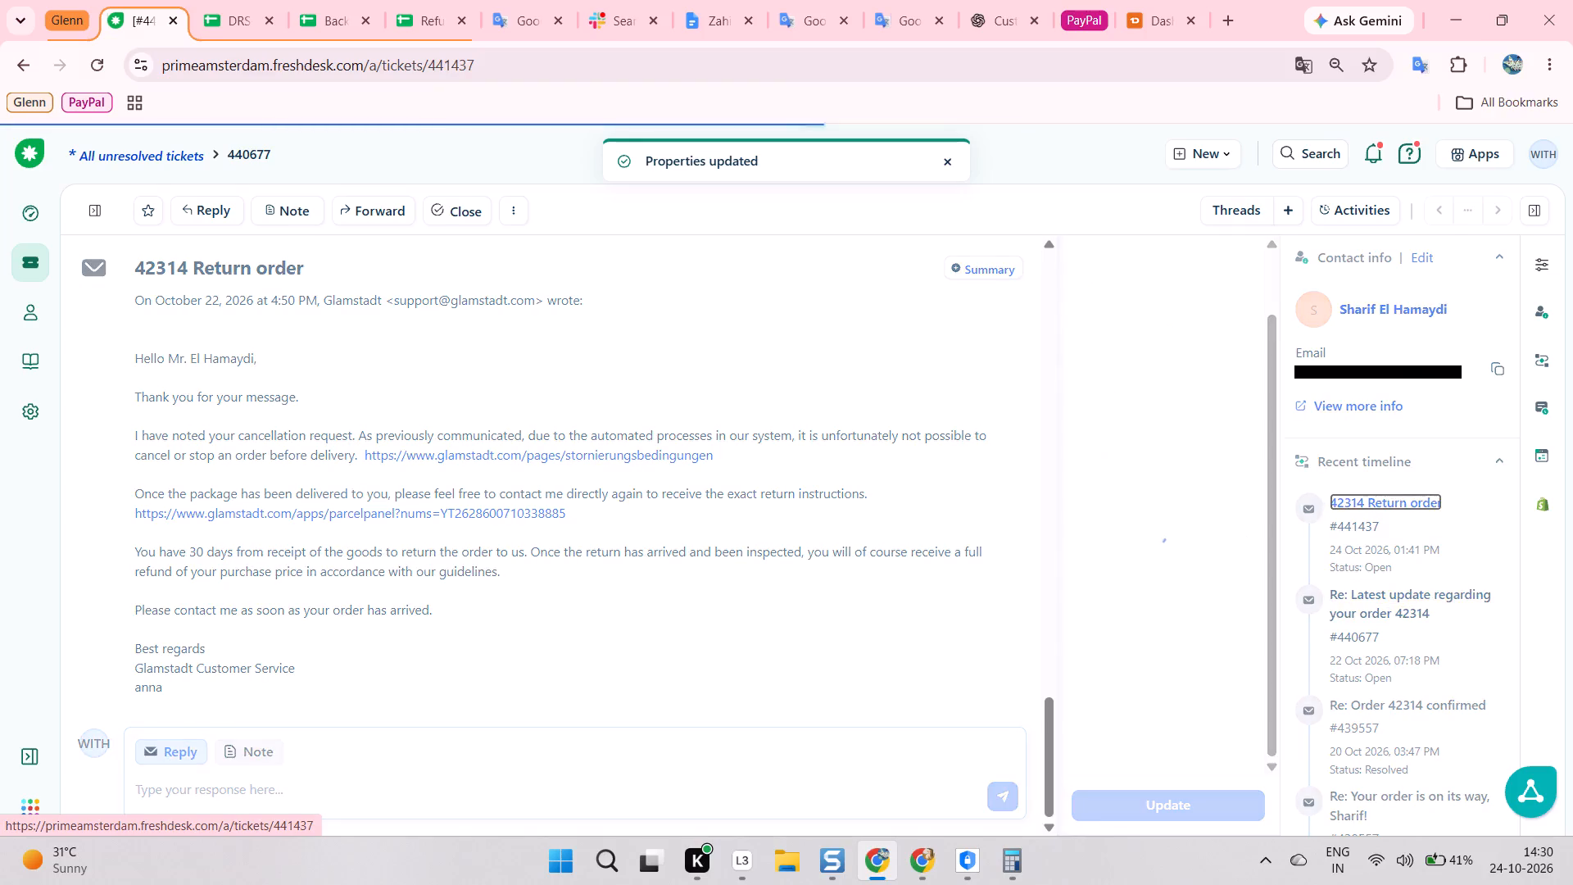
{"action": "scroll", "coordinate": [824, 510], "scroll_direction": "up", "scroll_amount": 3}
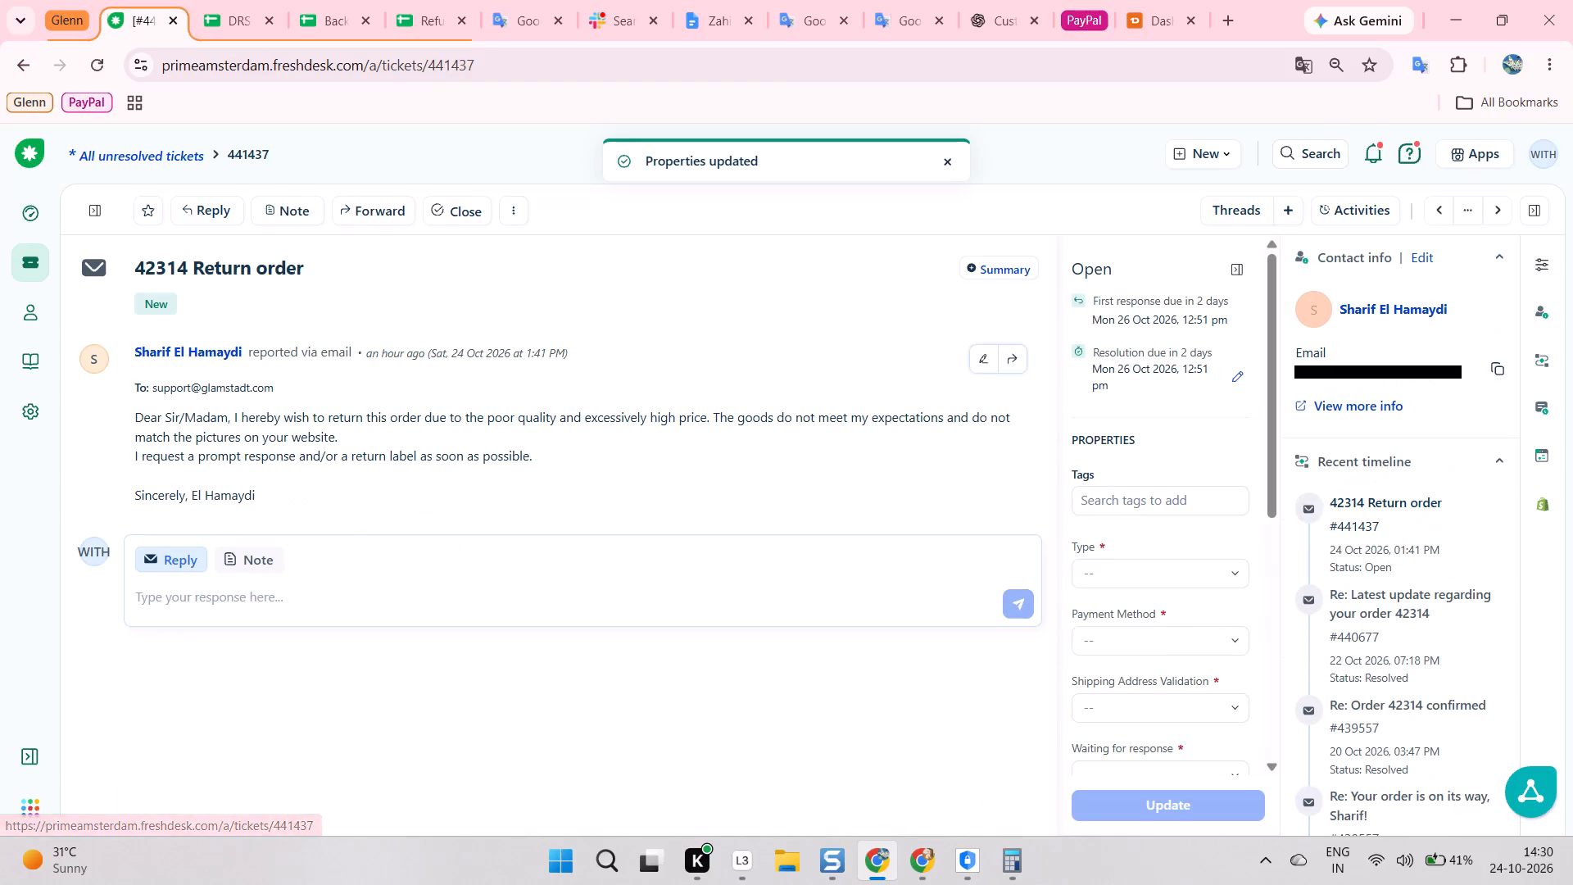
{"action": "left_click", "coordinate": [1496, 365]}
{"action": "left_click_drag", "start_coordinate": [780, 359], "coordinate": [773, 360]}
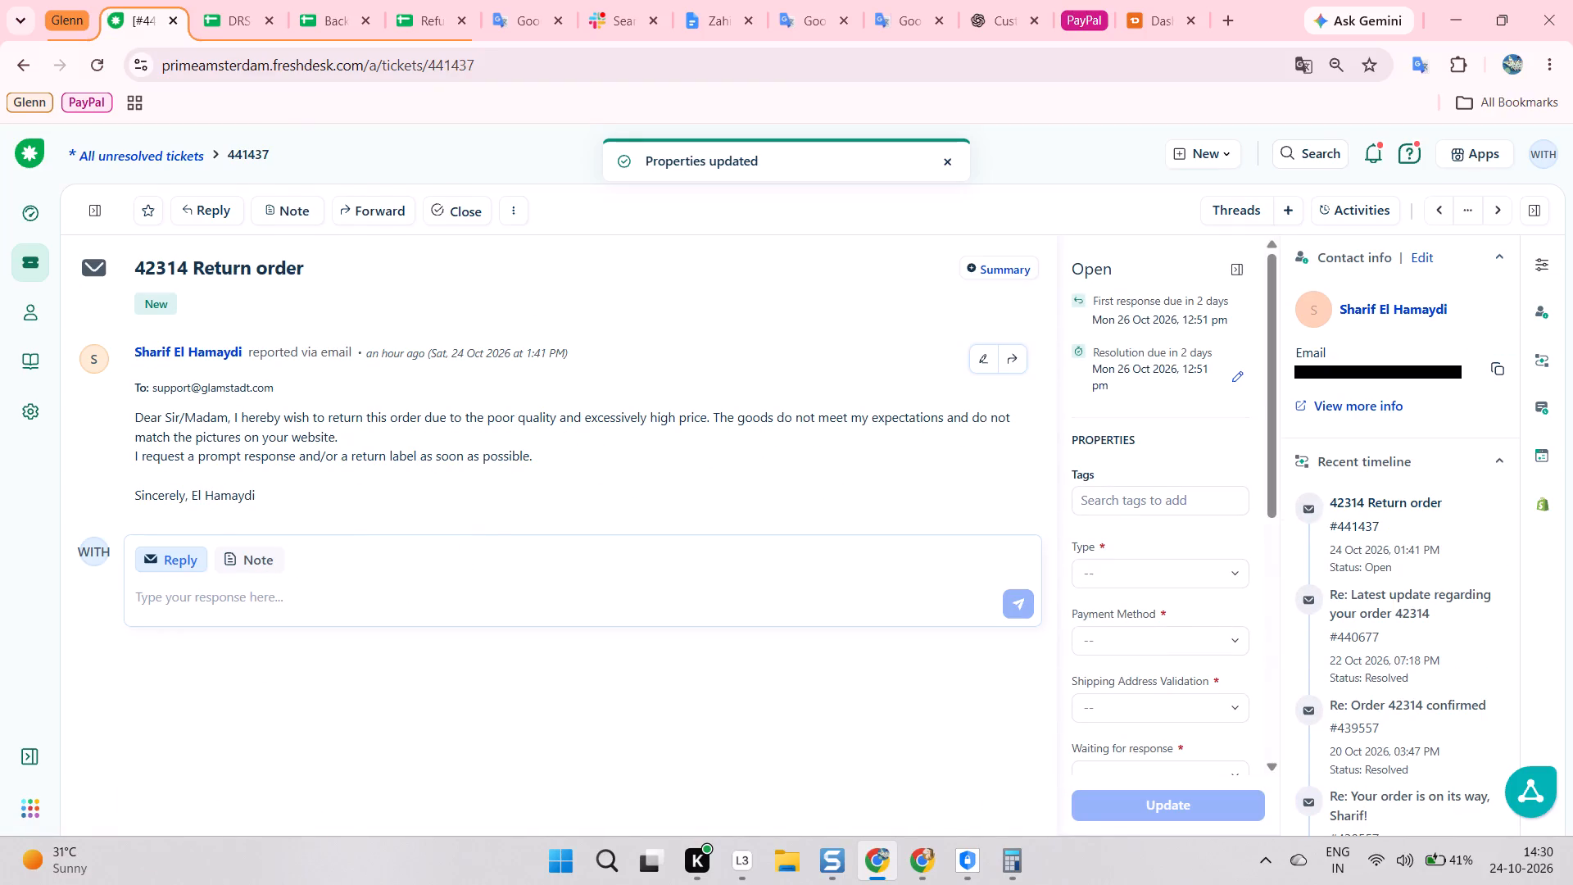
{"action": "key", "text": "alt+Tab"}
{"action": "left_click", "coordinate": [325, 0]}
{"action": "scroll", "coordinate": [281, 166], "scroll_direction": "up", "scroll_amount": 5}
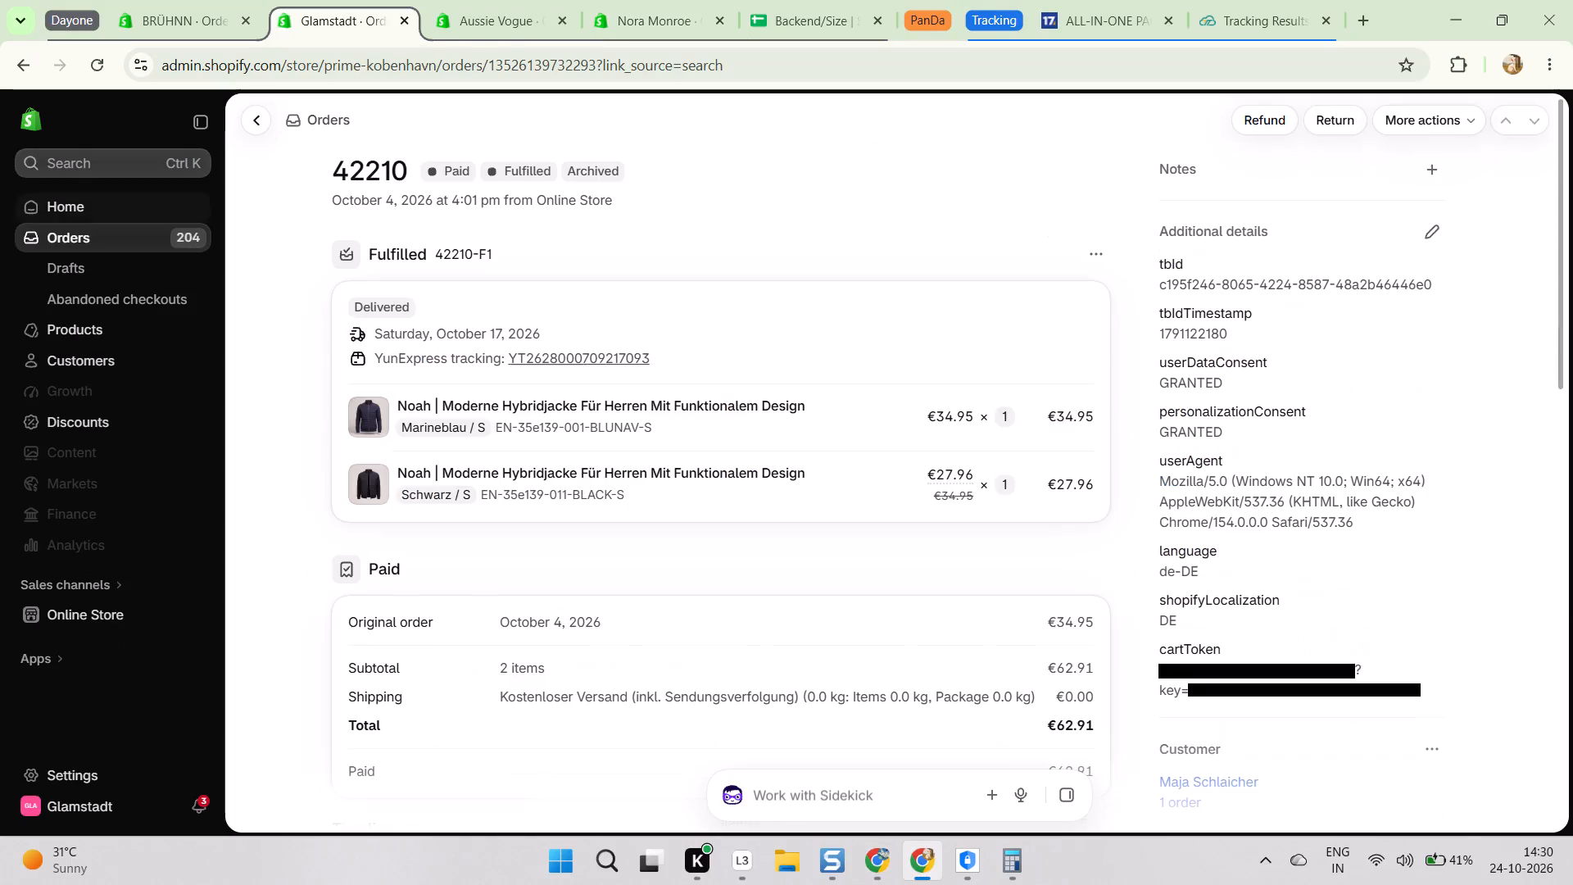
{"action": "left_click", "coordinate": [94, 162]}
{"action": "key", "text": "ctrl+v"}
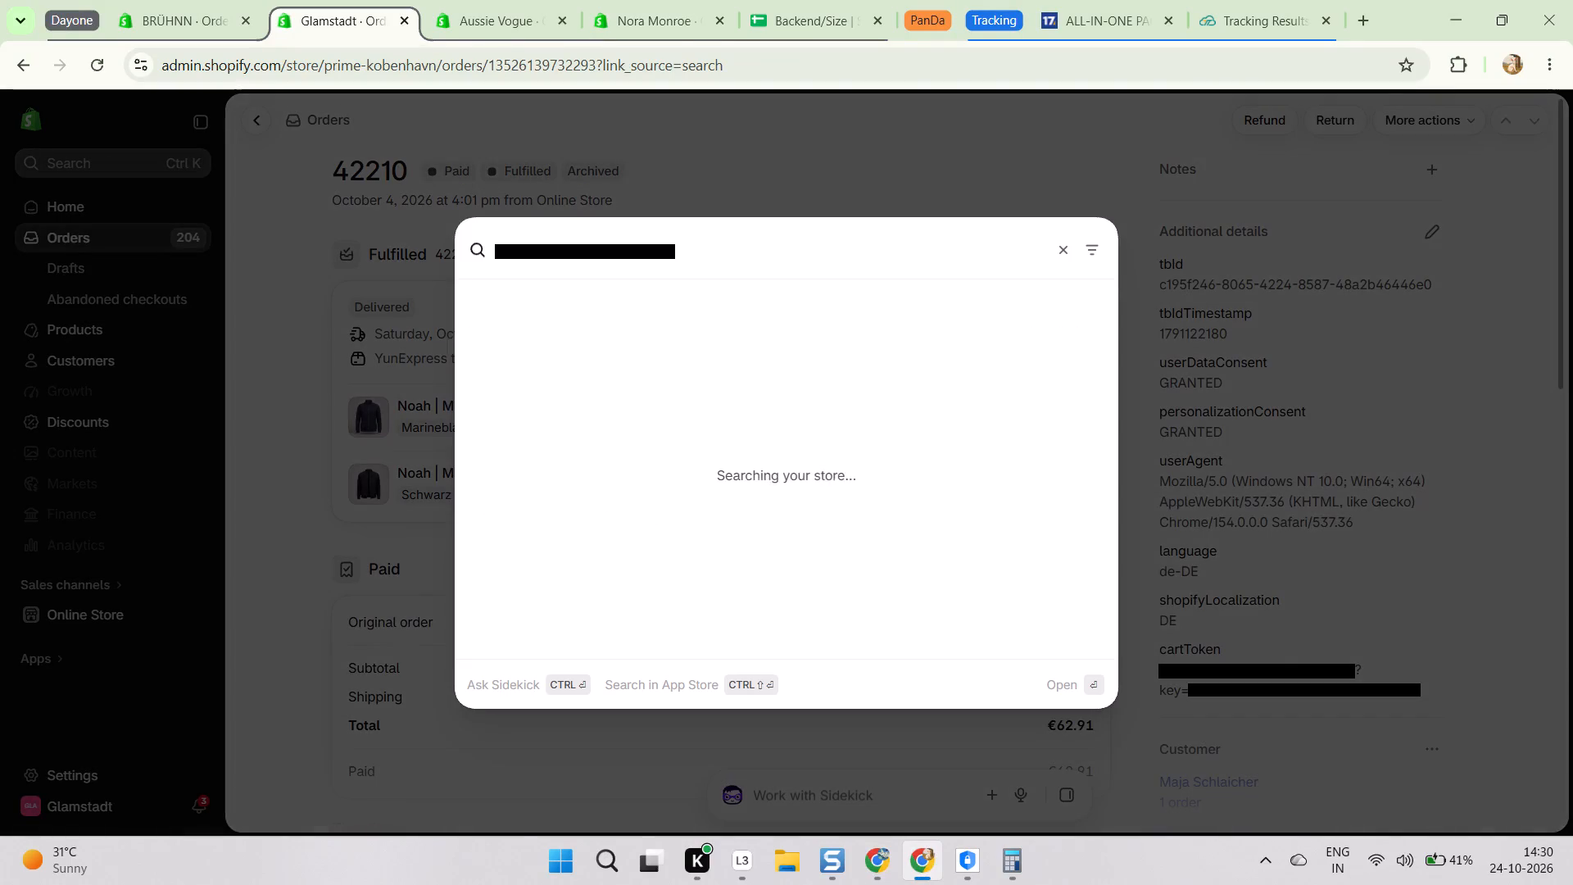
{"action": "left_click", "coordinate": [510, 392]}
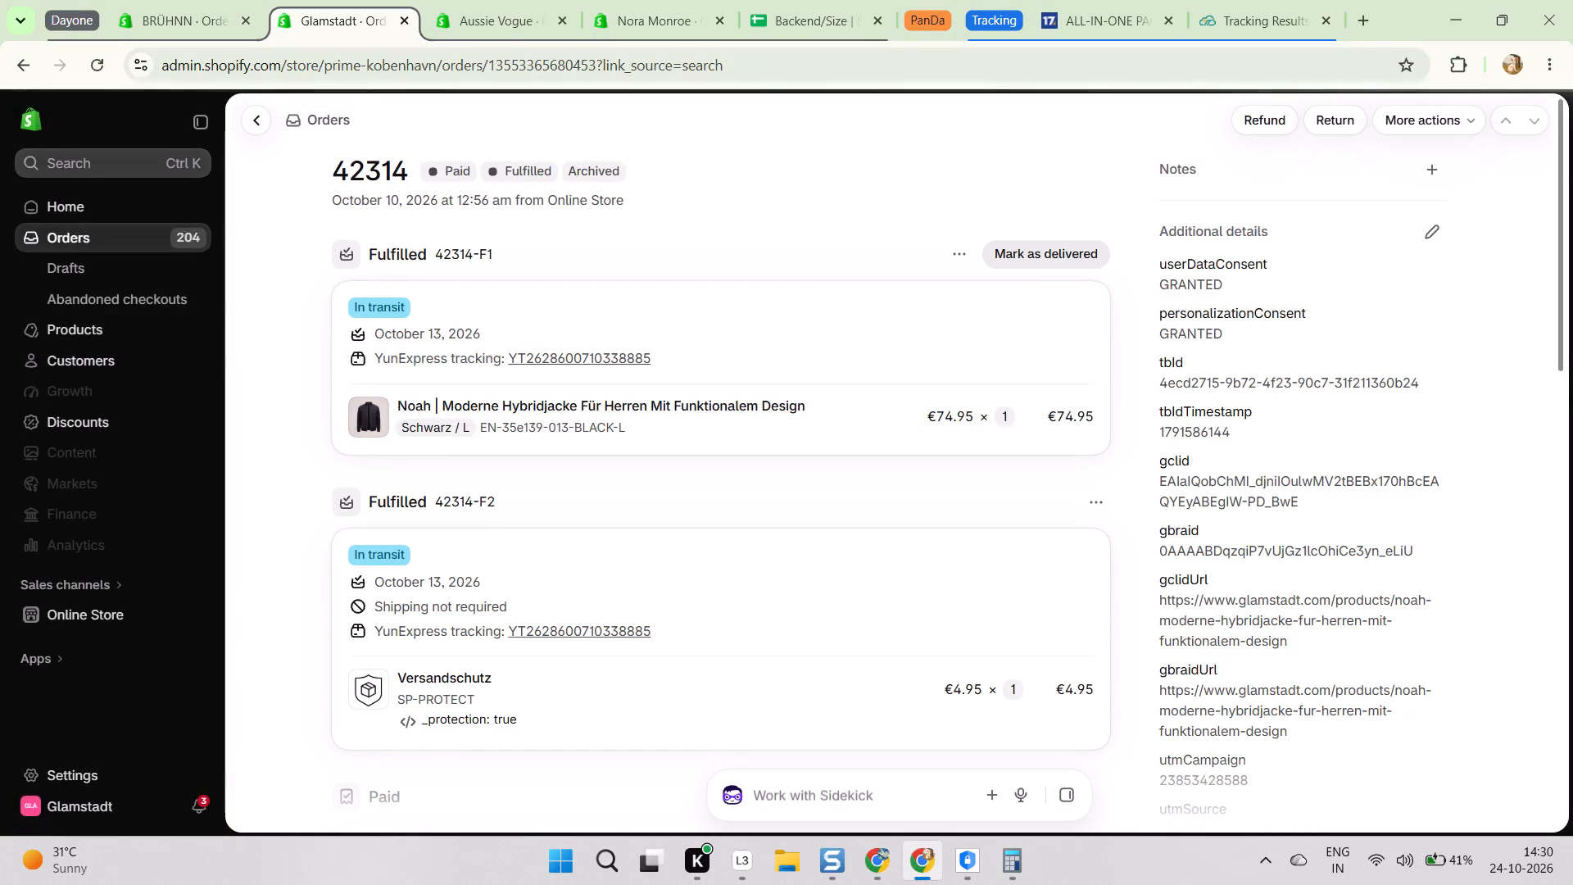
{"action": "double_click", "coordinate": [570, 375]}
{"action": "right_click", "coordinate": [573, 375]}
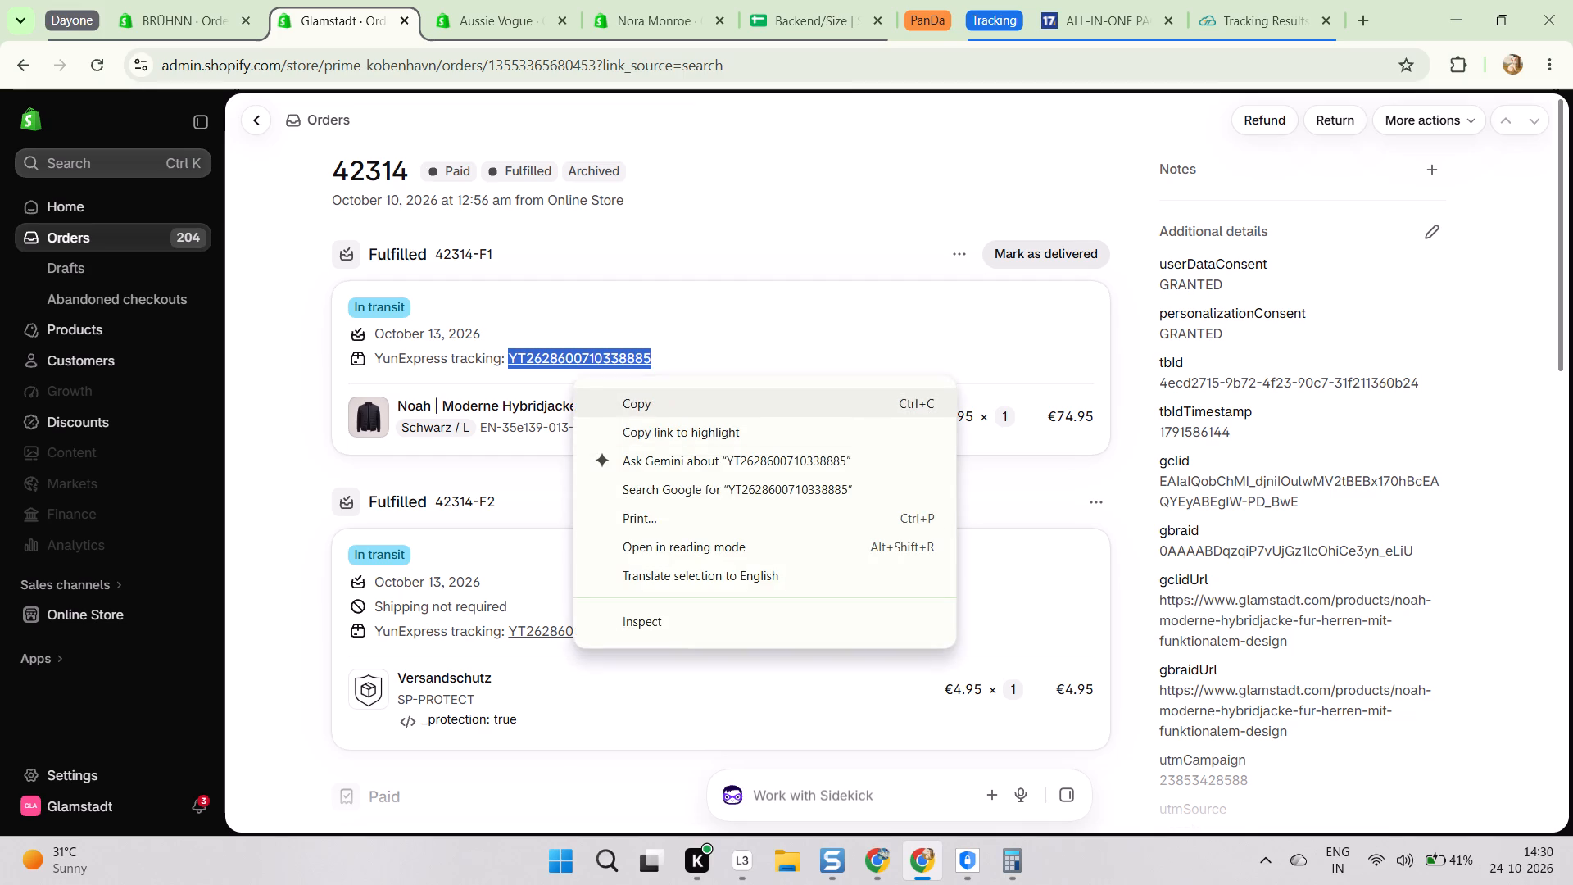
{"action": "left_click", "coordinate": [667, 405]}
{"action": "left_click", "coordinate": [1269, 0]}
{"action": "scroll", "coordinate": [740, 170], "scroll_direction": "up", "scroll_amount": 4}
{"action": "scroll", "coordinate": [587, 338], "scroll_direction": "up", "scroll_amount": 7}
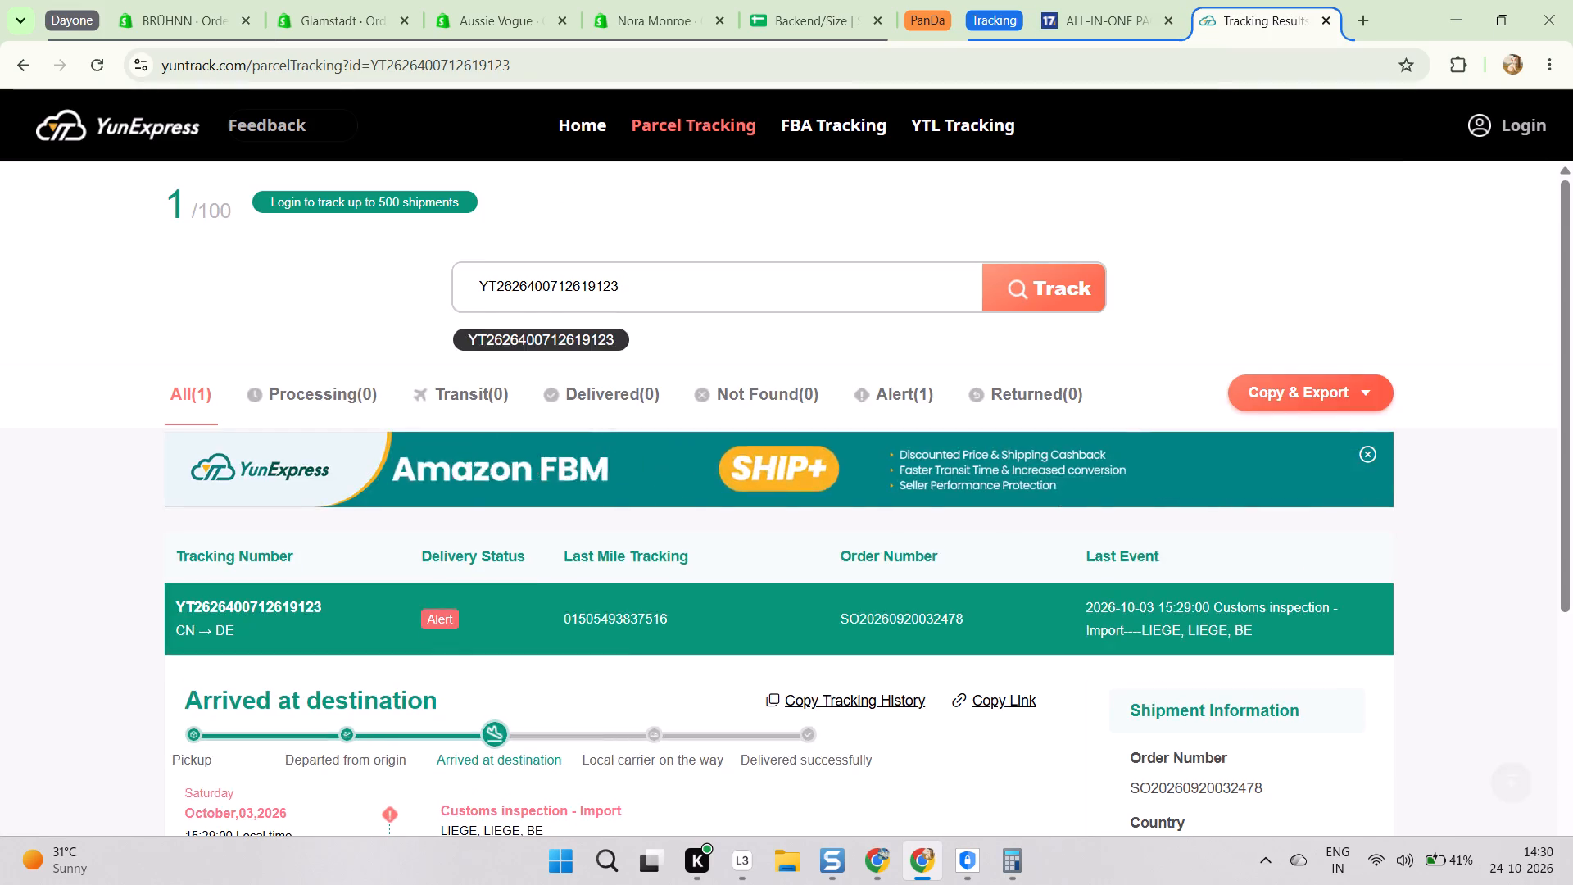
{"action": "left_click", "coordinate": [644, 284]}
{"action": "left_click", "coordinate": [936, 274]}
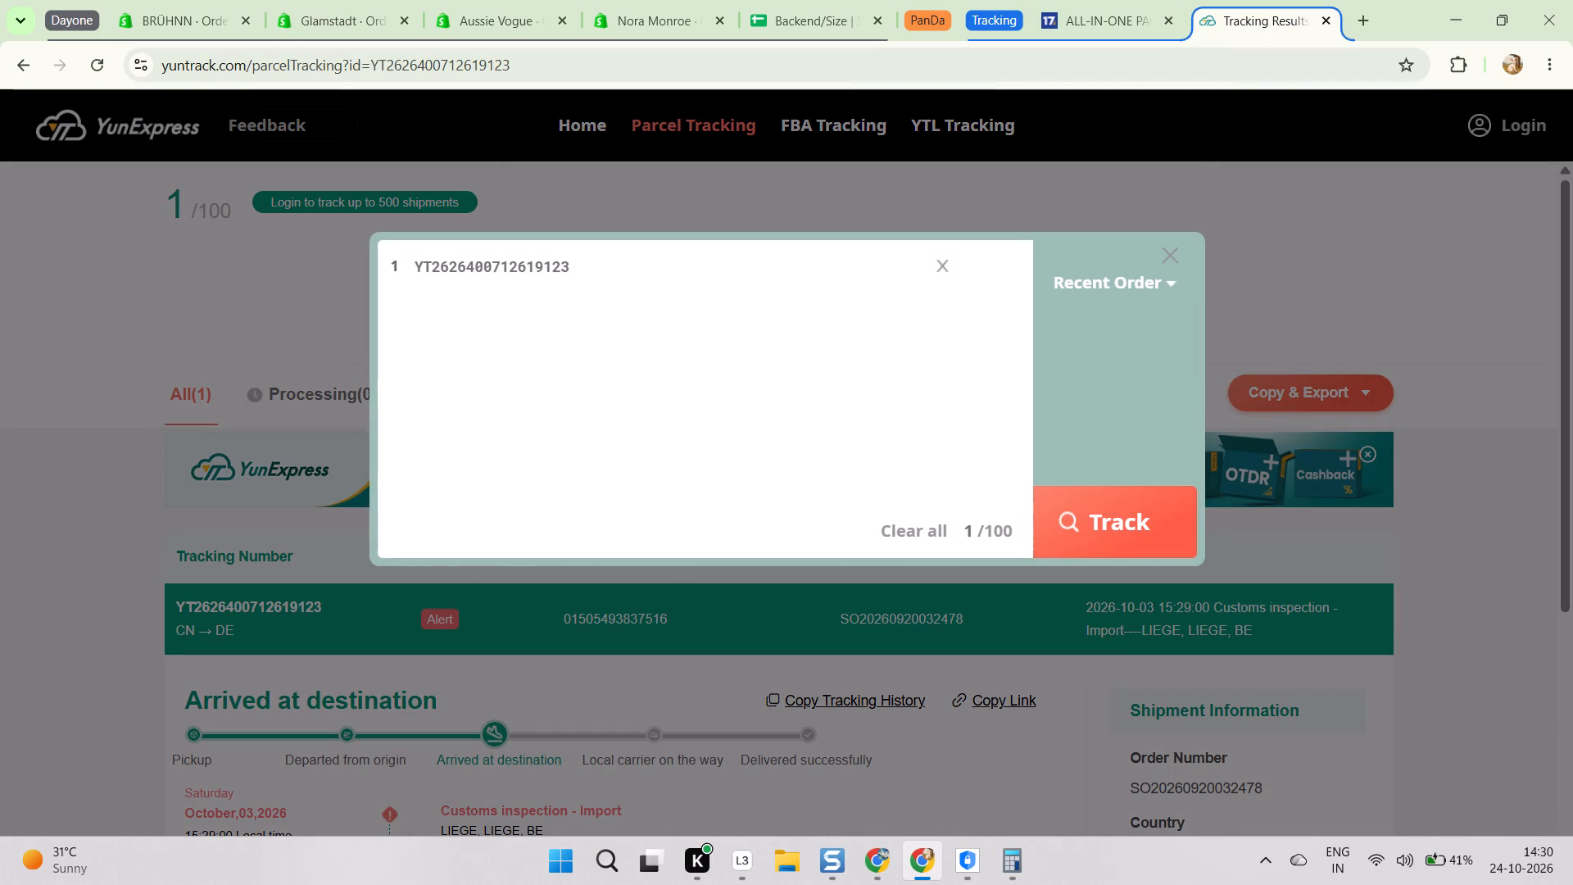
{"action": "left_click", "coordinate": [946, 270]}
{"action": "left_click", "coordinate": [670, 280]}
{"action": "key", "text": "ctrl+v"}
{"action": "left_click", "coordinate": [1122, 548]}
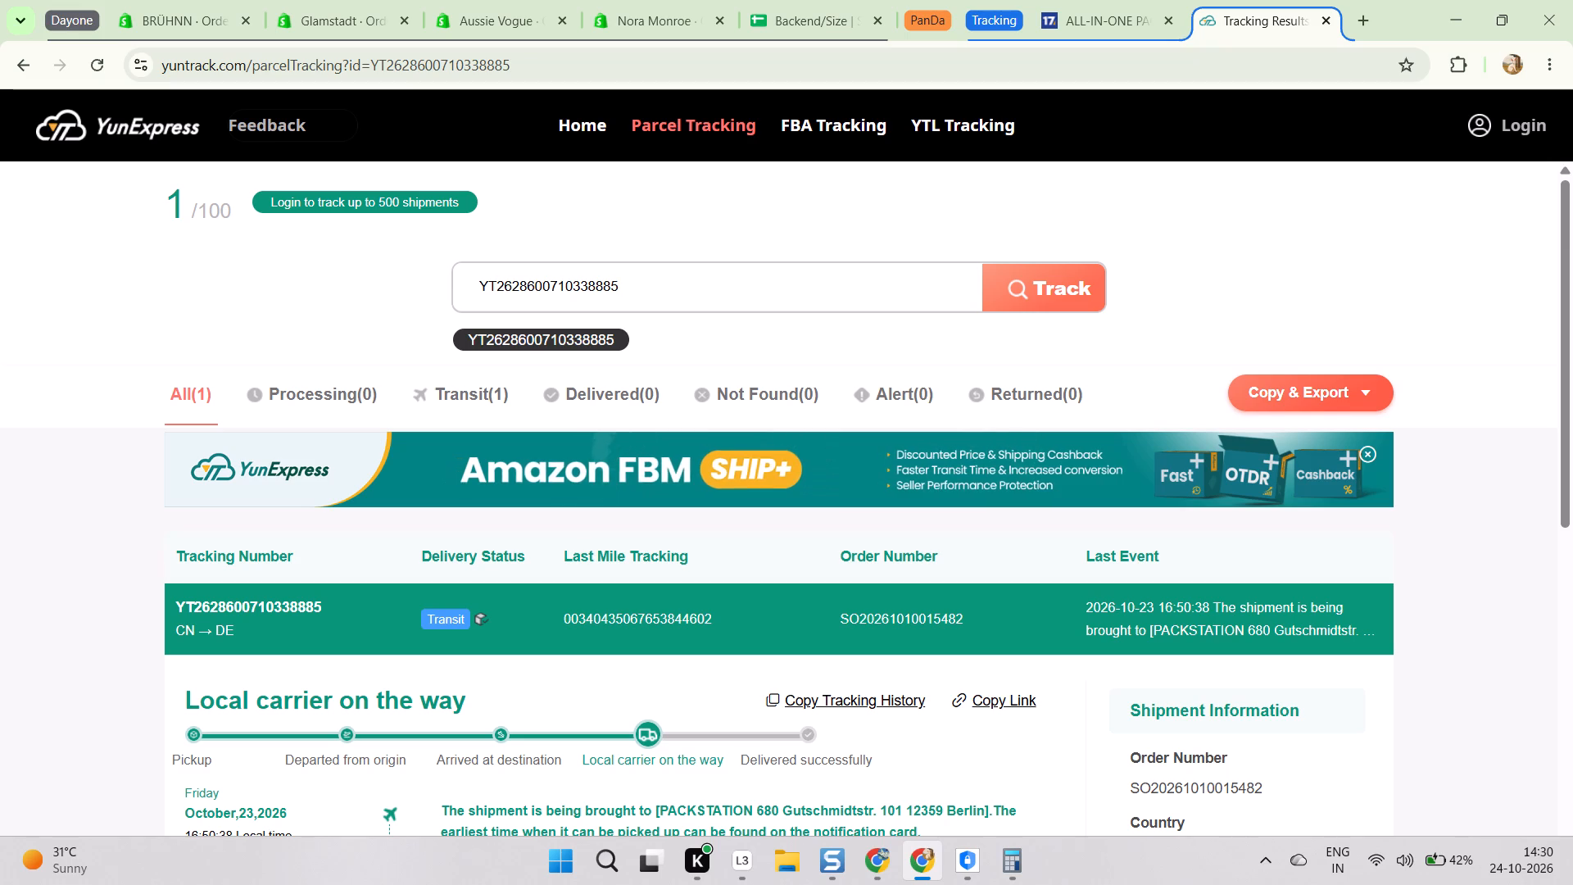
Open the shipment's last-mile DHL tracking page and examine its delivery status and detailed tracking history.
{"action": "scroll", "coordinate": [631, 724], "scroll_direction": "down", "scroll_amount": 3}
{"action": "left_click", "coordinate": [1219, 521]}
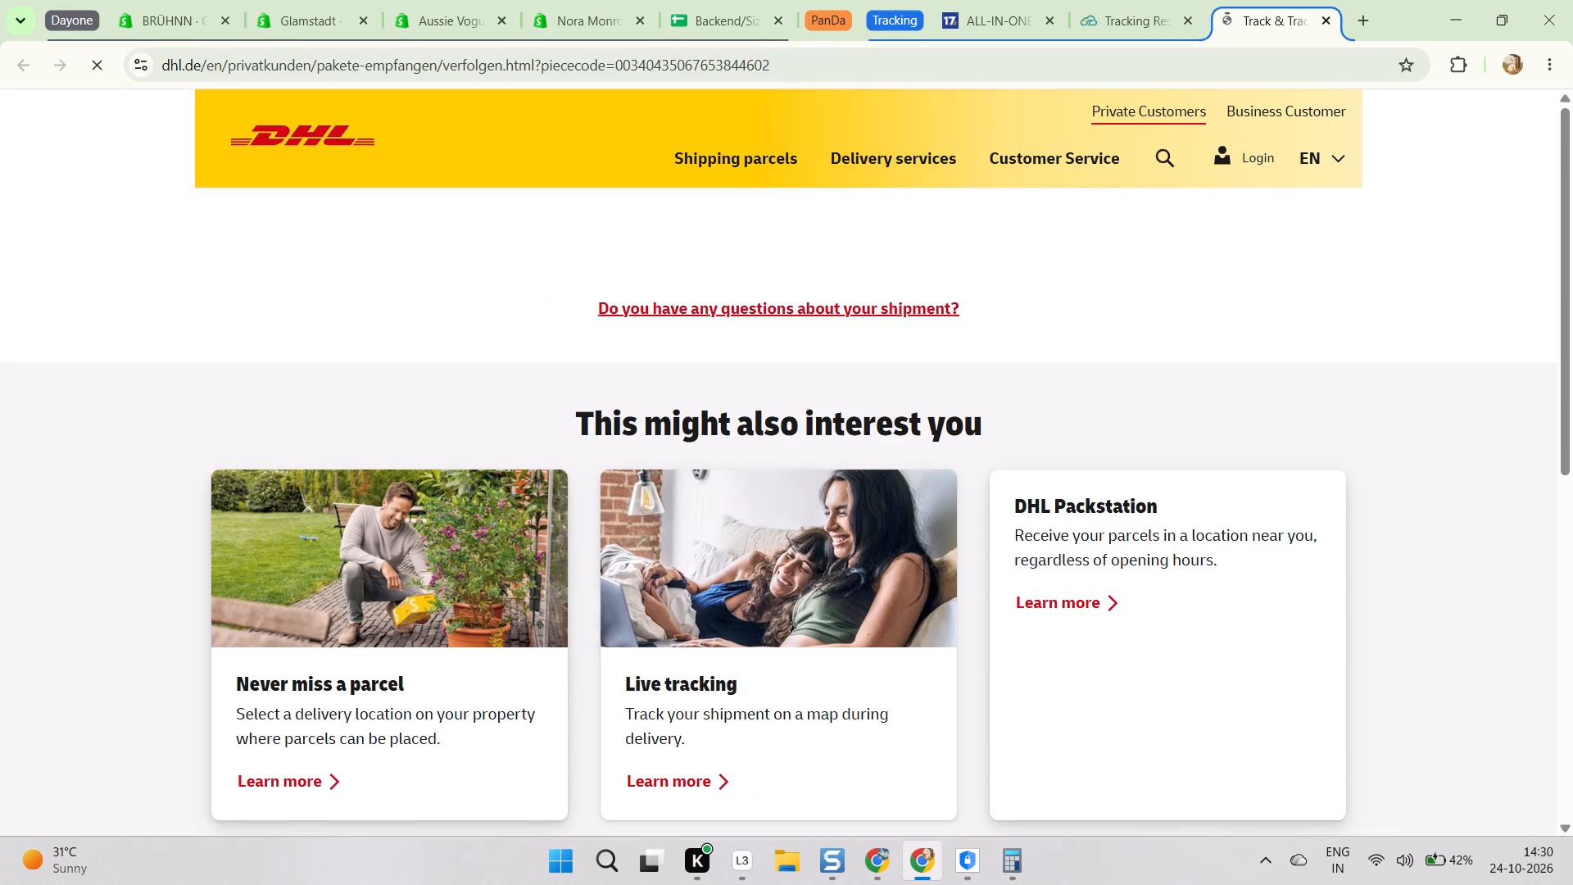
{"action": "scroll", "coordinate": [836, 543], "scroll_direction": "down", "scroll_amount": 2}
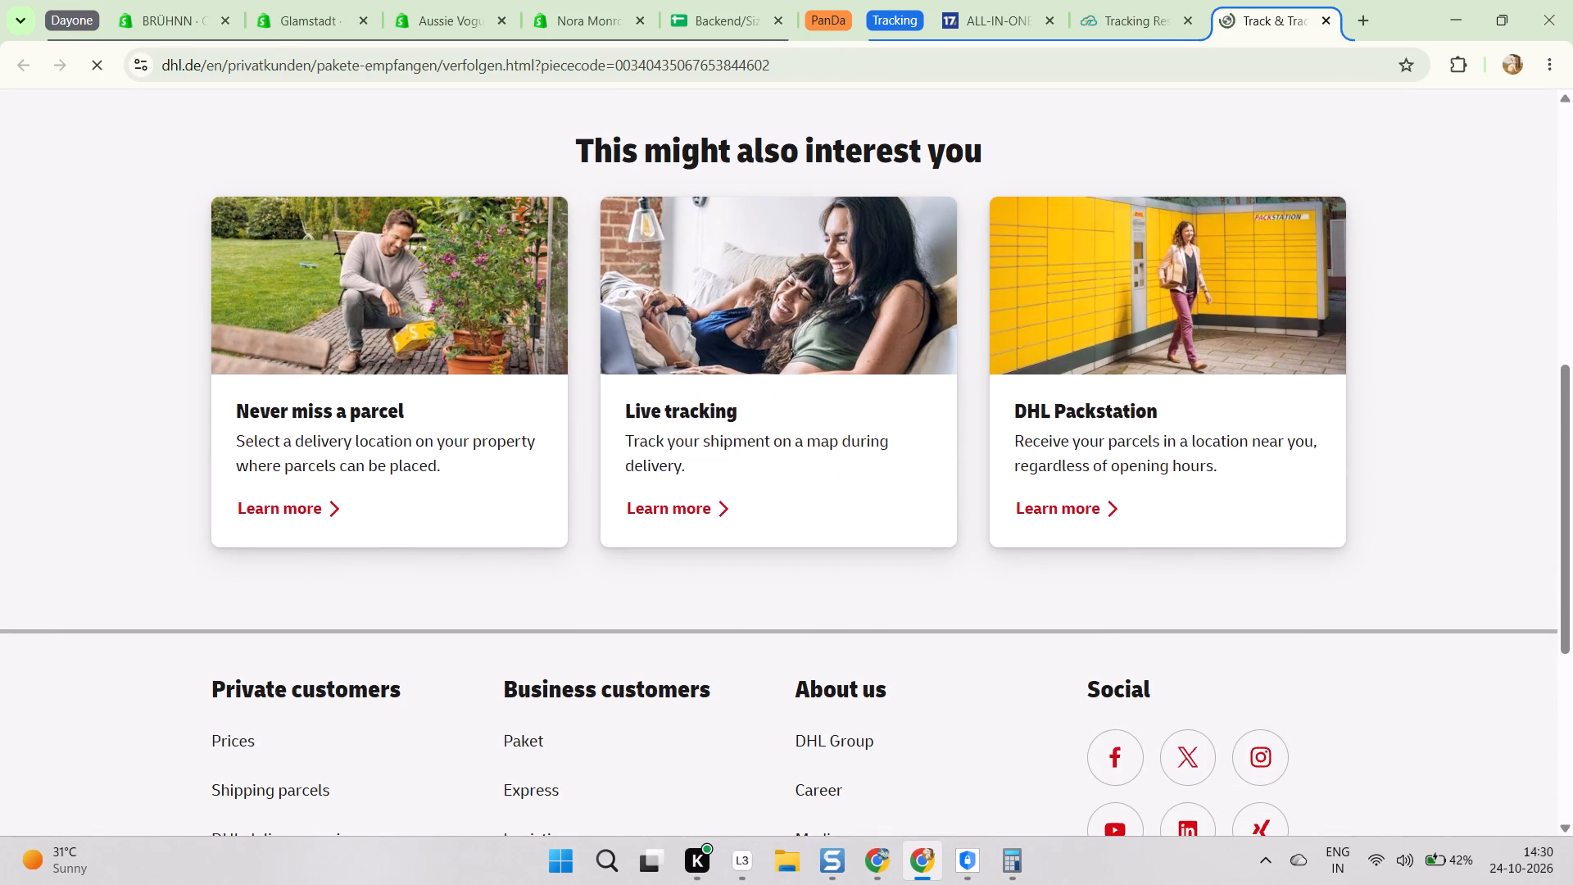
{"action": "scroll", "coordinate": [839, 551], "scroll_direction": "down", "scroll_amount": 1}
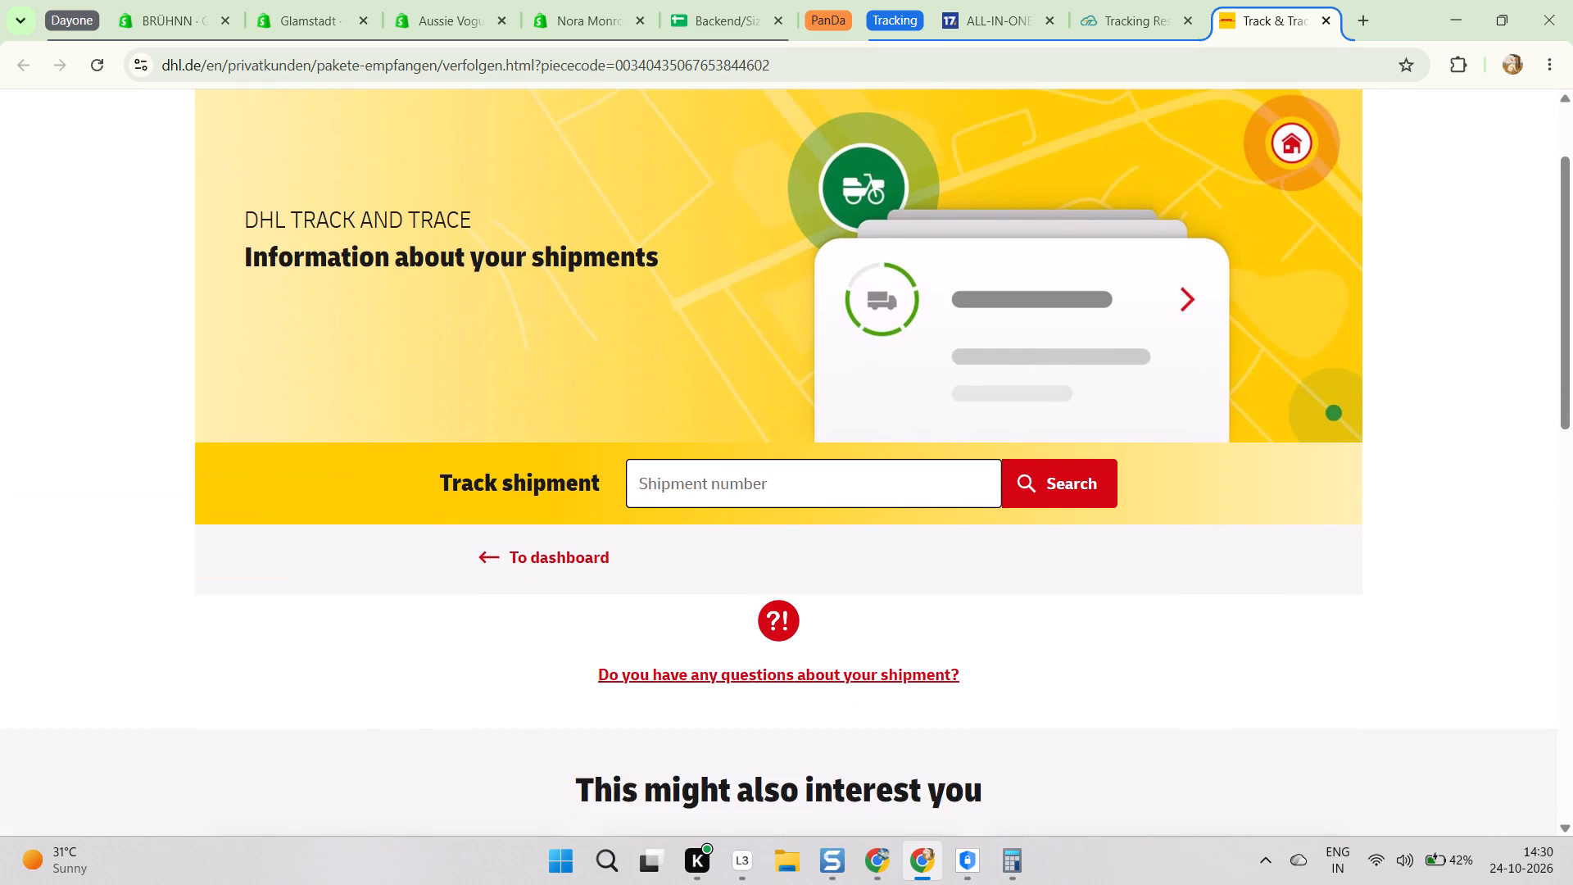
{"action": "scroll", "coordinate": [914, 534], "scroll_direction": "down", "scroll_amount": 3}
{"action": "scroll", "coordinate": [951, 774], "scroll_direction": "down", "scroll_amount": 1}
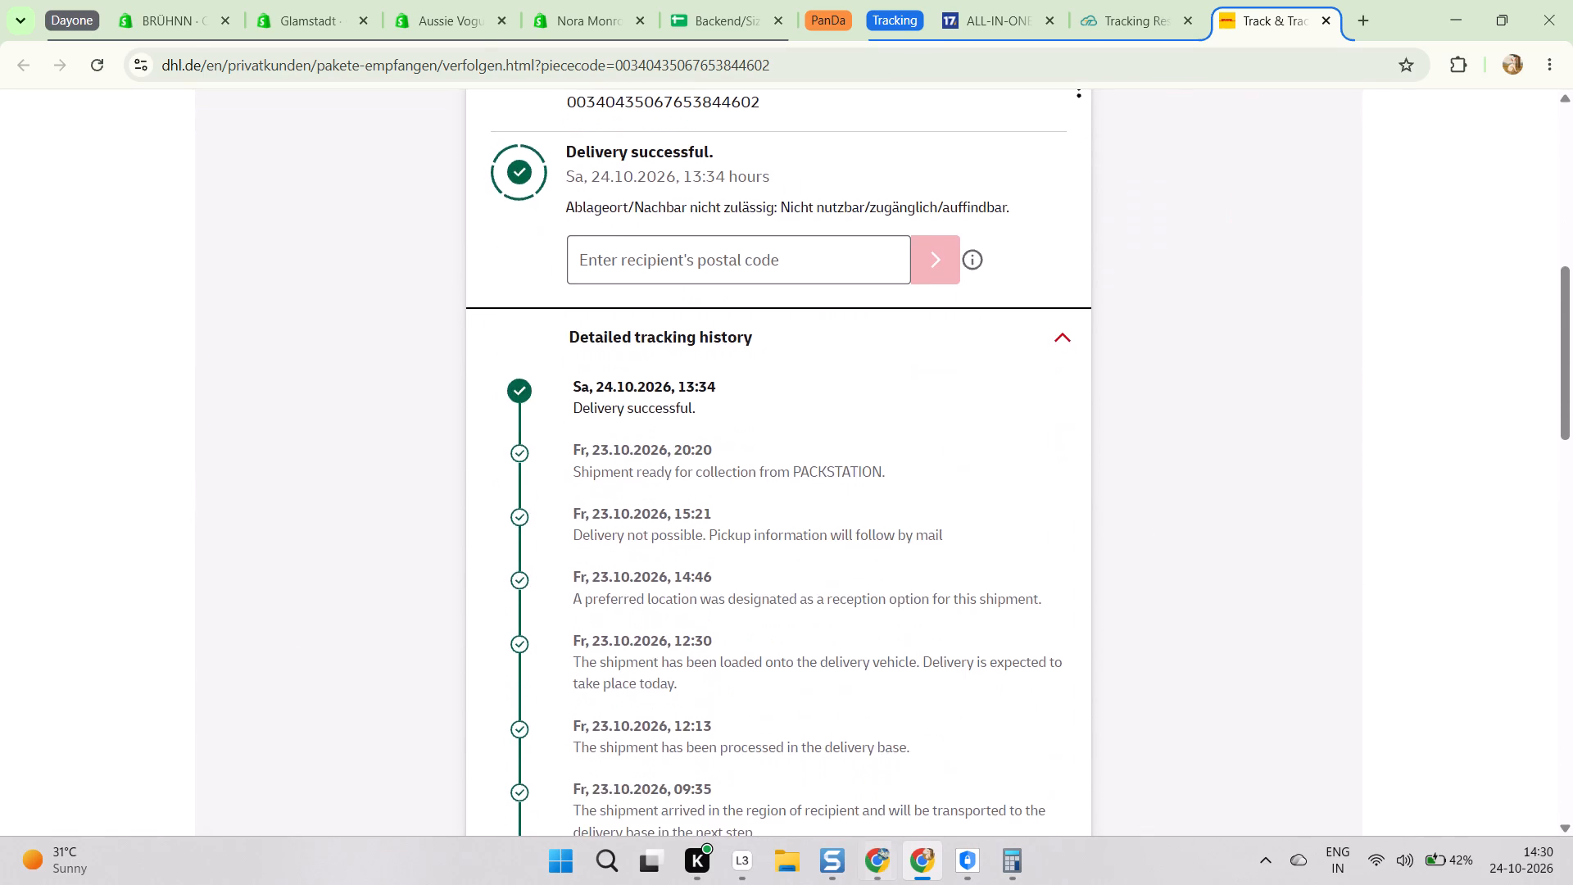
{"action": "left_click", "coordinate": [886, 869]}
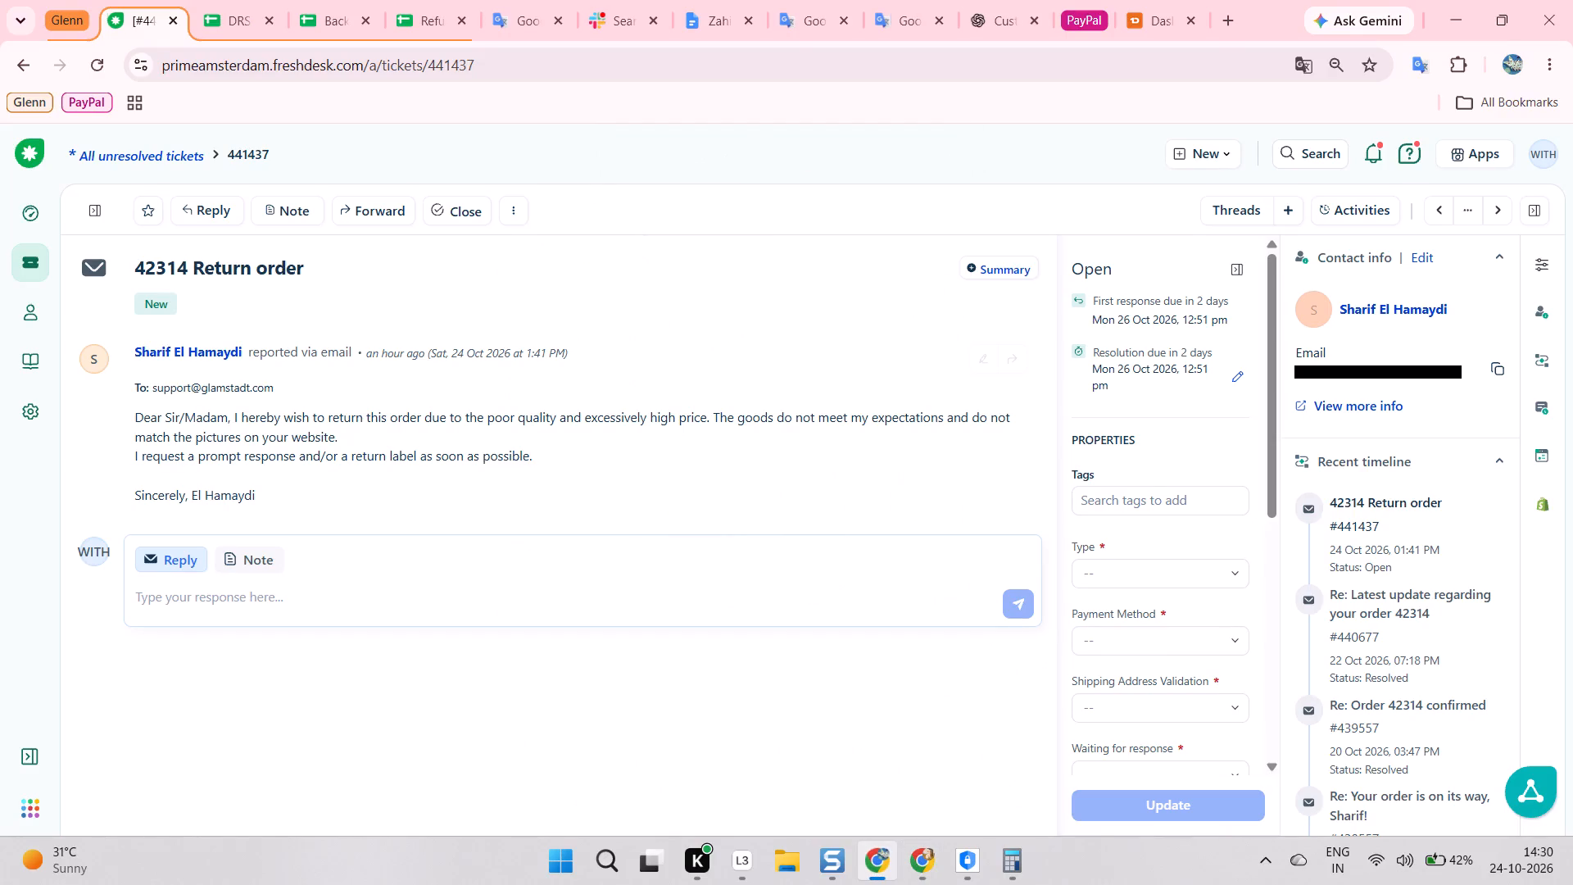
{"action": "left_click", "coordinate": [913, 866]}
{"action": "scroll", "coordinate": [882, 769], "scroll_direction": "up", "scroll_amount": 2}
{"action": "left_click", "coordinate": [887, 867]}
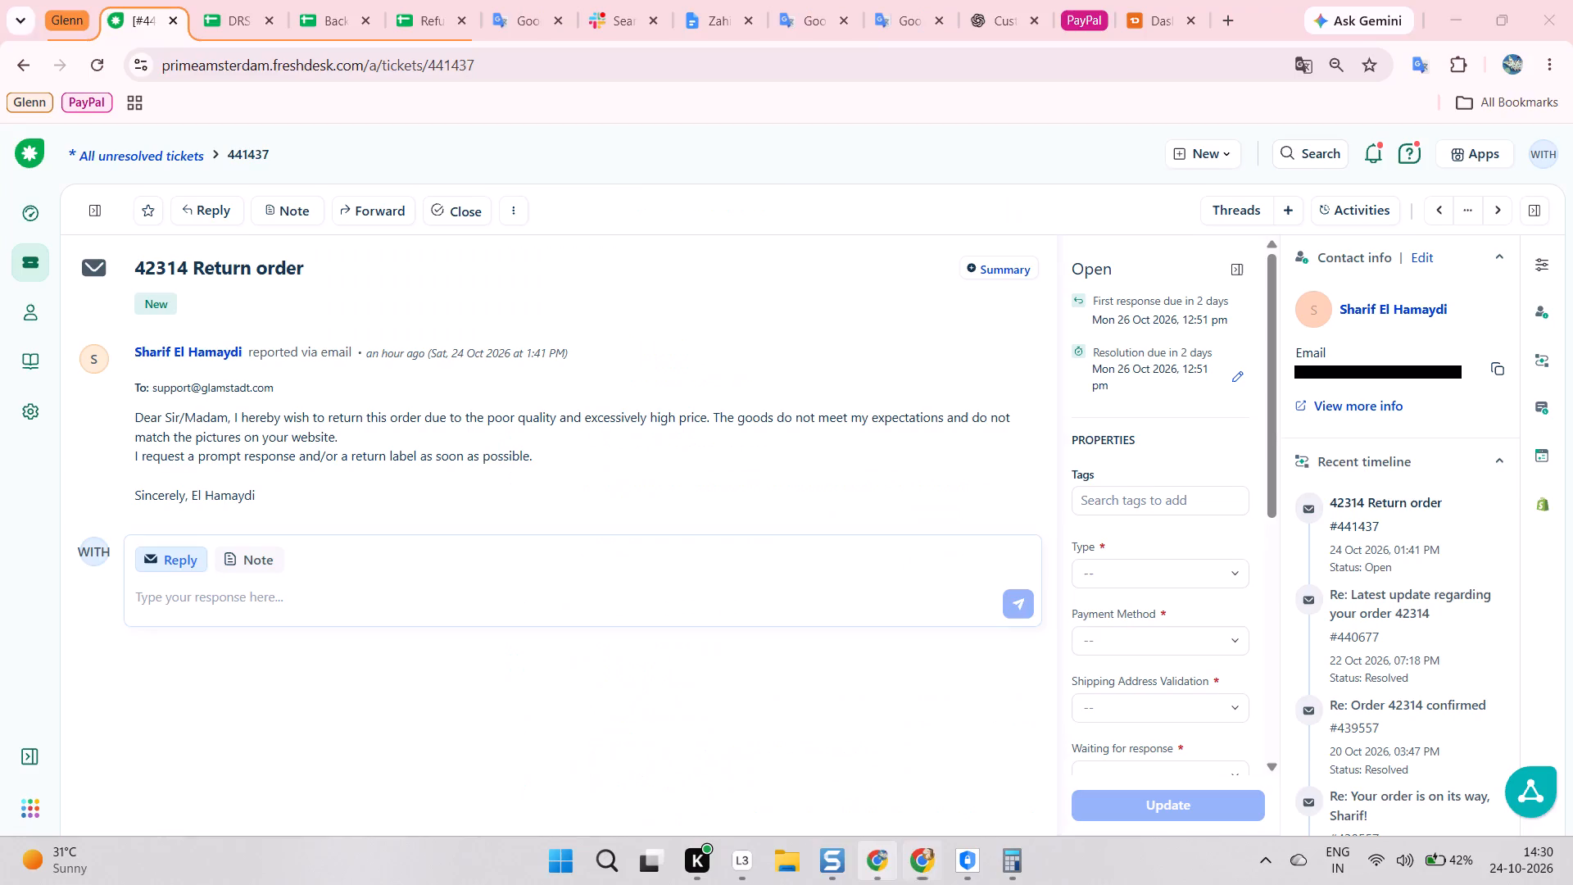
{"action": "scroll", "coordinate": [658, 578], "scroll_direction": "up", "scroll_amount": 3}
{"action": "left_click", "coordinate": [575, 465]}
{"action": "left_click", "coordinate": [919, 858]}
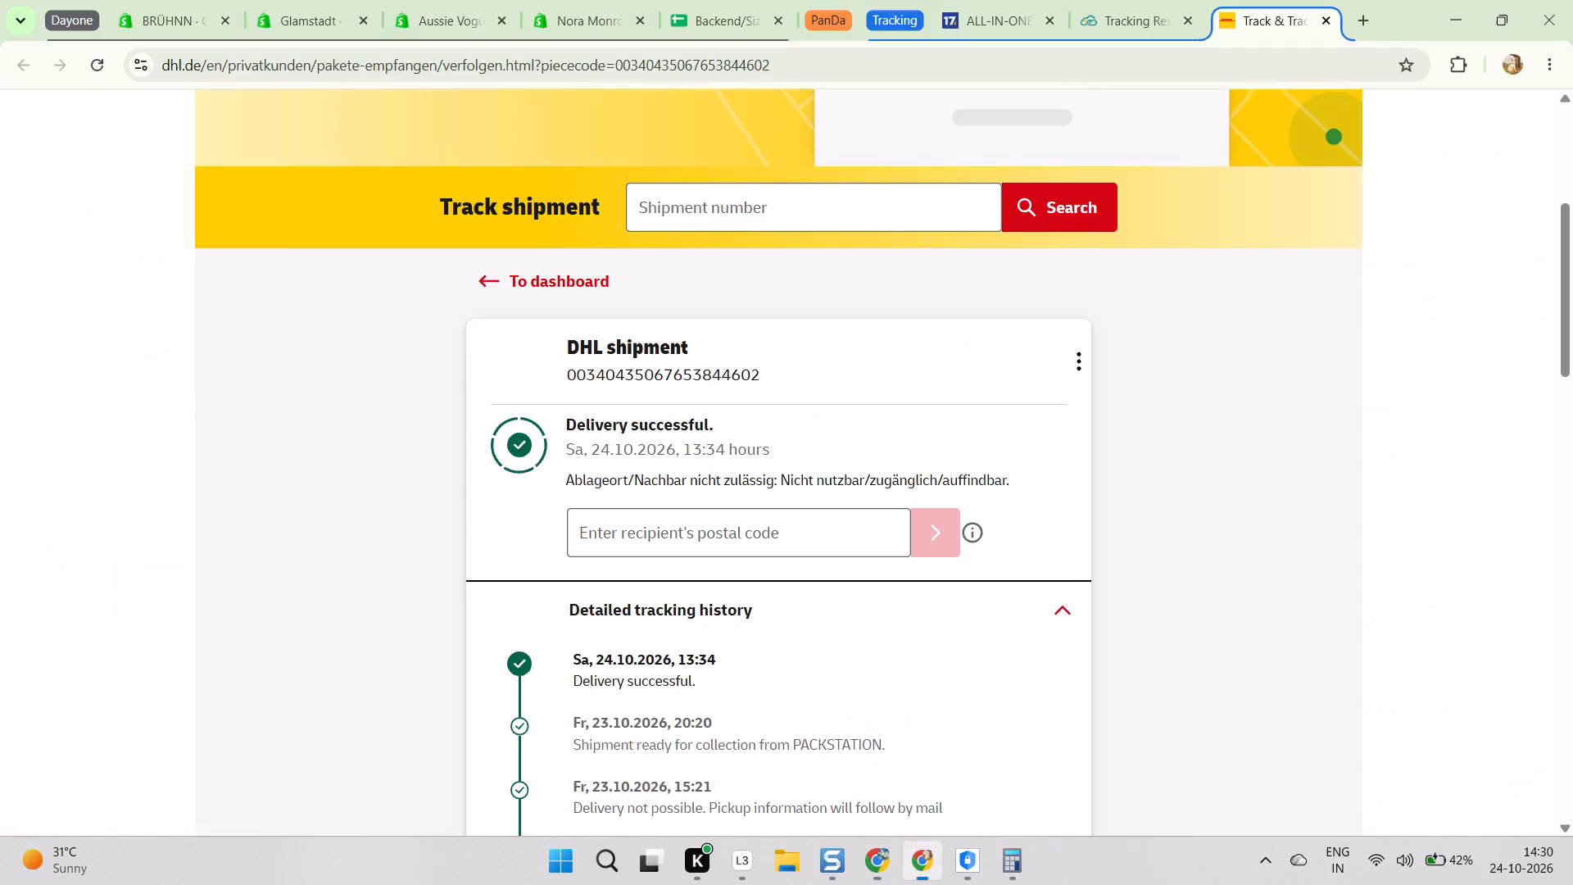
{"action": "left_click", "coordinate": [319, 0]}
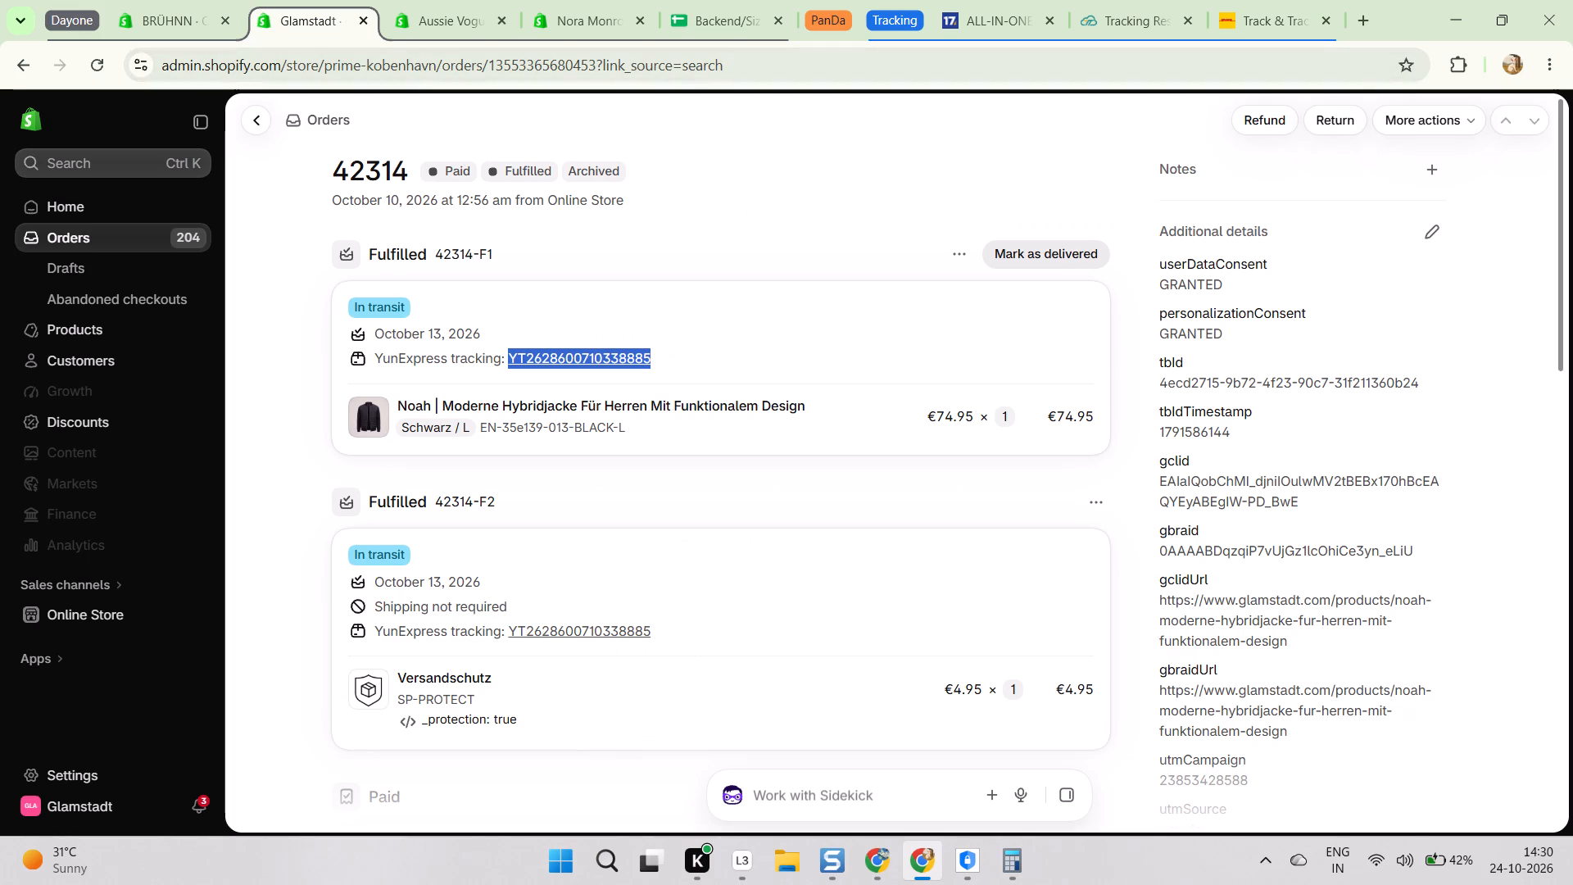
{"action": "scroll", "coordinate": [895, 732], "scroll_direction": "down", "scroll_amount": 1}
Return to ticket #441437 in Freshdesk and switch the page from the English translation back to the original German.
{"action": "left_click", "coordinate": [880, 860]}
{"action": "scroll", "coordinate": [510, 433], "scroll_direction": "up", "scroll_amount": 2}
{"action": "left_click", "coordinate": [528, 394]}
{"action": "right_click", "coordinate": [701, 331]}
{"action": "scroll", "coordinate": [804, 638], "scroll_direction": "down", "scroll_amount": 2}
{"action": "left_click", "coordinate": [859, 743]}
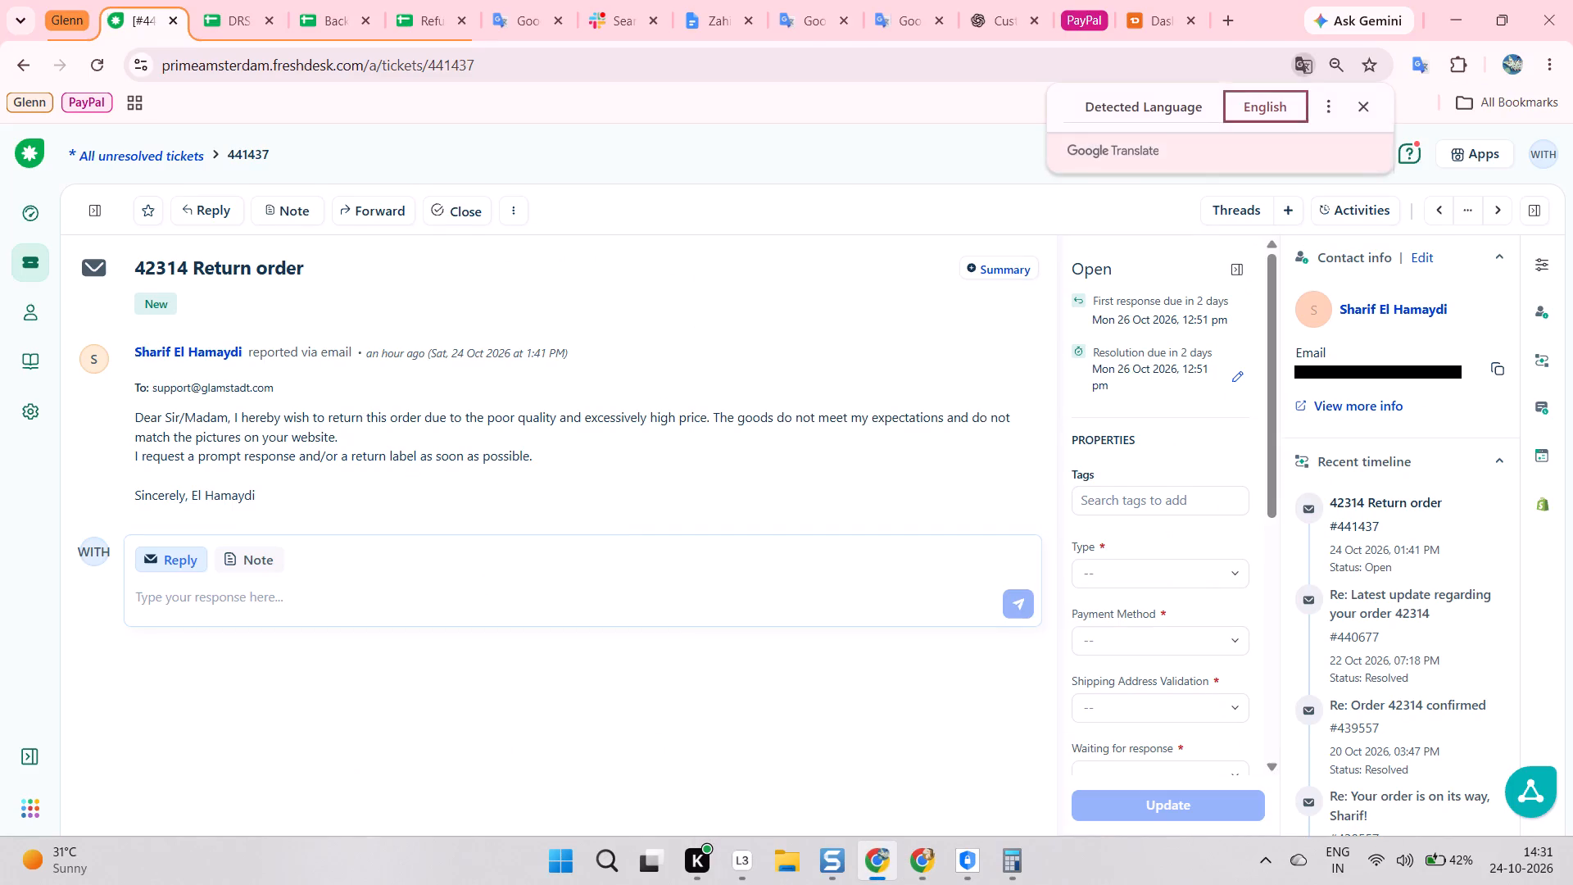
{"action": "double_click", "coordinate": [1147, 104]}
{"action": "left_click", "coordinate": [741, 298]}
{"action": "left_click", "coordinate": [630, 402]}
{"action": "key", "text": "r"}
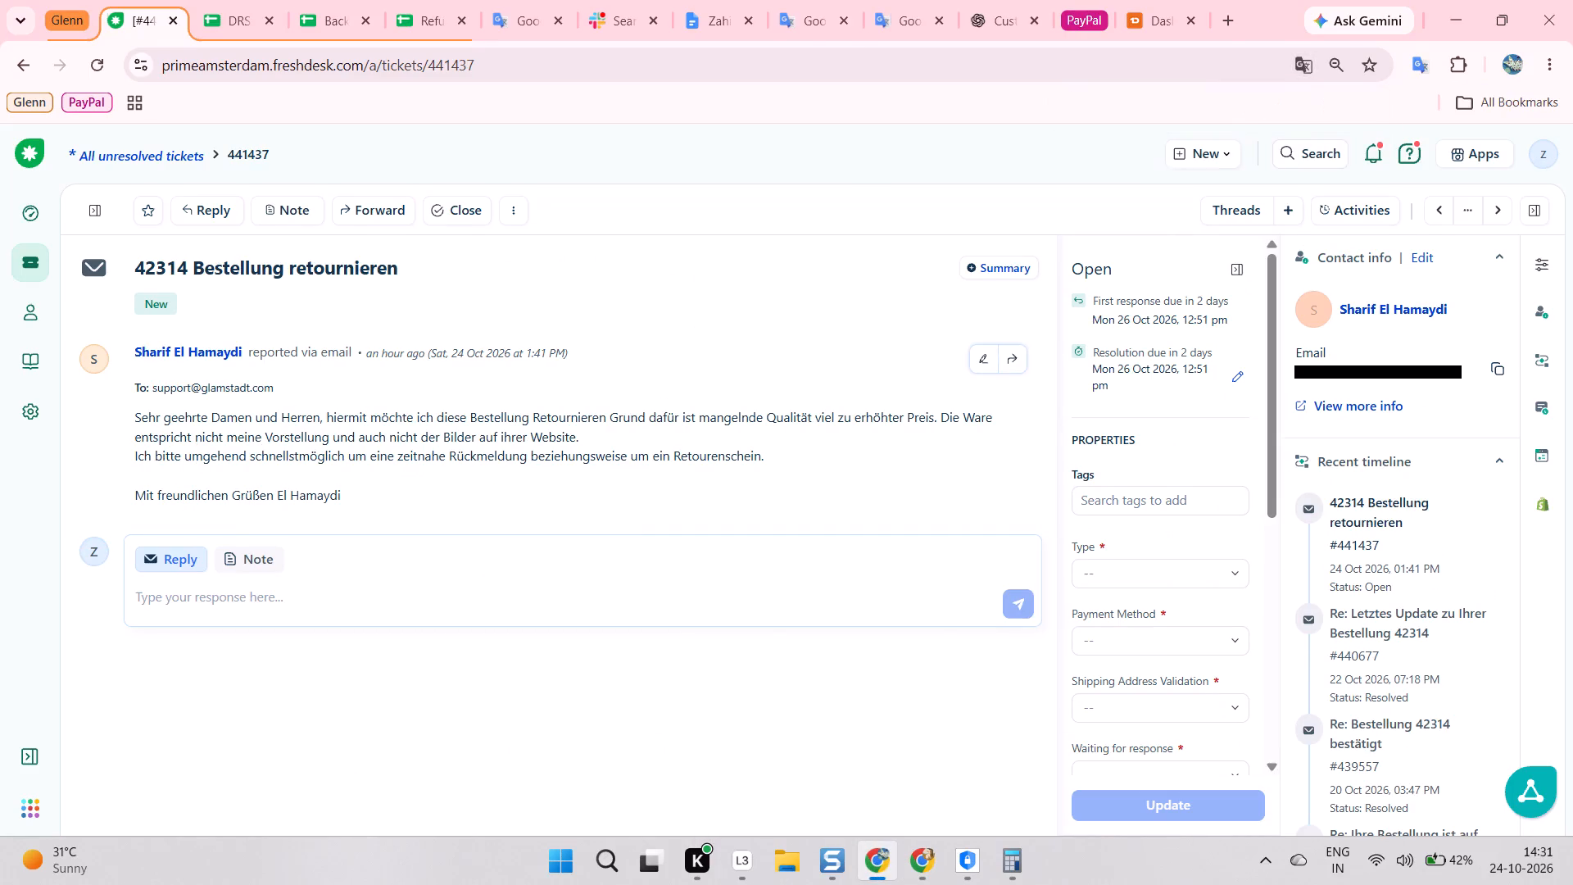
{"action": "left_click", "coordinate": [174, 724]}
{"action": "left_click", "coordinate": [200, 693]}
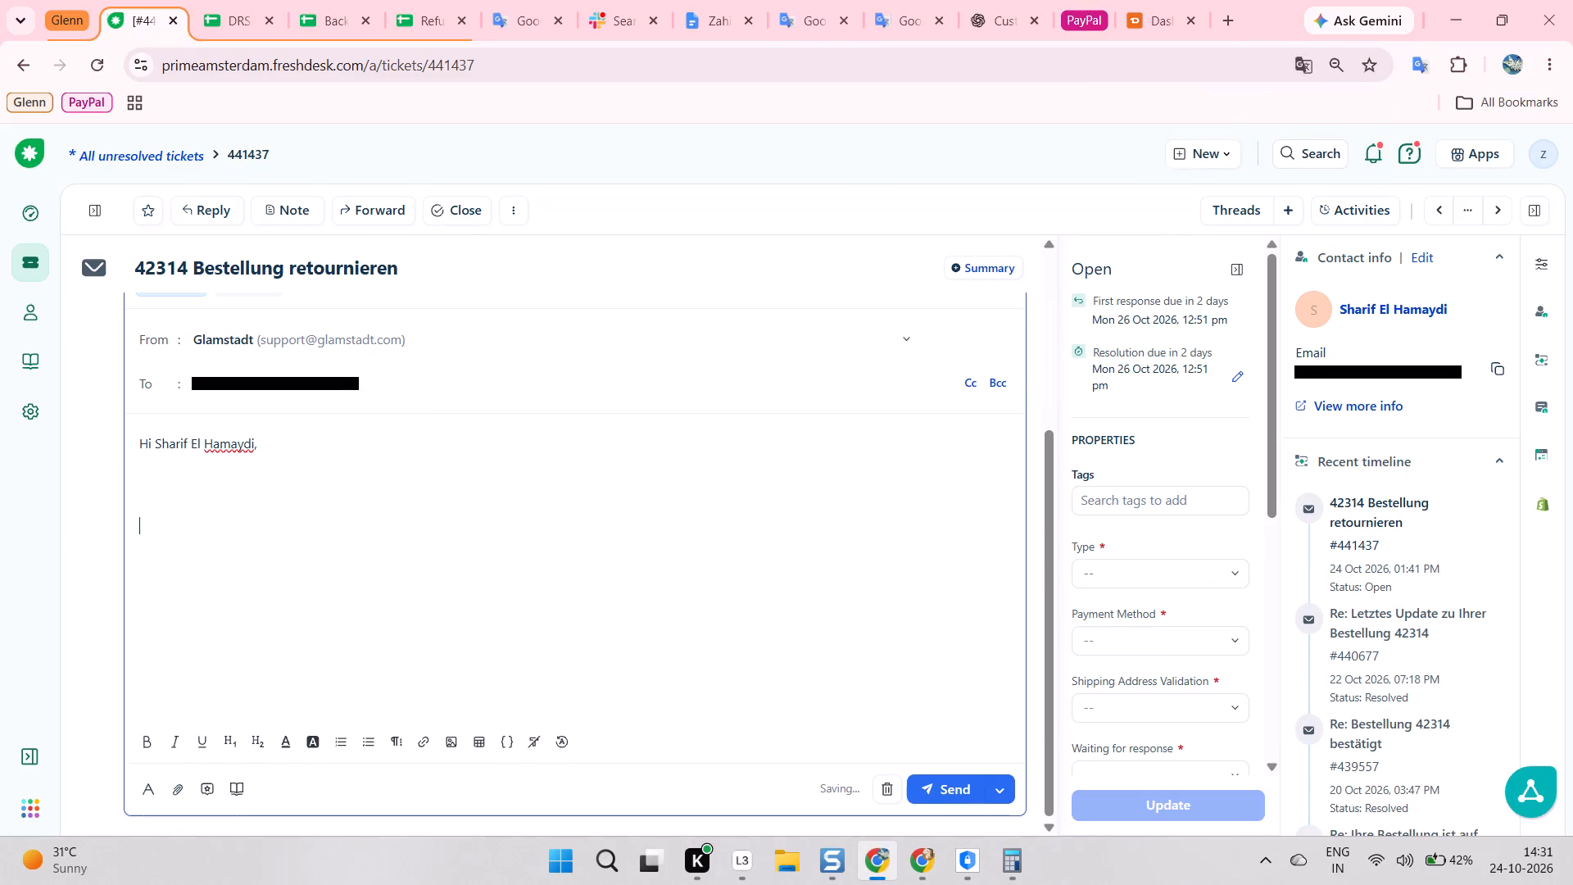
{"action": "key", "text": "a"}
{"action": "key", "text": "ctrl+a"}
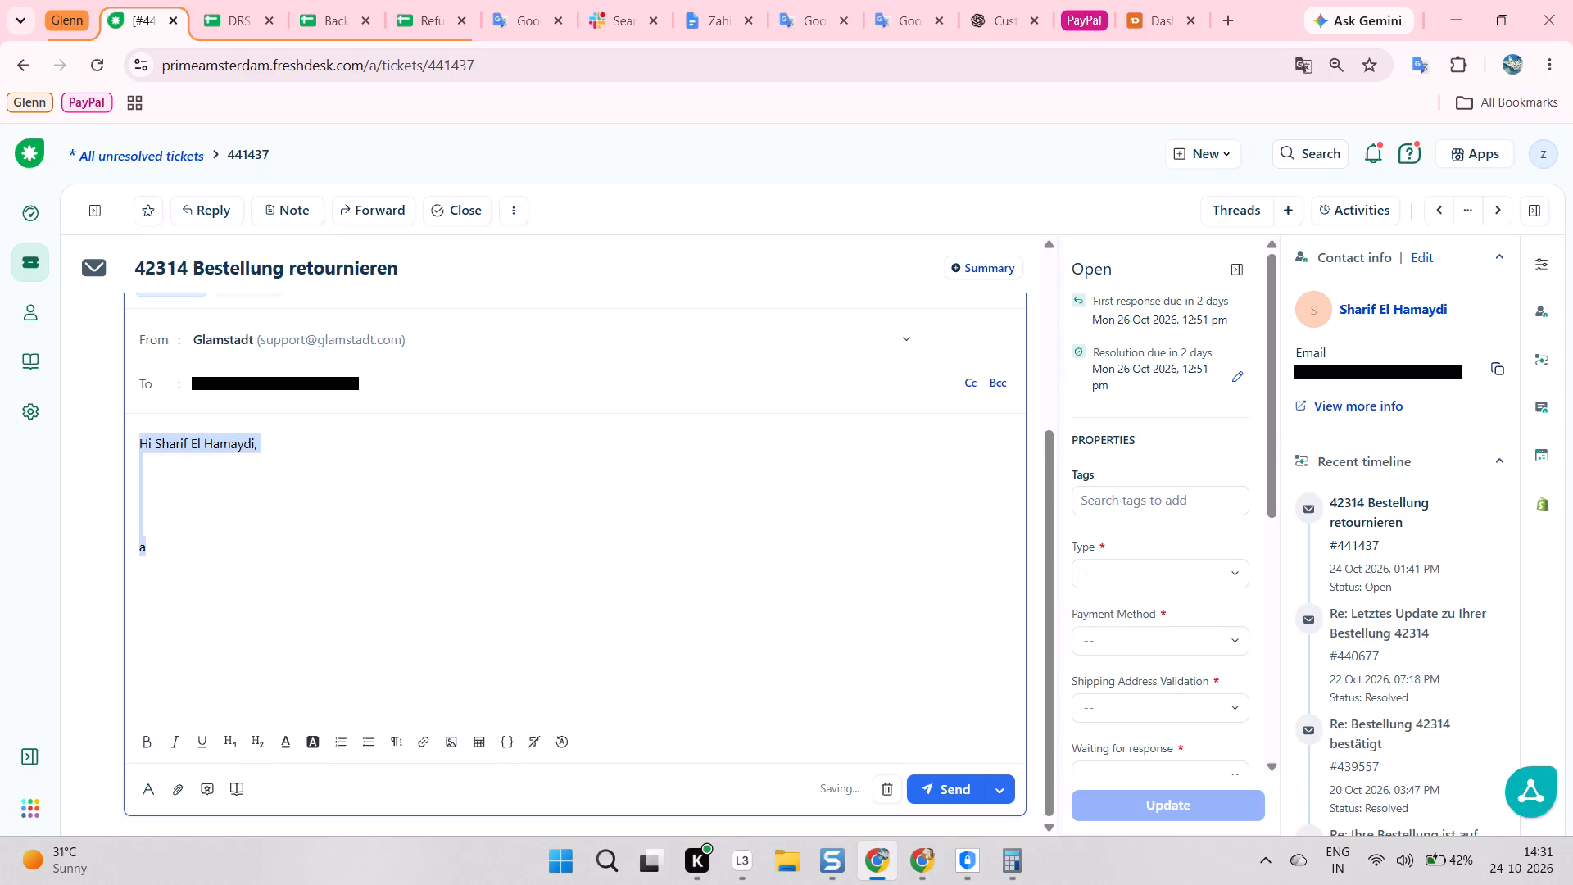
{"action": "key", "text": "BackSpace"}
{"action": "key", "text": "BackSpace"}
{"action": "key", "text": "BackSpace"}
{"action": "key", "text": "BackSpace"}
{"action": "key", "text": "BackSpace"}
Search the canned responses for "glam" and insert "Glamstadt Return form D1" with its attached return form.
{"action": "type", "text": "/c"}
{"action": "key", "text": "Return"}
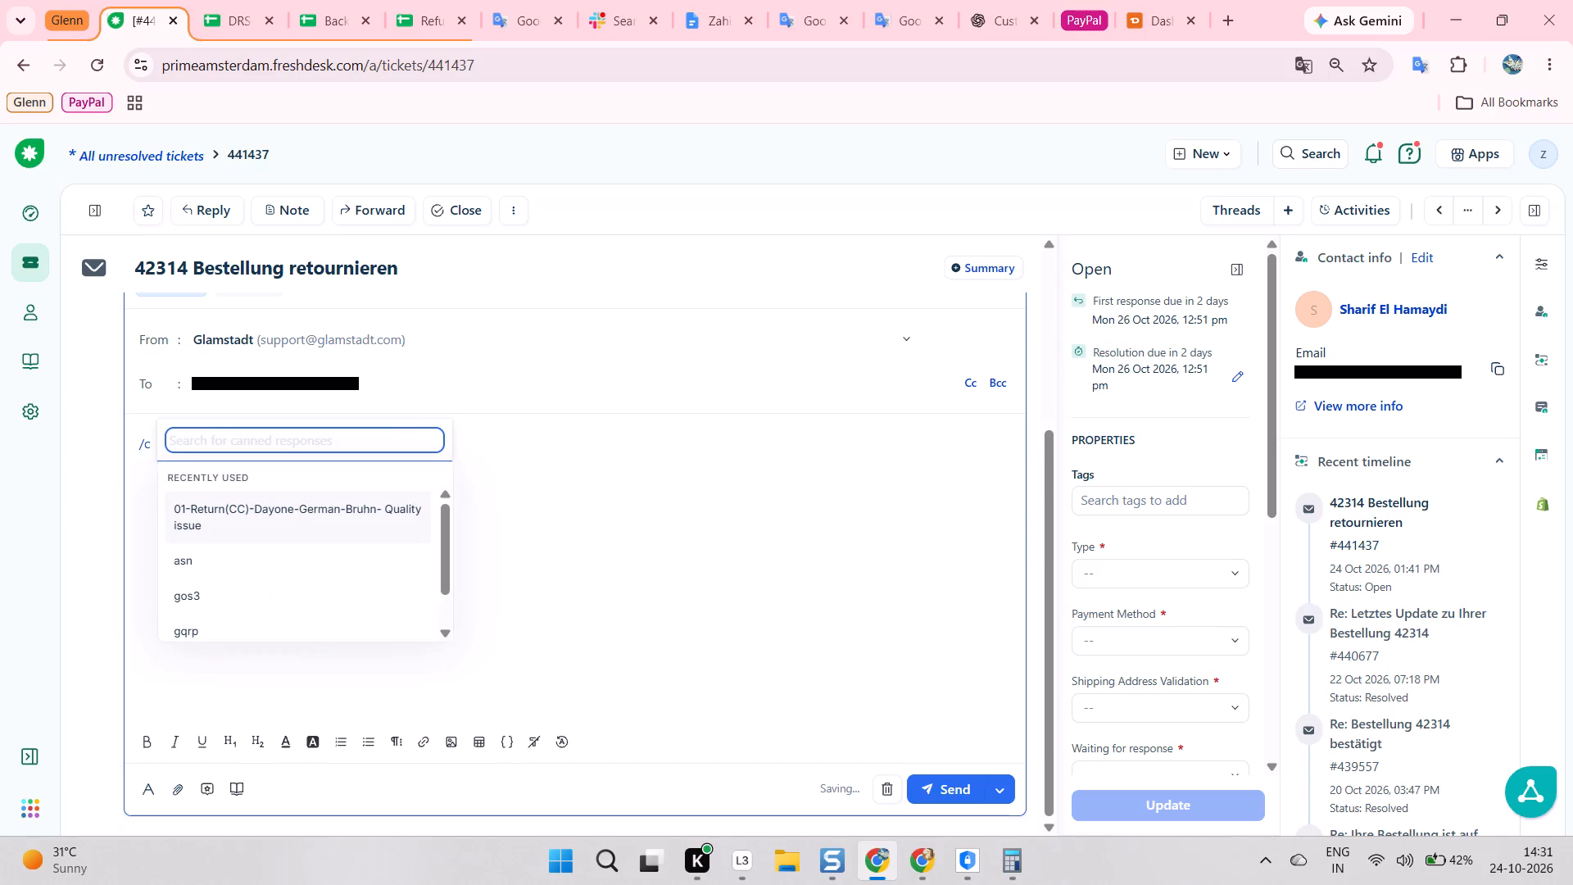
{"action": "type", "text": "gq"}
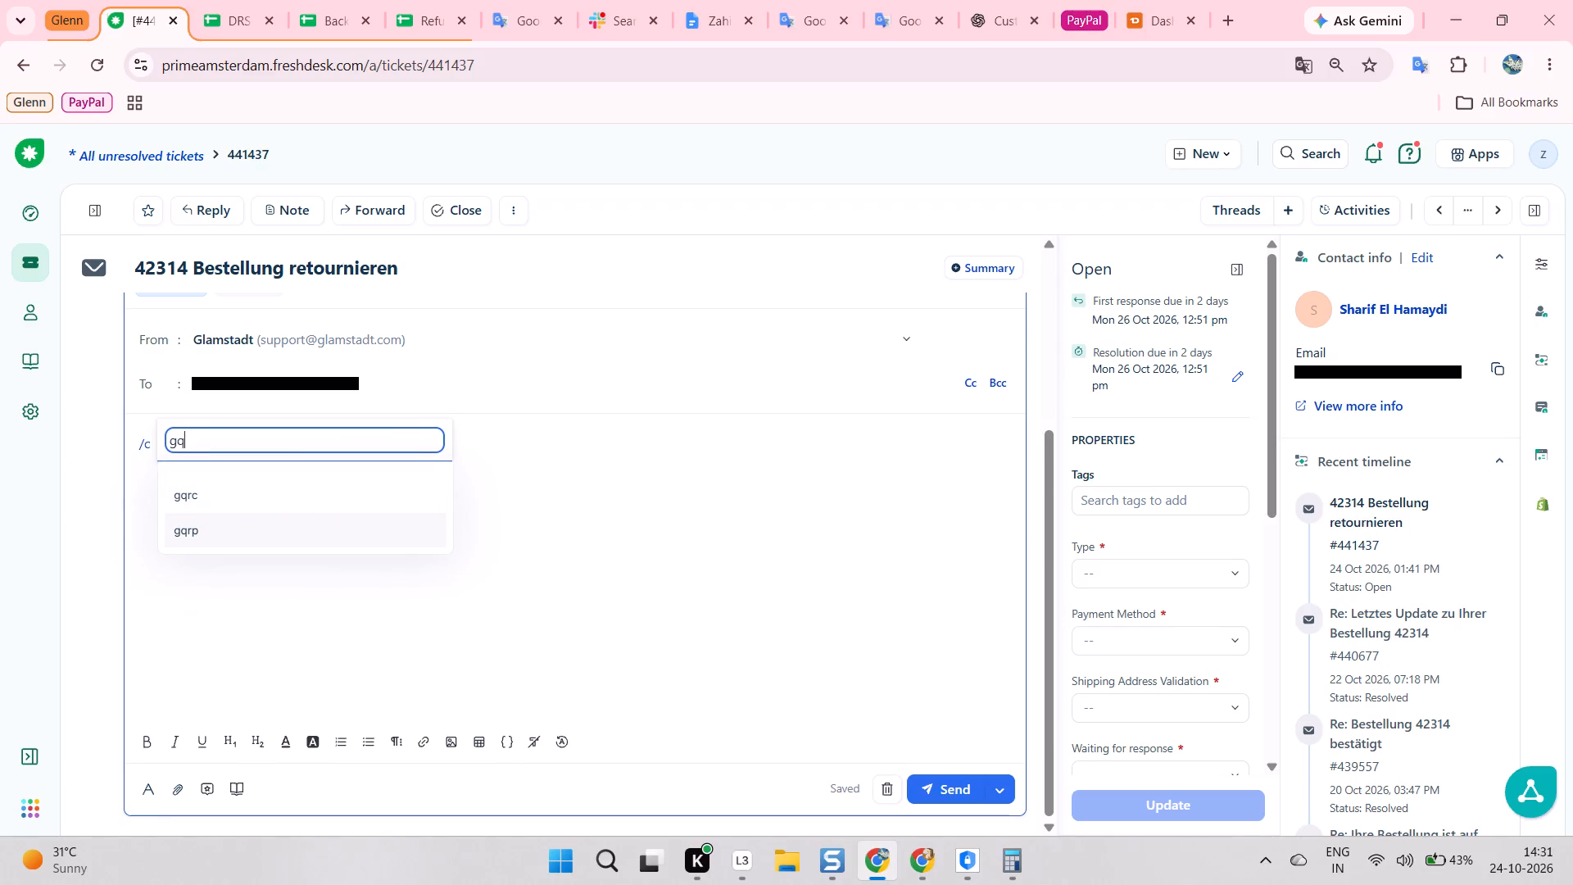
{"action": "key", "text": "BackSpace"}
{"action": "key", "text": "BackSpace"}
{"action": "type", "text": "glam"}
{"action": "left_click", "coordinate": [254, 538]}
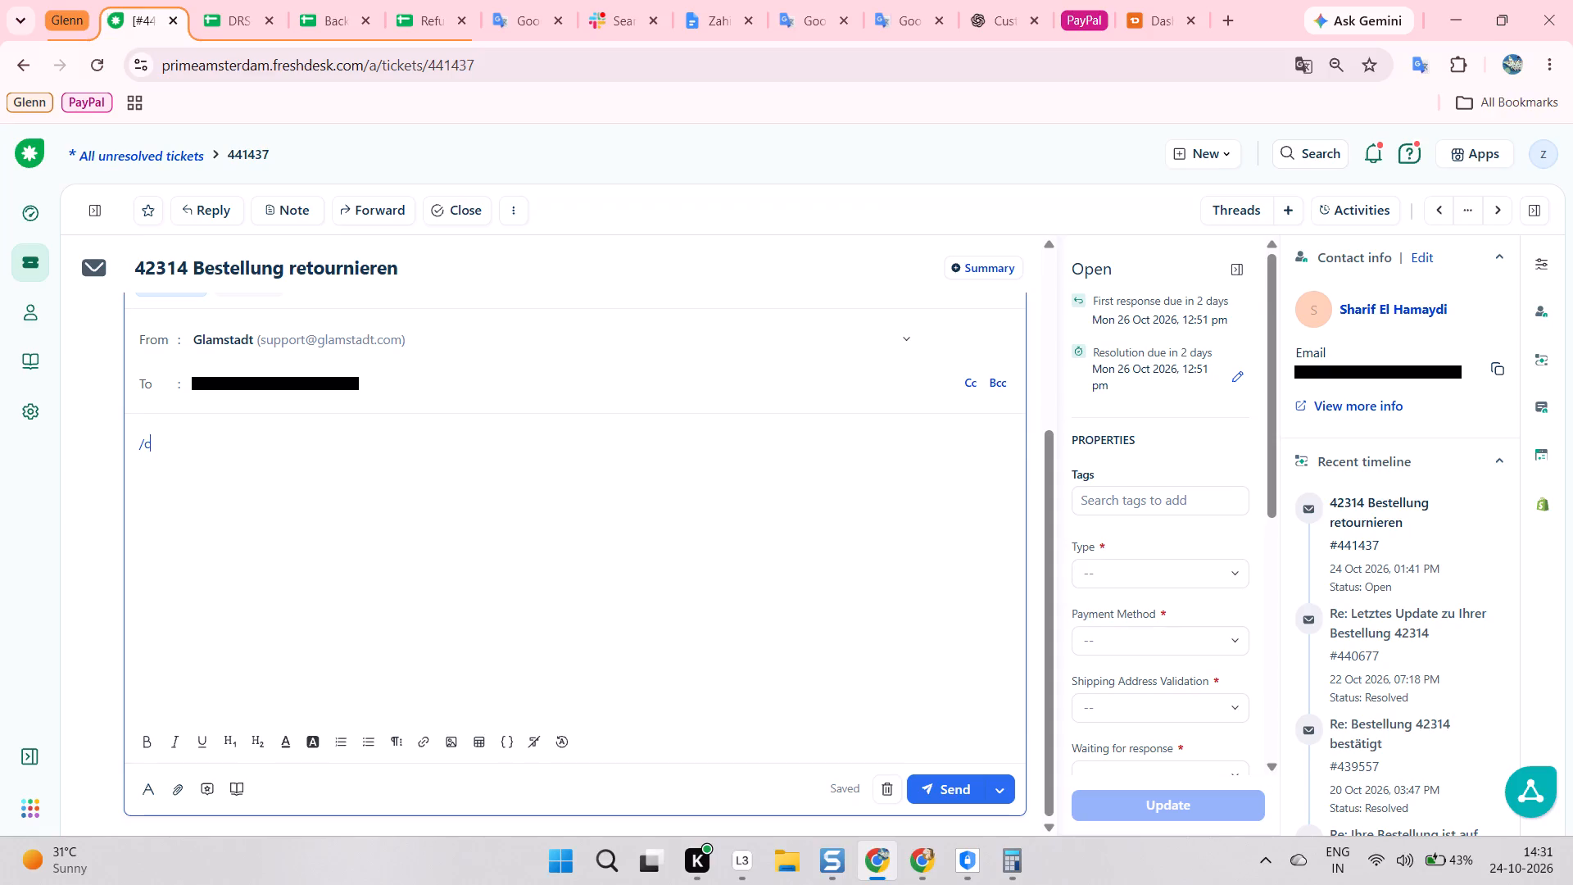
{"action": "left_click", "coordinate": [264, 541]}
Clear the reply text but keep the return form attachment, and insert the canned response "gqrp" instead.
{"action": "key", "text": "ctrl+a"}
{"action": "key", "text": "BackSpace"}
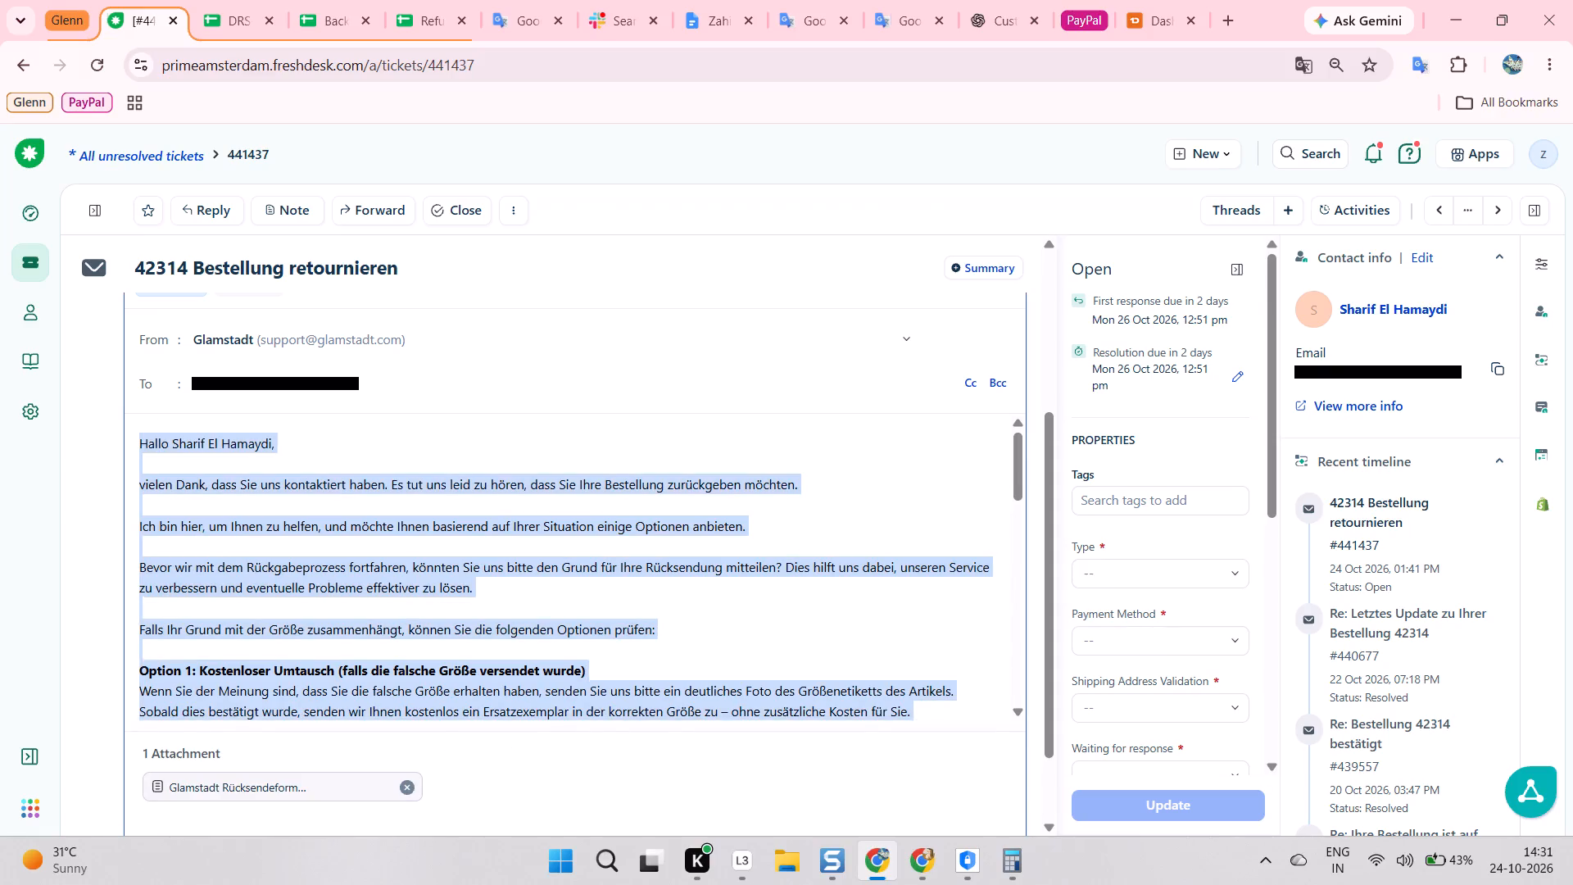
{"action": "key", "text": "BackSpace"}
{"action": "key", "text": "BackSpace"}
{"action": "key", "text": "BackSpace"}
{"action": "key", "text": "BackSpace"}
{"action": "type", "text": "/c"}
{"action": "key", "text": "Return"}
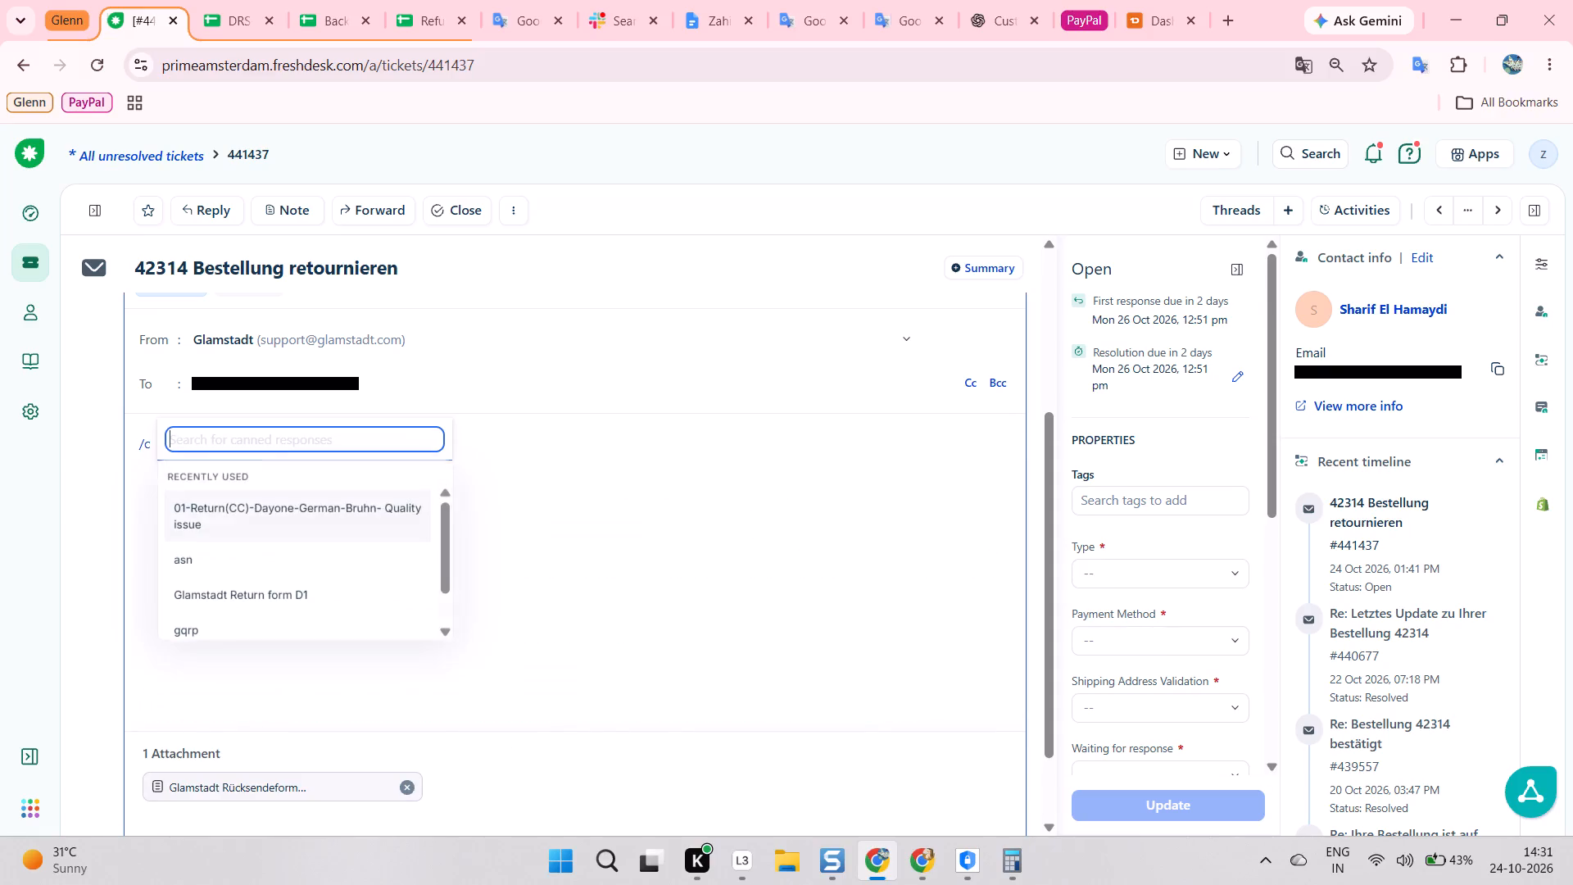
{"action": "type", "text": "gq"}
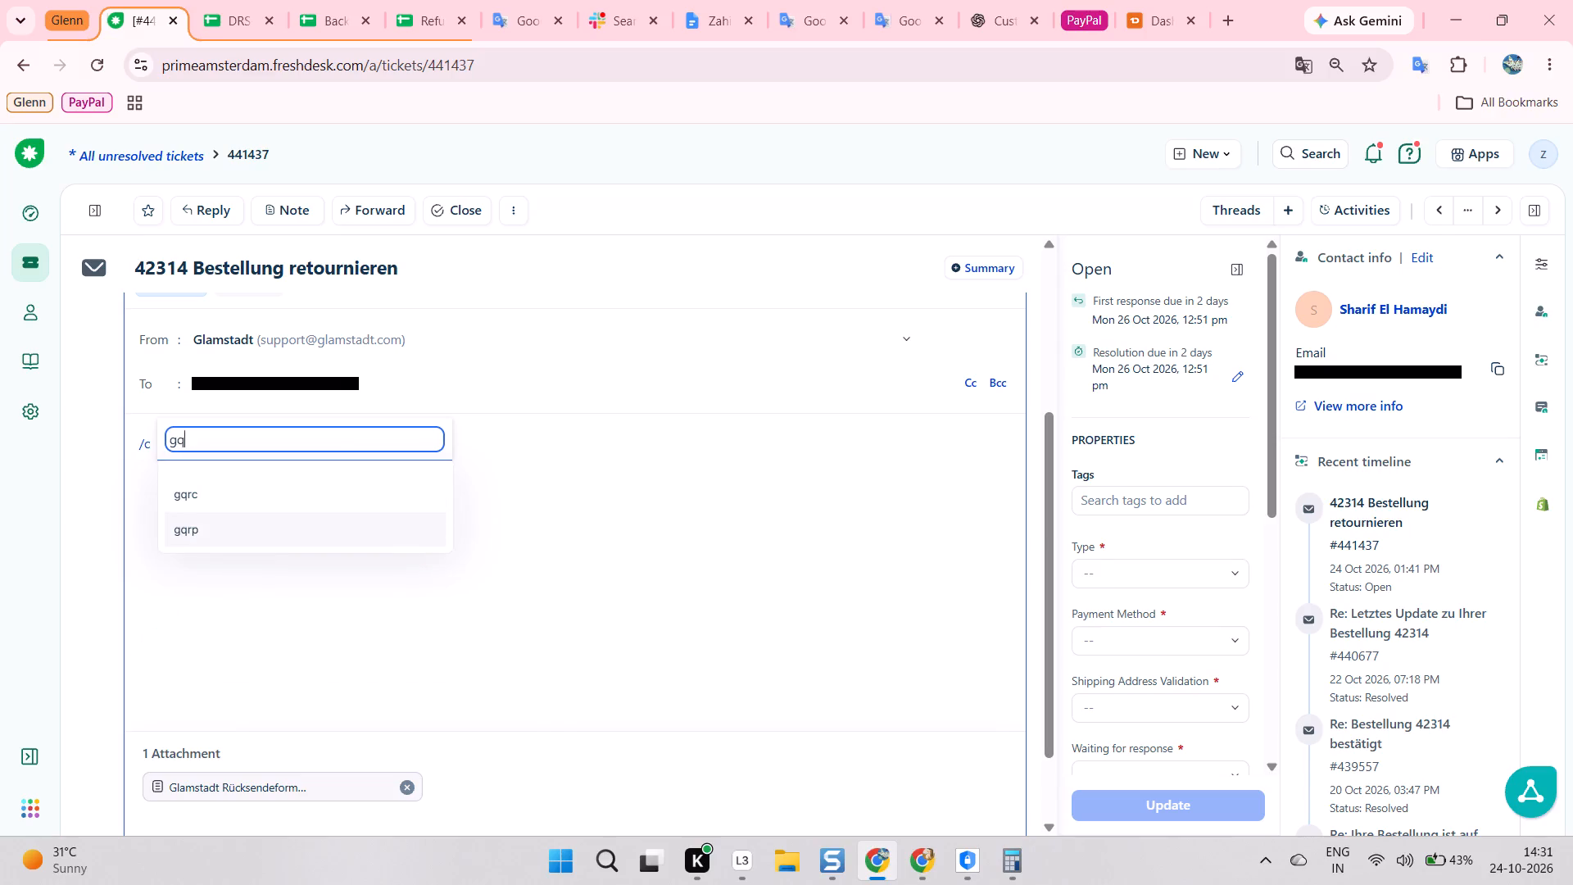
{"action": "left_click", "coordinate": [228, 541]}
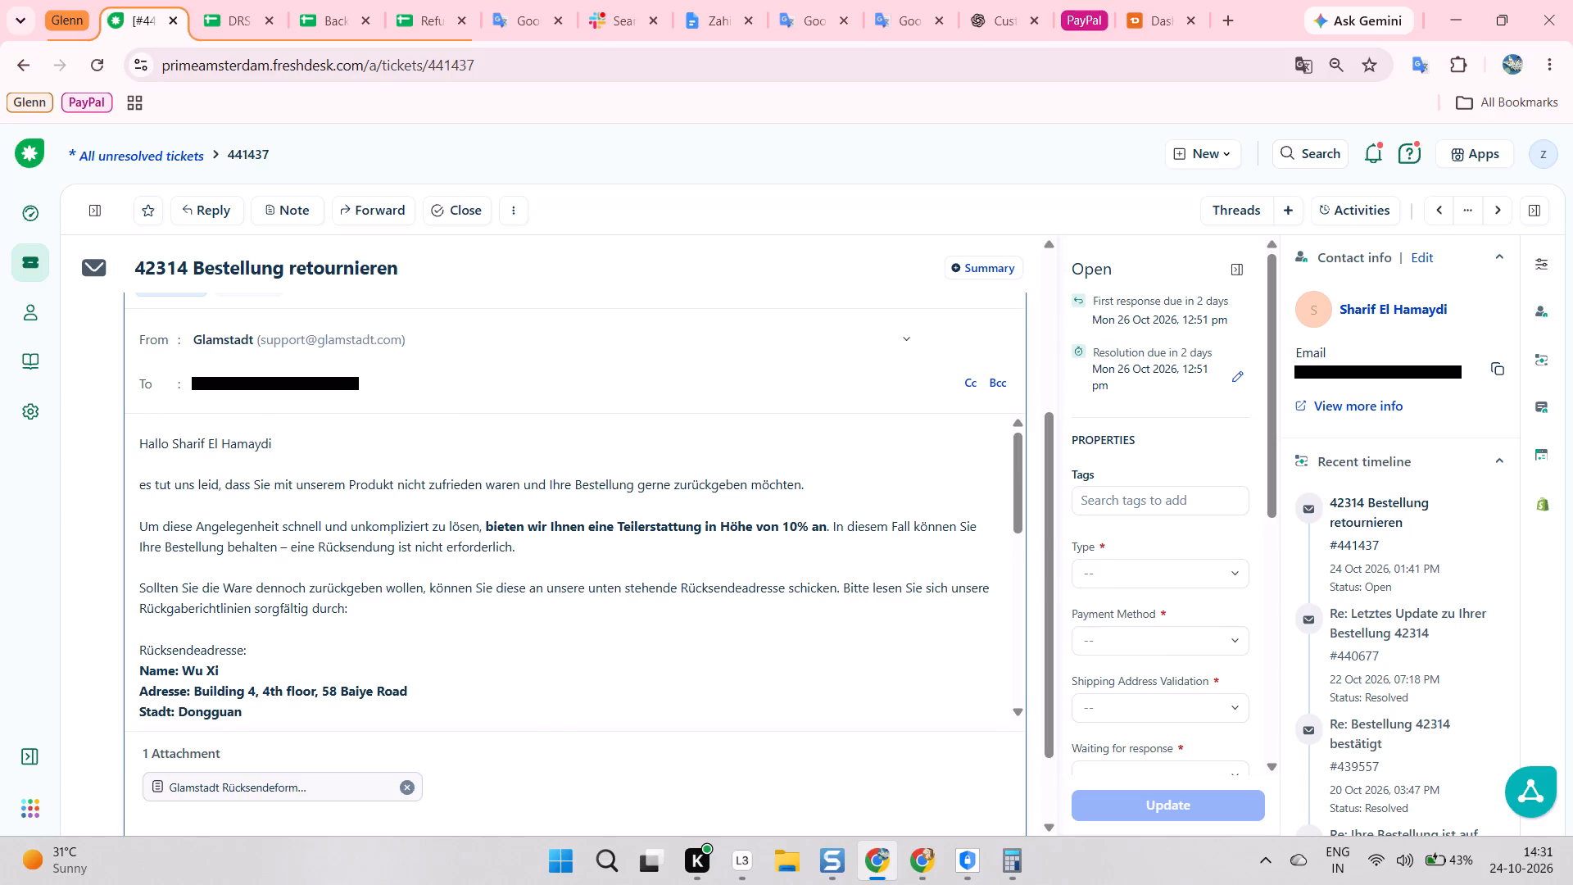
Review the end of the reply and send it to the customer.
{"action": "scroll", "coordinate": [529, 572], "scroll_direction": "down", "scroll_amount": 10}
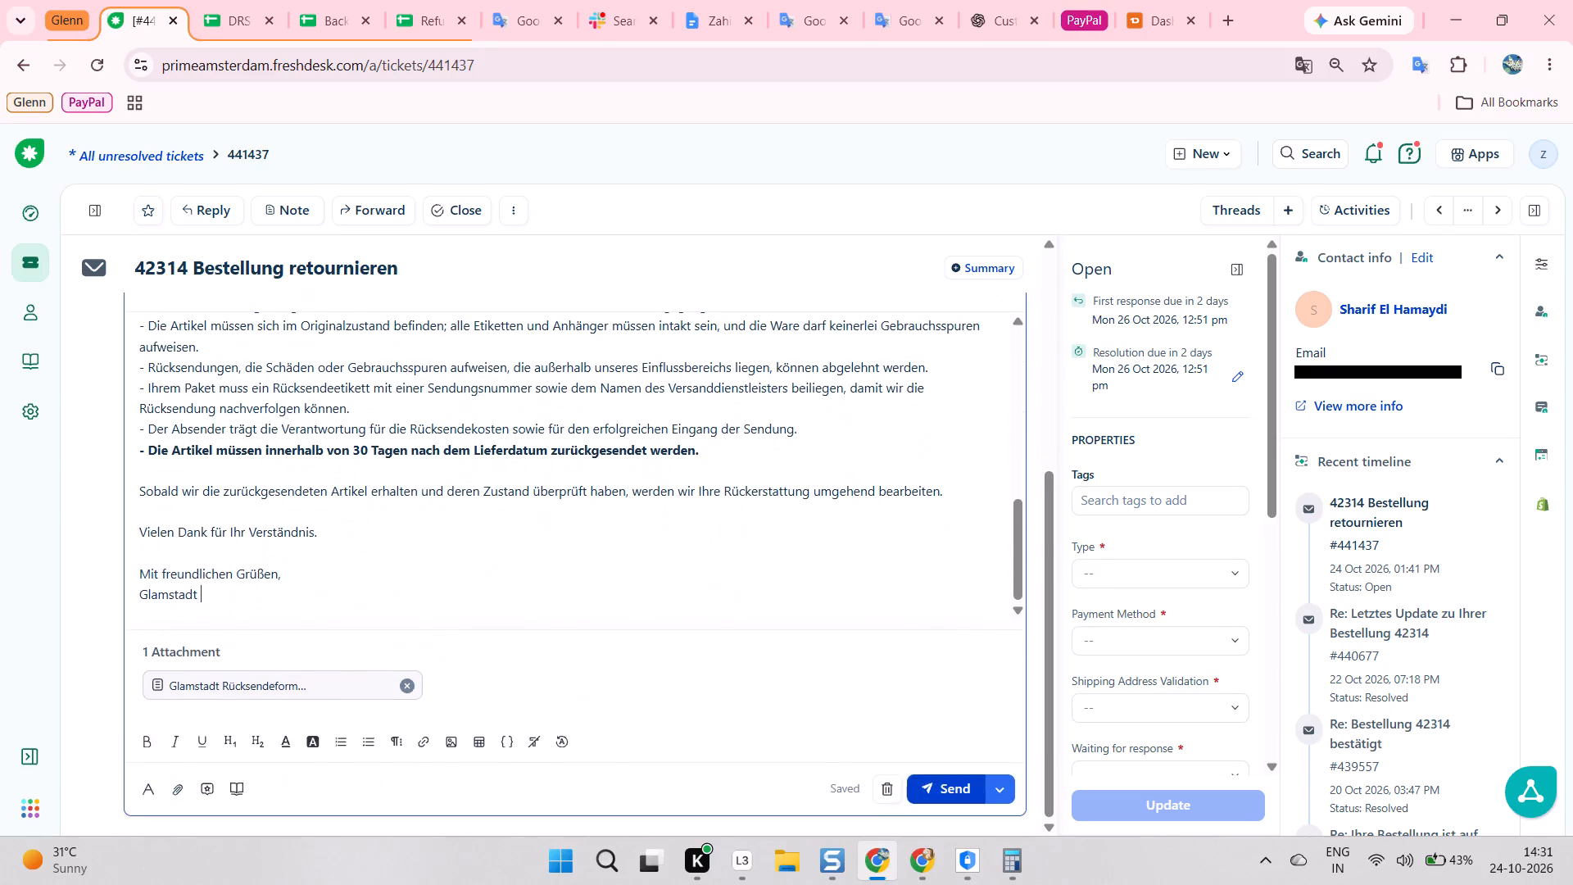
{"action": "left_click", "coordinate": [952, 791]}
Set the ticket's Type to Quality issue + Return.
{"action": "left_click", "coordinate": [1122, 579]}
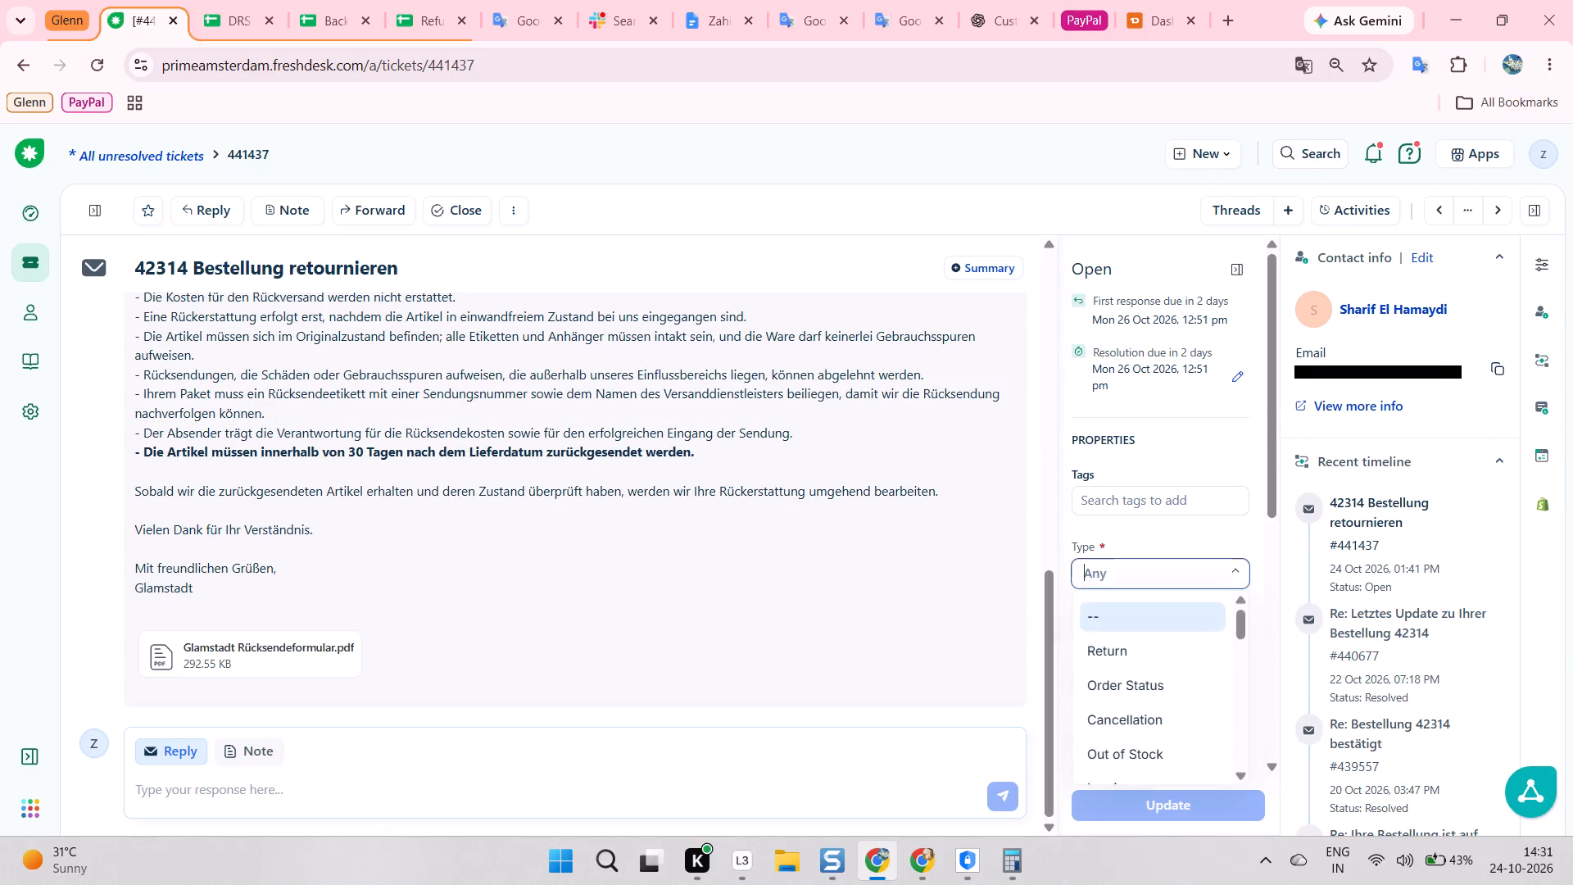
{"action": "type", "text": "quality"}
{"action": "left_click", "coordinate": [1138, 650]}
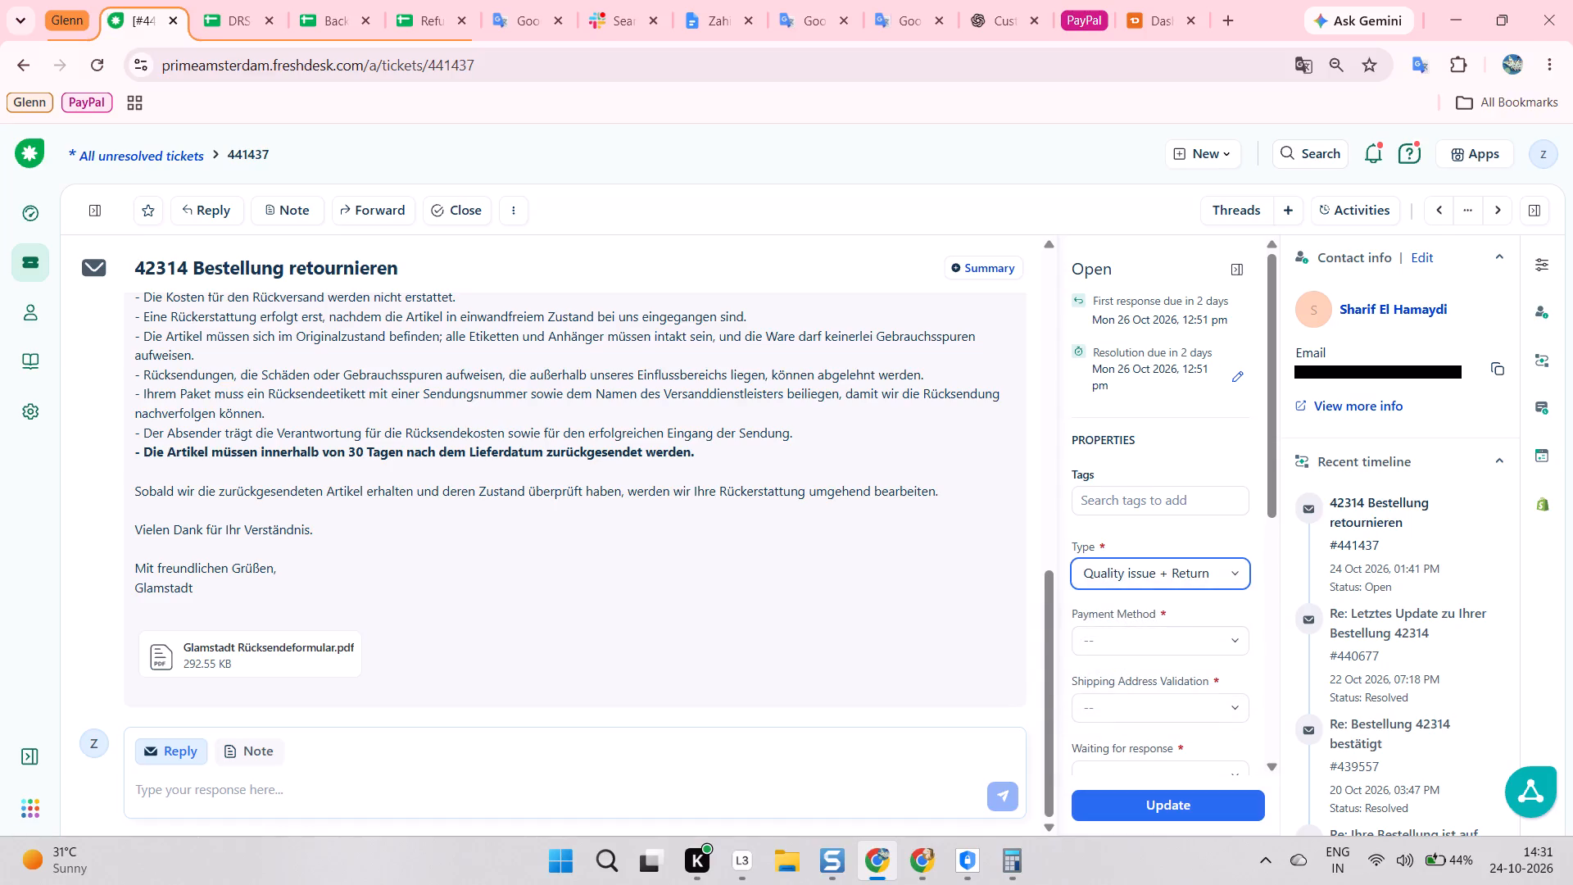
{"action": "left_click", "coordinate": [1155, 638]}
{"action": "left_click", "coordinate": [905, 868]}
{"action": "scroll", "coordinate": [1080, 556], "scroll_direction": "down", "scroll_amount": 7}
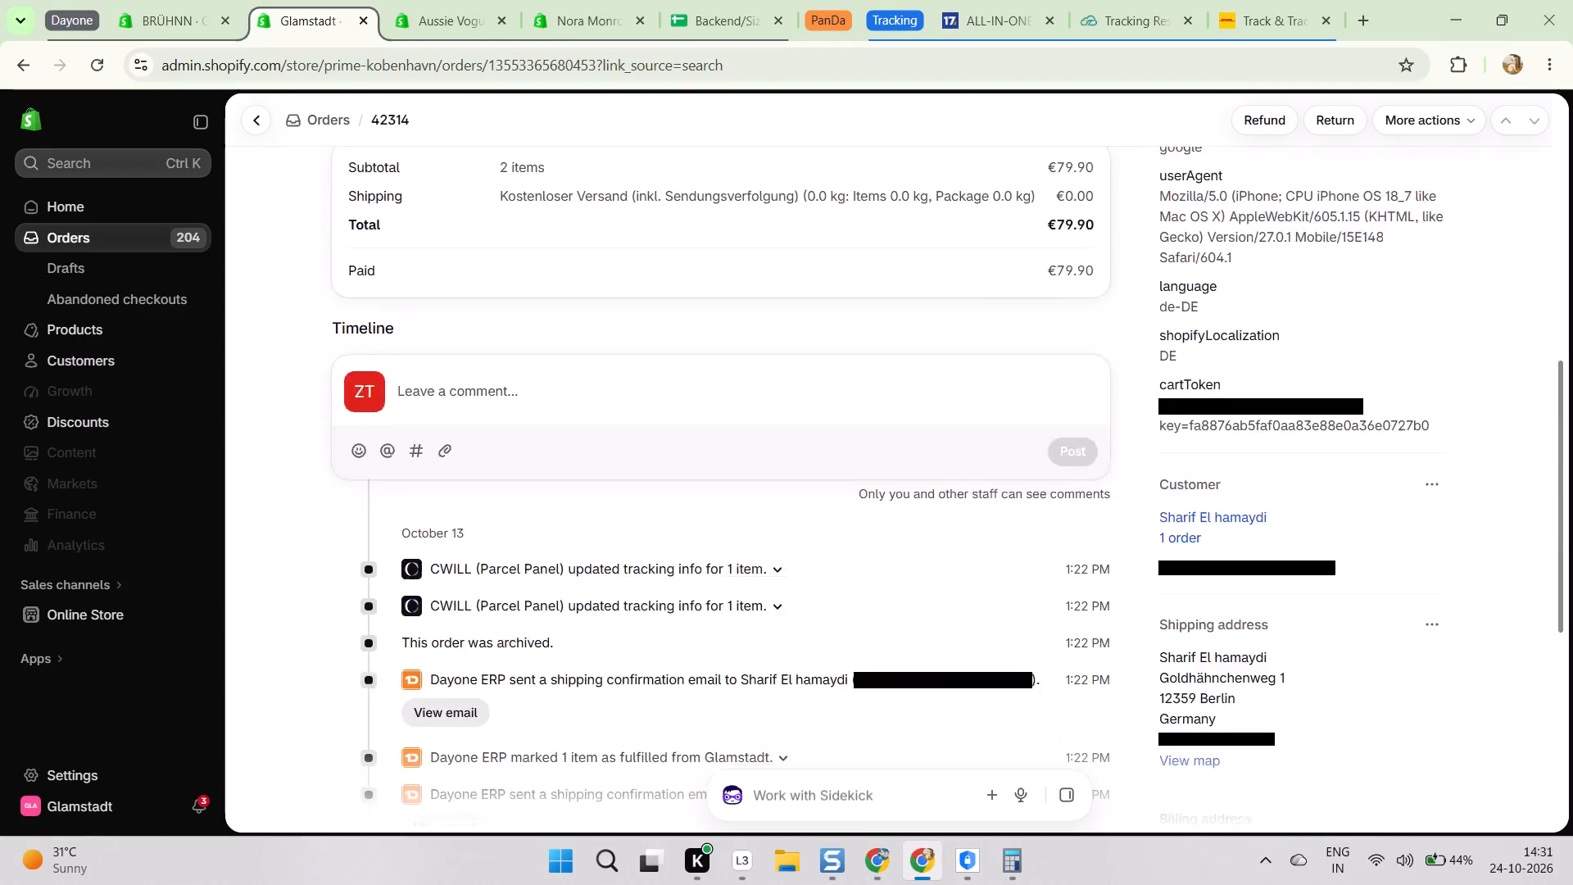
{"action": "scroll", "coordinate": [1108, 520], "scroll_direction": "down", "scroll_amount": 5}
{"action": "left_click", "coordinate": [883, 865]}
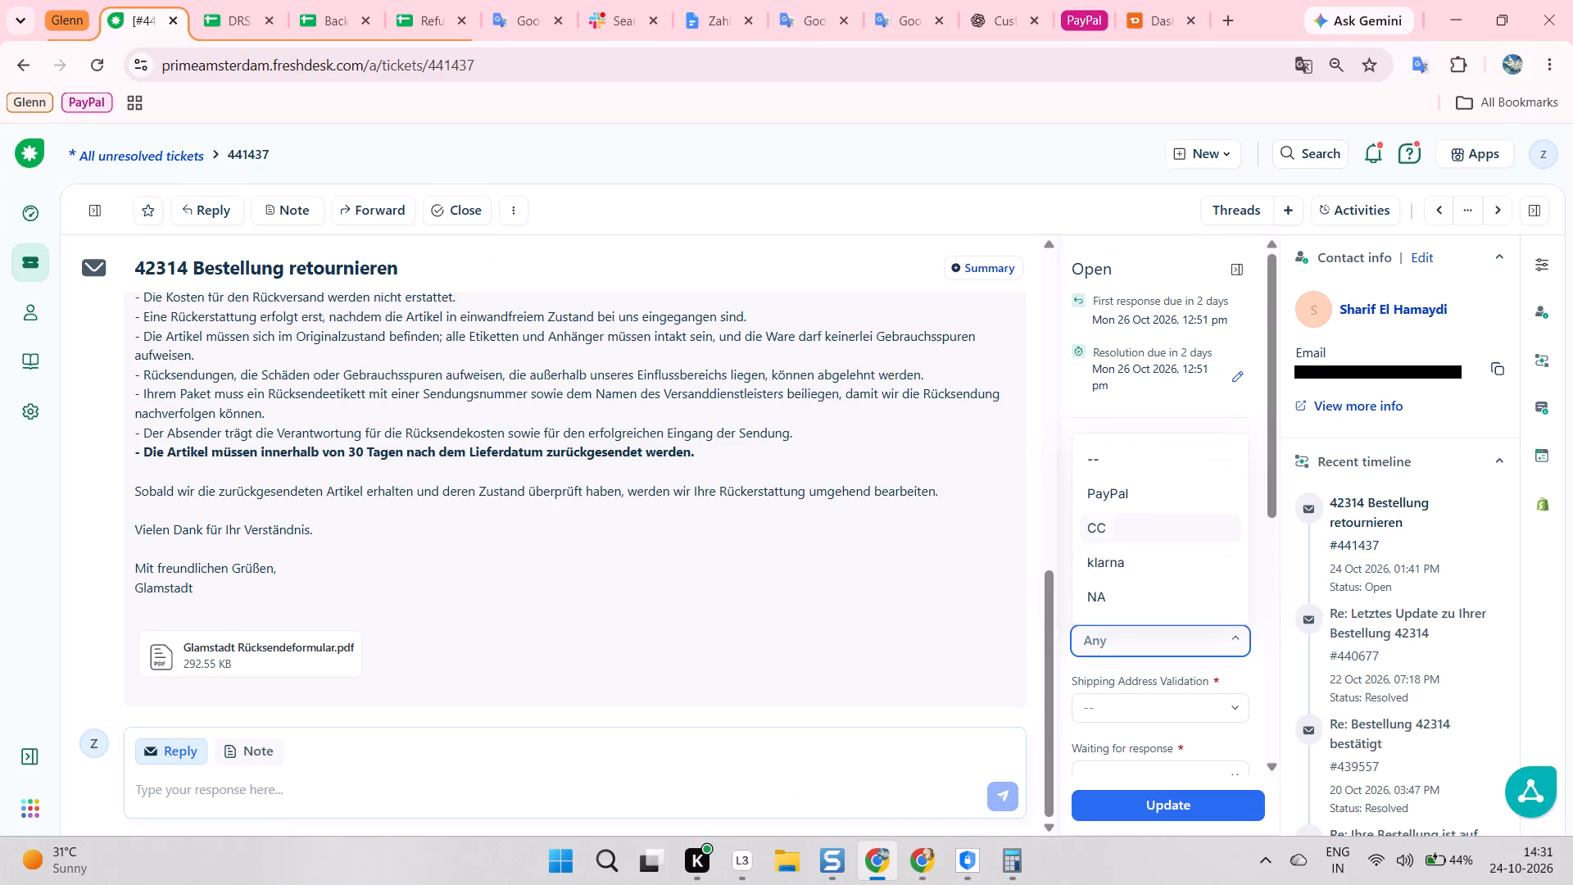
{"action": "left_click", "coordinate": [1126, 488]}
Set Shipping Address Validation to Verified & Correct and Waiting for response to N/A.
{"action": "left_click", "coordinate": [1142, 705]}
{"action": "left_click", "coordinate": [1145, 595]}
{"action": "scroll", "coordinate": [1168, 476], "scroll_direction": "down", "scroll_amount": 1}
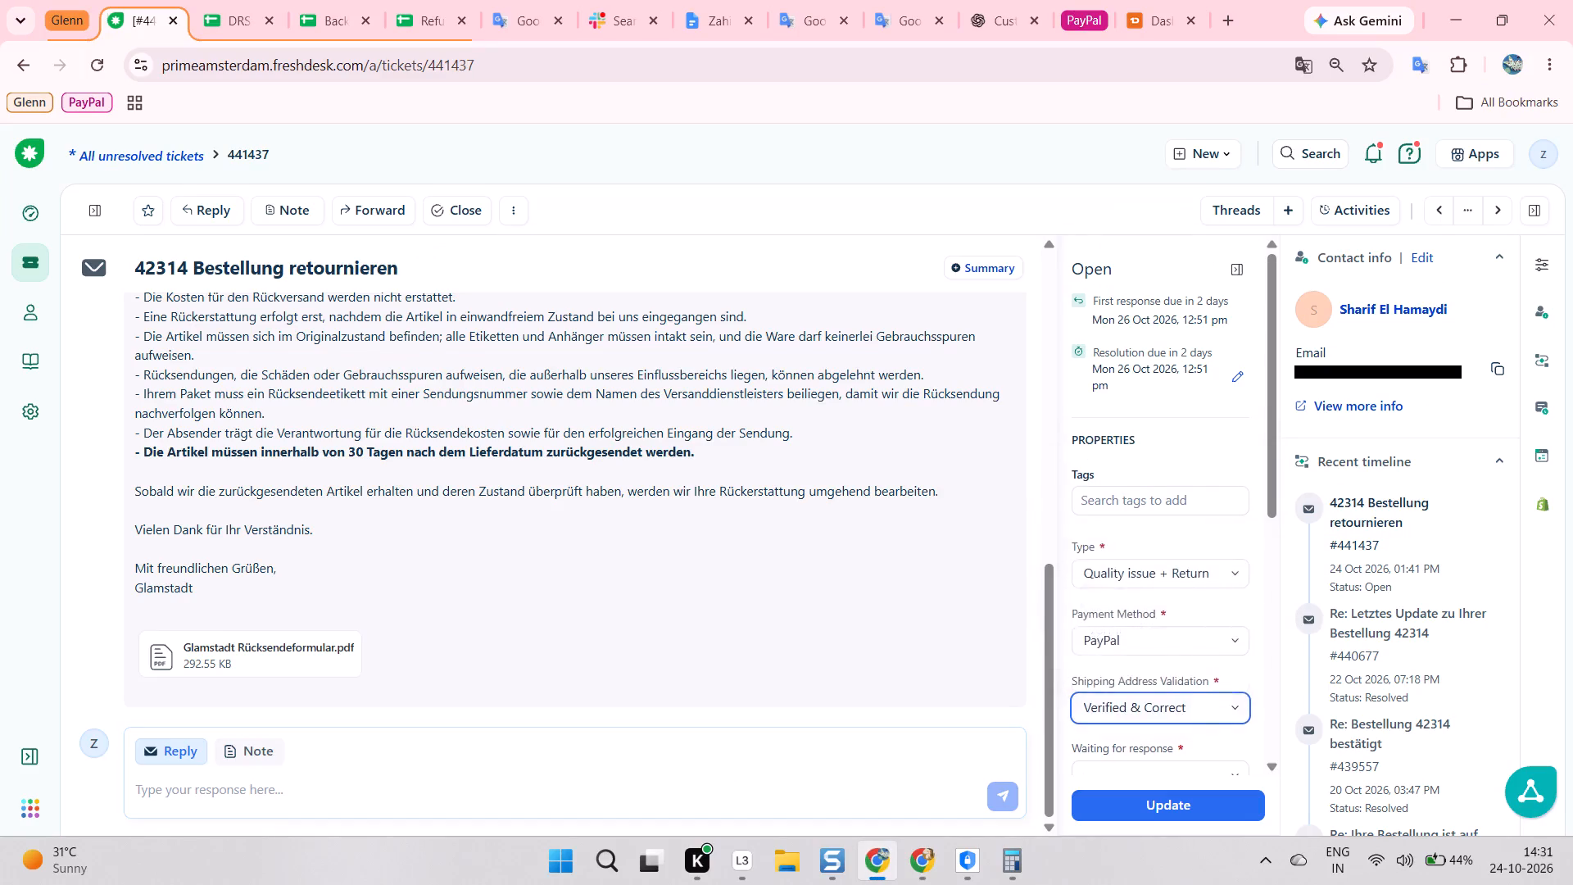
{"action": "scroll", "coordinate": [1172, 472], "scroll_direction": "down", "scroll_amount": 1}
{"action": "left_click", "coordinate": [1134, 500]}
{"action": "left_click", "coordinate": [1135, 570]}
{"action": "left_click", "coordinate": [1147, 515]}
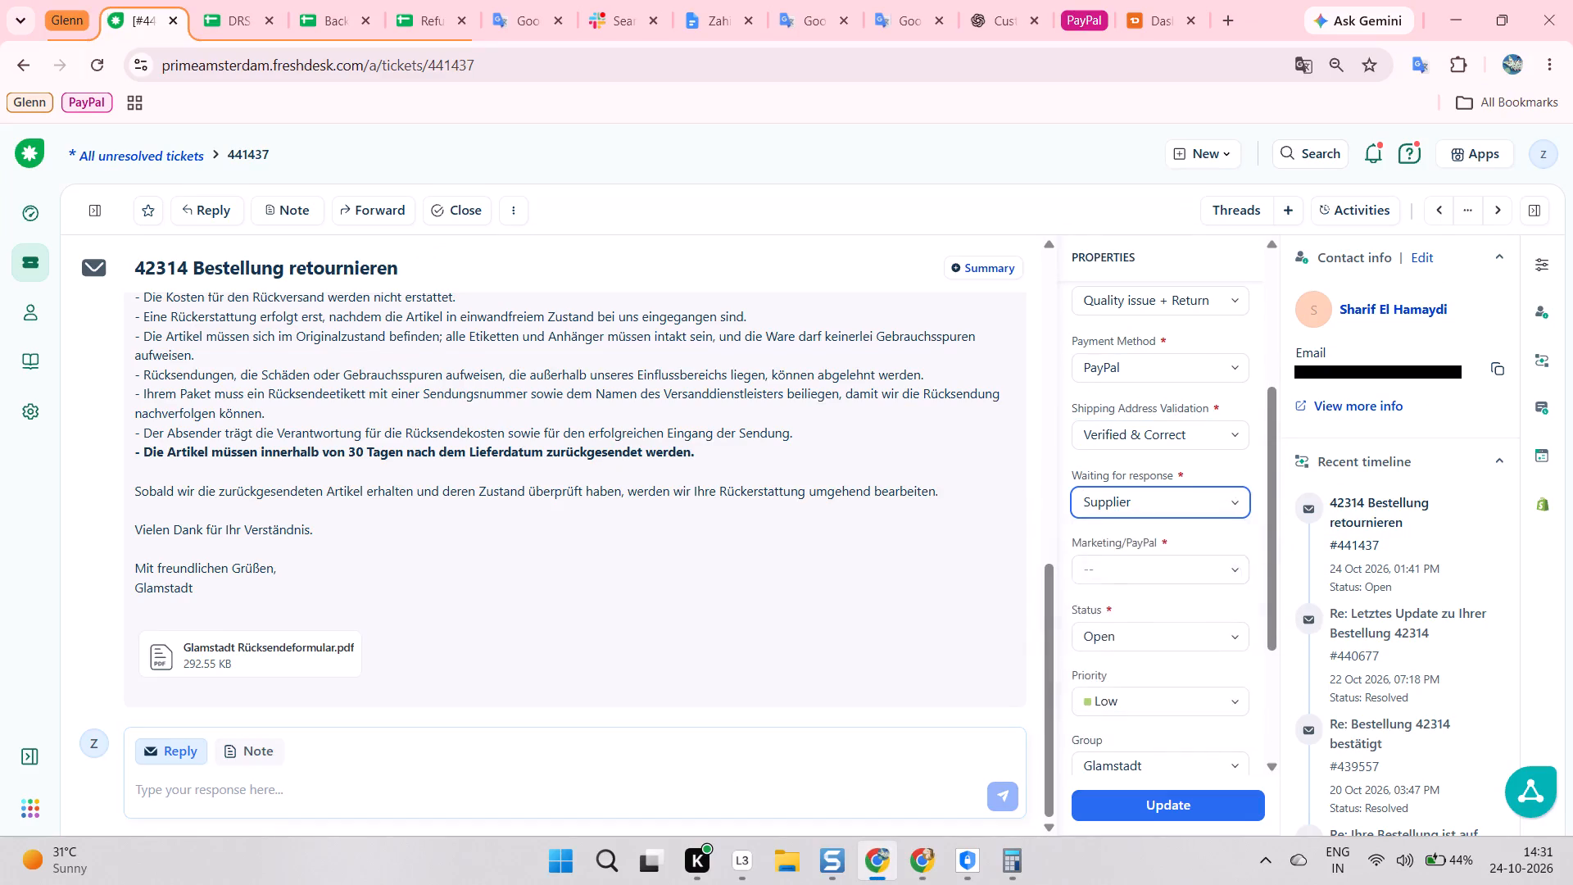
{"action": "left_click", "coordinate": [1121, 665]}
{"action": "left_click", "coordinate": [1142, 469]}
{"action": "left_click", "coordinate": [1150, 518]}
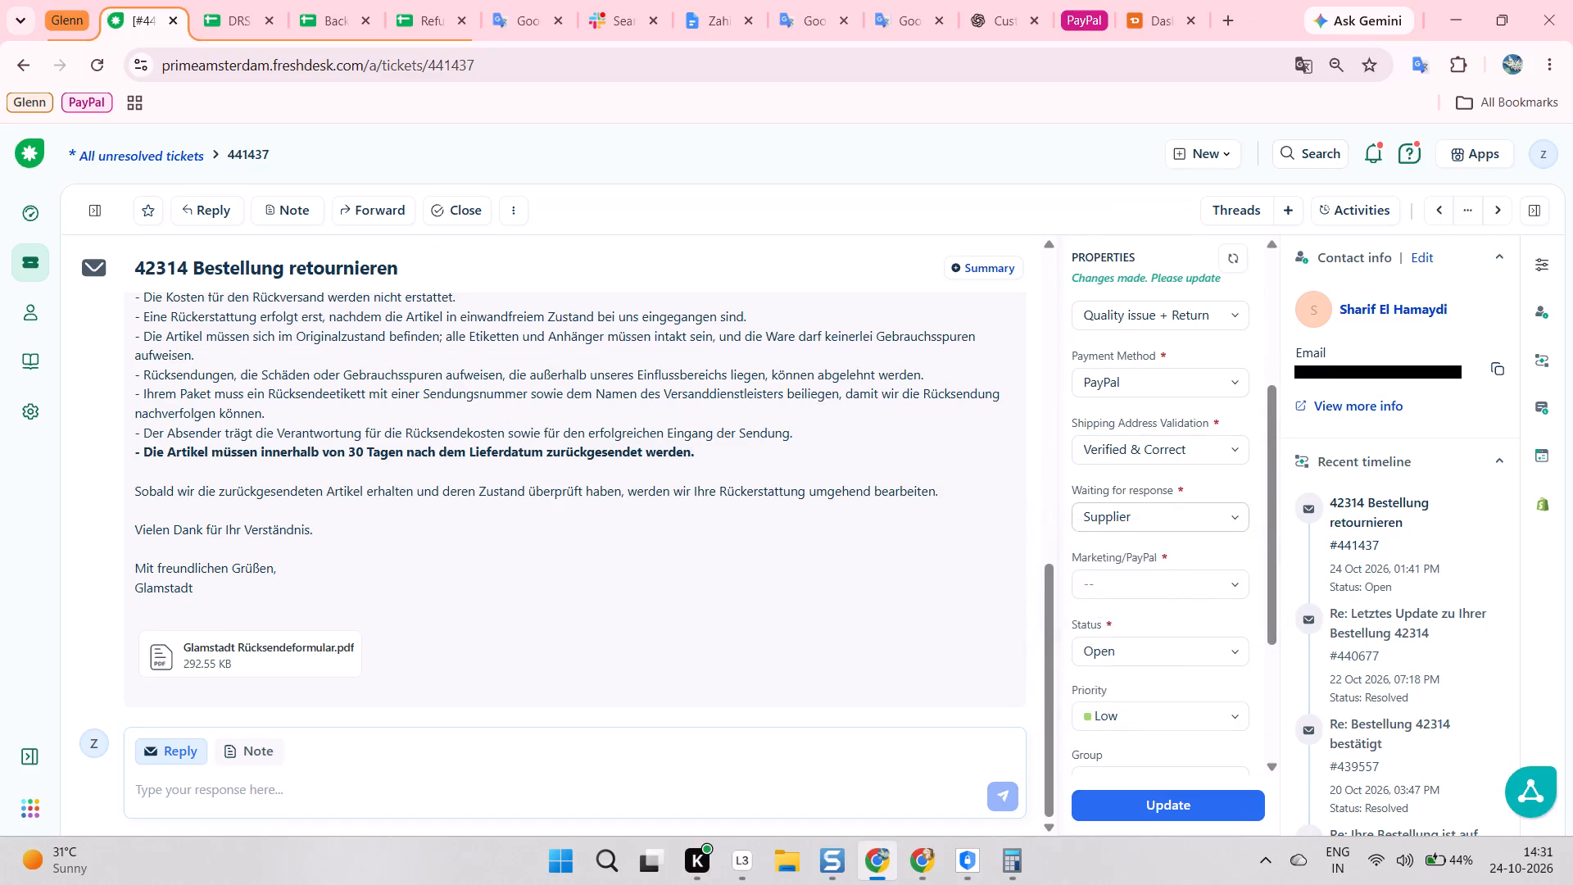
{"action": "left_click", "coordinate": [1107, 715]}
{"action": "left_click", "coordinate": [1119, 694]}
Set Marketing/PayPal to No and the ticket's Status to Resolved, checking the remaining properties.
{"action": "scroll", "coordinate": [1175, 444], "scroll_direction": "down", "scroll_amount": 2}
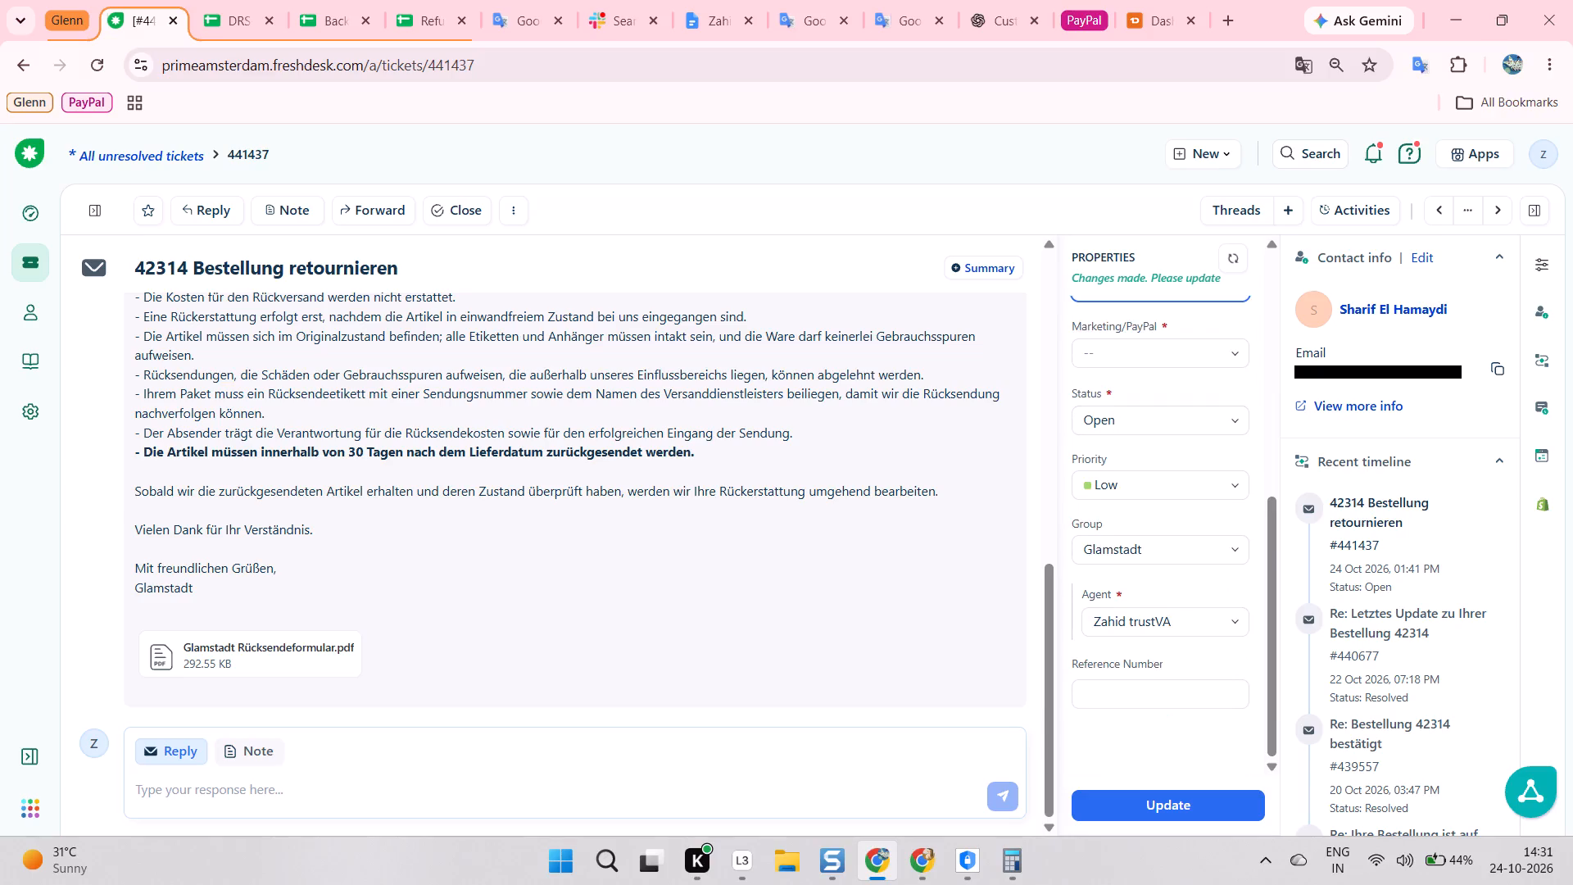
{"action": "scroll", "coordinate": [1158, 393], "scroll_direction": "up", "scroll_amount": 1}
{"action": "left_click", "coordinate": [1135, 494]}
{"action": "left_click", "coordinate": [1120, 568]}
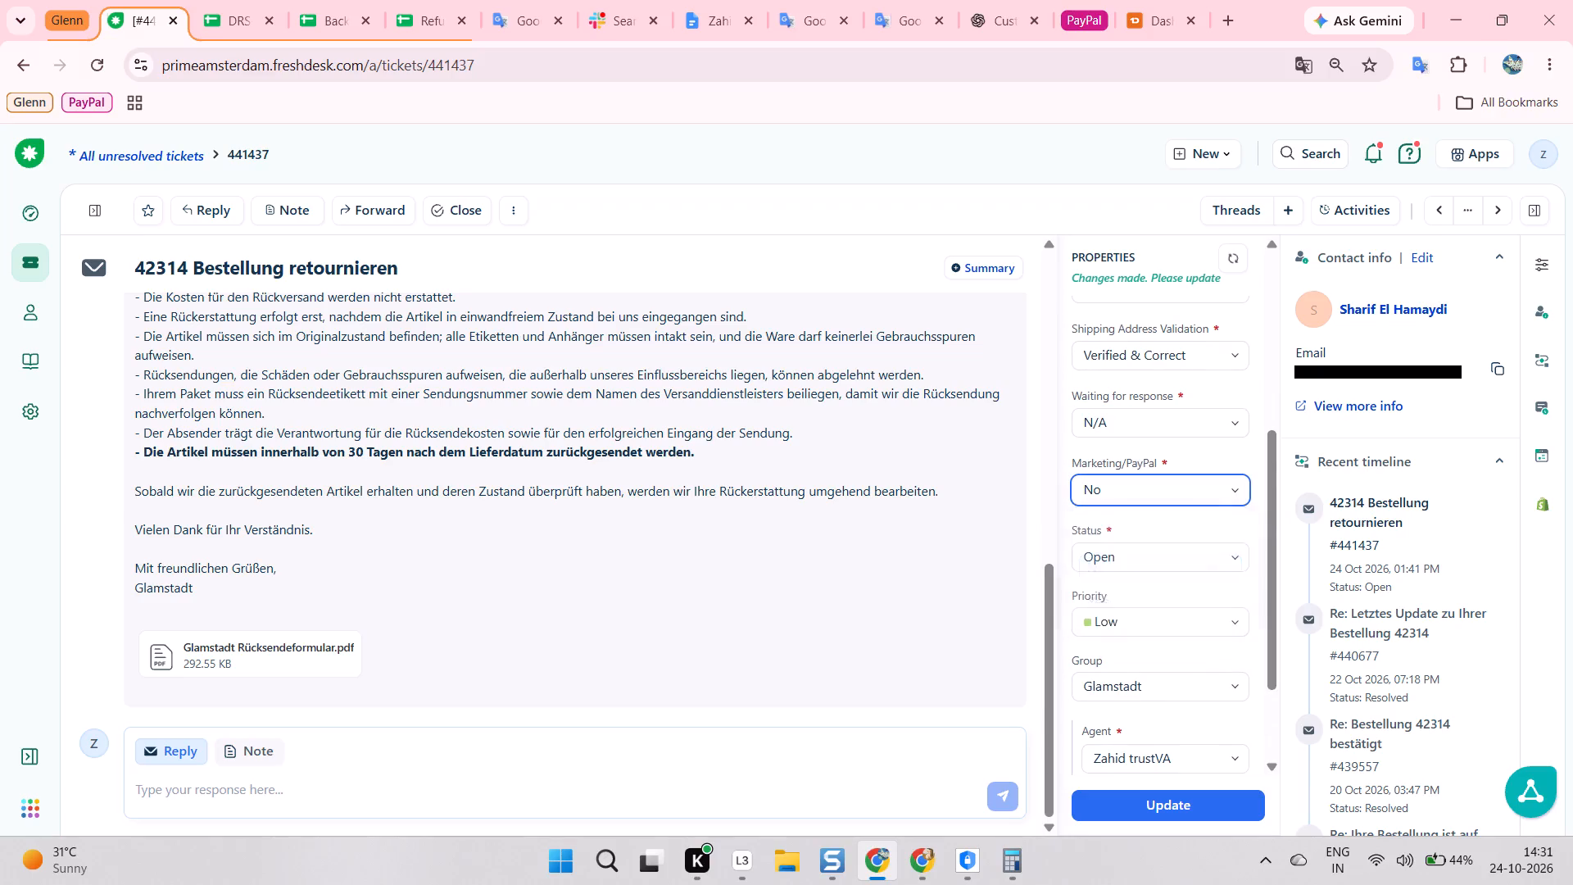
{"action": "left_click", "coordinate": [1154, 591]}
{"action": "left_click", "coordinate": [1156, 559]}
{"action": "left_click", "coordinate": [1129, 670]}
{"action": "scroll", "coordinate": [1149, 593], "scroll_direction": "down", "scroll_amount": 6}
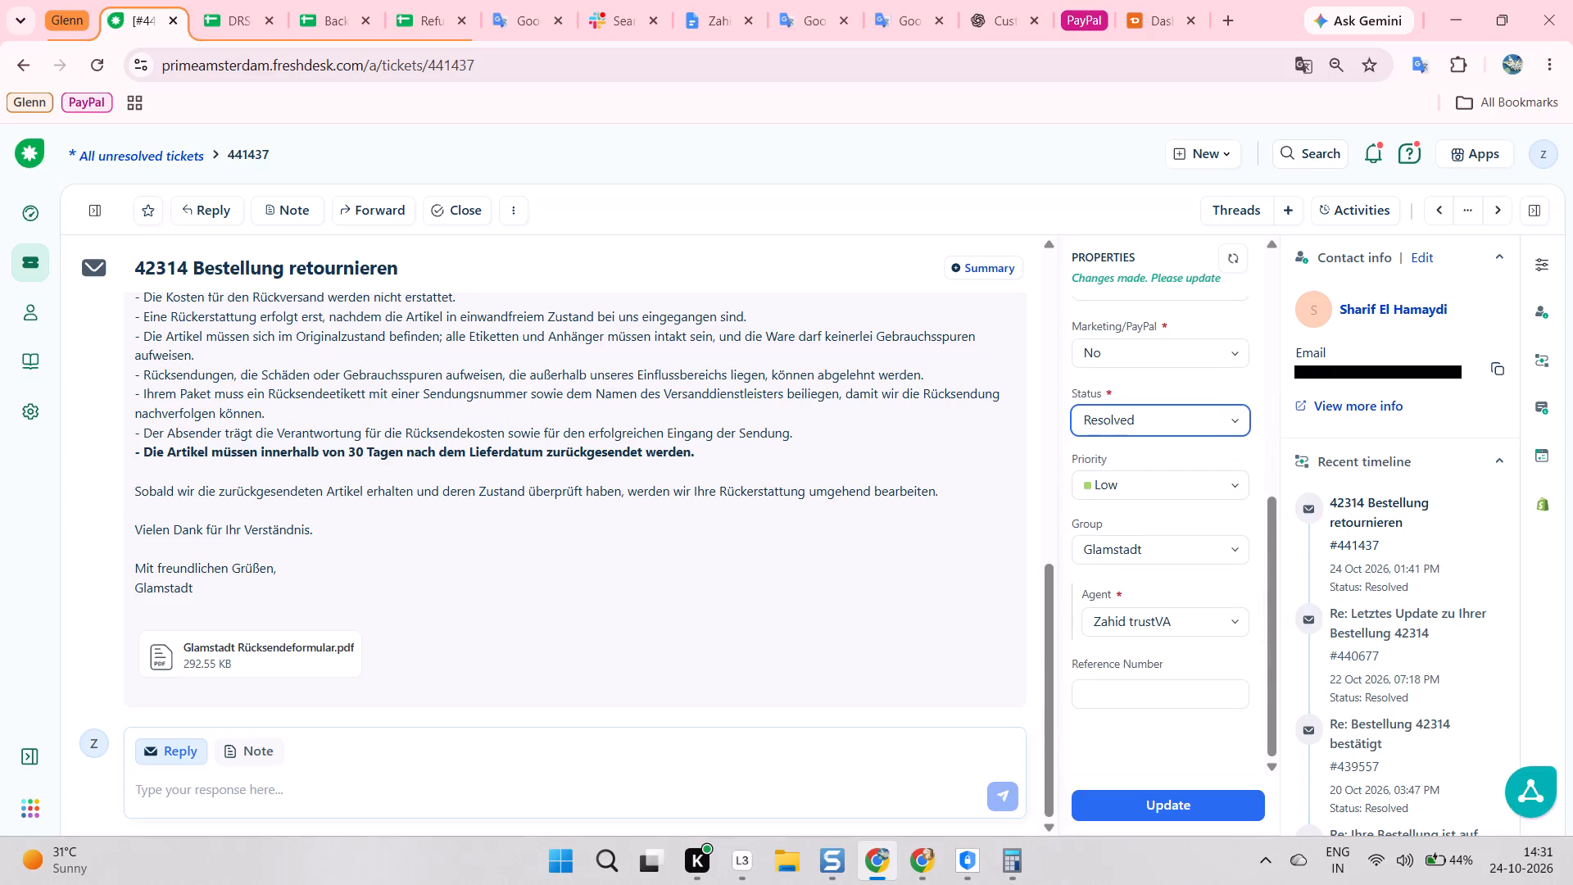
Save the updated properties of ticket #441437.
{"action": "scroll", "coordinate": [1158, 629], "scroll_direction": "down", "scroll_amount": 5}
{"action": "left_click", "coordinate": [1181, 797]}
Log the resolved ticket's number, 441437, in cell AN81 of the Oct 24 sheet in the DRS- October 2026 spreadsheet.
{"action": "double_click", "coordinate": [255, 148]}
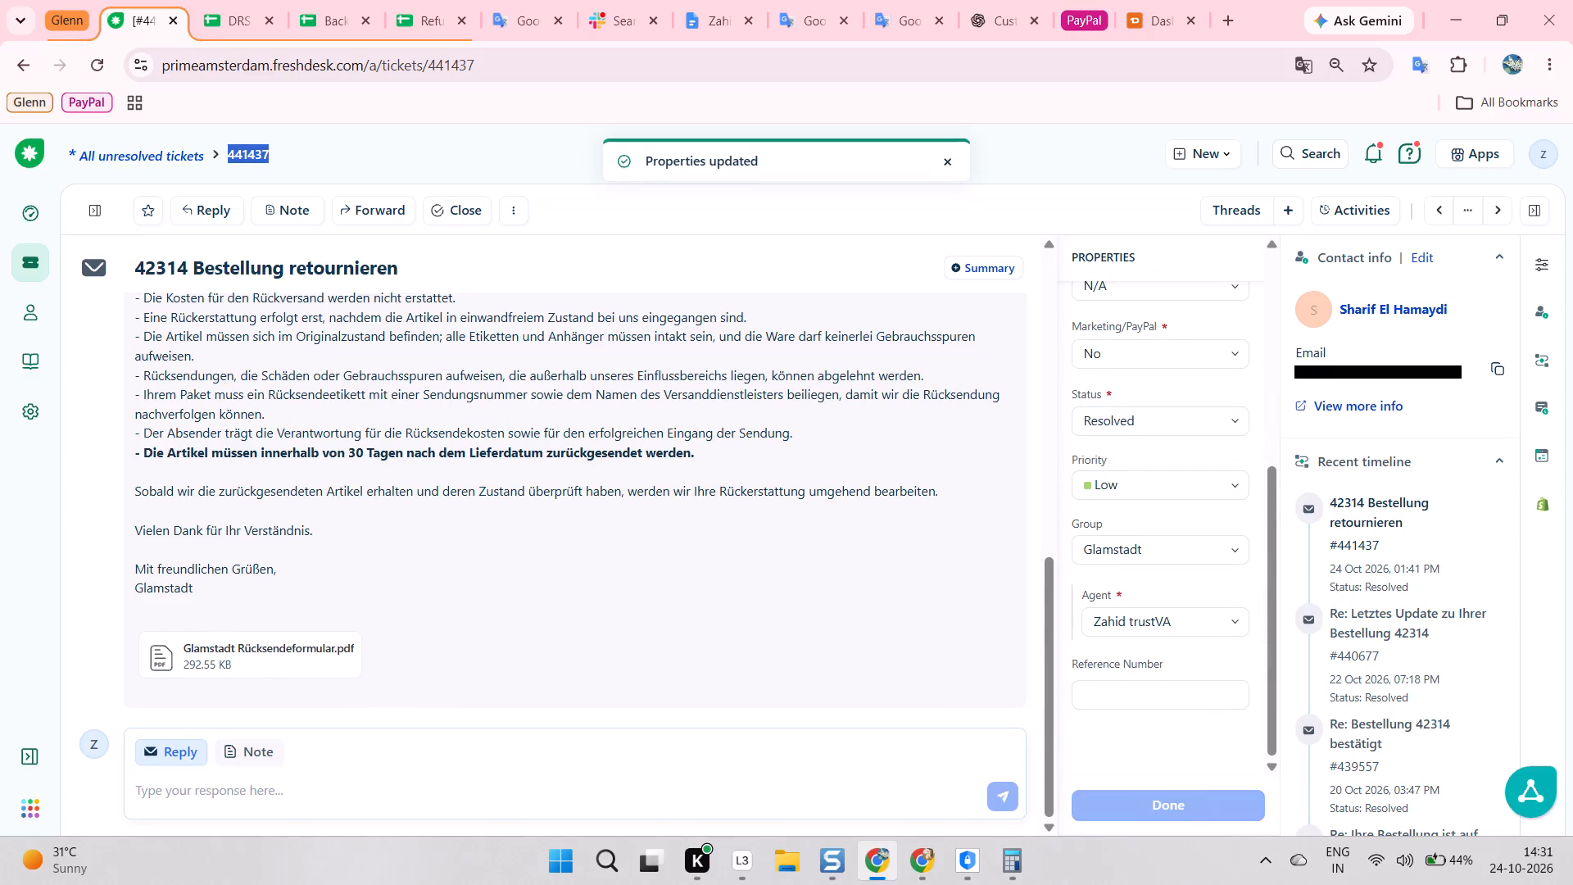
{"action": "key", "text": "ctrl+c"}
{"action": "left_click", "coordinate": [228, 0]}
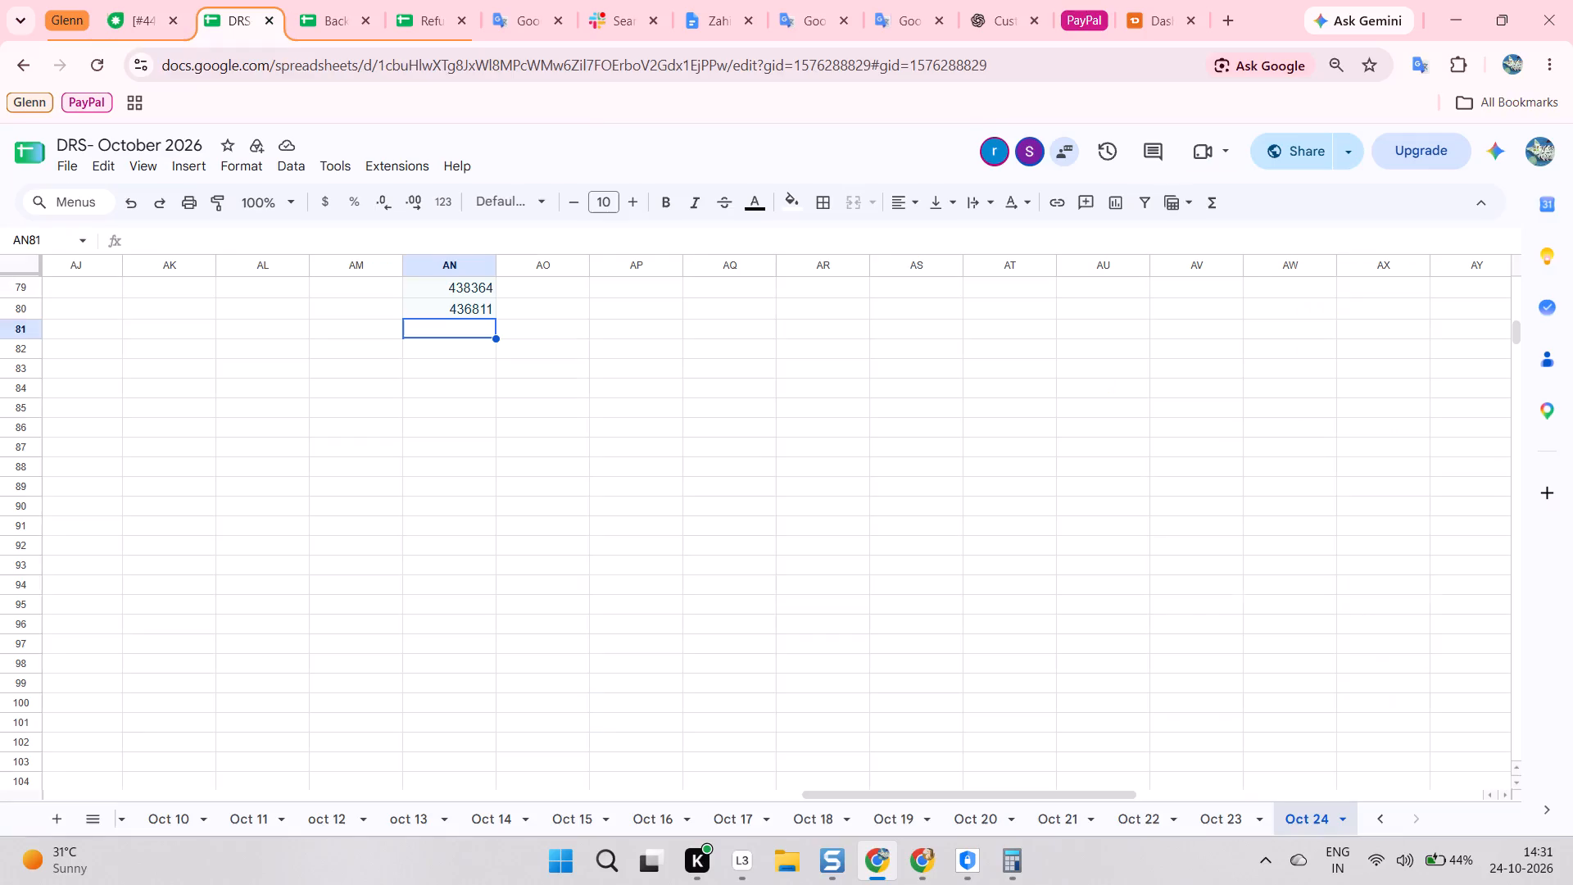
{"action": "key", "text": "ctrl+v"}
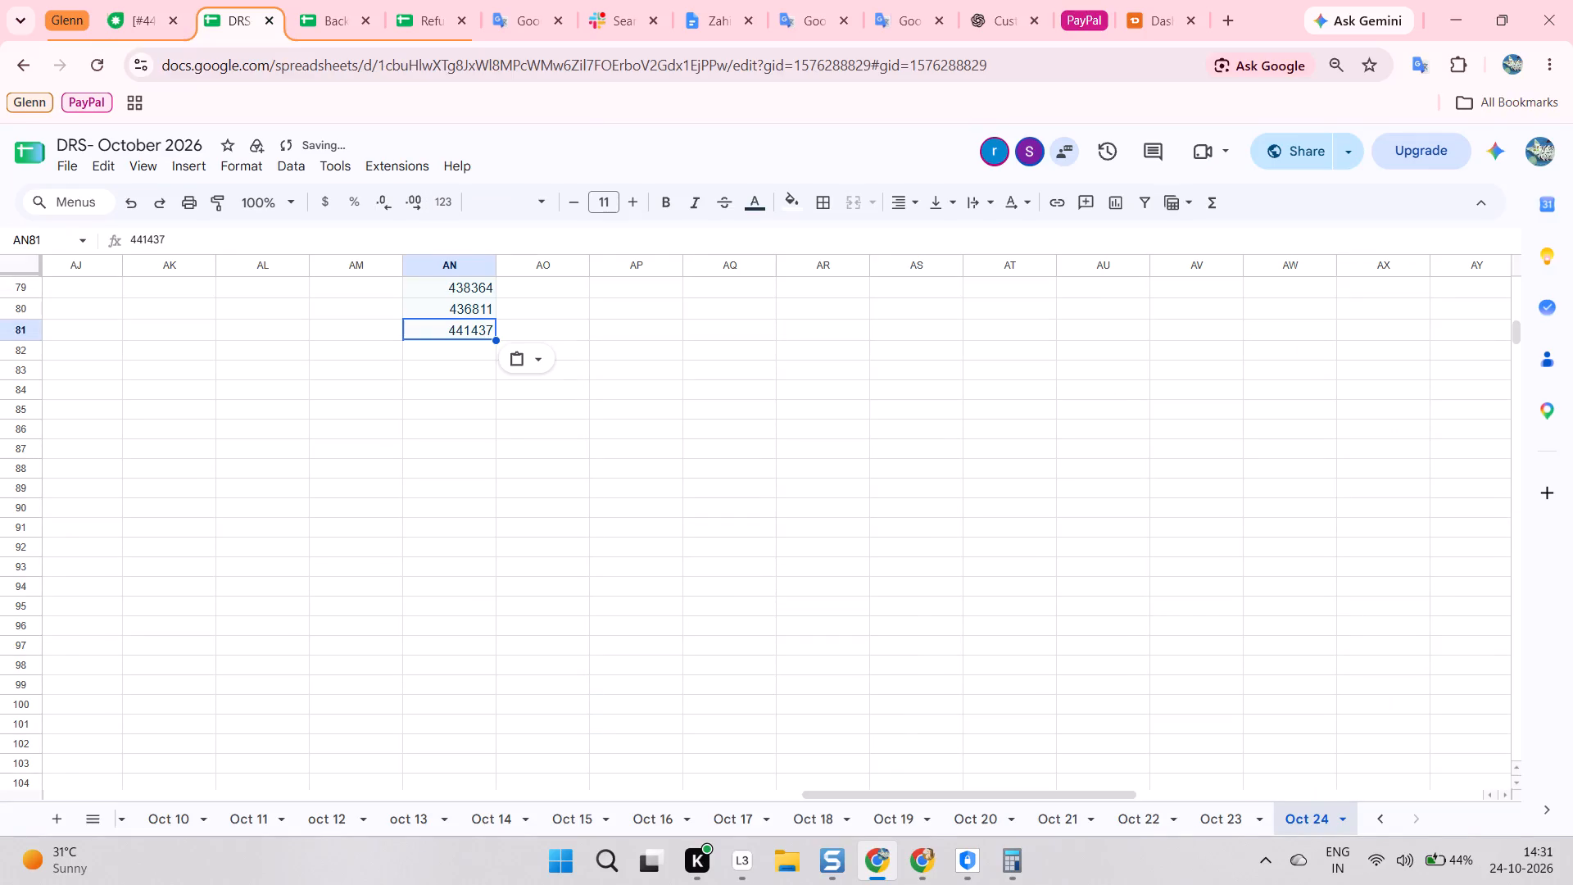
{"action": "left_click", "coordinate": [460, 352]}
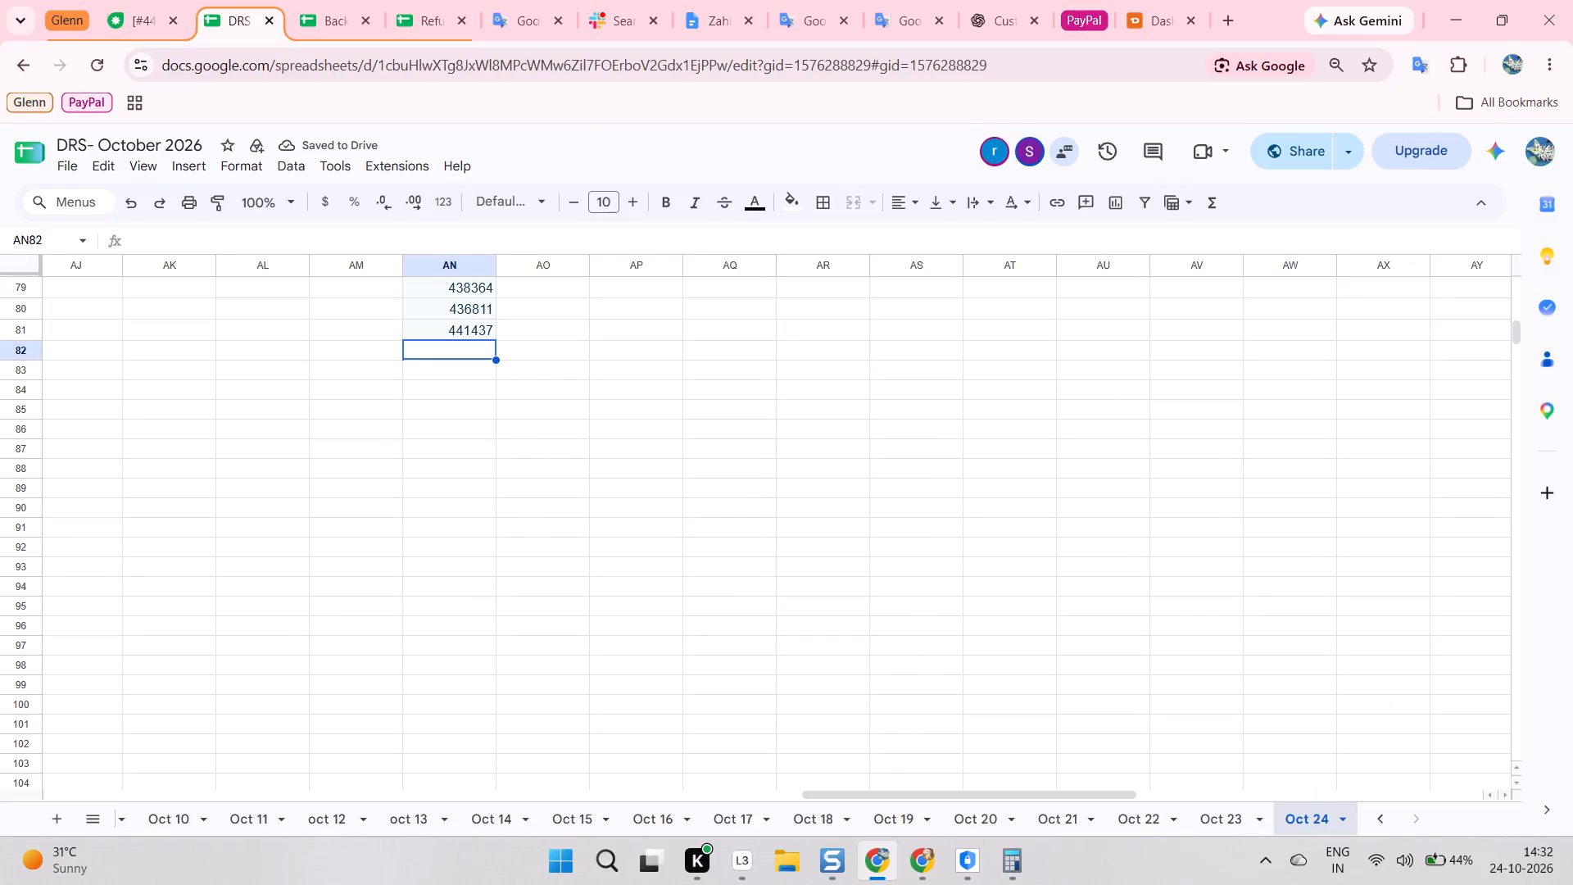
{"action": "scroll", "coordinate": [474, 351], "scroll_direction": "down", "scroll_amount": 1}
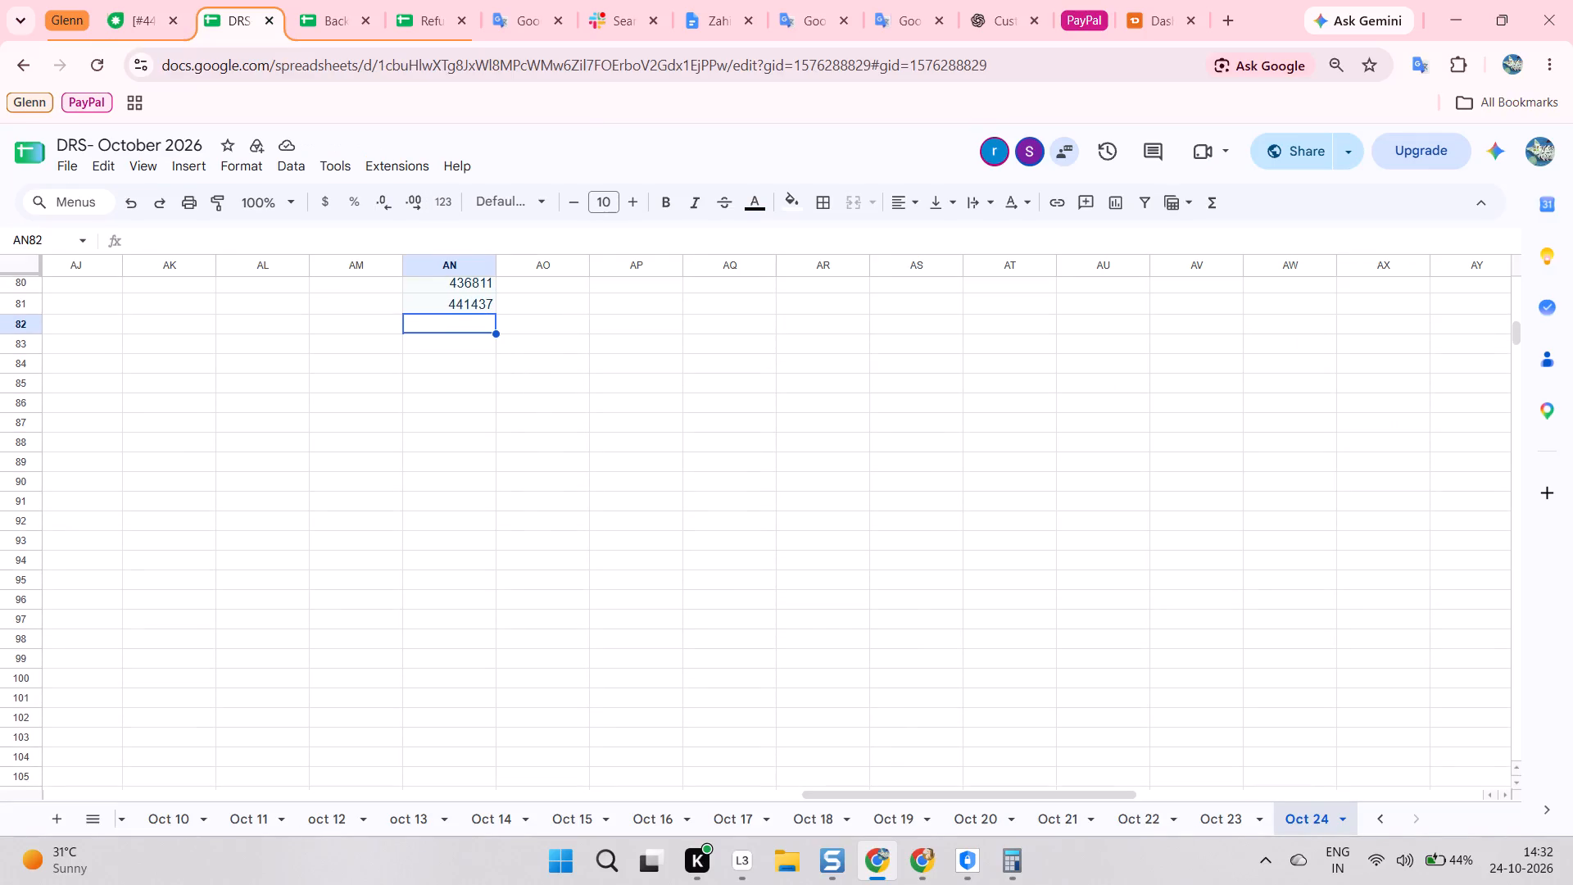
Return to the resolved Freshdesk ticket and move on to the adjacent unresolved ticket, #441439.
{"action": "left_click", "coordinate": [141, 0]}
{"action": "left_click", "coordinate": [541, 473]}
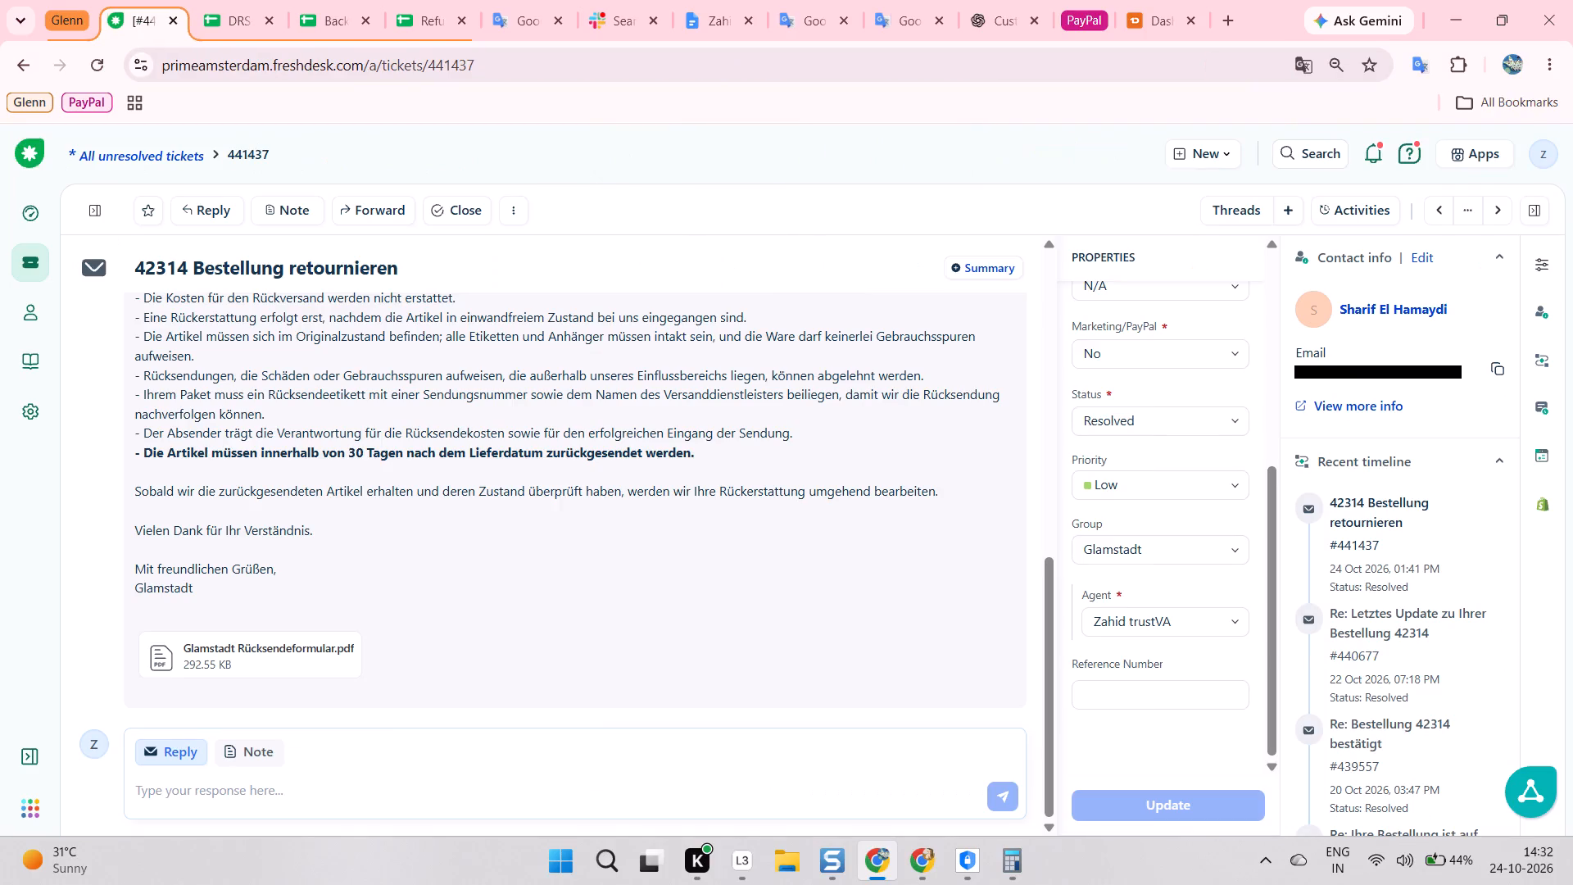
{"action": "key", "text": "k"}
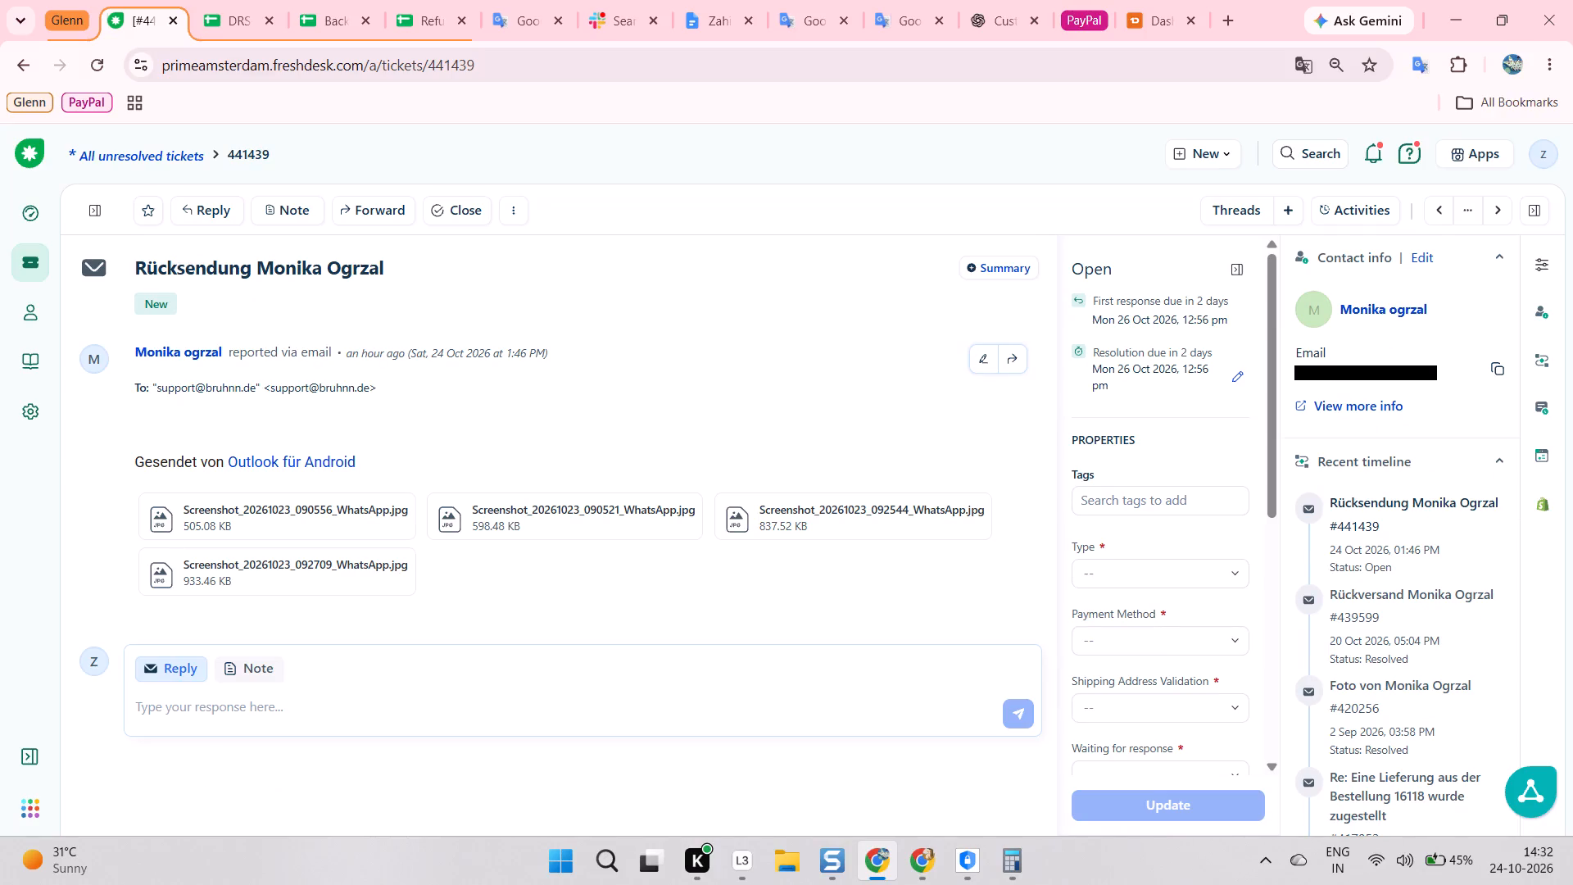
Examine the four WhatsApp screenshots attached to return ticket #441439, reading the postal receipts in the last one closely.
{"action": "left_click", "coordinate": [165, 527]}
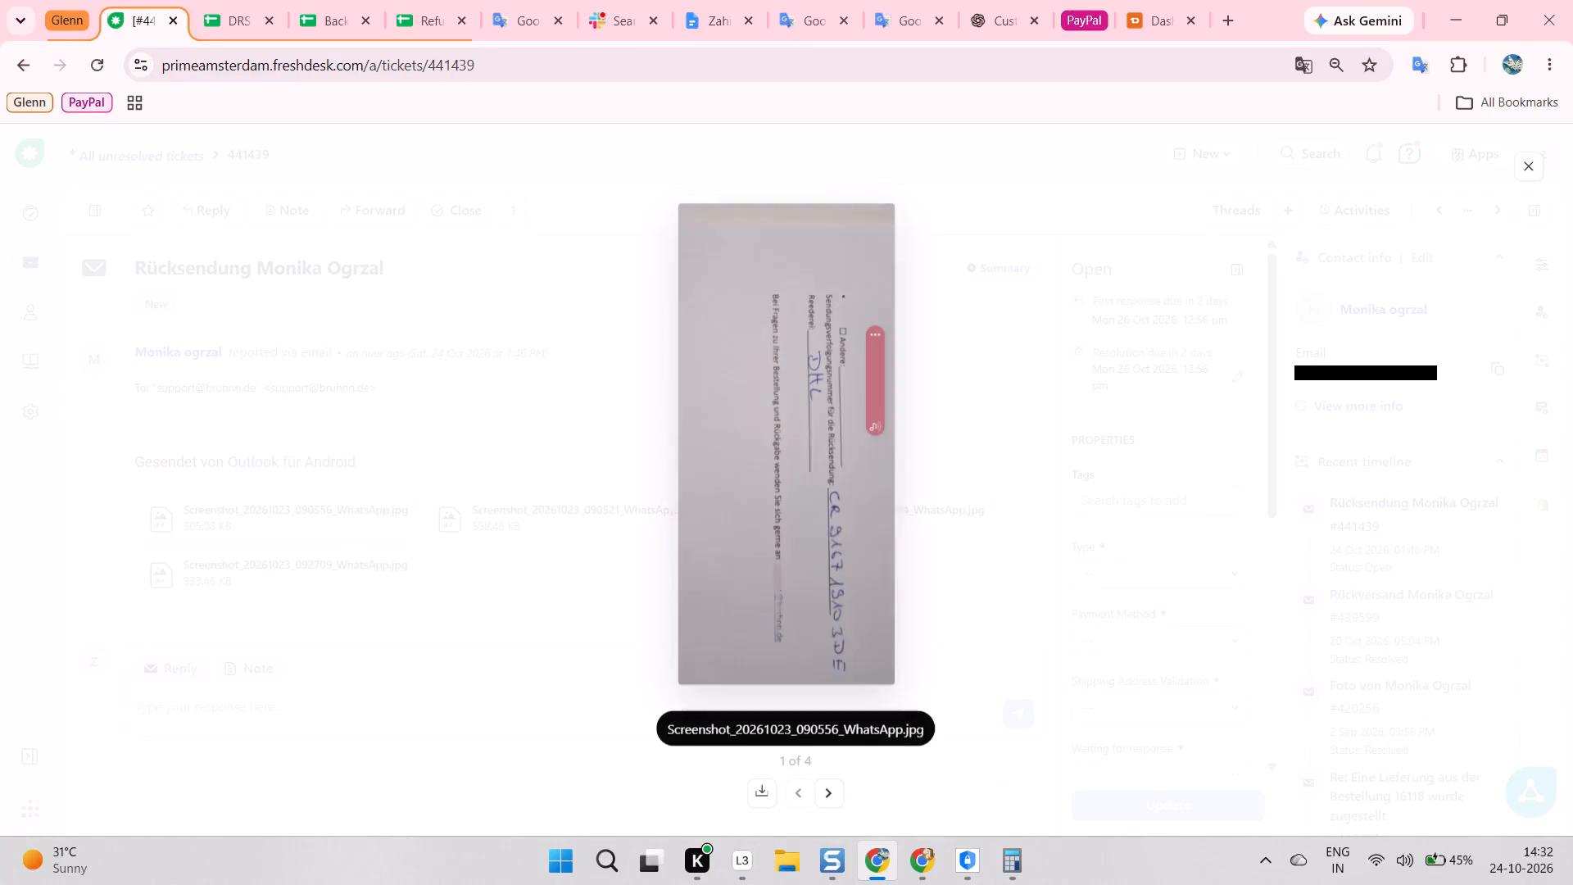
{"action": "left_click", "coordinate": [470, 529]}
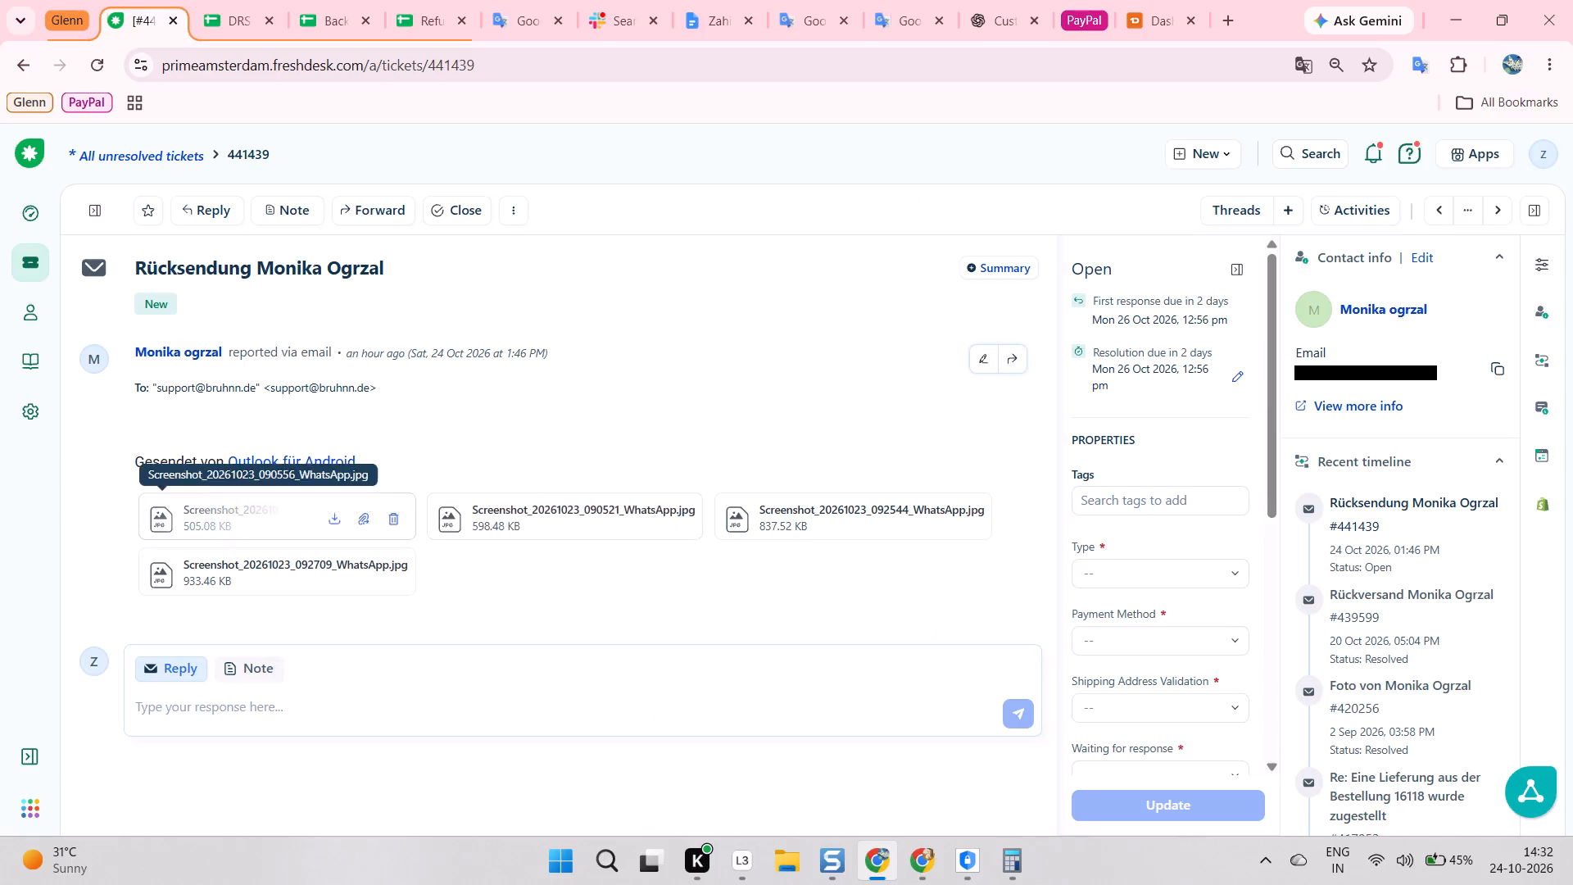
{"action": "left_click", "coordinate": [449, 524]}
{"action": "left_click", "coordinate": [544, 540]}
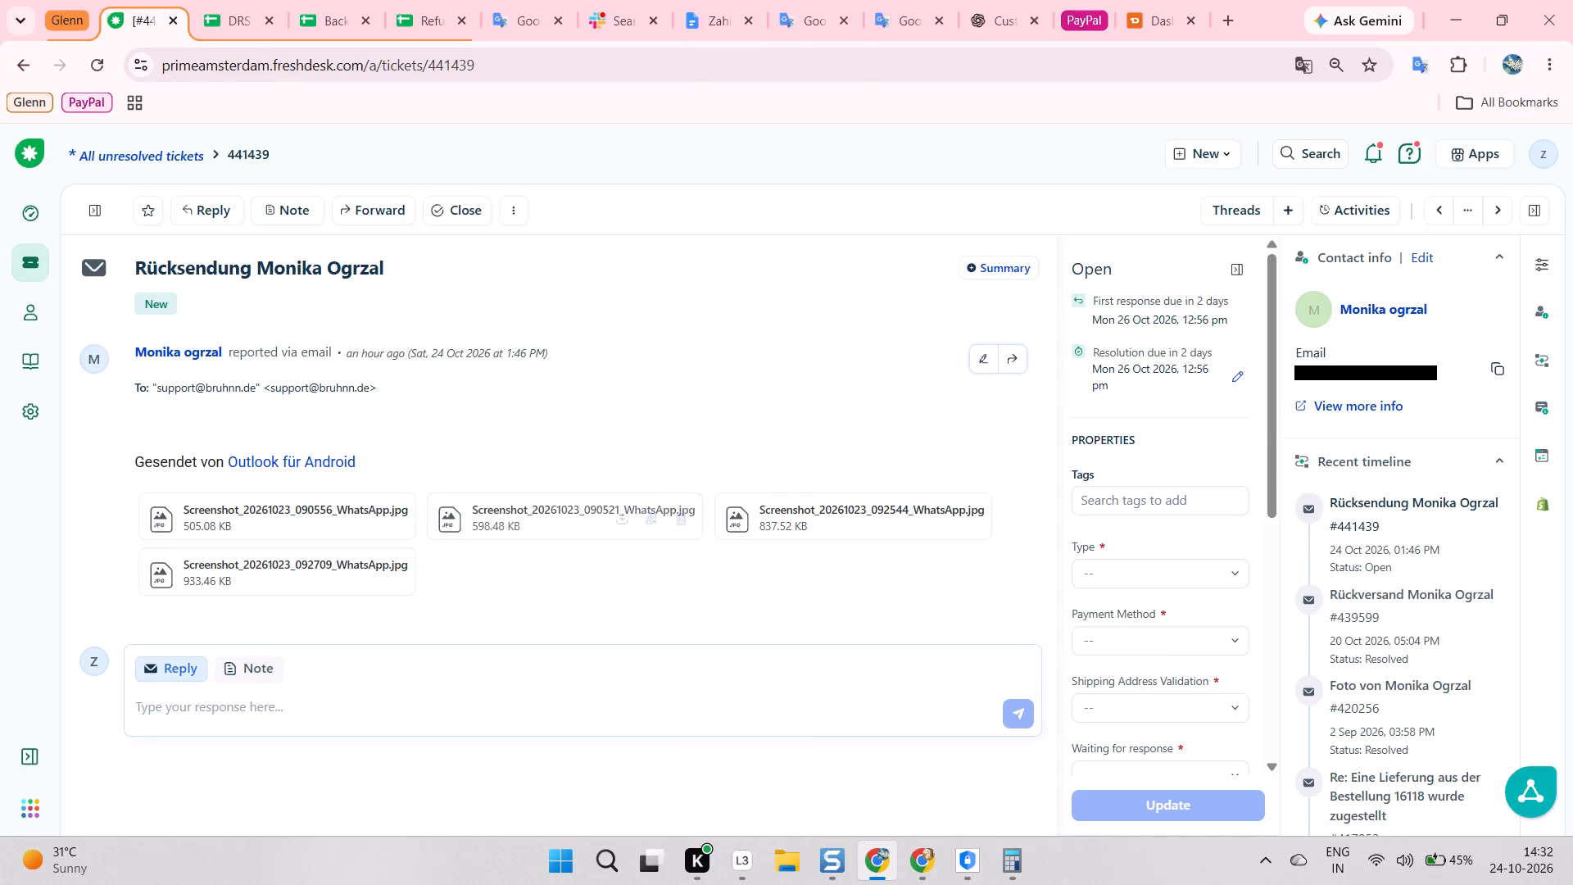
{"action": "left_click", "coordinate": [761, 528]}
{"action": "left_click", "coordinate": [530, 476]}
{"action": "left_click", "coordinate": [170, 577]}
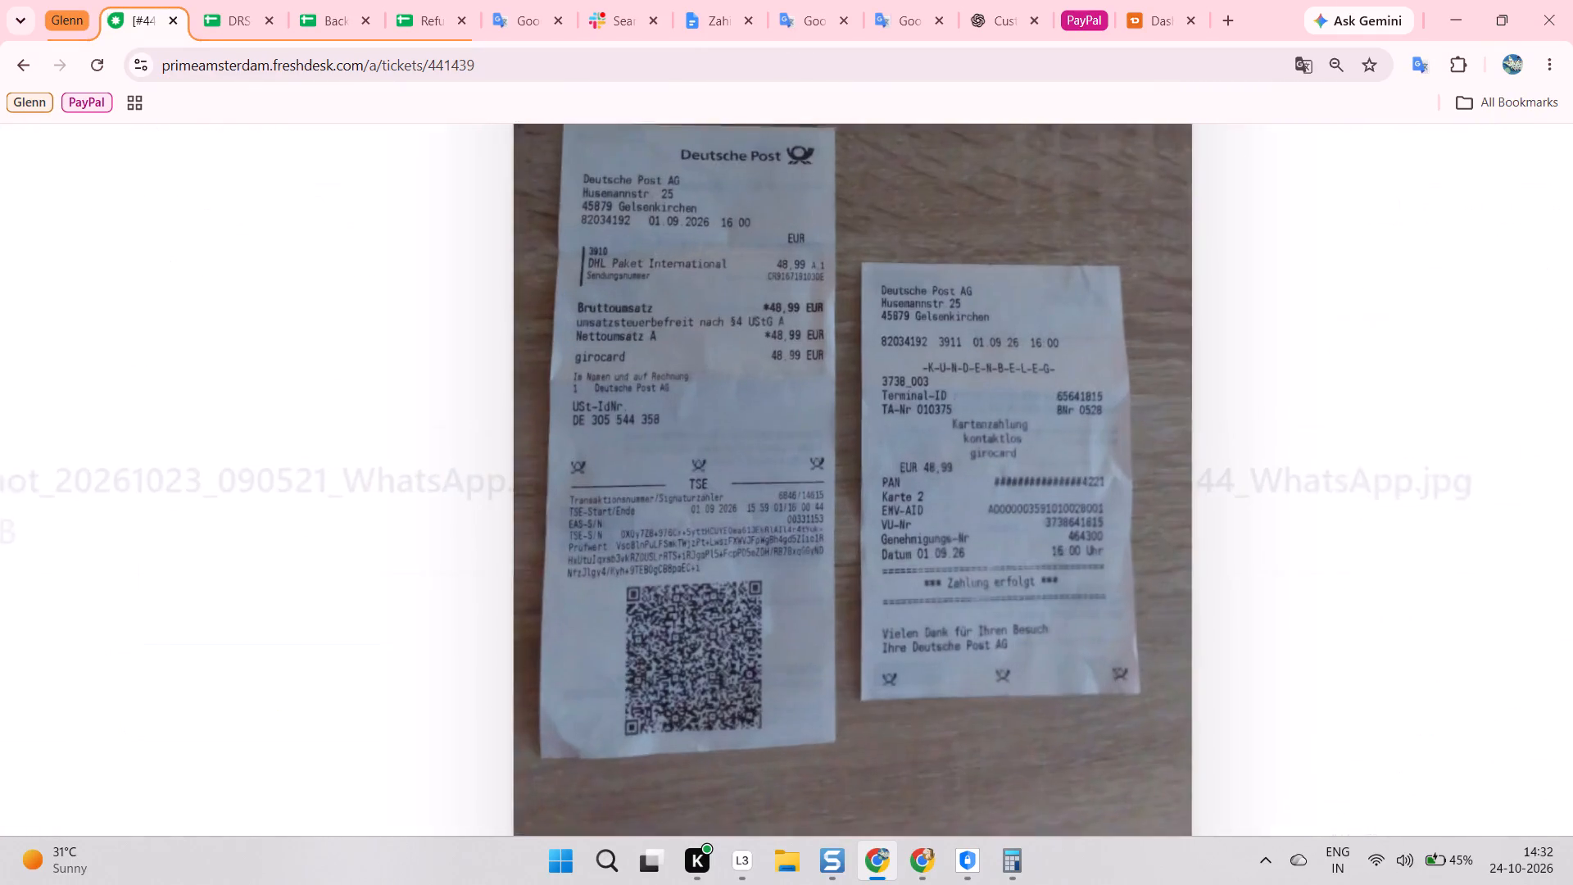
{"action": "scroll", "coordinate": [755, 524], "scroll_direction": "up", "scroll_amount": 2}
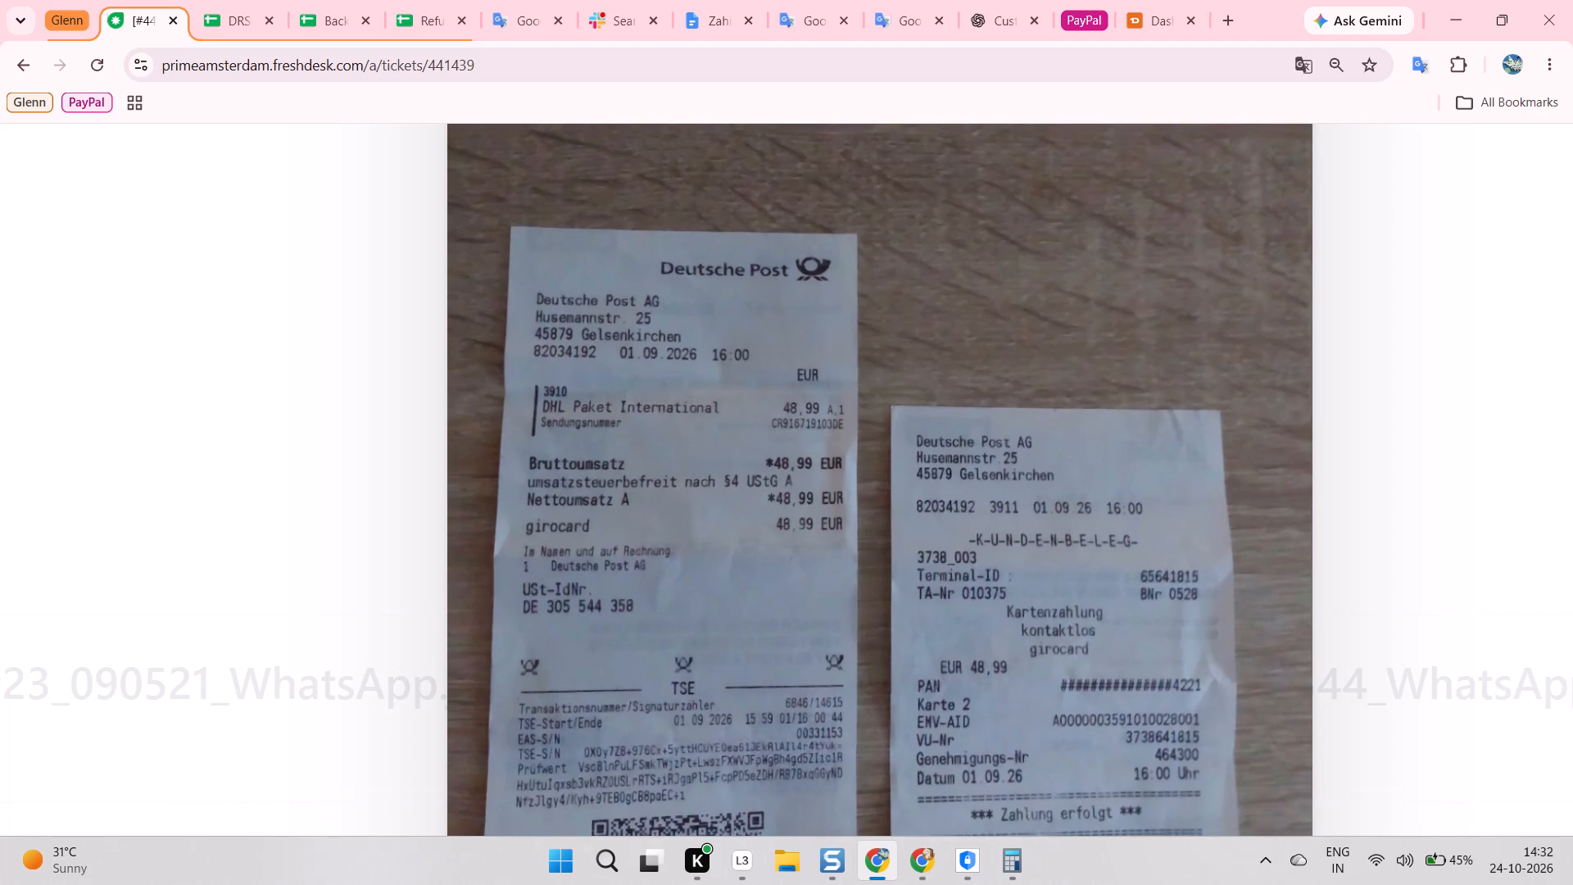
{"action": "scroll", "coordinate": [909, 529], "scroll_direction": "down", "scroll_amount": 1}
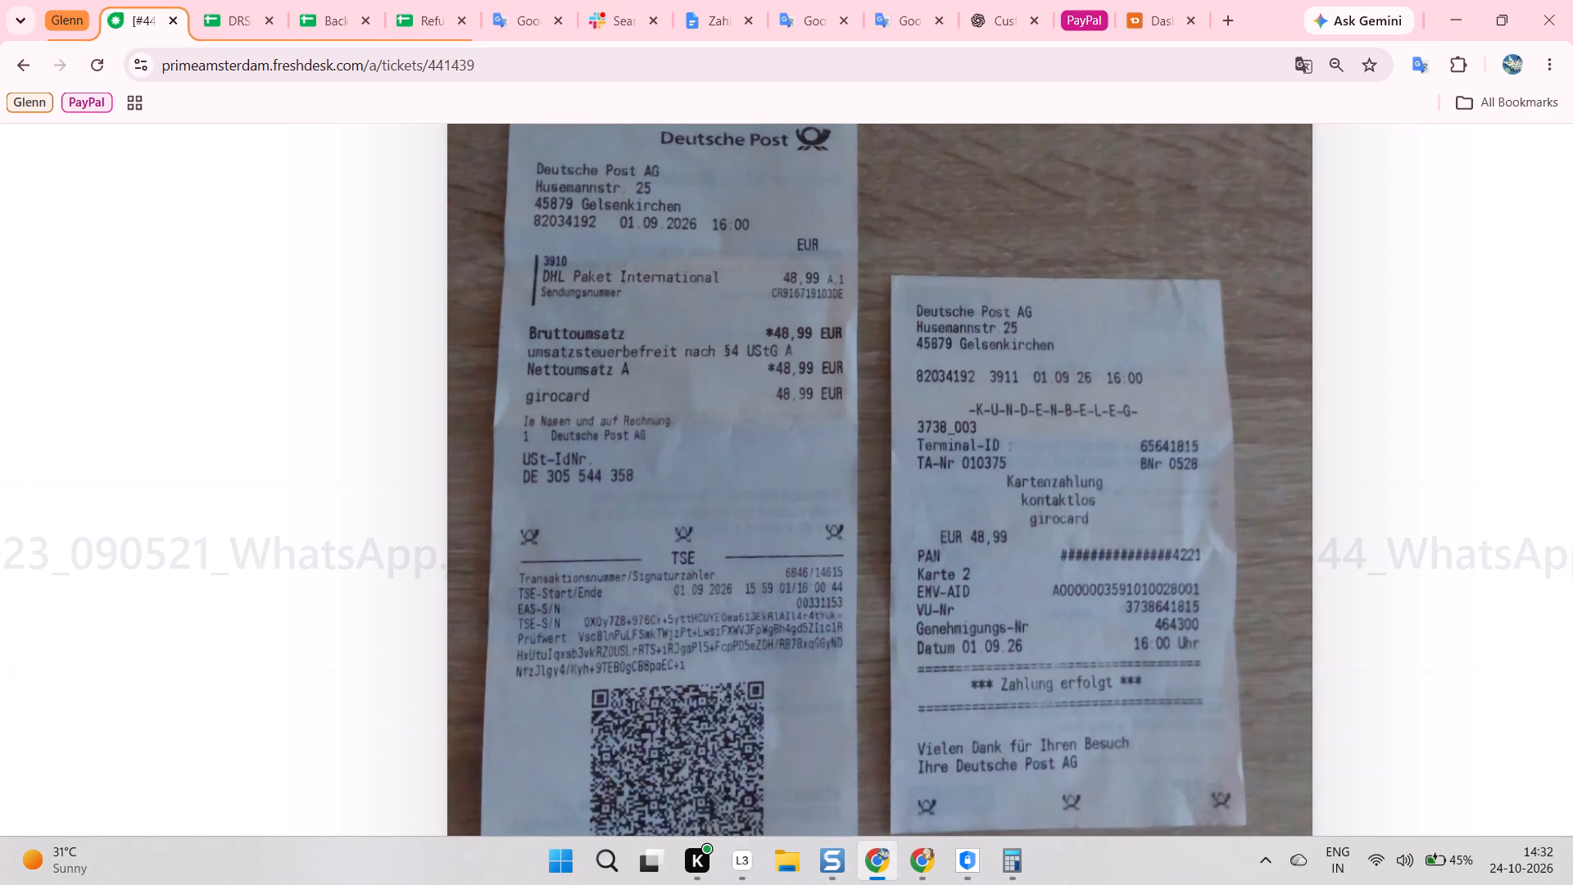
{"action": "scroll", "coordinate": [842, 450], "scroll_direction": "up", "scroll_amount": 1}
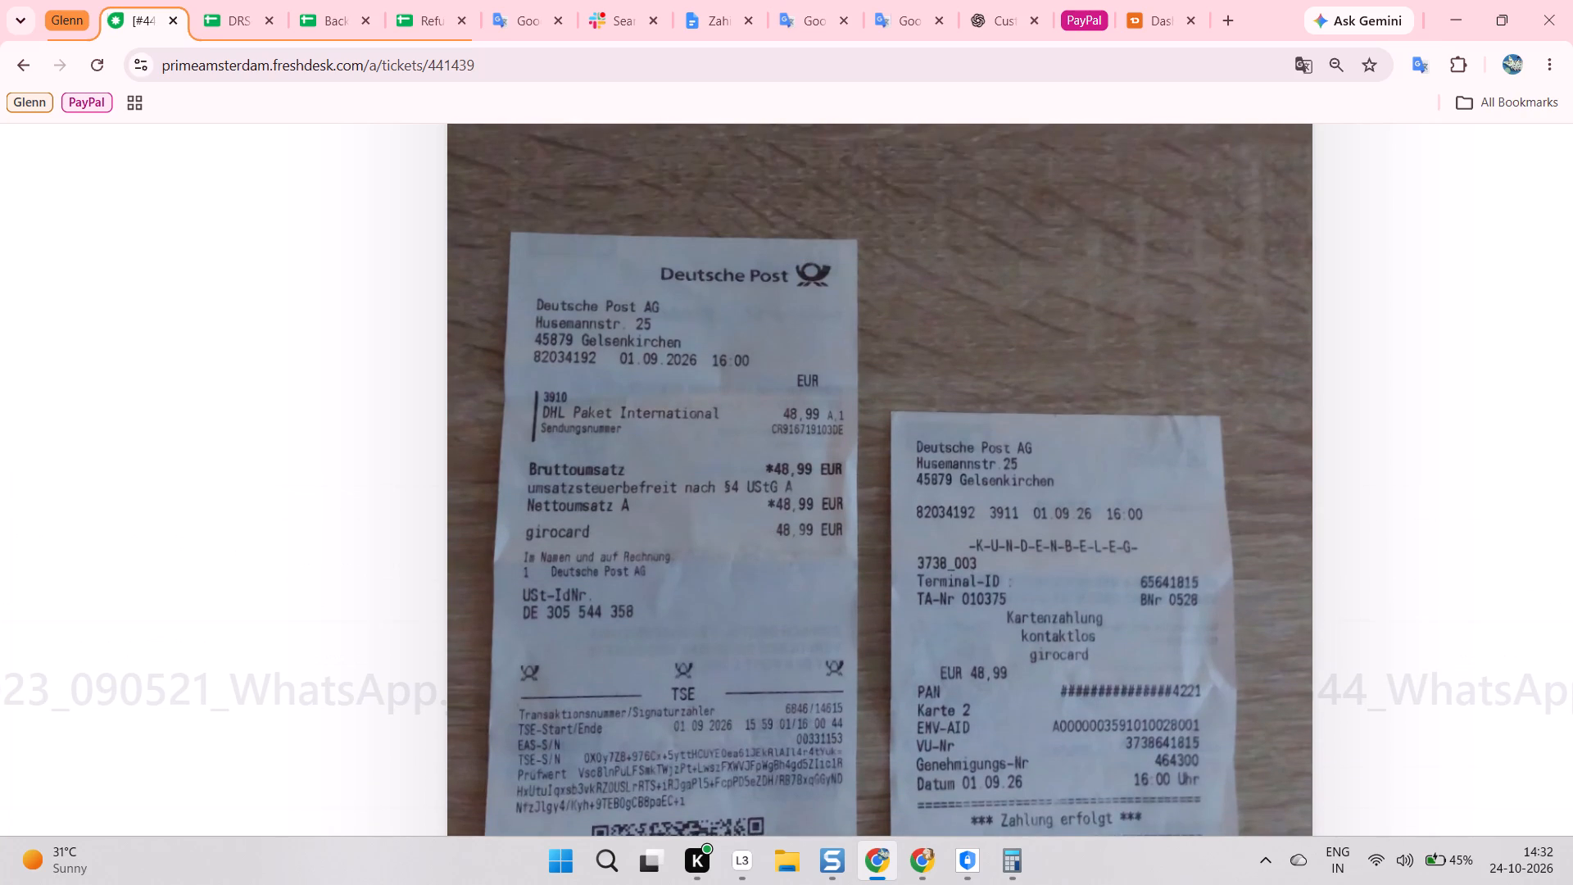
{"action": "scroll", "coordinate": [939, 438], "scroll_direction": "down", "scroll_amount": 1}
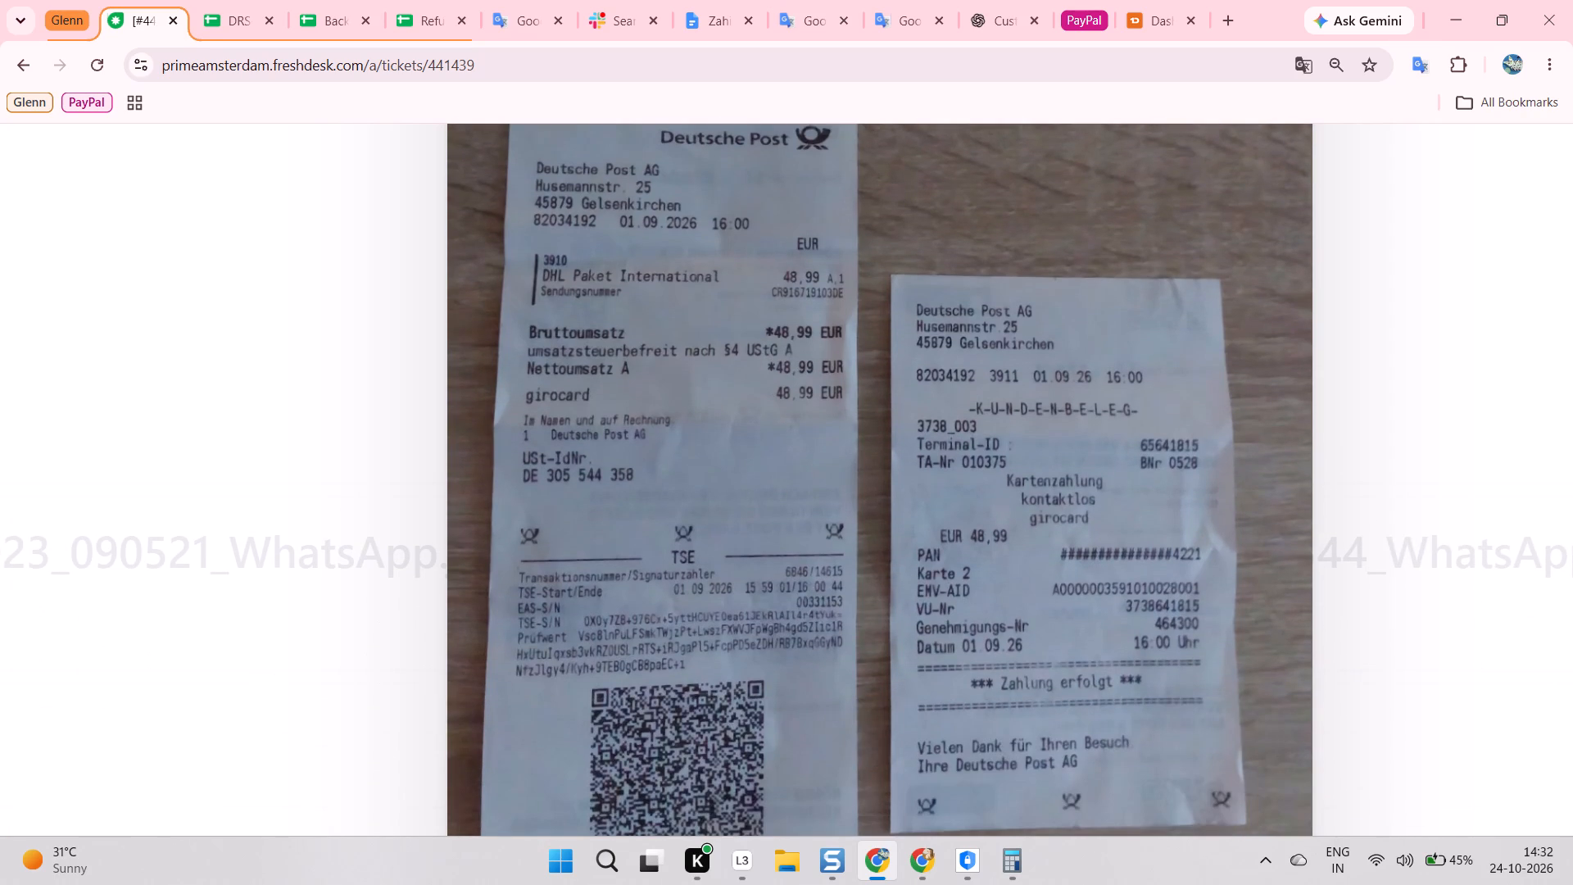
{"action": "scroll", "coordinate": [962, 453], "scroll_direction": "down", "scroll_amount": 1}
{"action": "left_click", "coordinate": [406, 379]}
{"action": "scroll", "coordinate": [450, 400], "scroll_direction": "down", "scroll_amount": 2}
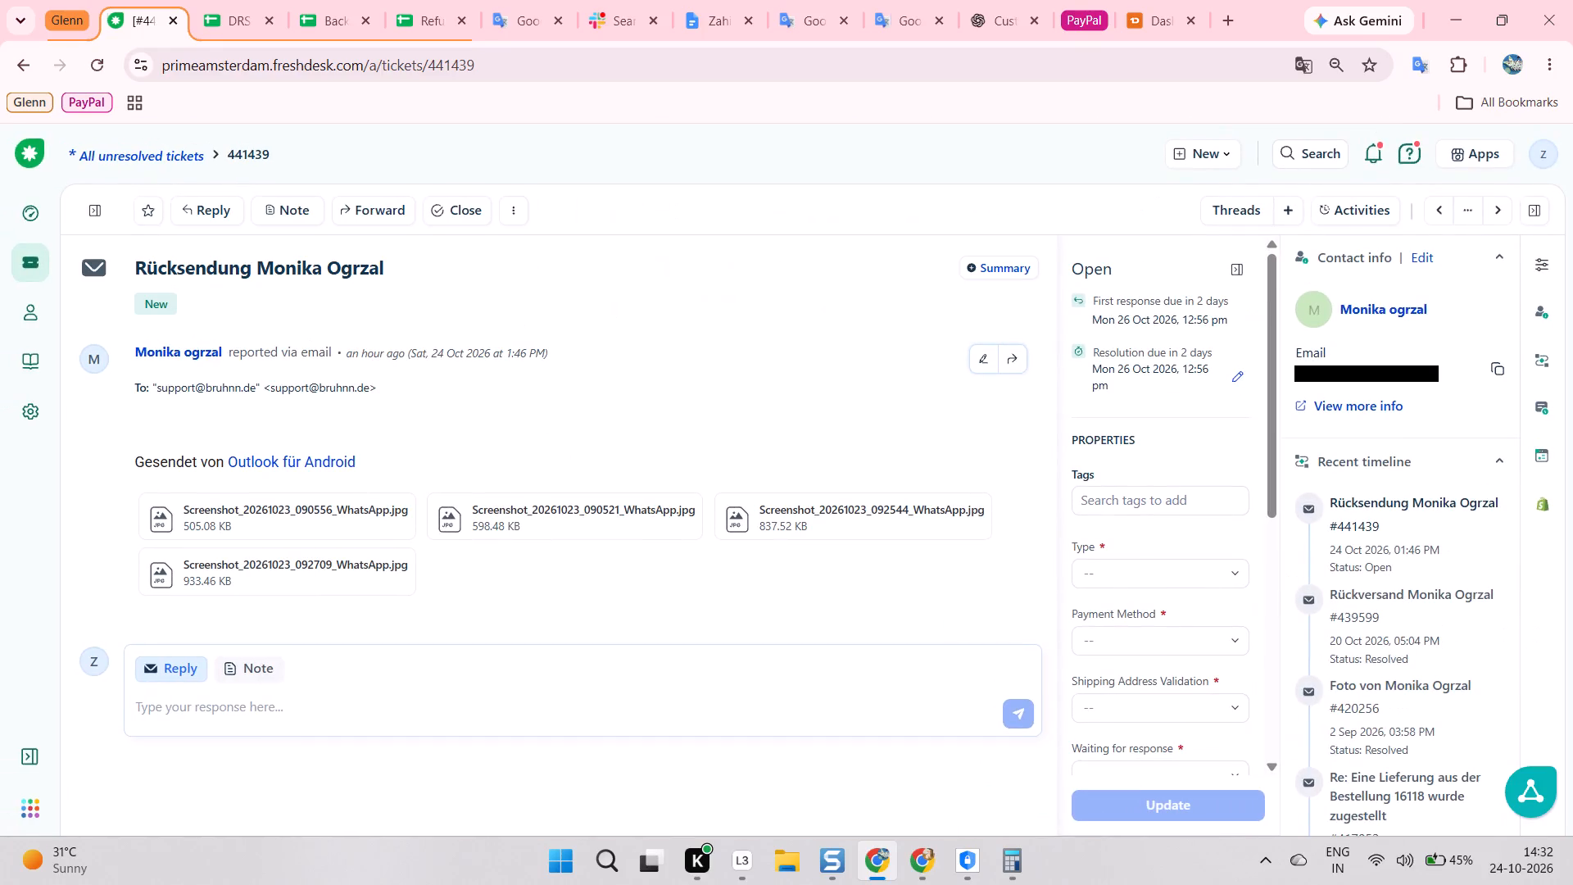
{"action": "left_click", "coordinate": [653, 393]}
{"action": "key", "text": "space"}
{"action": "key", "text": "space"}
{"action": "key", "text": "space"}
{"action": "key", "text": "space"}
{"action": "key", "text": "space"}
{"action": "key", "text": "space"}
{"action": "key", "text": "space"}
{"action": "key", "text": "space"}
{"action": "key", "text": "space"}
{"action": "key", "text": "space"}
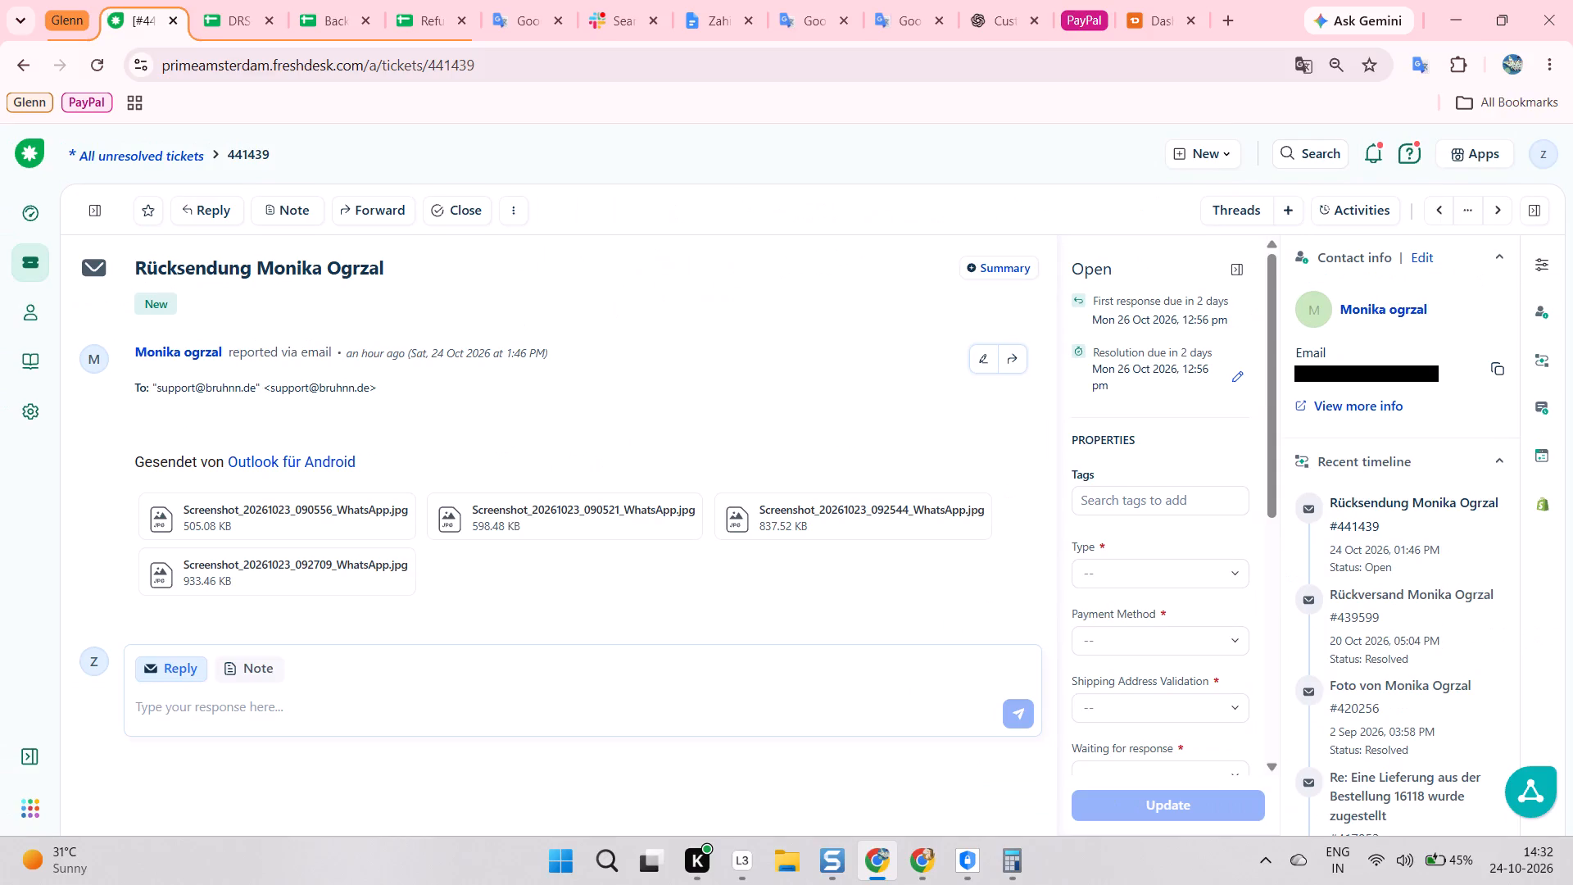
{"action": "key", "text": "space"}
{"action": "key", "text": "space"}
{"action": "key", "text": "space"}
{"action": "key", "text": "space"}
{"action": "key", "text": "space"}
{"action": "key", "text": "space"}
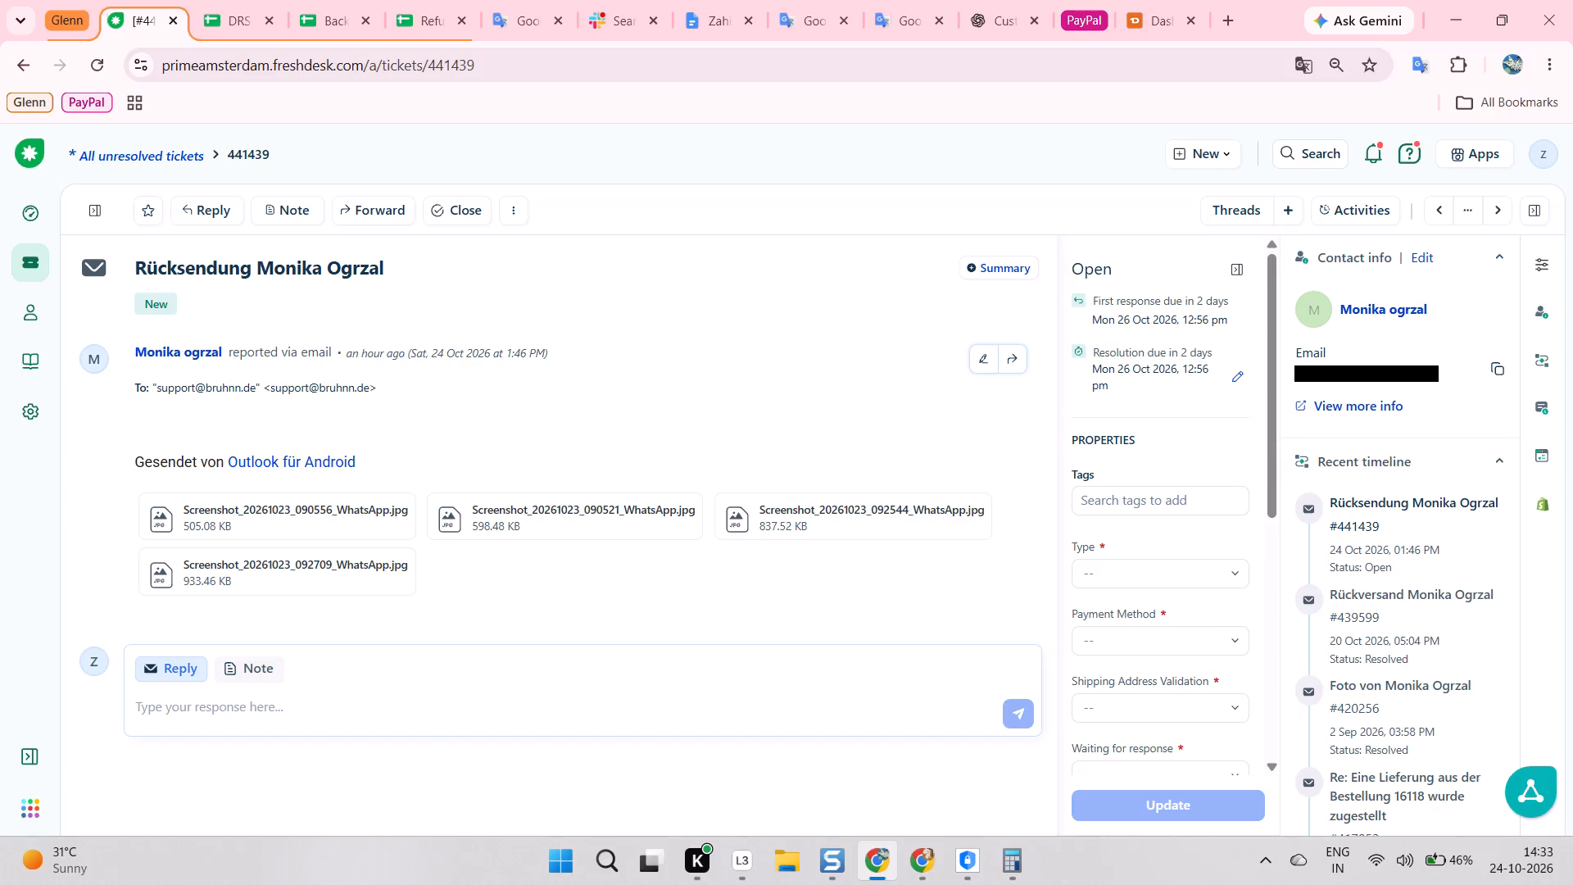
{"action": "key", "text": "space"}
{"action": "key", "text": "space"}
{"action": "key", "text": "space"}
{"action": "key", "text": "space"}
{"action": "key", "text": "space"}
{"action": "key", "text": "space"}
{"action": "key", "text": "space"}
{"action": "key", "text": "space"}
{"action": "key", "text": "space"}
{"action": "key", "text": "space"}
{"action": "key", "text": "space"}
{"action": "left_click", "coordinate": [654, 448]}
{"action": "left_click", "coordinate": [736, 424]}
{"action": "left_click", "coordinate": [1503, 367]}
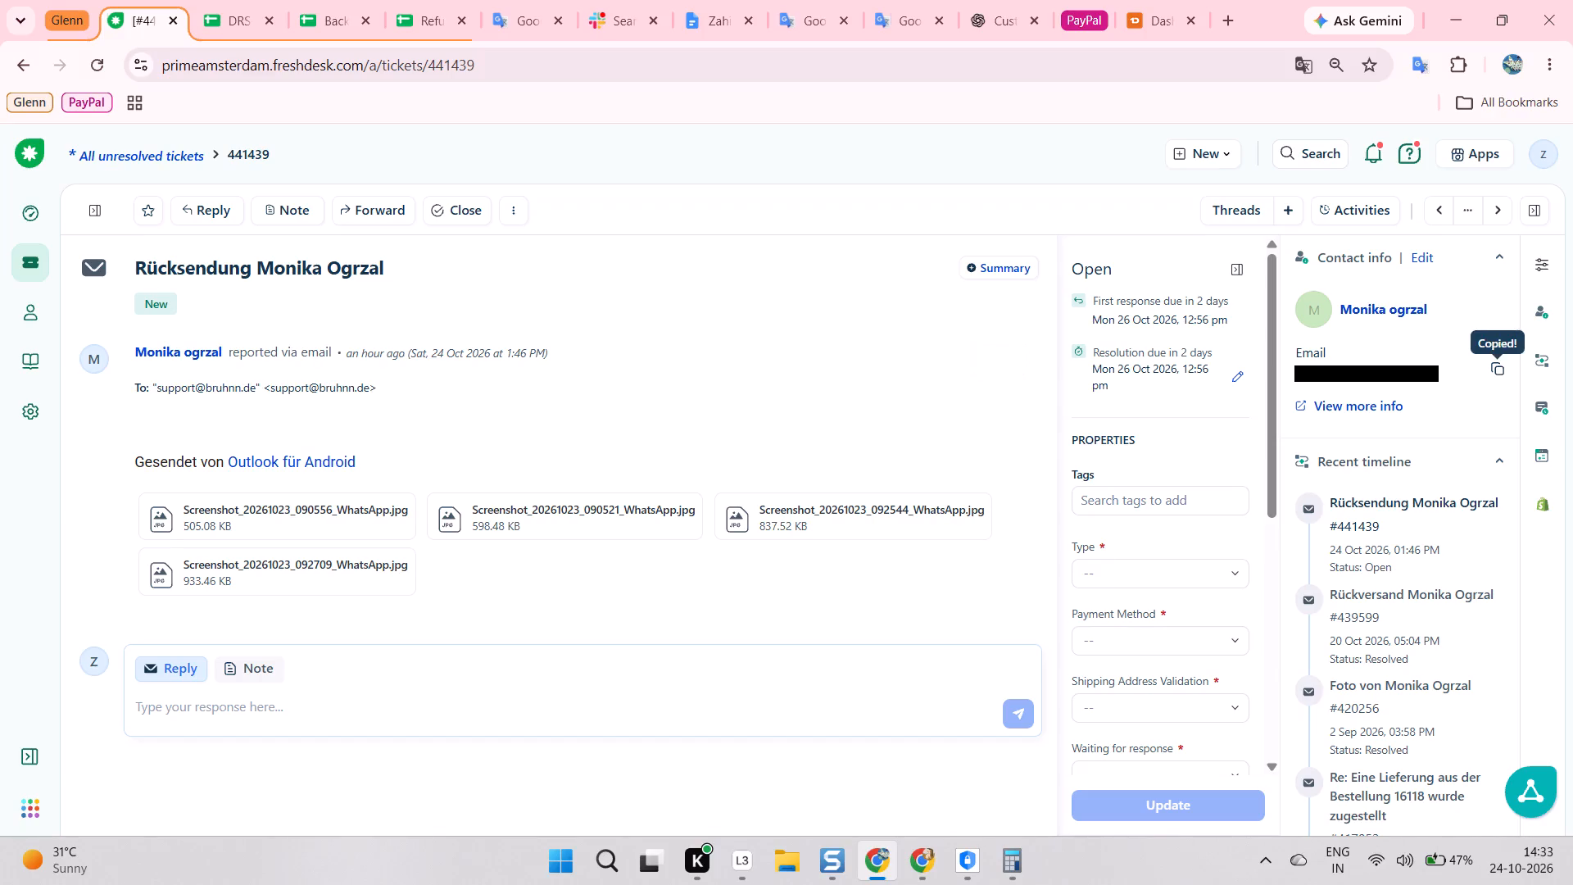
{"action": "left_click", "coordinate": [718, 351]}
{"action": "key", "text": "alt+Tab"}
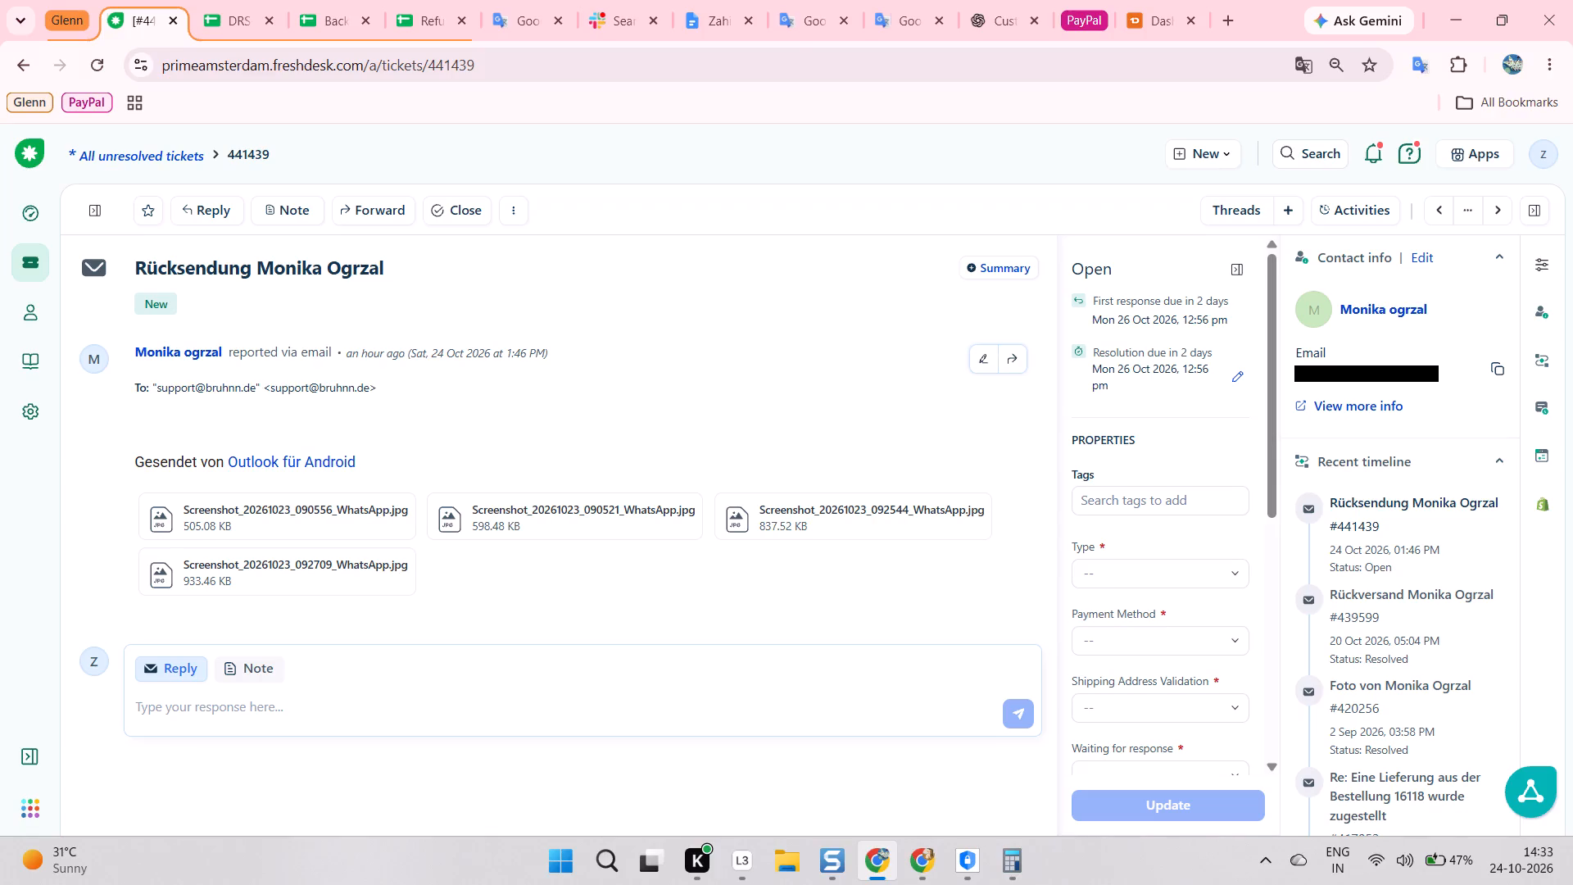
{"action": "left_click", "coordinate": [194, 16]}
{"action": "scroll", "coordinate": [152, 92], "scroll_direction": "up", "scroll_amount": 5}
{"action": "left_click", "coordinate": [11, 170]}
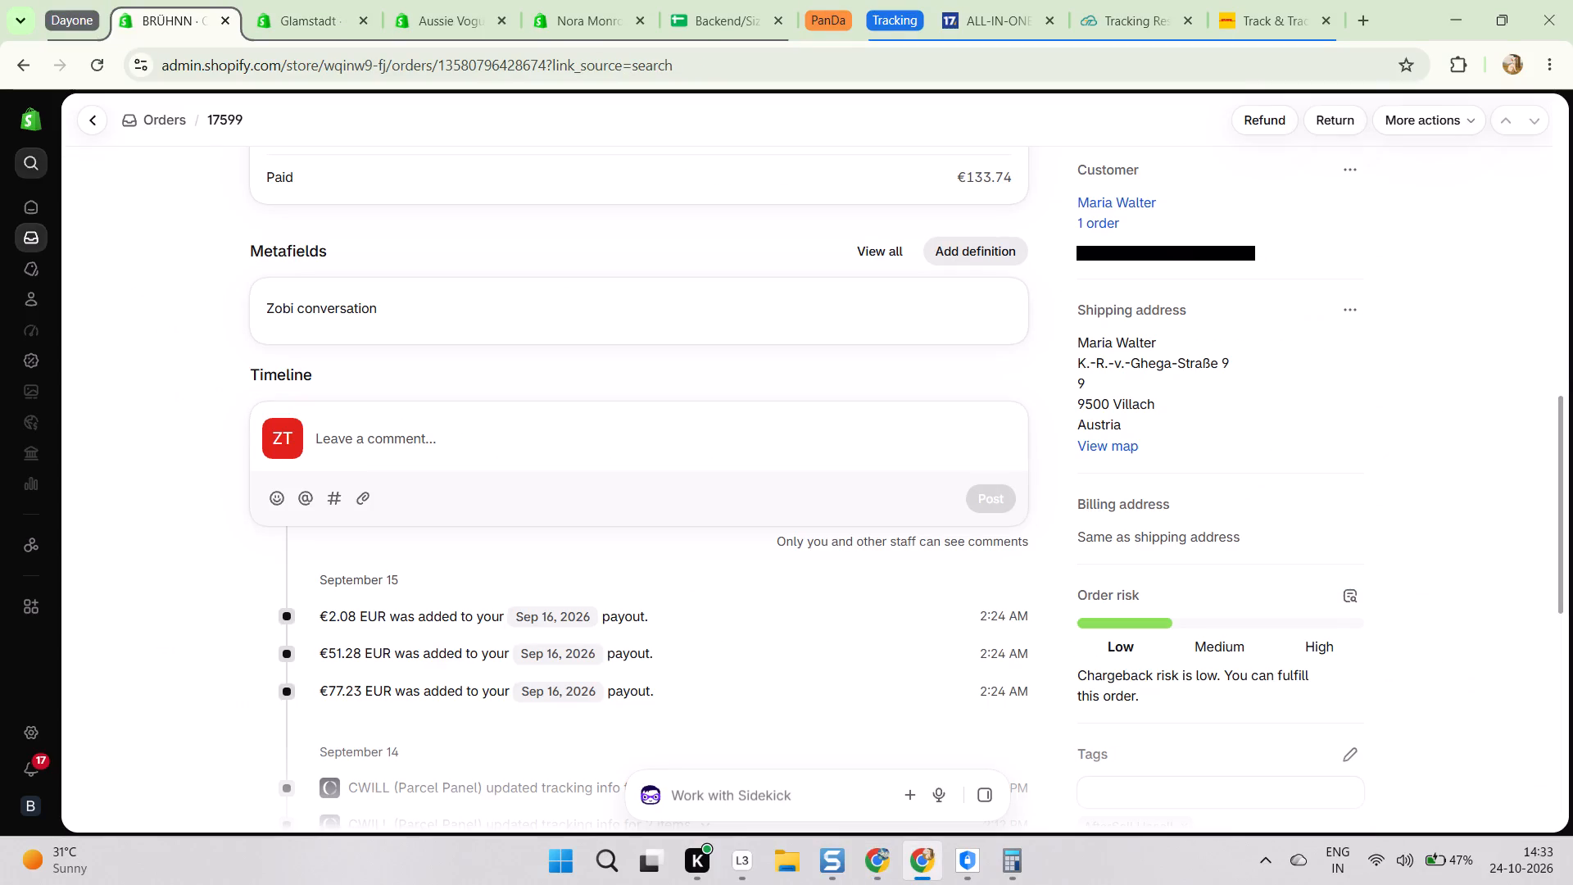
{"action": "left_click", "coordinate": [36, 167]}
{"action": "key", "text": "ctrl+v"}
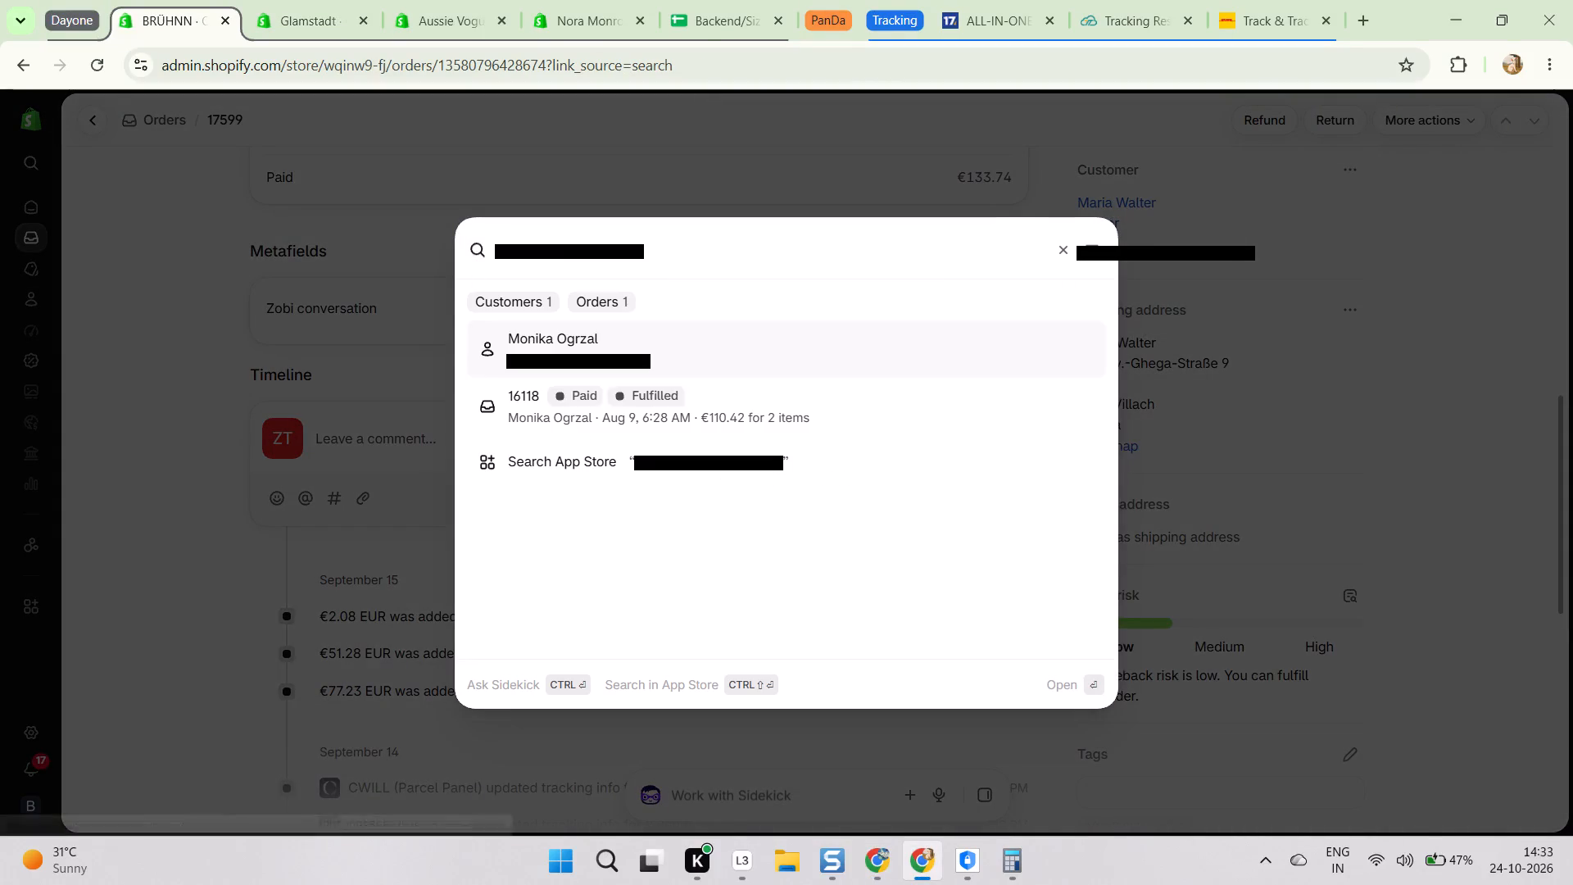
{"action": "left_click", "coordinate": [515, 391]}
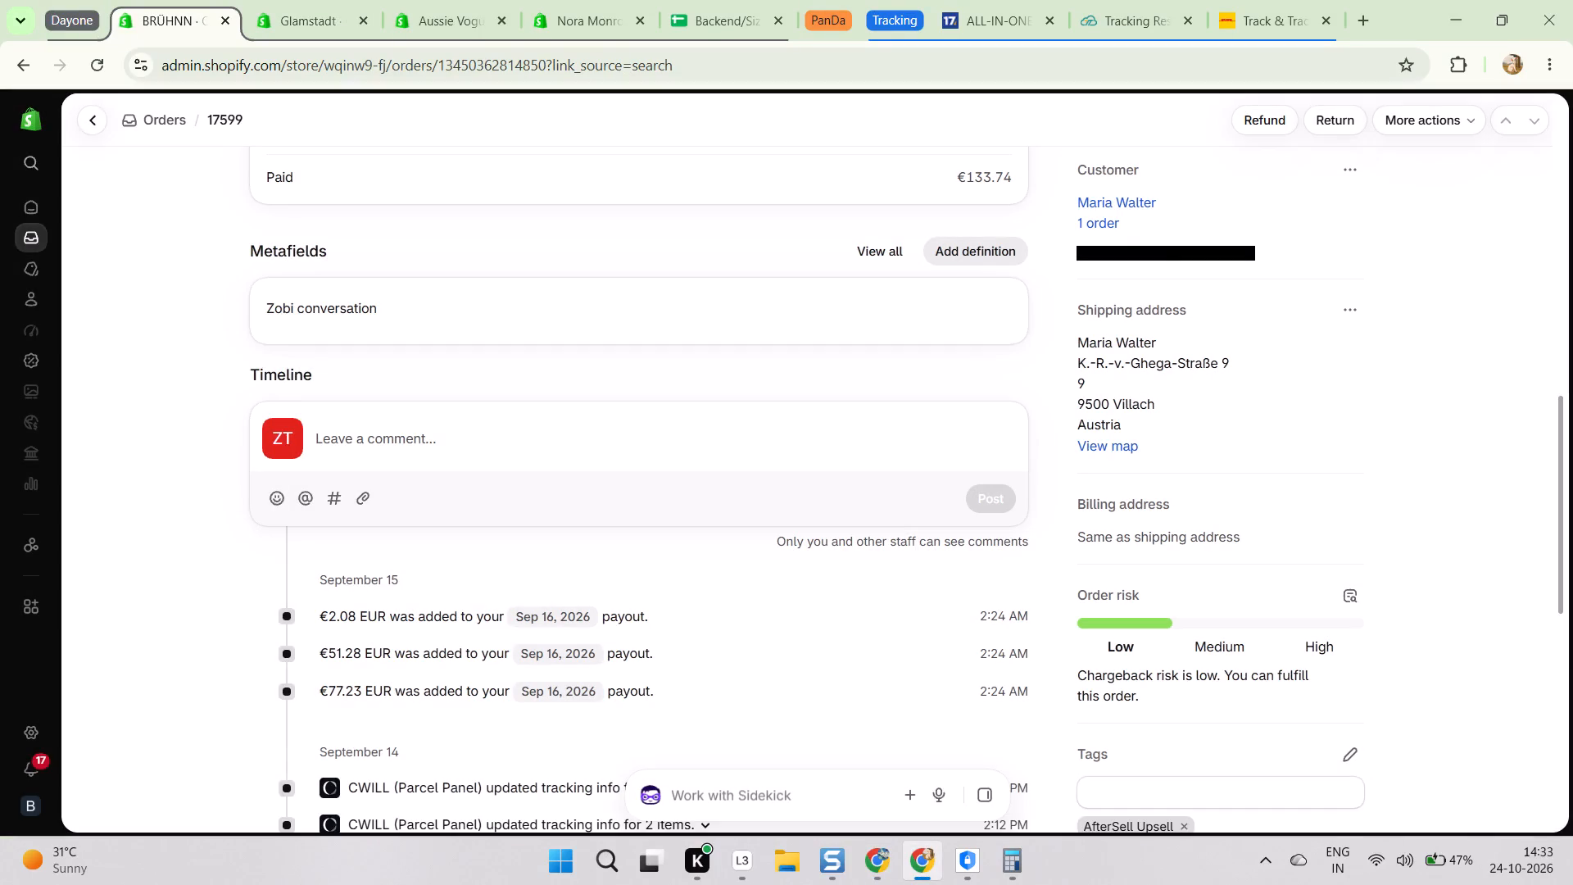
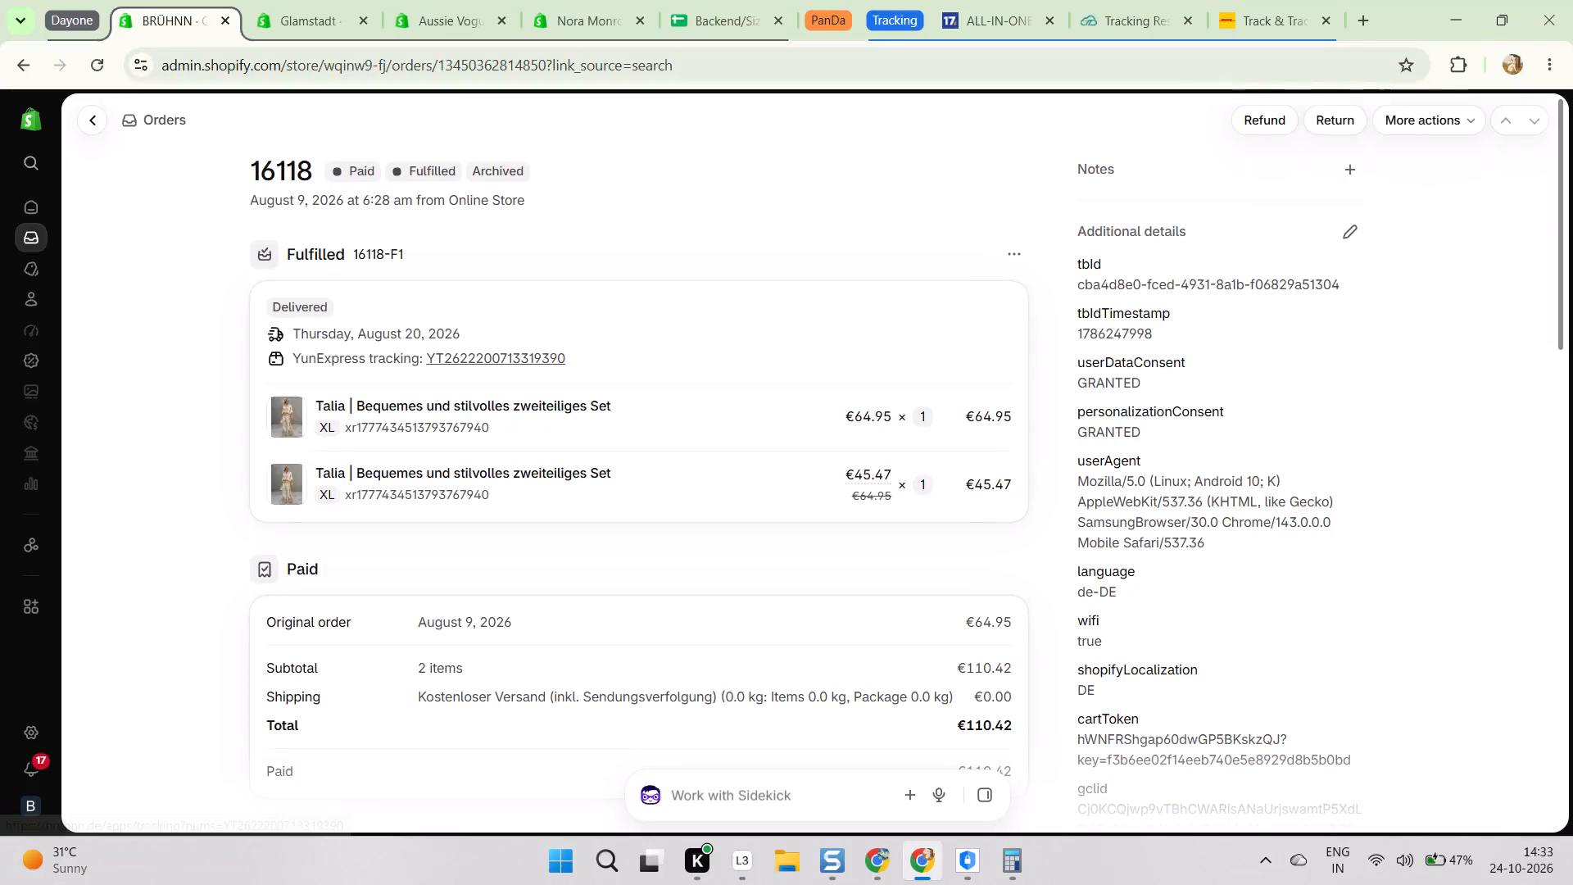
{"action": "left_click", "coordinate": [635, 268]}
{"action": "key", "text": "ctrl+f"}
{"action": "key", "text": "ctrl+v"}
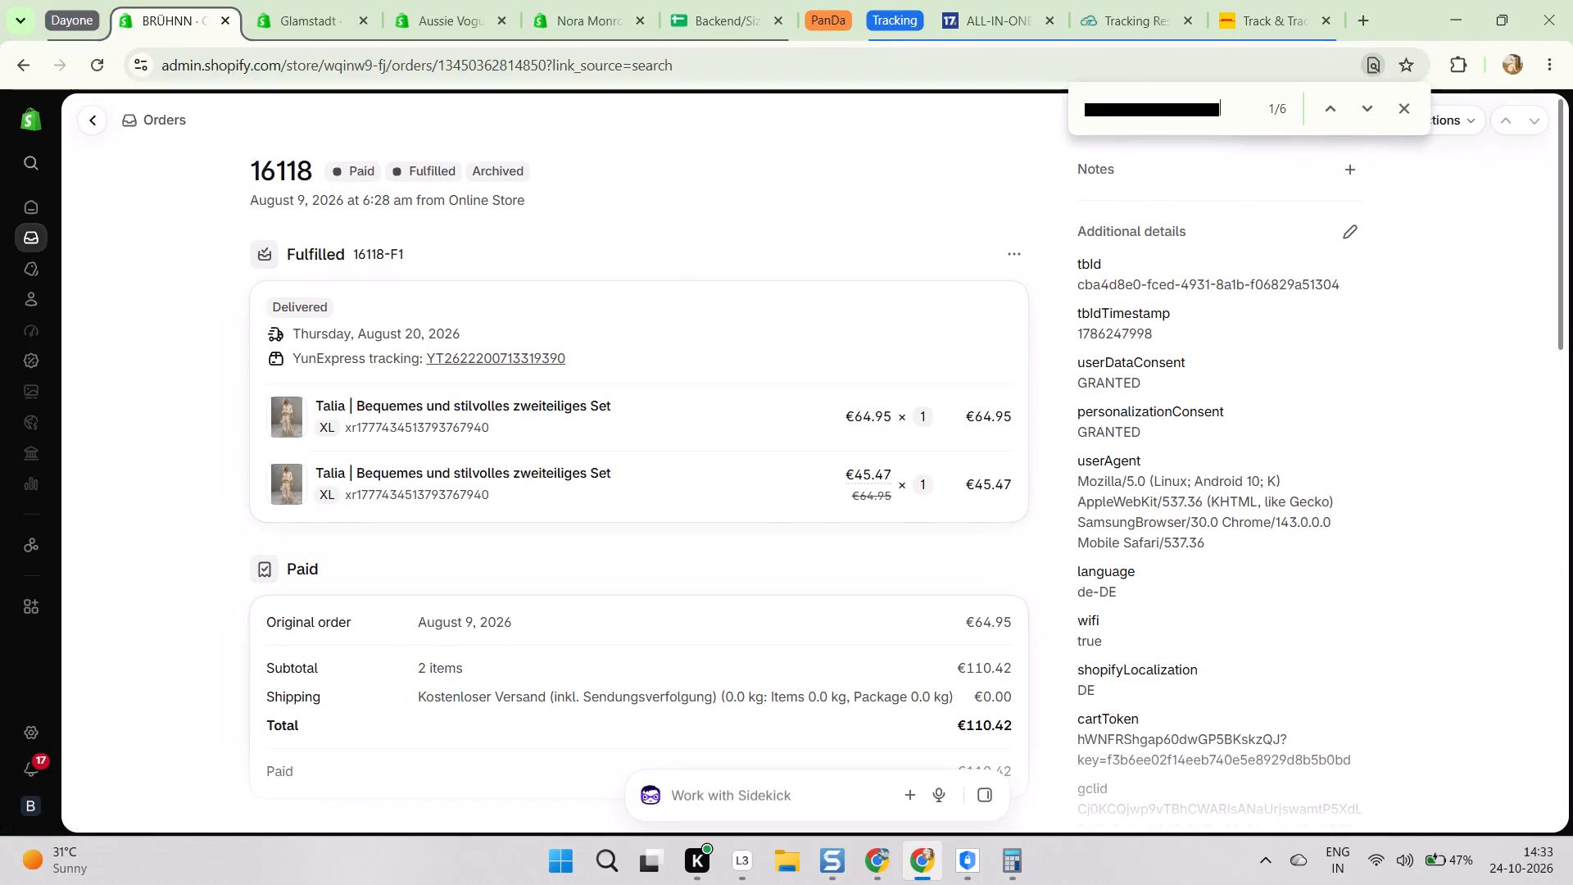
{"action": "scroll", "coordinate": [1074, 288], "scroll_direction": "up", "scroll_amount": 3}
{"action": "left_click", "coordinate": [1407, 116]}
{"action": "scroll", "coordinate": [782, 284], "scroll_direction": "up", "scroll_amount": 2}
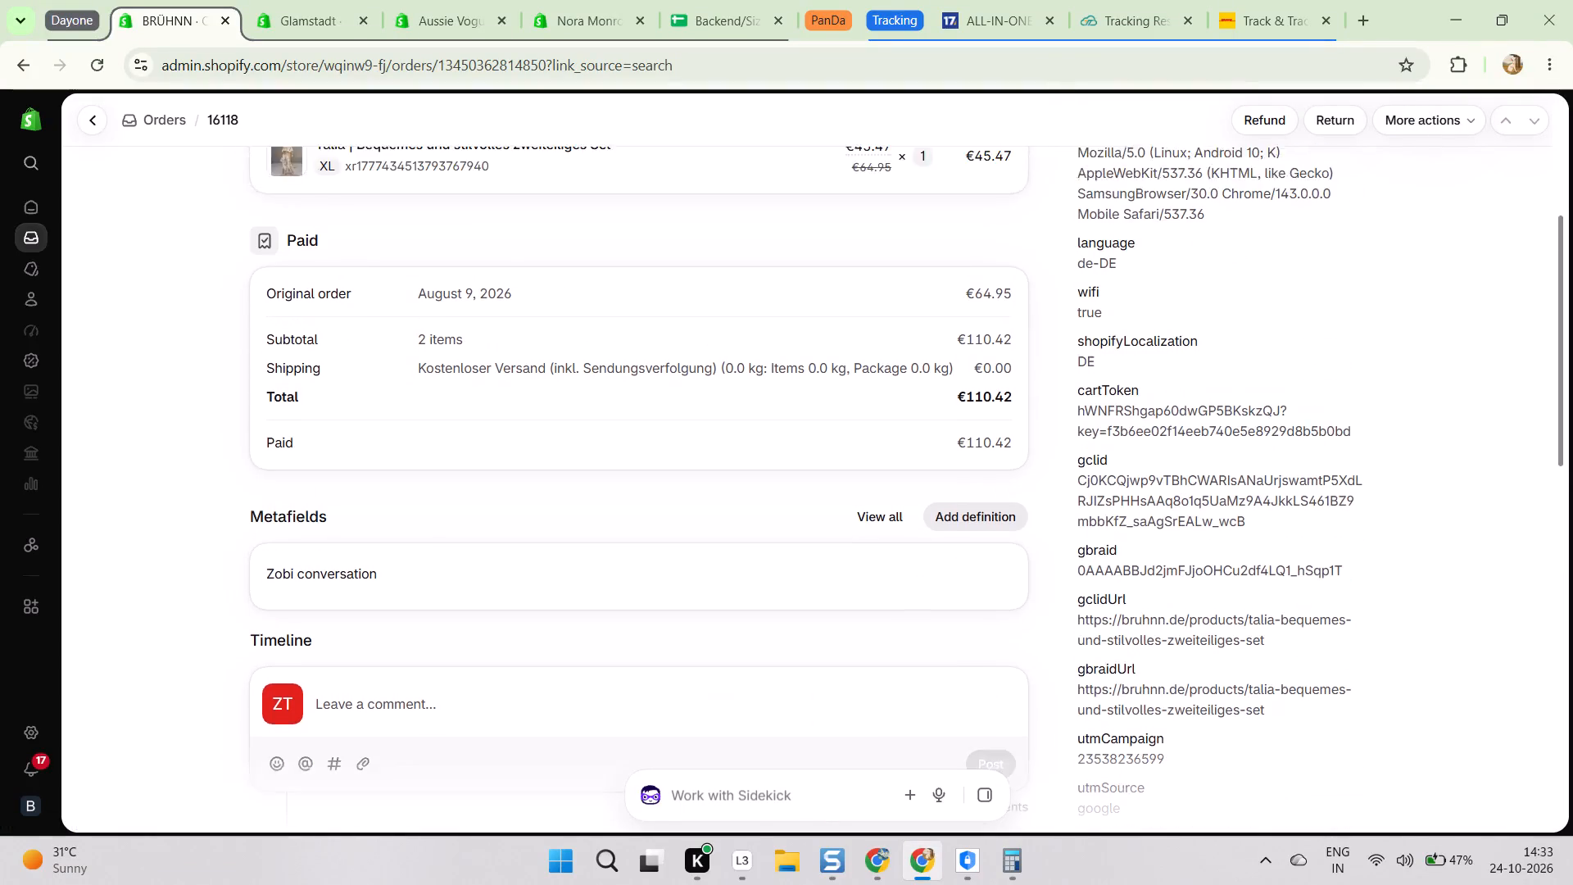
{"action": "scroll", "coordinate": [768, 288], "scroll_direction": "up", "scroll_amount": 6}
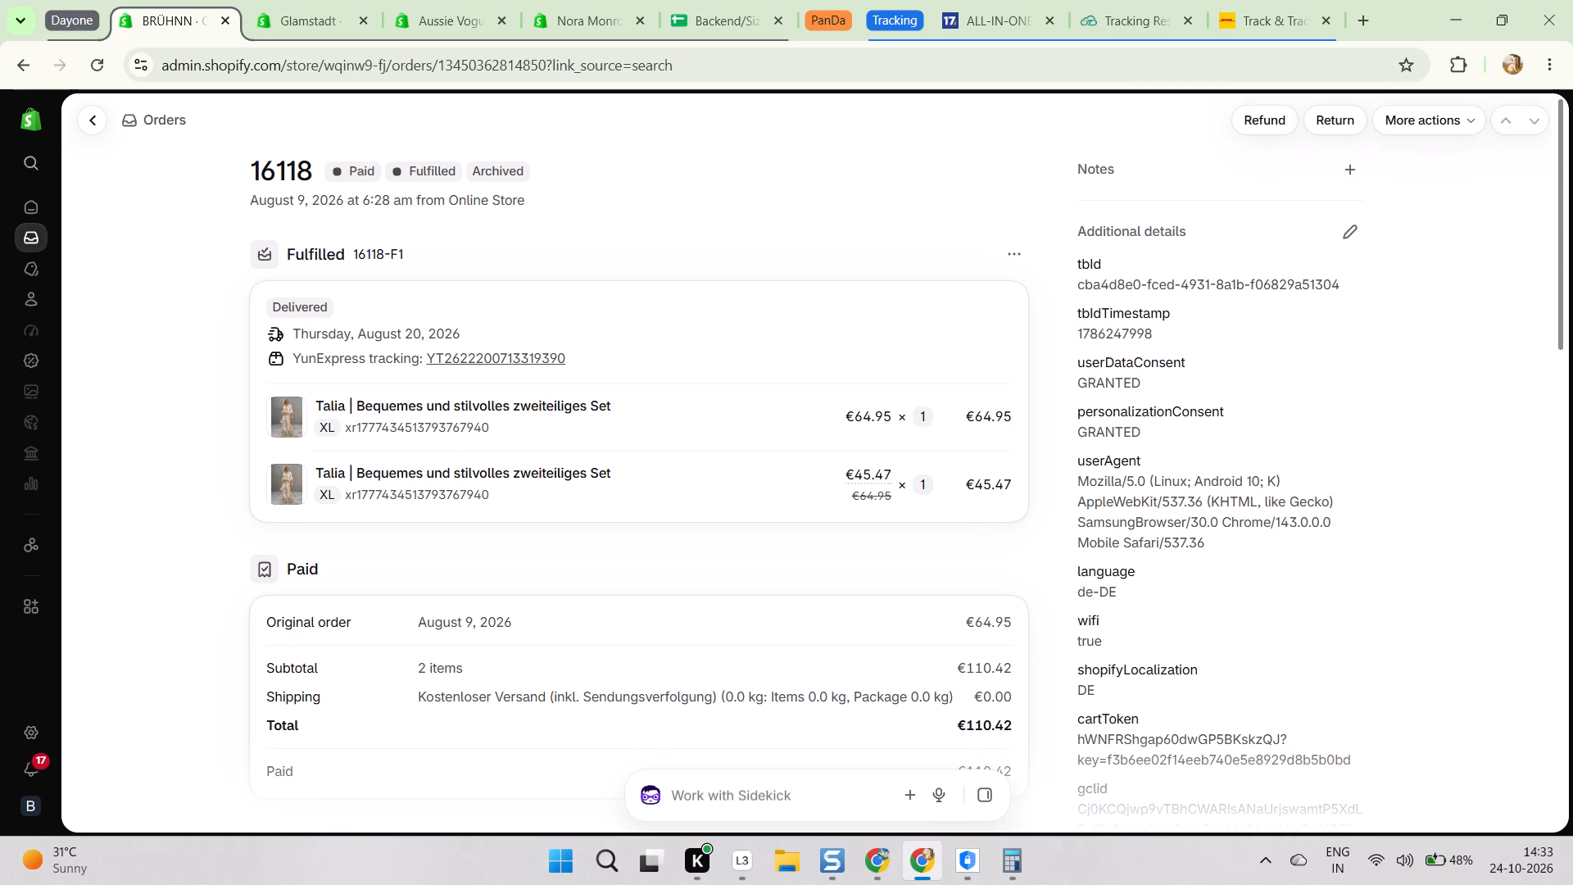
{"action": "left_click", "coordinate": [639, 256]}
{"action": "key", "text": "alt+Tab"}
{"action": "left_click", "coordinate": [597, 344]}
{"action": "key", "text": "alt+Tab"}
{"action": "scroll", "coordinate": [406, 360], "scroll_direction": "up", "scroll_amount": 2}
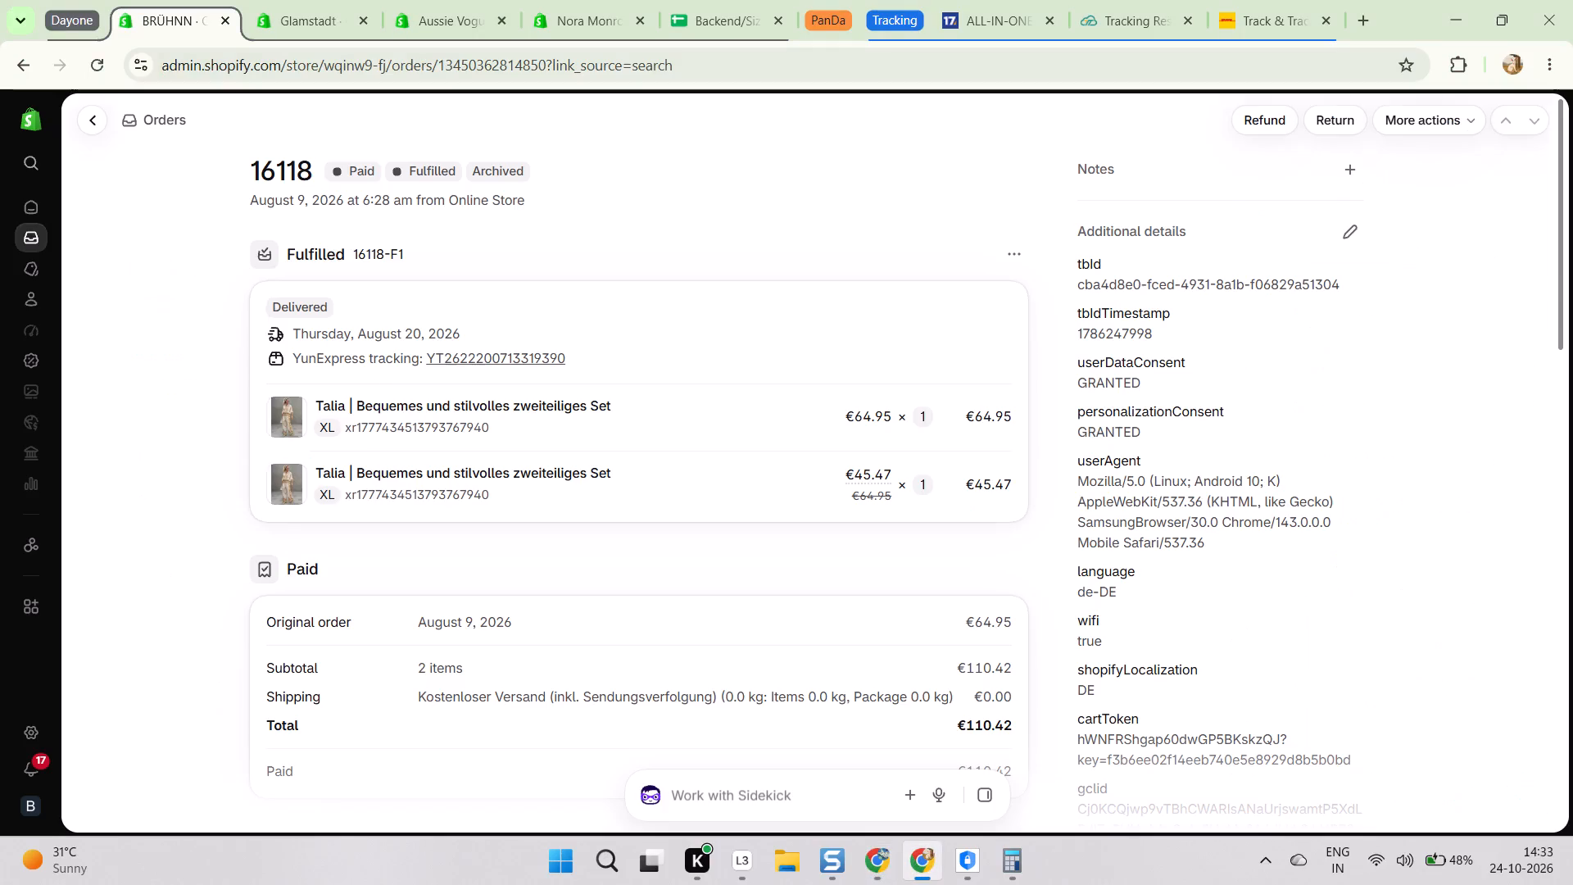
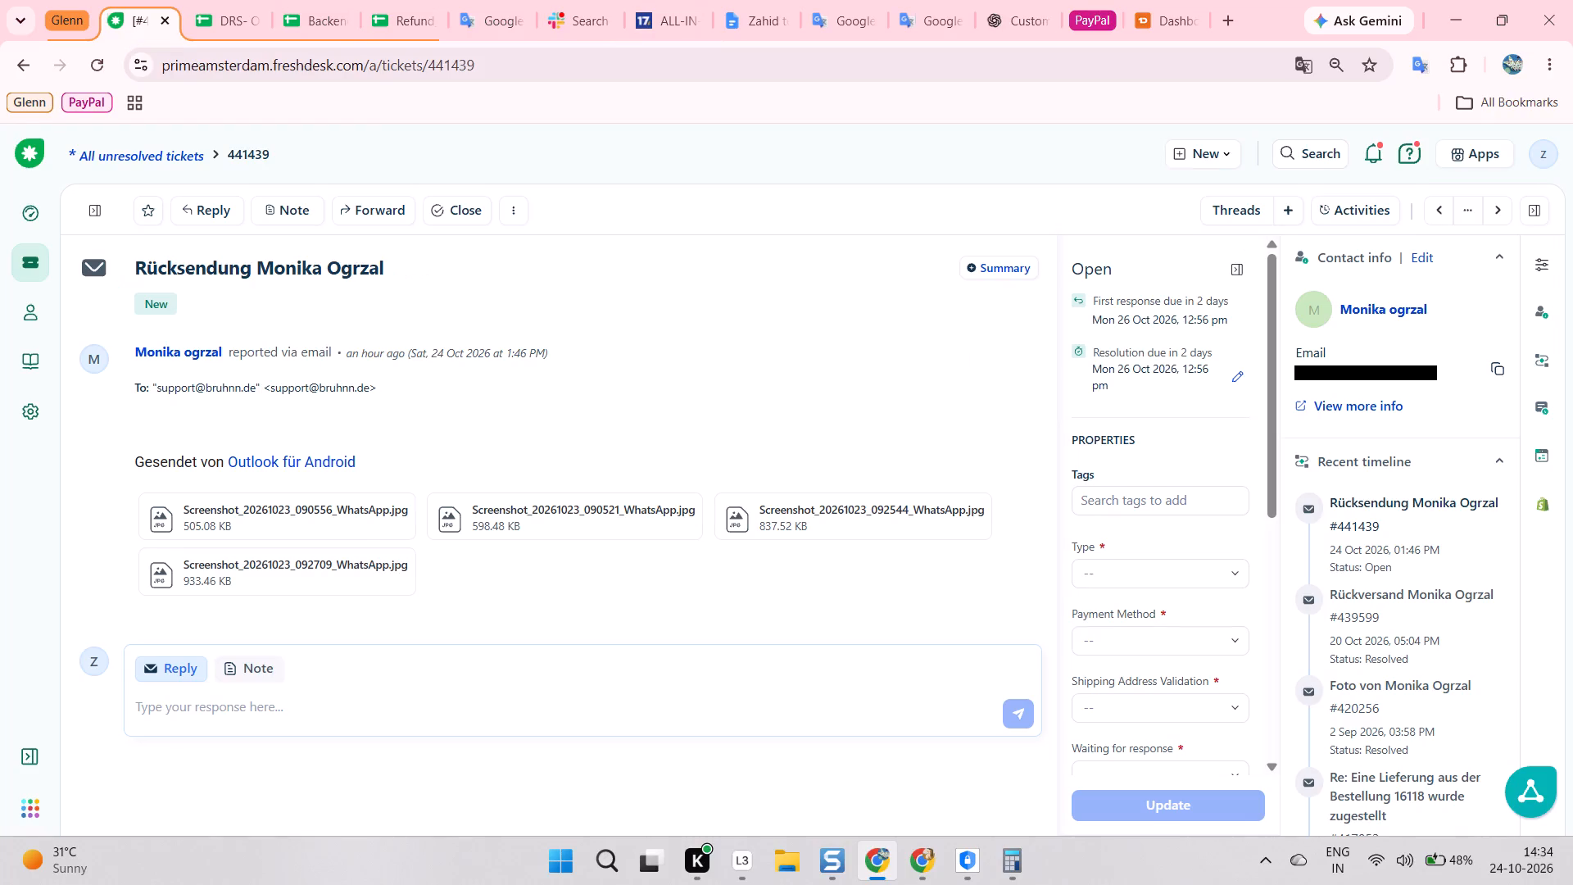
{"action": "left_click", "coordinate": [1411, 588]}
{"action": "scroll", "coordinate": [687, 423], "scroll_direction": "down", "scroll_amount": 4}
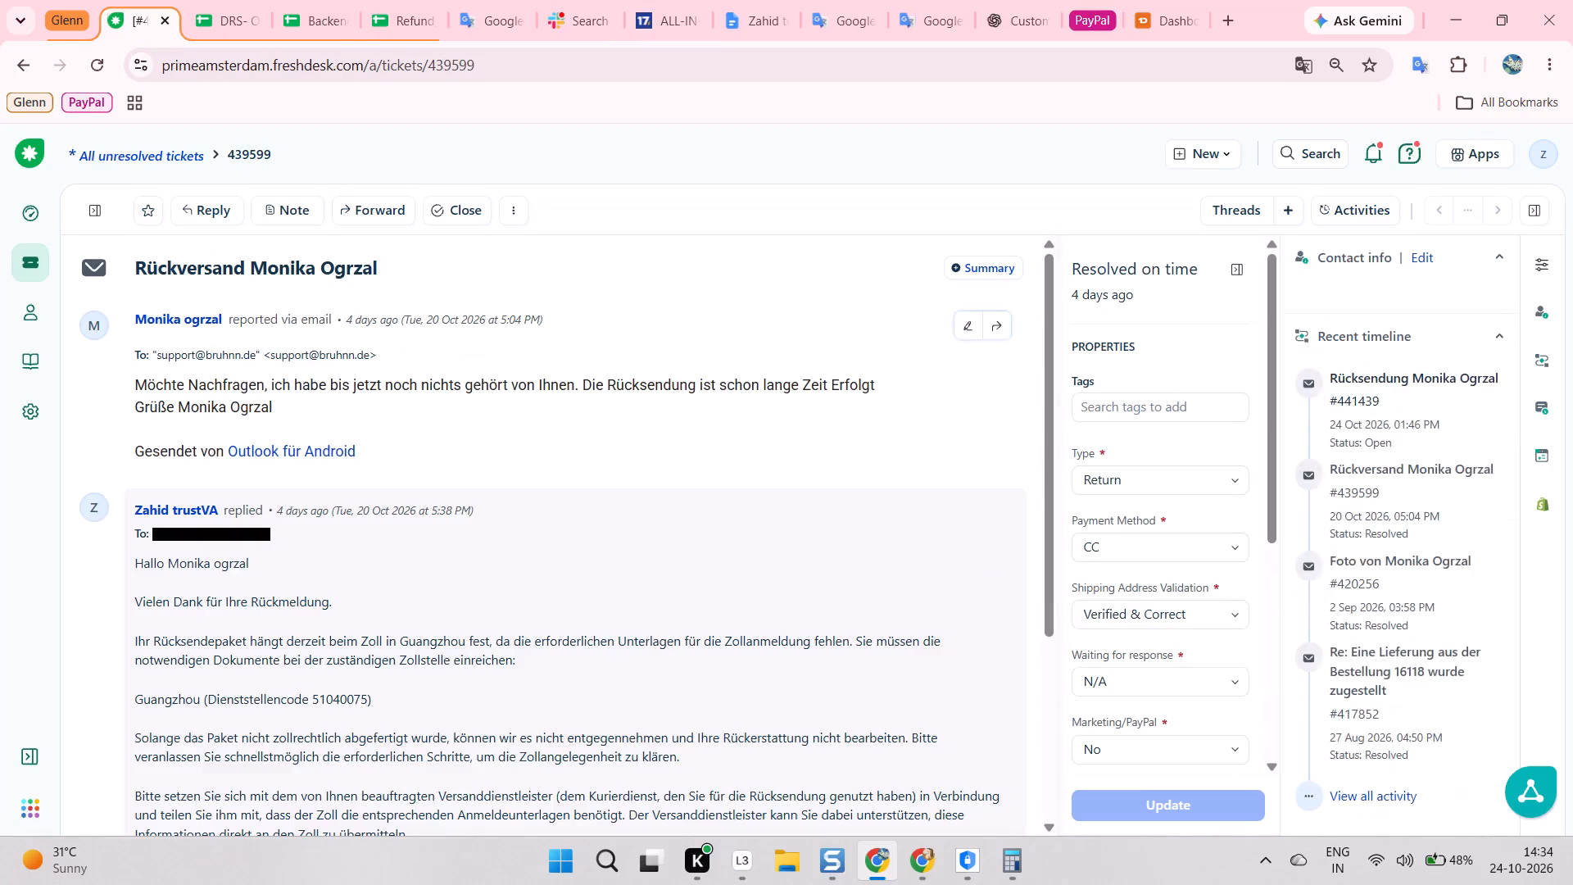
{"action": "scroll", "coordinate": [519, 412], "scroll_direction": "up", "scroll_amount": 3}
{"action": "scroll", "coordinate": [505, 434], "scroll_direction": "down", "scroll_amount": 10}
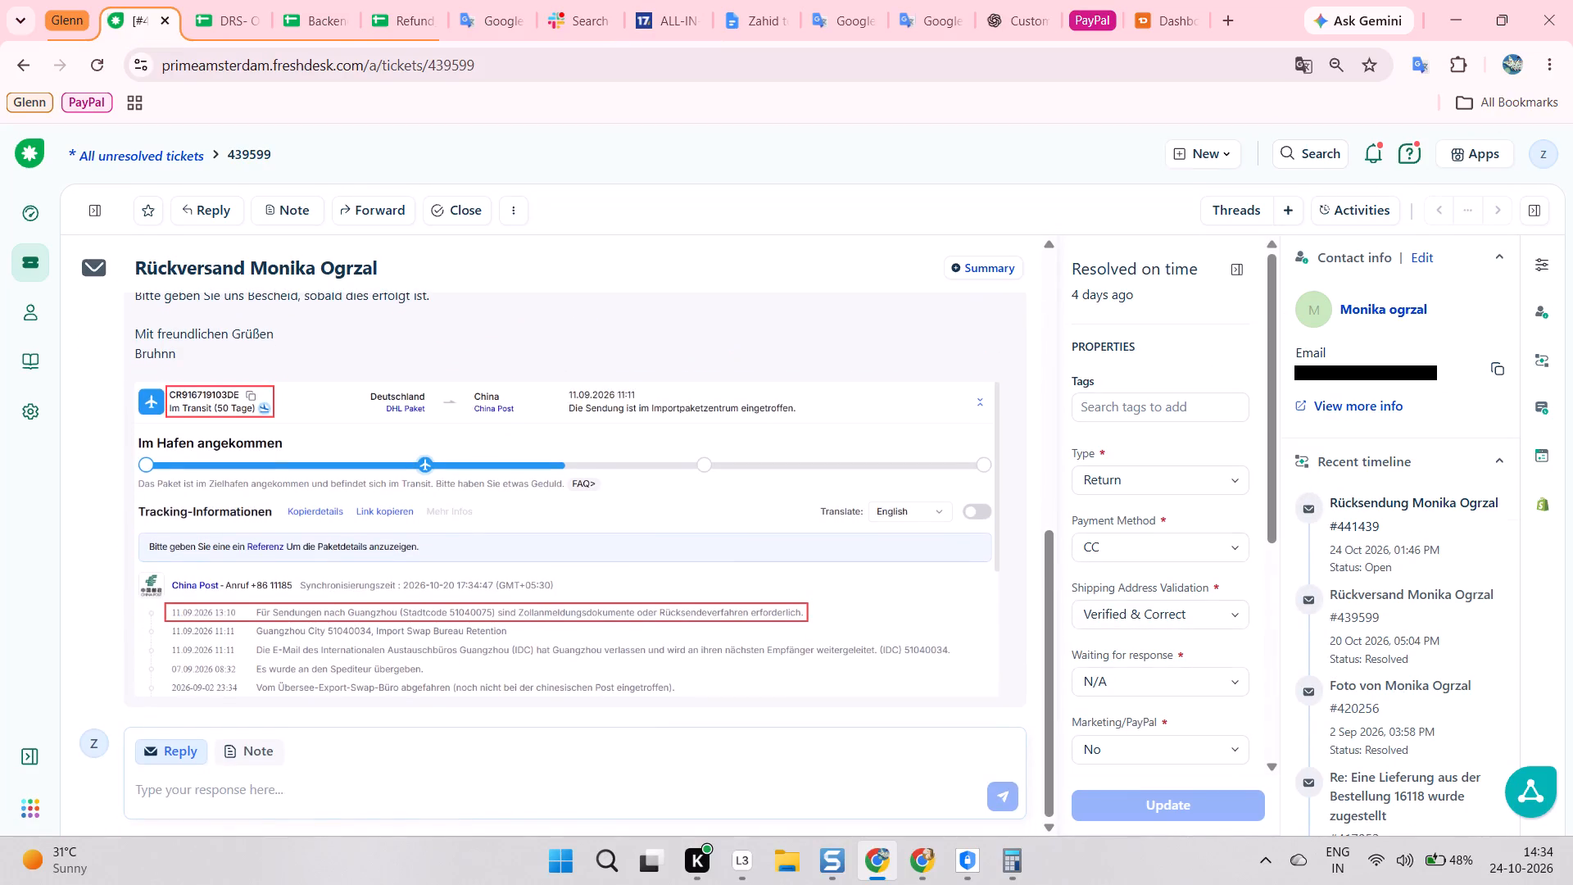
{"action": "left_click", "coordinate": [1401, 498]}
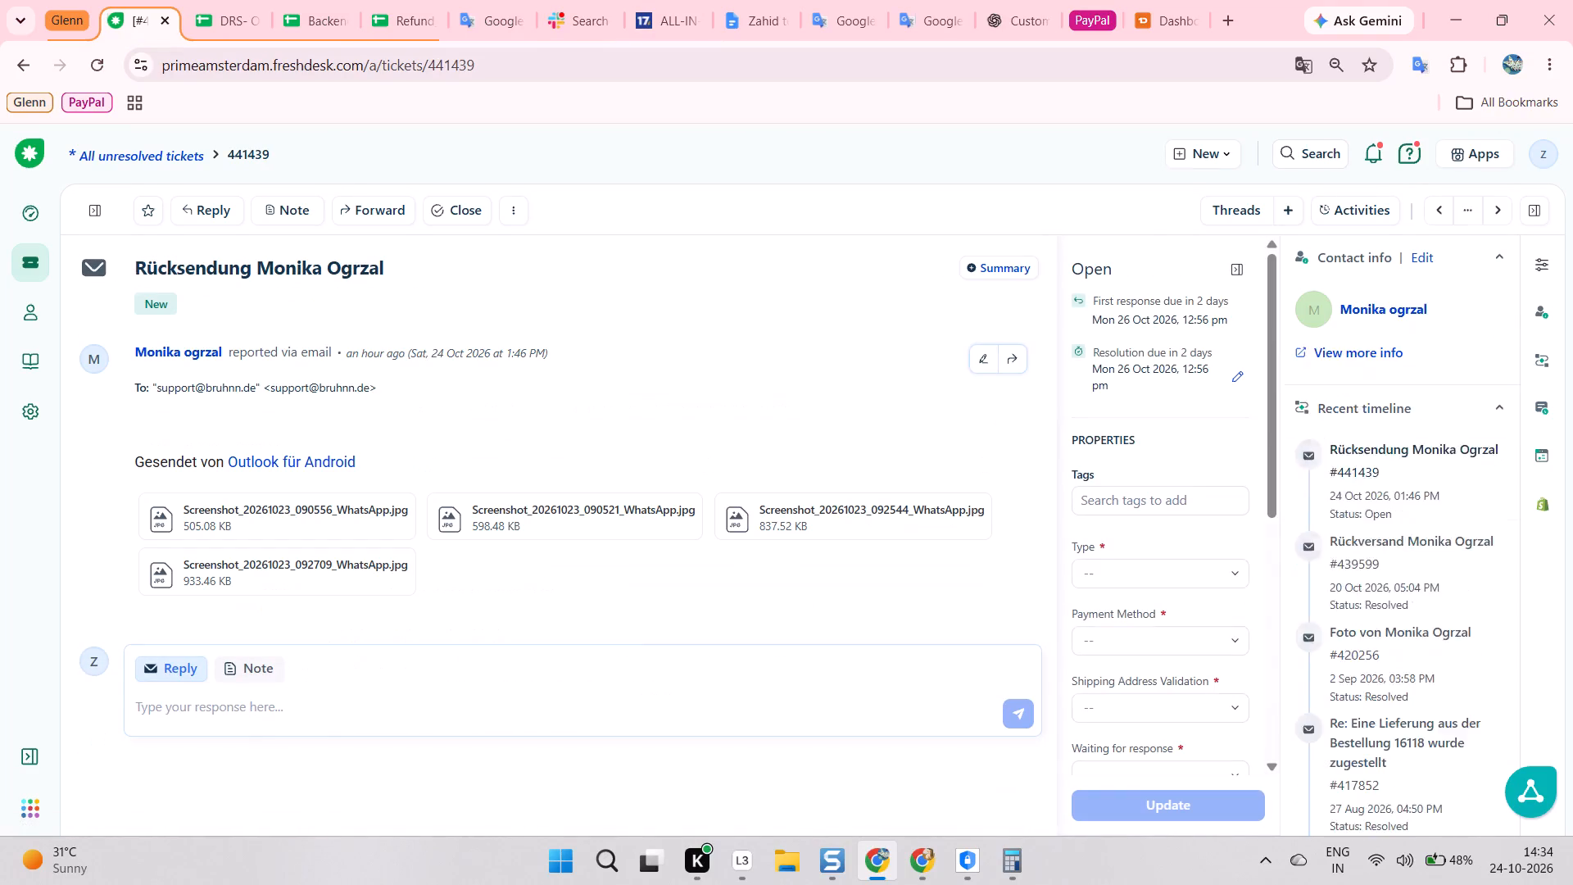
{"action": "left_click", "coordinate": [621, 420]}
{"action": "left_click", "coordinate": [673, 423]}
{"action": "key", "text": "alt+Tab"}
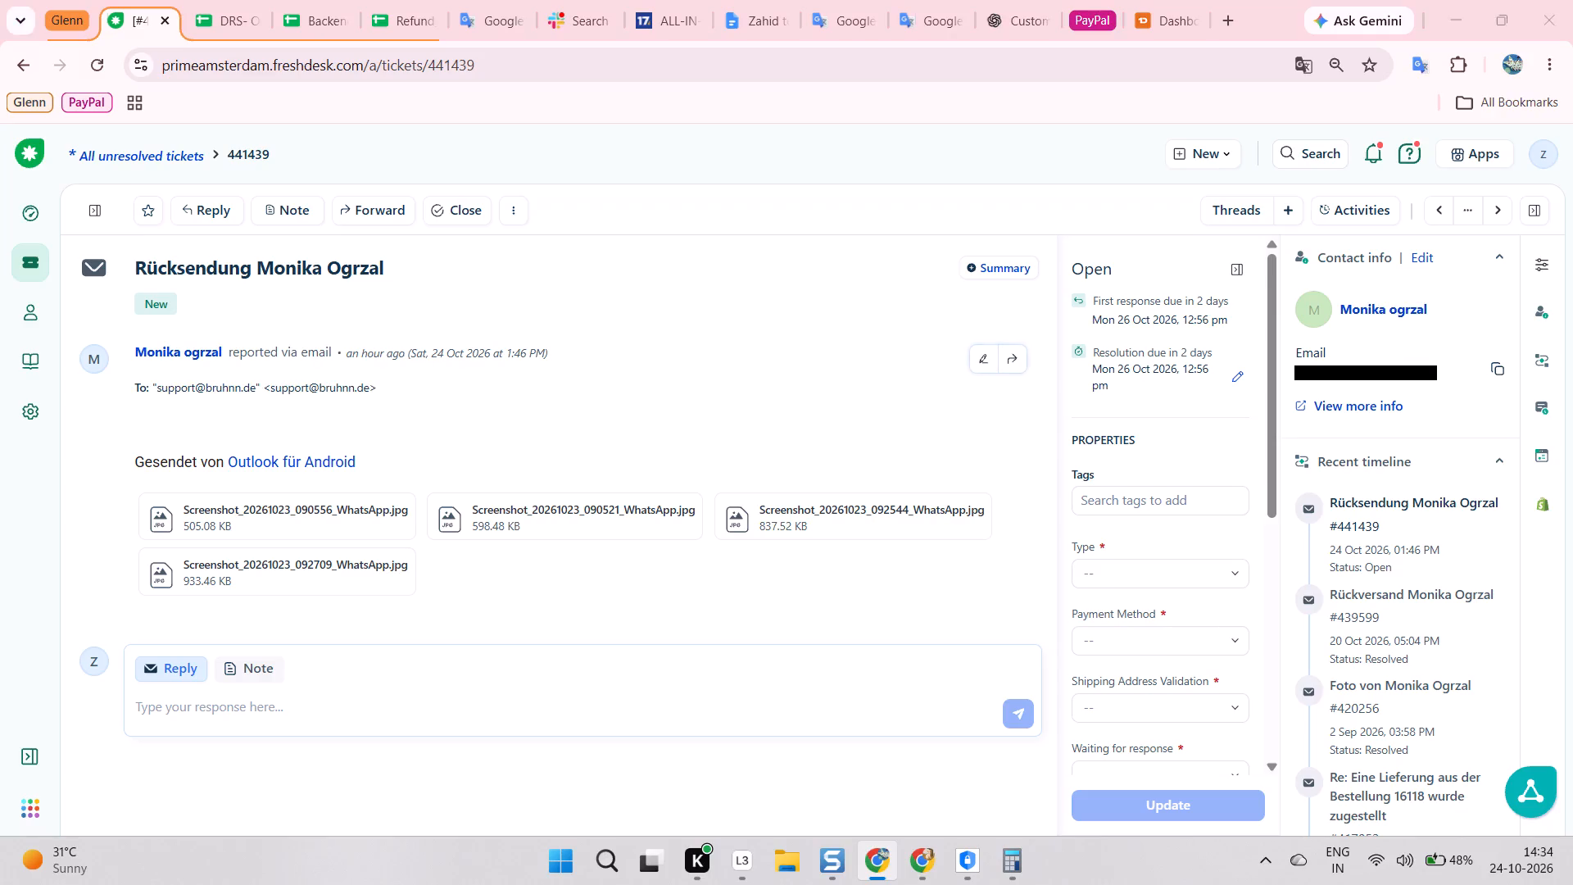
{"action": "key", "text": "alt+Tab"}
{"action": "left_click", "coordinate": [684, 0]}
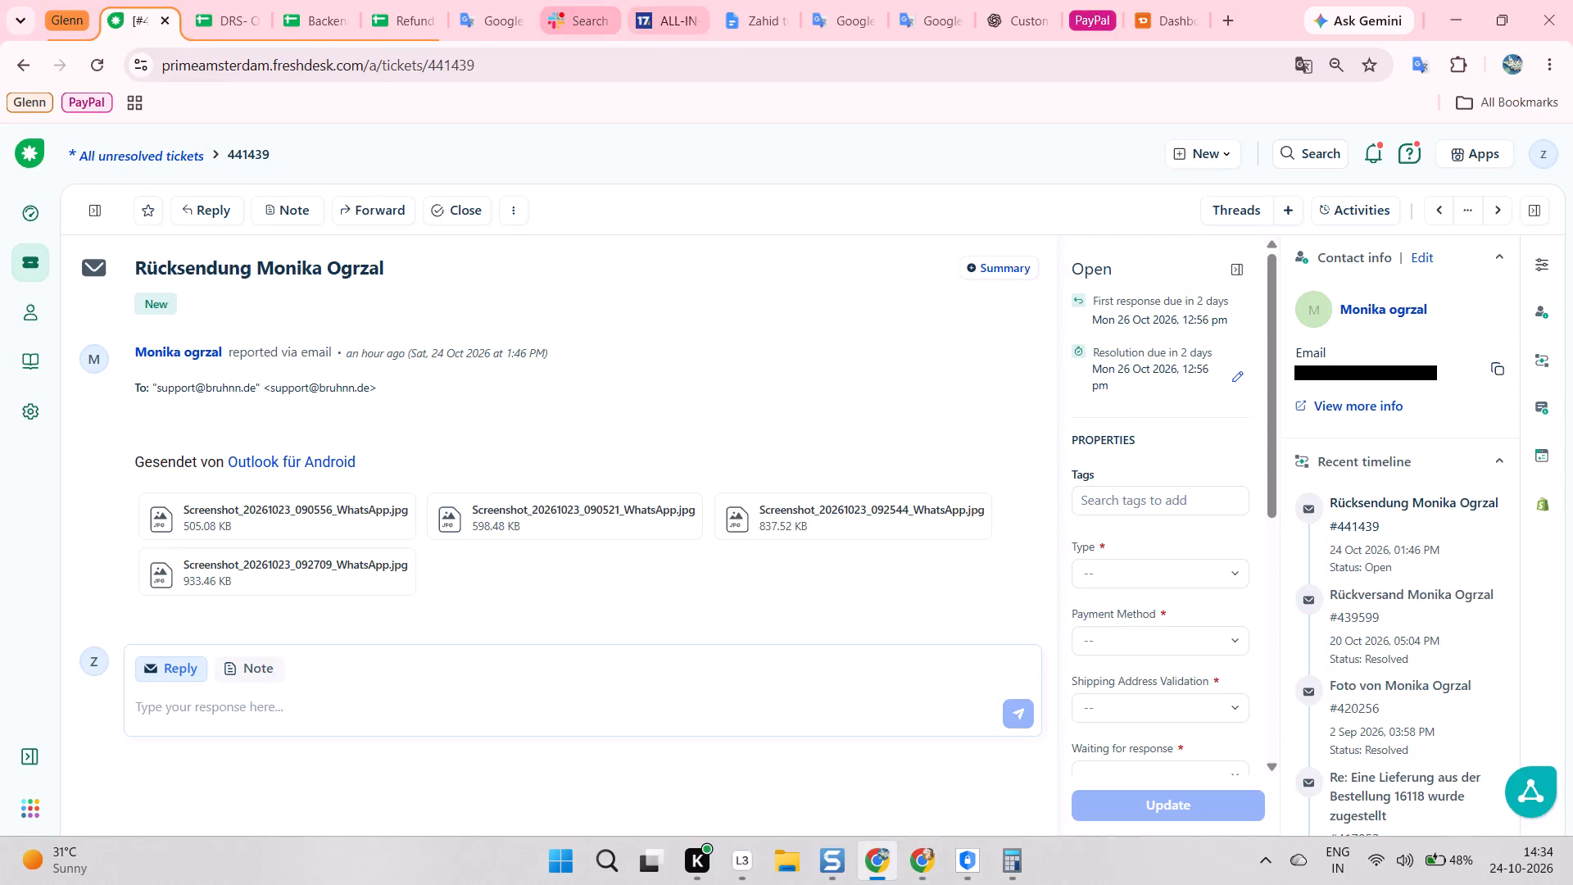
{"action": "right_click", "coordinate": [484, 338]}
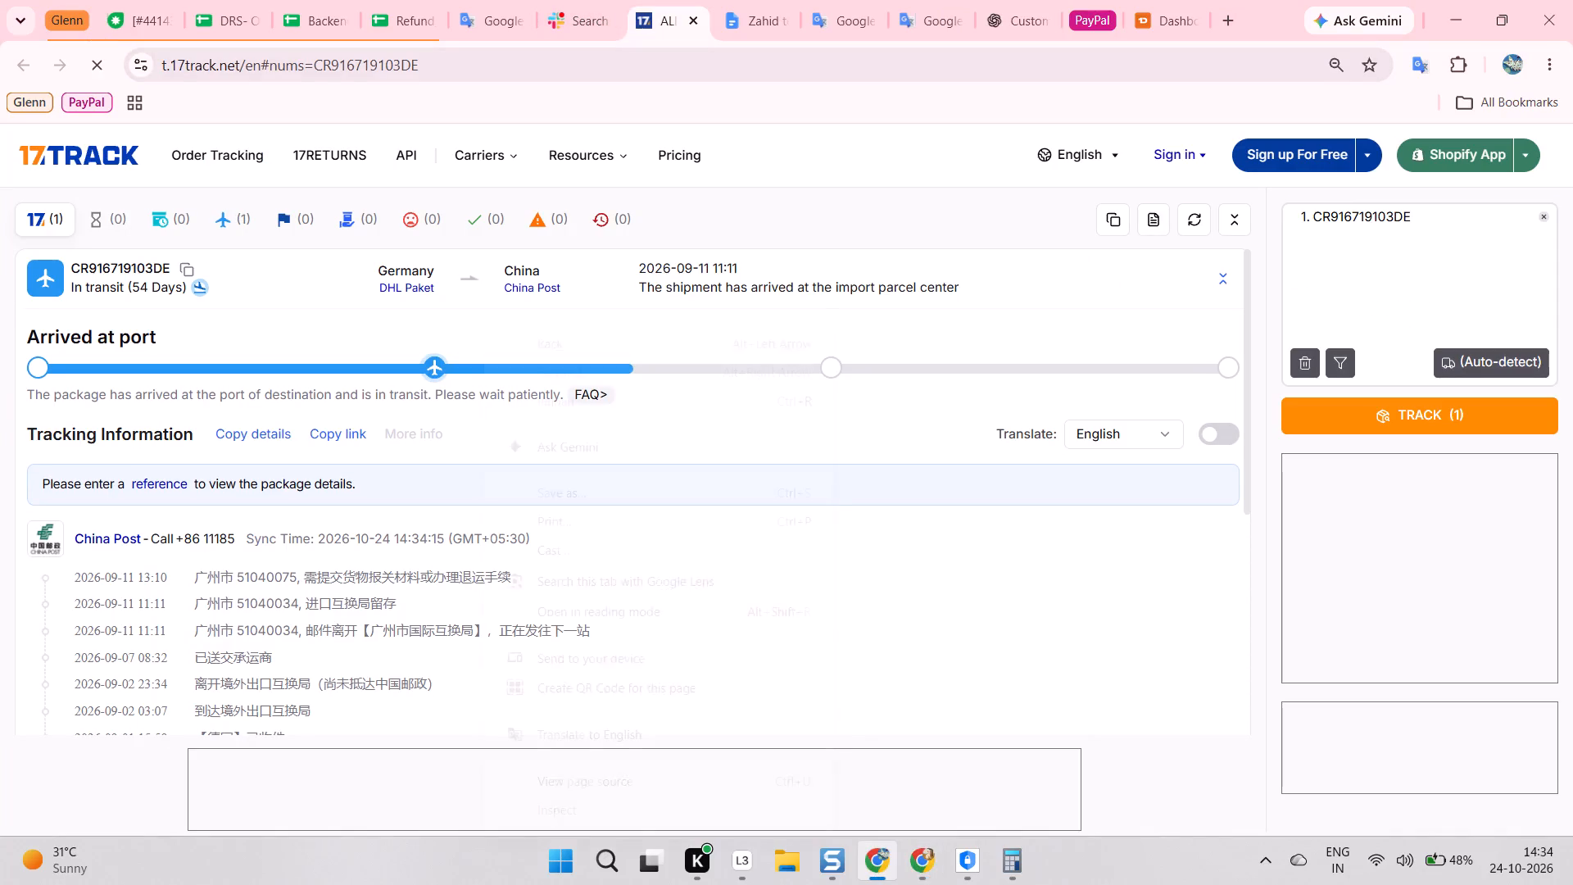
{"action": "scroll", "coordinate": [614, 469], "scroll_direction": "down", "scroll_amount": 2}
{"action": "left_click", "coordinate": [592, 739]}
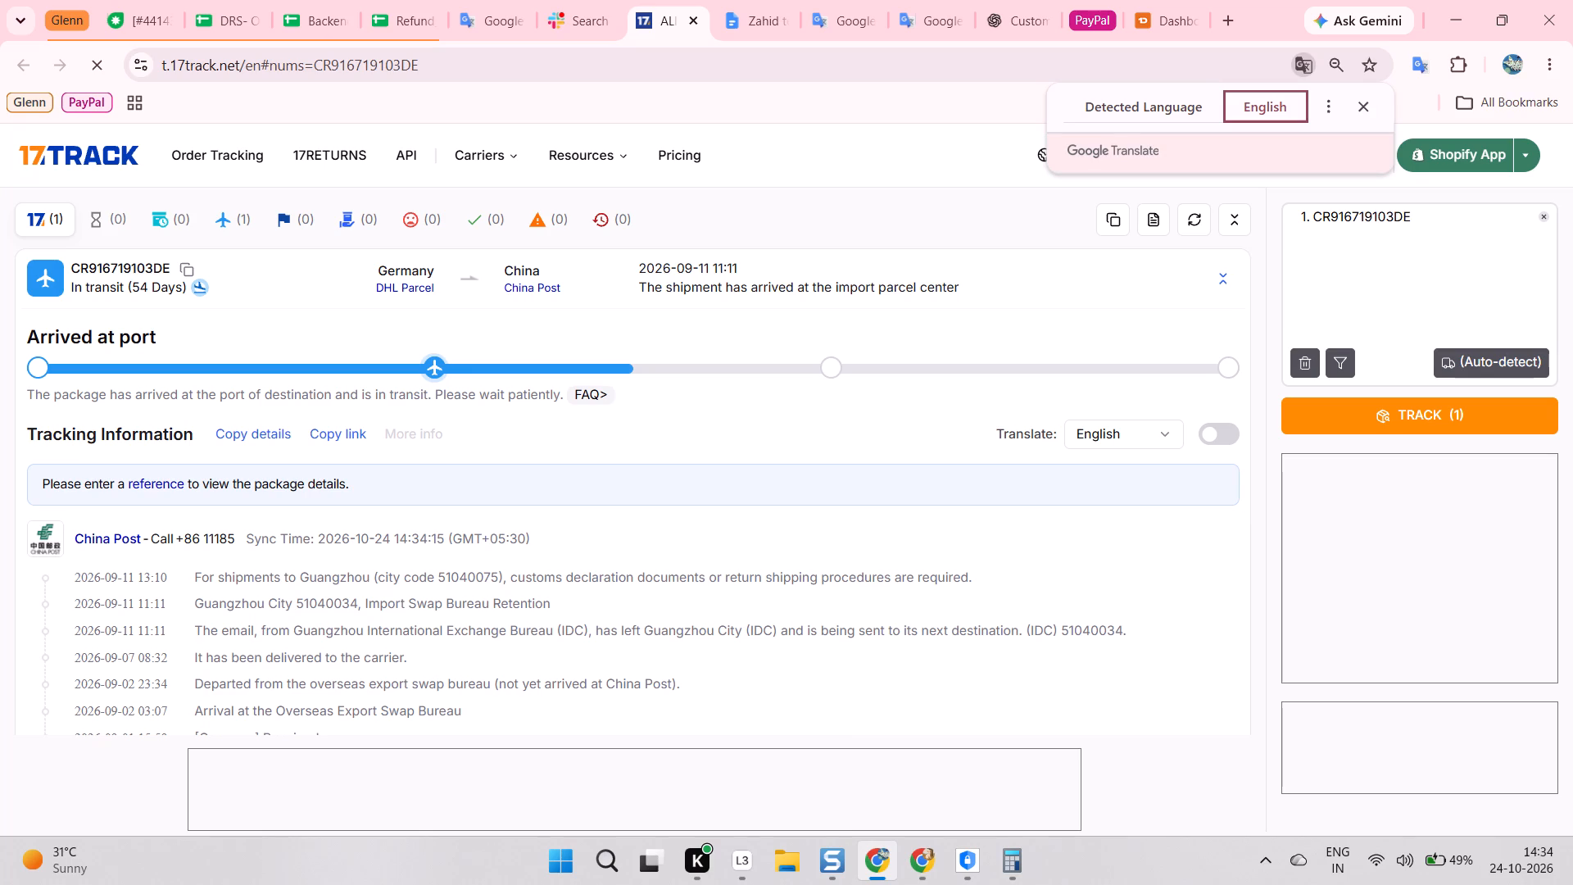
{"action": "right_click", "coordinate": [325, 336]}
{"action": "scroll", "coordinate": [361, 456], "scroll_direction": "down", "scroll_amount": 7}
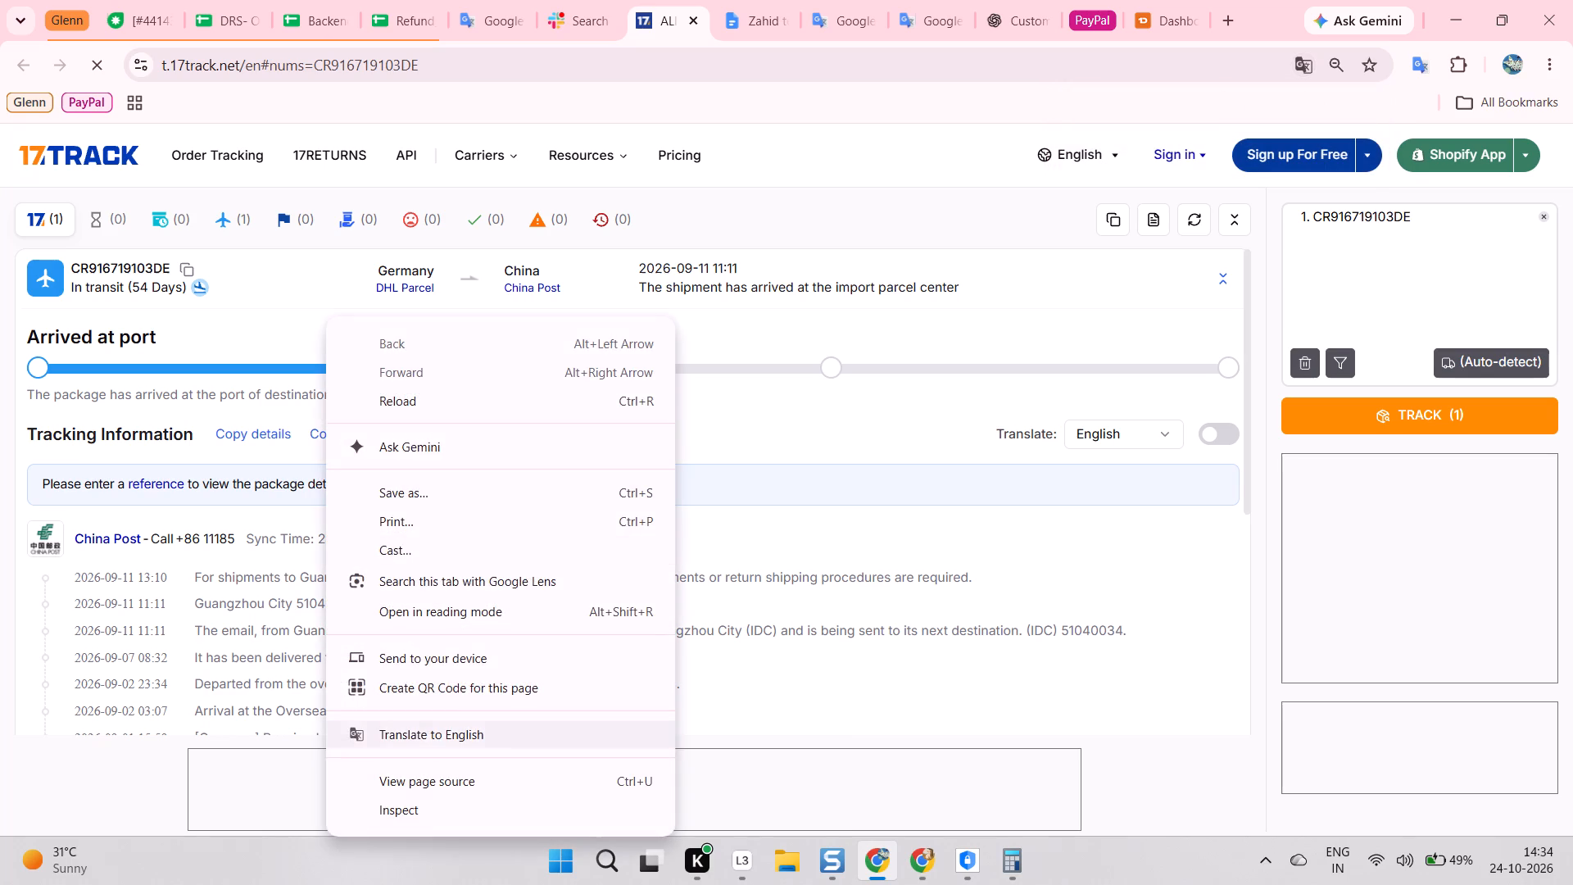
{"action": "scroll", "coordinate": [446, 739], "scroll_direction": "down", "scroll_amount": 1}
{"action": "left_click", "coordinate": [462, 733]}
{"action": "left_click", "coordinate": [1332, 107]}
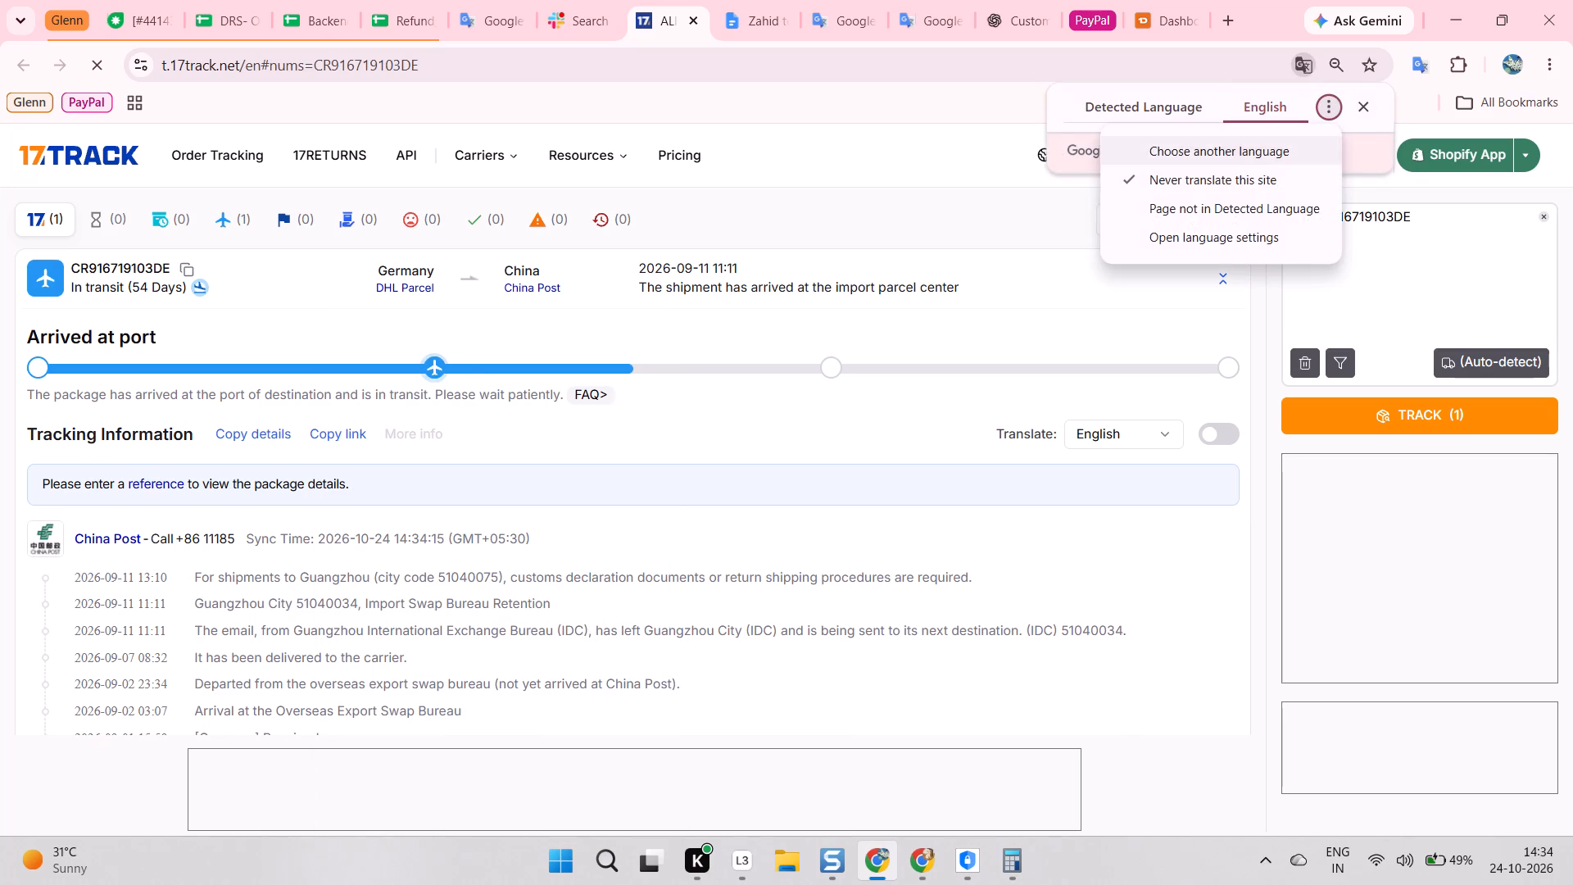
{"action": "left_click", "coordinate": [1237, 153]}
{"action": "left_click", "coordinate": [1205, 144]}
{"action": "scroll", "coordinate": [1194, 267], "scroll_direction": "down", "scroll_amount": 15}
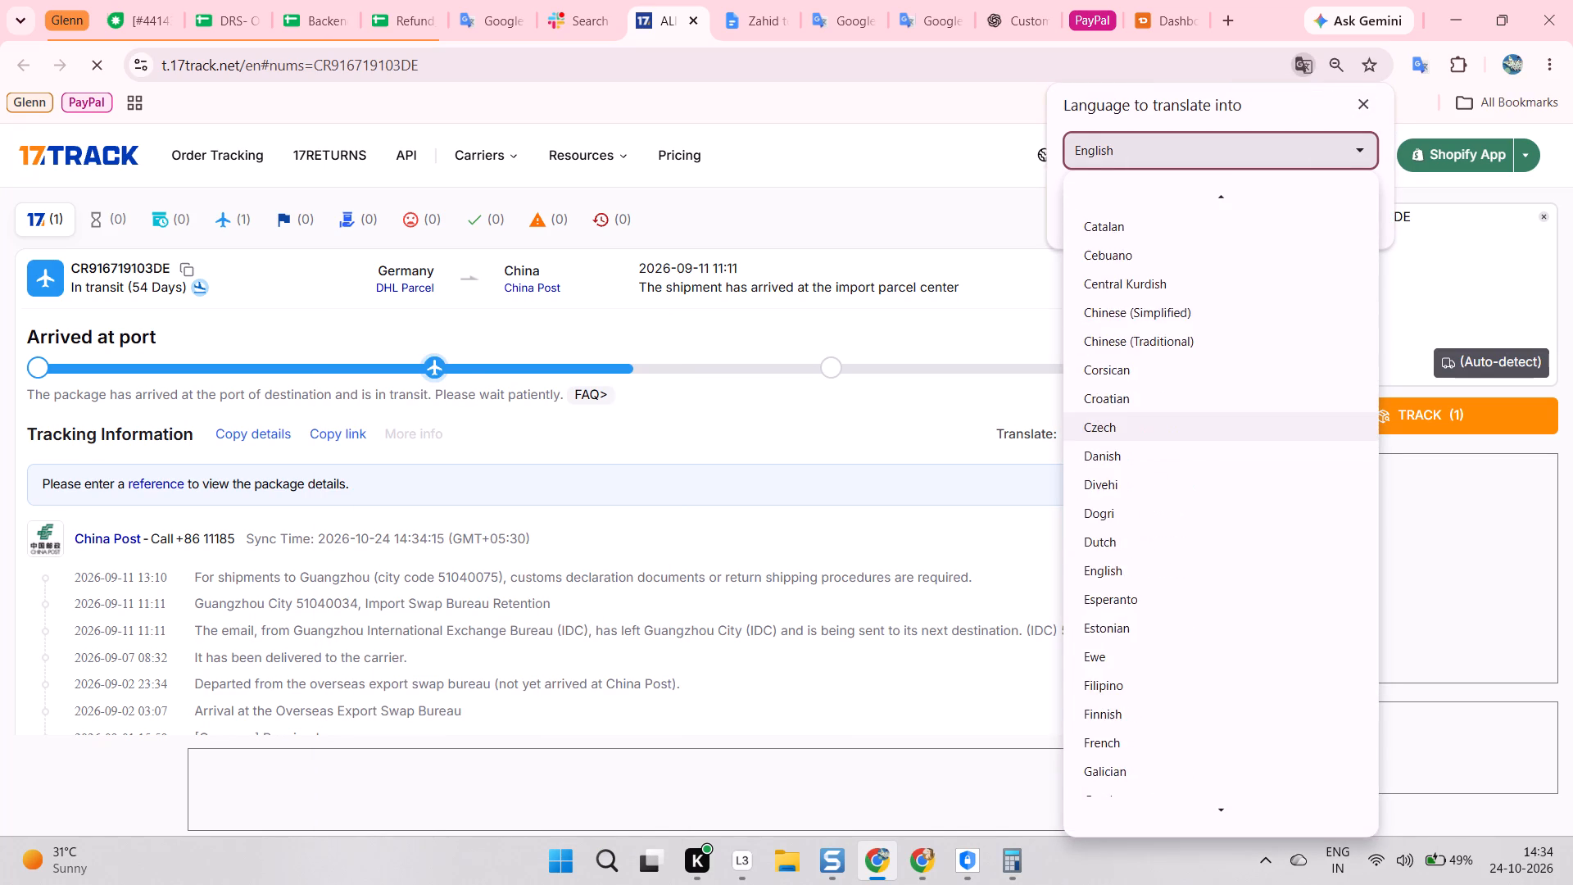
{"action": "scroll", "coordinate": [1223, 444], "scroll_direction": "down", "scroll_amount": 18}
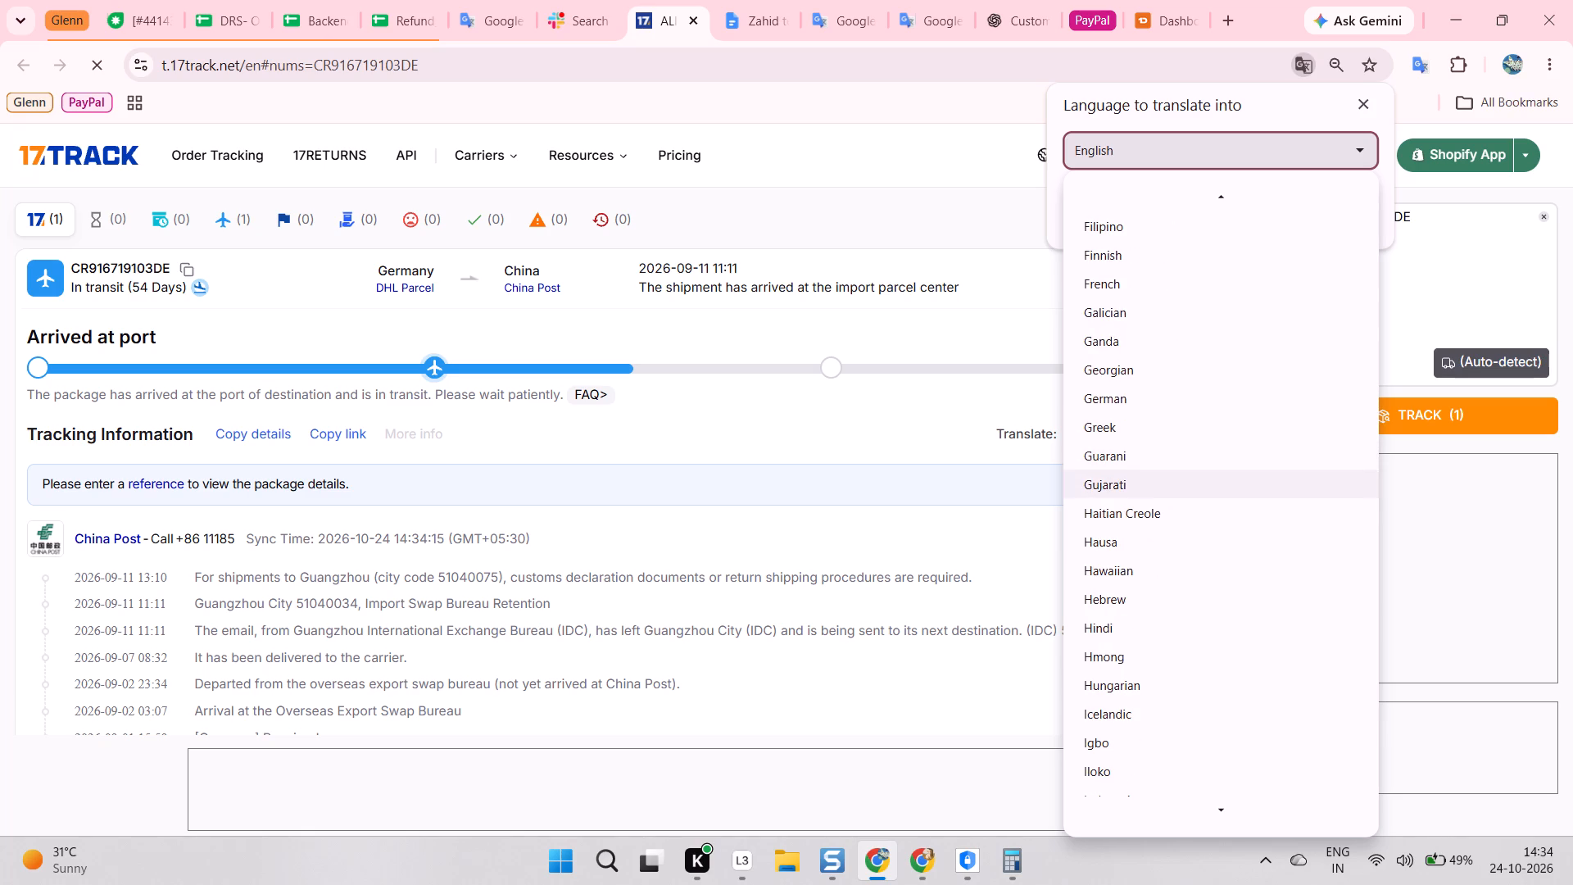
{"action": "left_click", "coordinate": [1131, 399]}
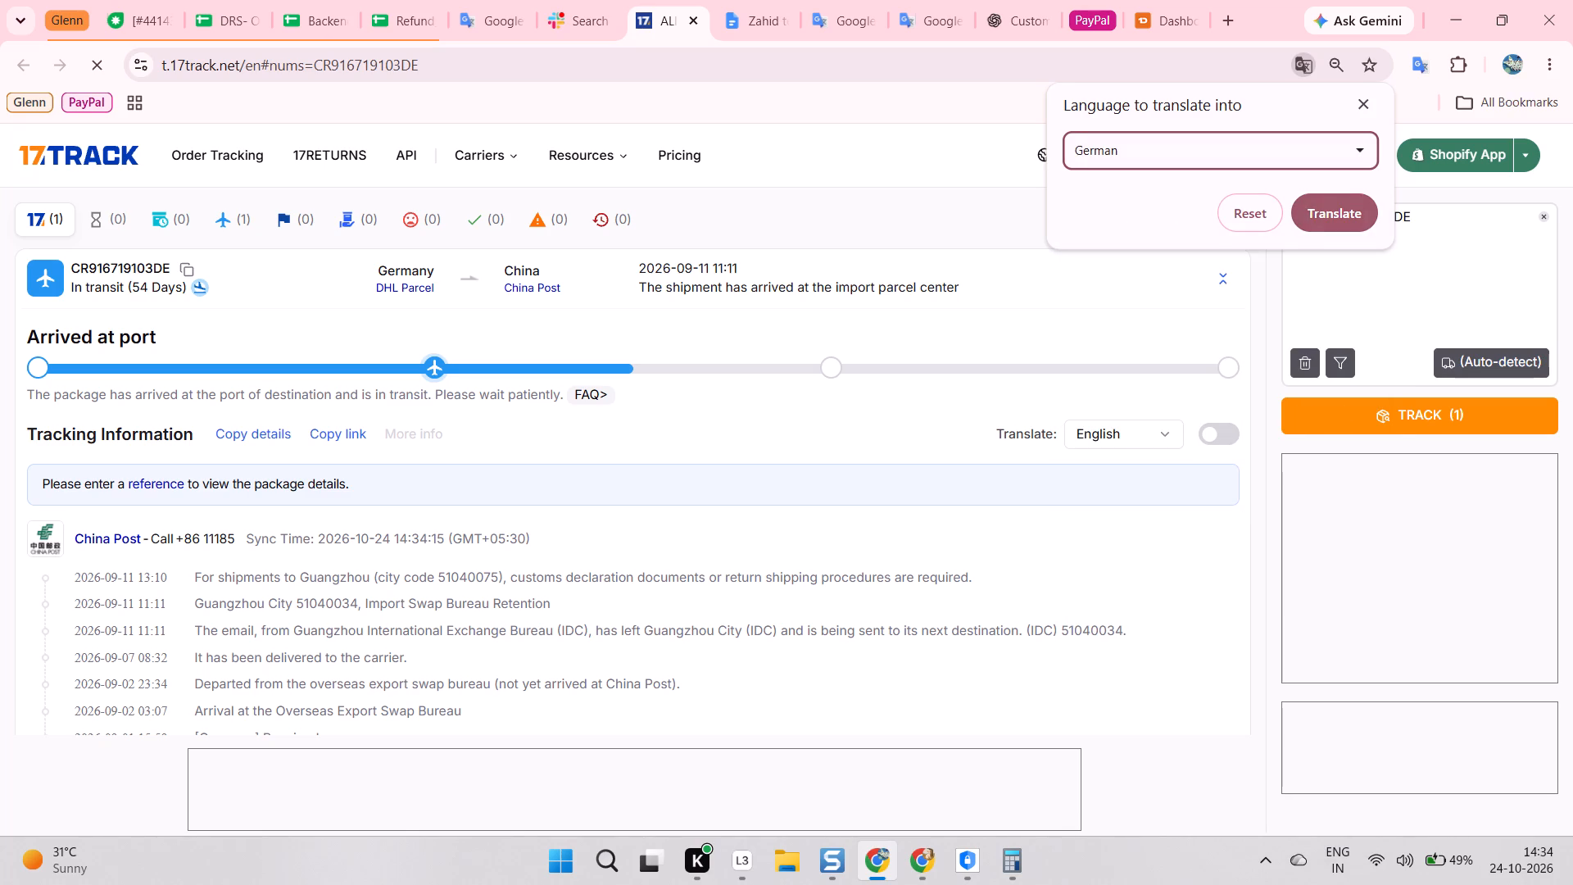
{"action": "left_click", "coordinate": [1340, 208]}
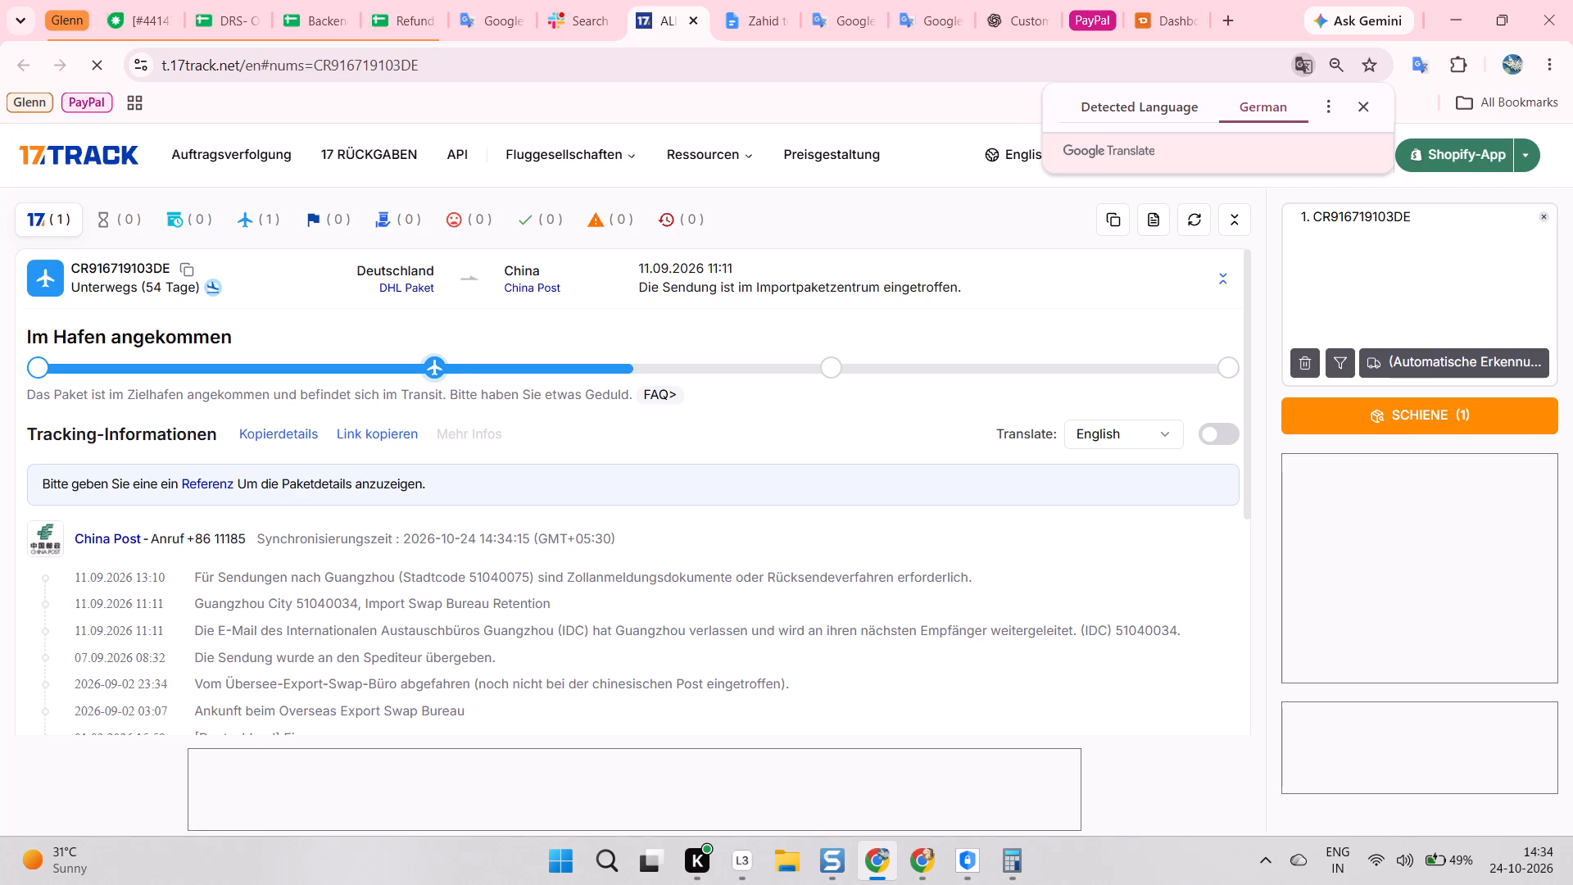
Capture the German tracking details with Snagit, from the tracking number header down to the visible events, and open the capture for editing.
{"action": "left_click", "coordinate": [527, 342]}
{"action": "scroll", "coordinate": [628, 403], "scroll_direction": "up", "scroll_amount": 4}
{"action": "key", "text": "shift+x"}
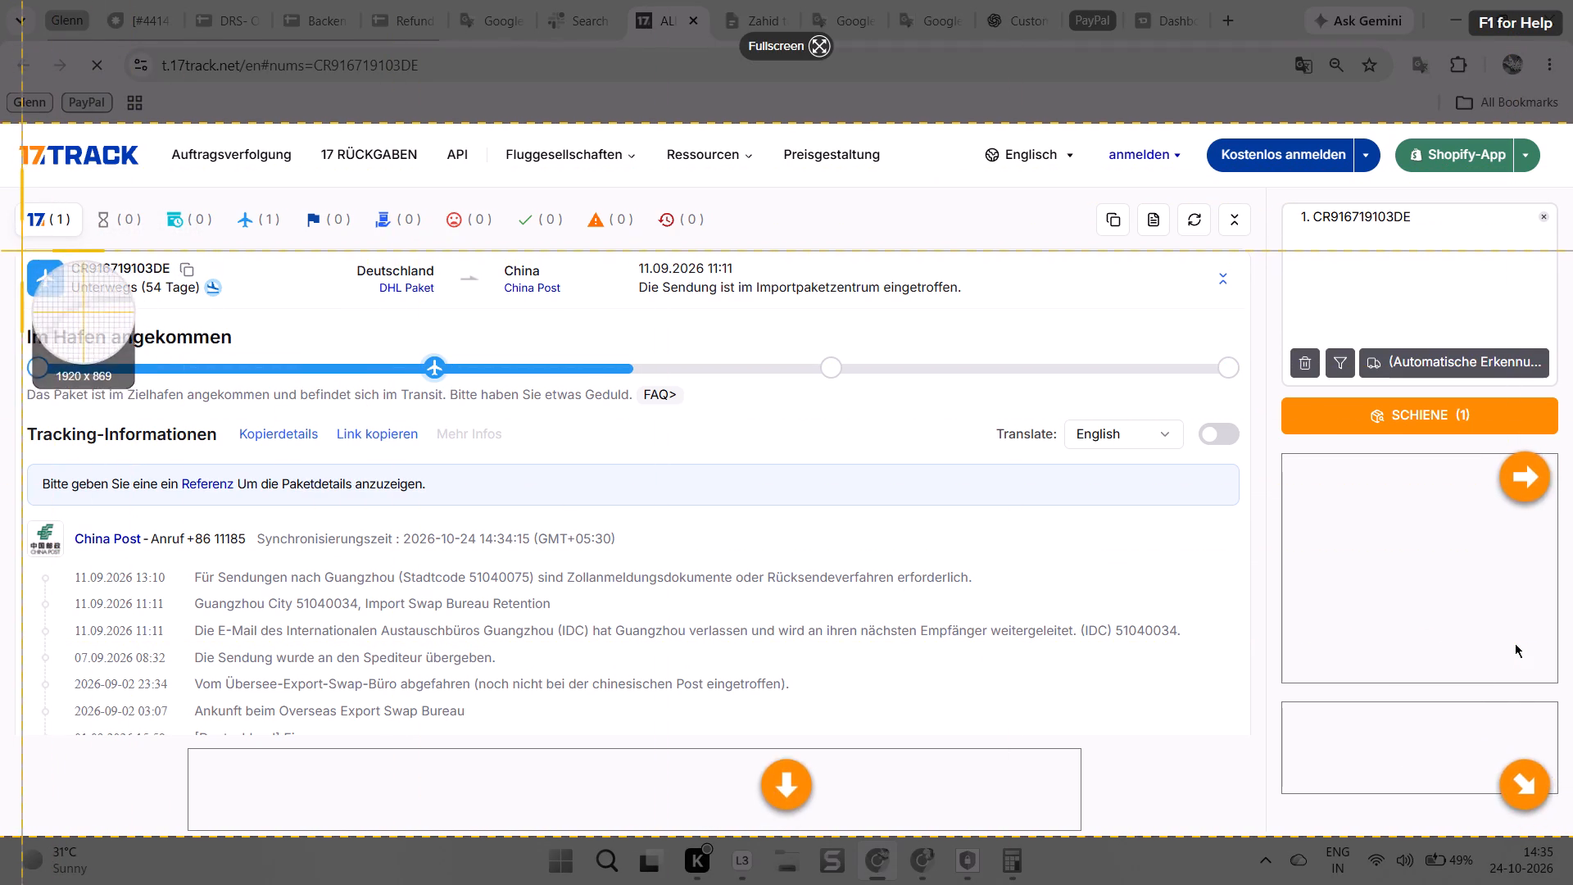
{"action": "left_click_drag", "start_coordinate": [14, 249], "coordinate": [1253, 737]}
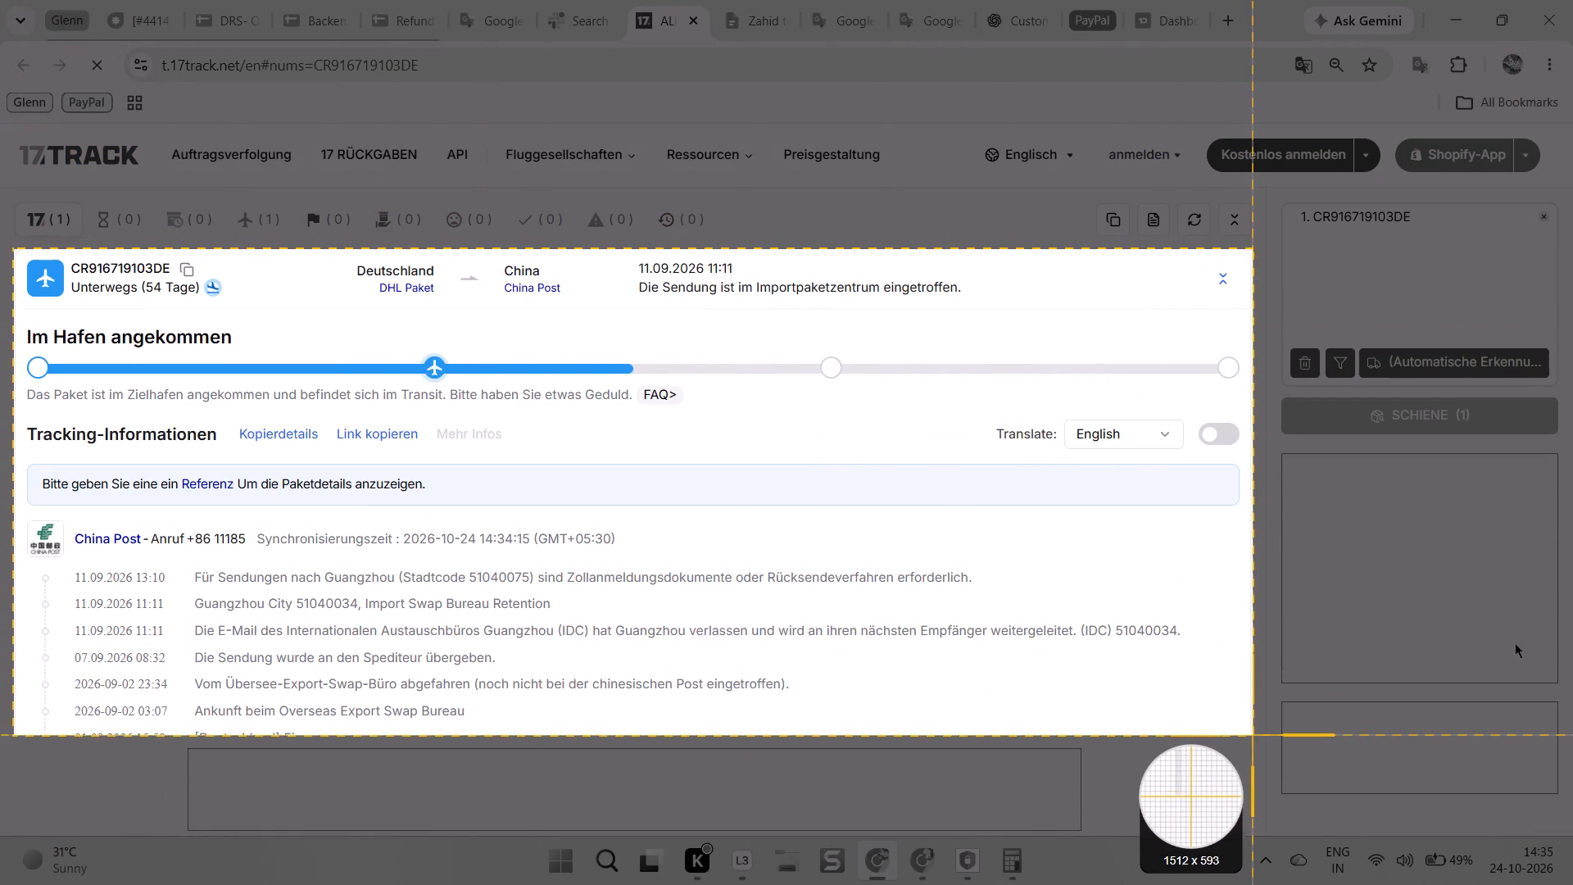
{"action": "left_click_drag", "start_coordinate": [1253, 737], "coordinate": [1259, 722]}
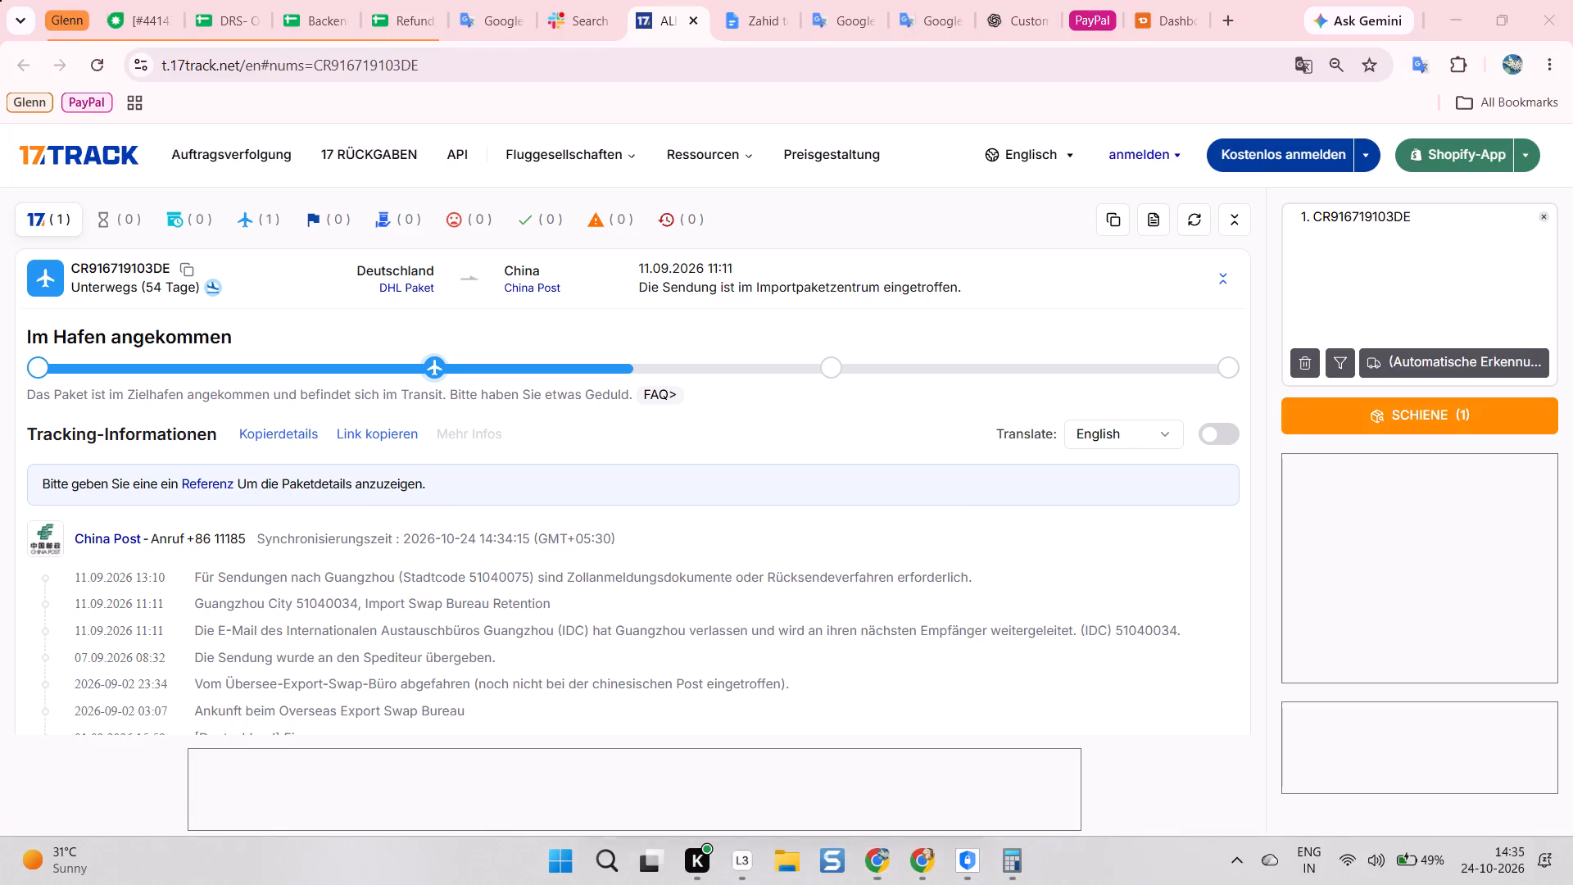
{"action": "left_click", "coordinate": [389, 762]}
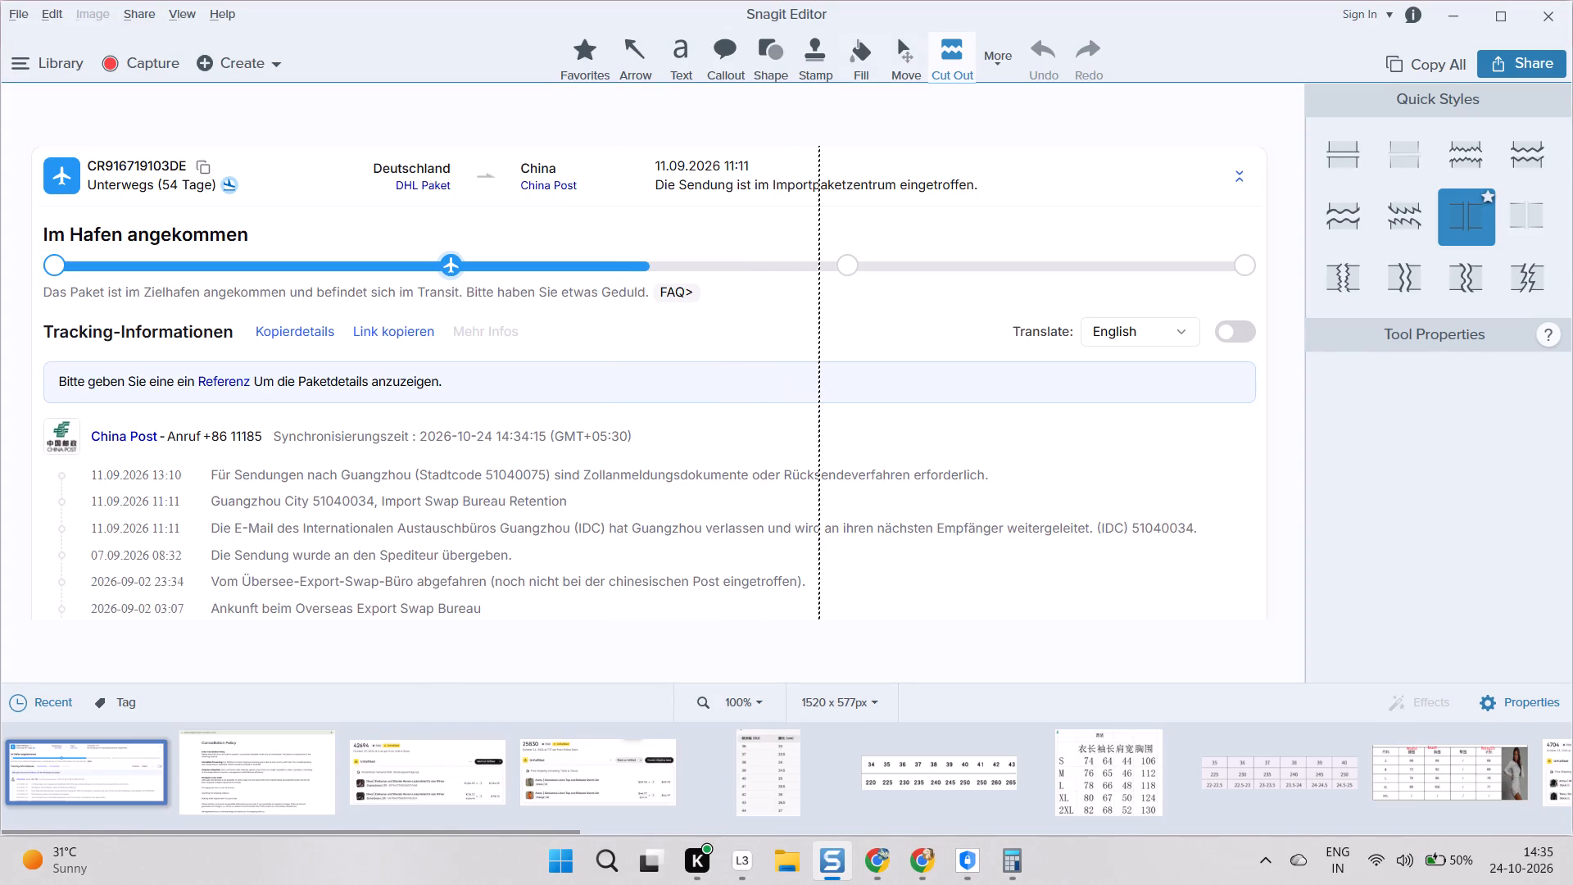
{"action": "left_click", "coordinate": [997, 49]}
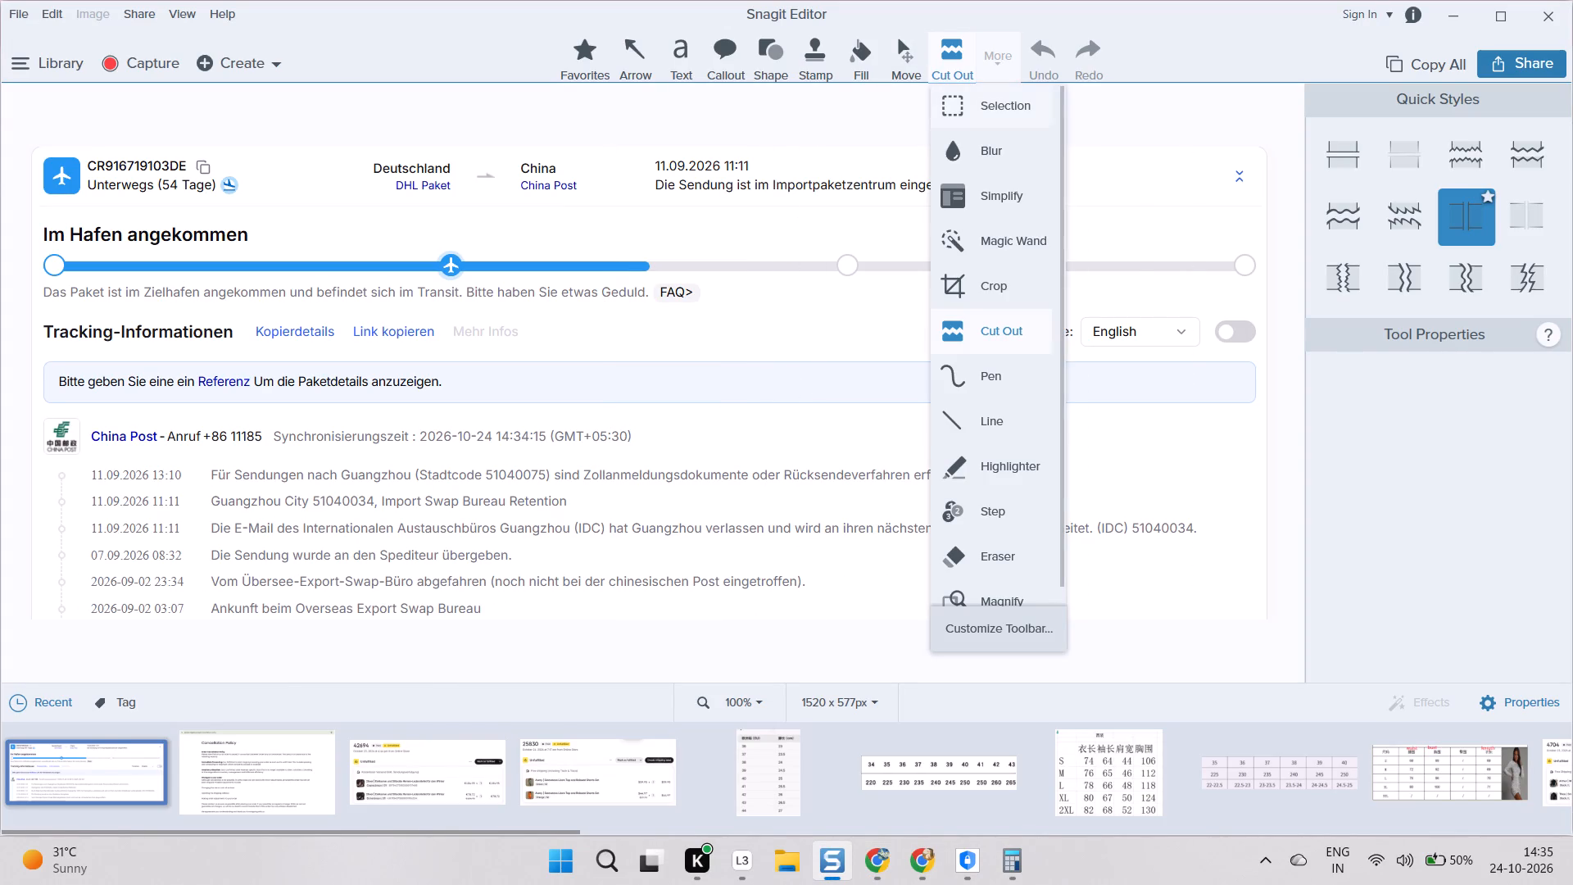
{"action": "left_click", "coordinate": [989, 58]}
{"action": "left_click", "coordinate": [766, 51]}
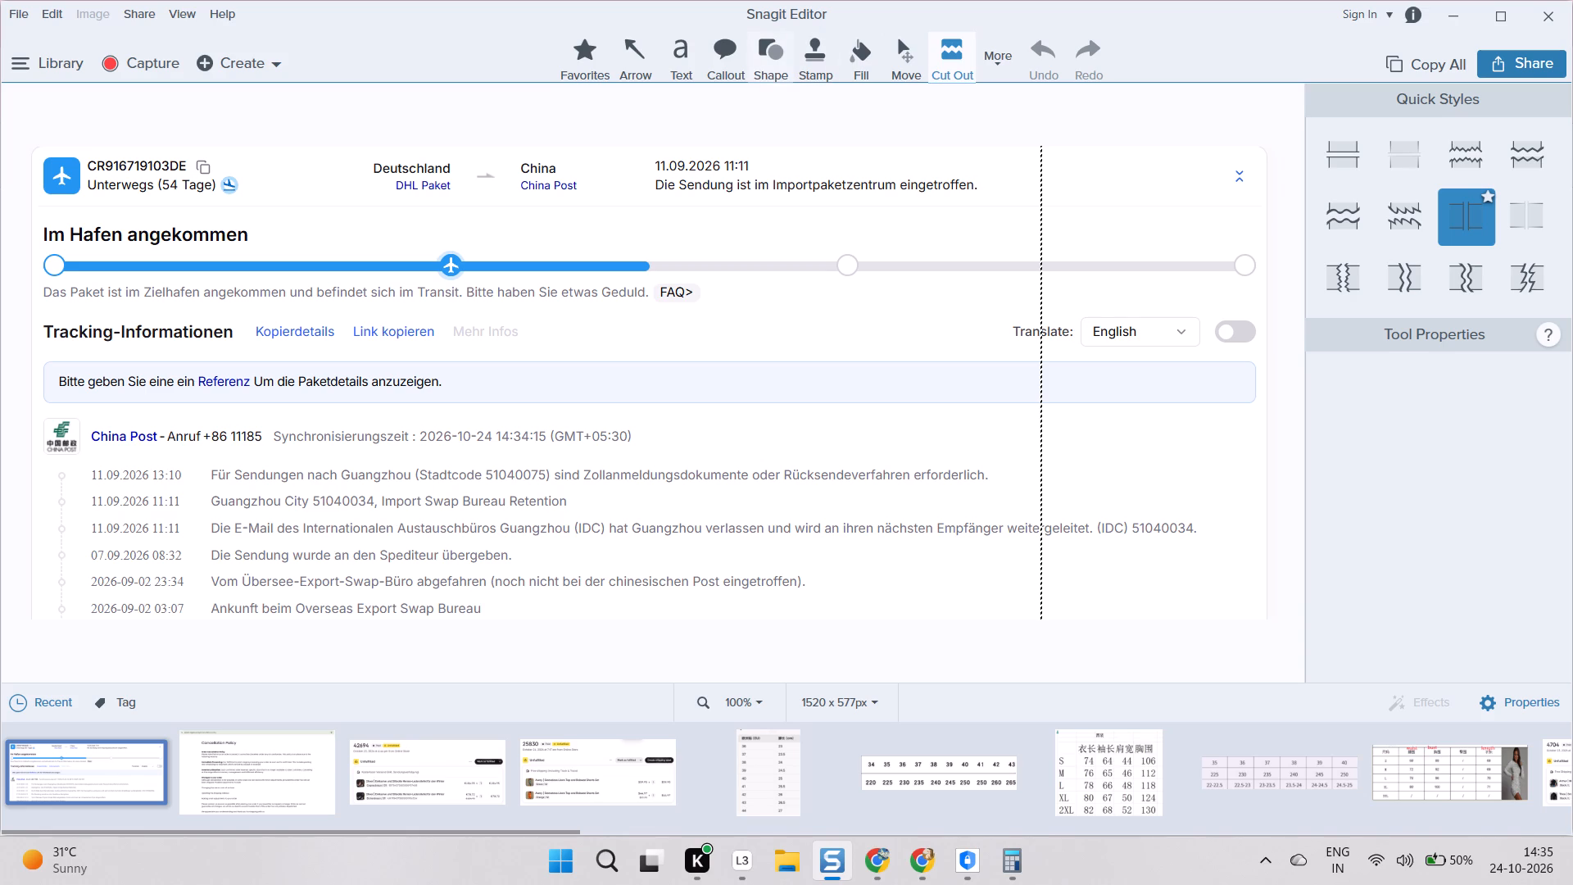
{"action": "scroll", "coordinate": [1335, 158], "scroll_direction": "up", "scroll_amount": 2}
{"action": "left_click", "coordinate": [1334, 210]}
{"action": "scroll", "coordinate": [1451, 306], "scroll_direction": "up", "scroll_amount": 4}
{"action": "left_click", "coordinate": [1531, 445]}
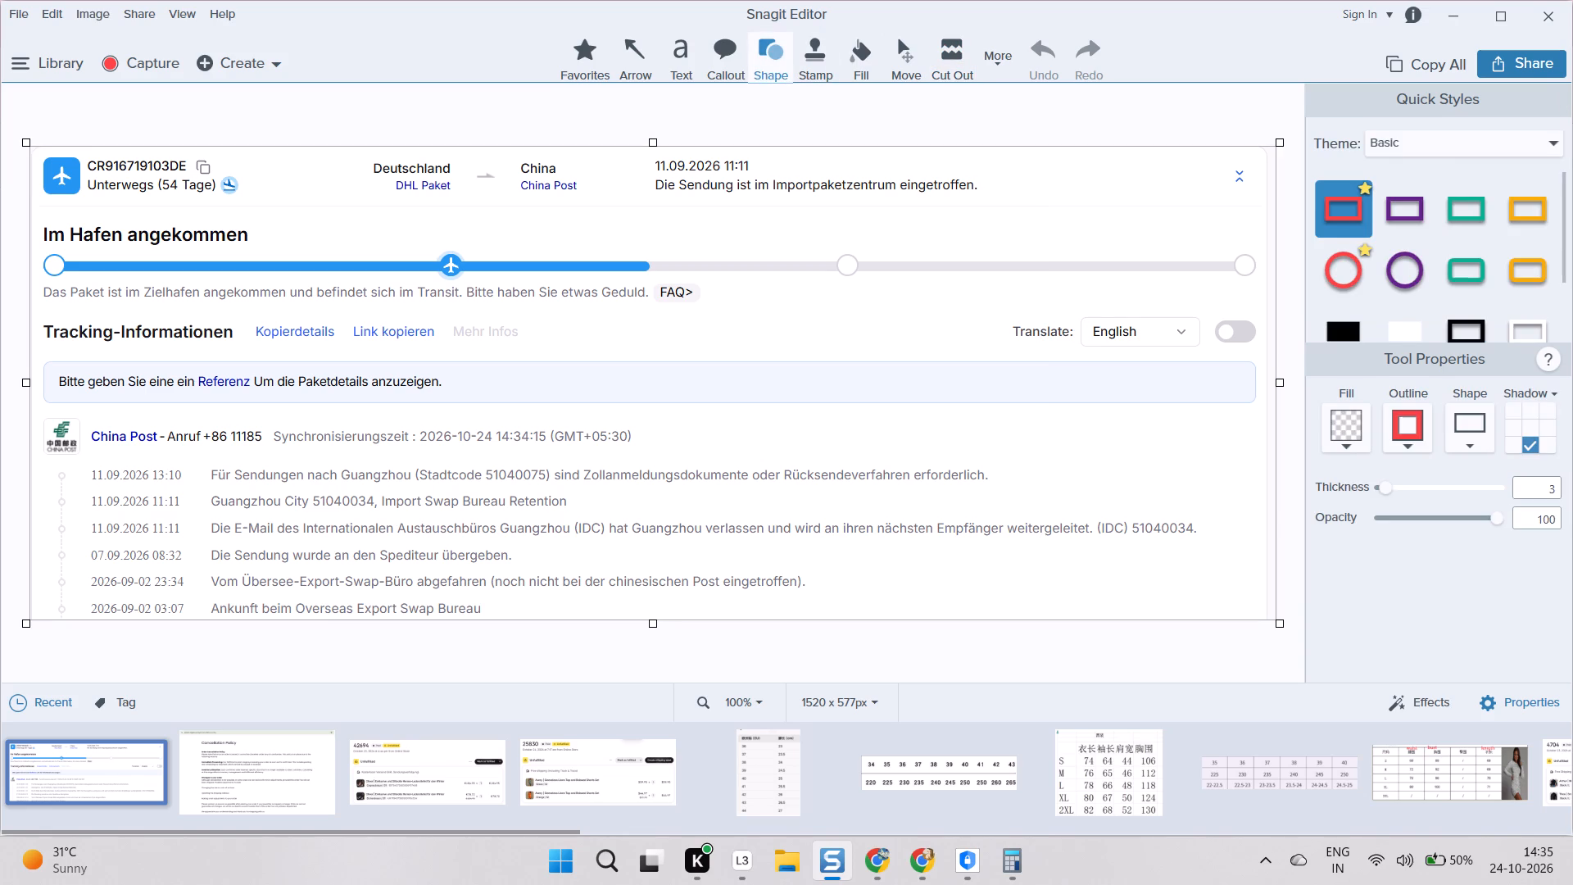
{"action": "scroll", "coordinate": [378, 247], "scroll_direction": "up", "scroll_amount": 6}
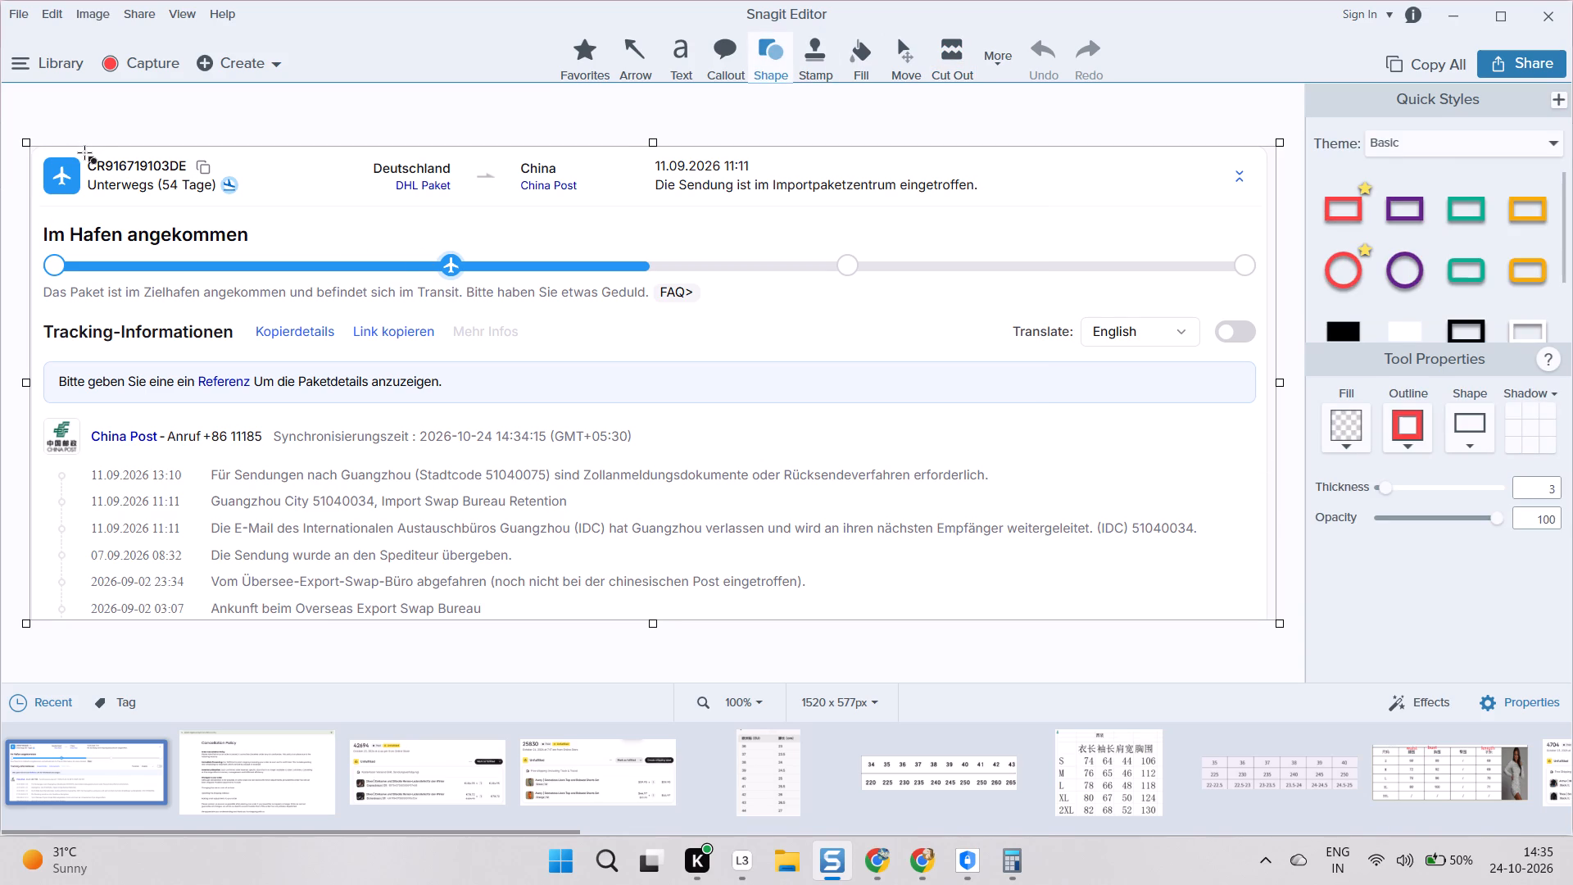
{"action": "left_click_drag", "start_coordinate": [80, 148], "coordinate": [245, 202]}
{"action": "left_click_drag", "start_coordinate": [245, 202], "coordinate": [245, 200]}
{"action": "left_click", "coordinate": [159, 147]}
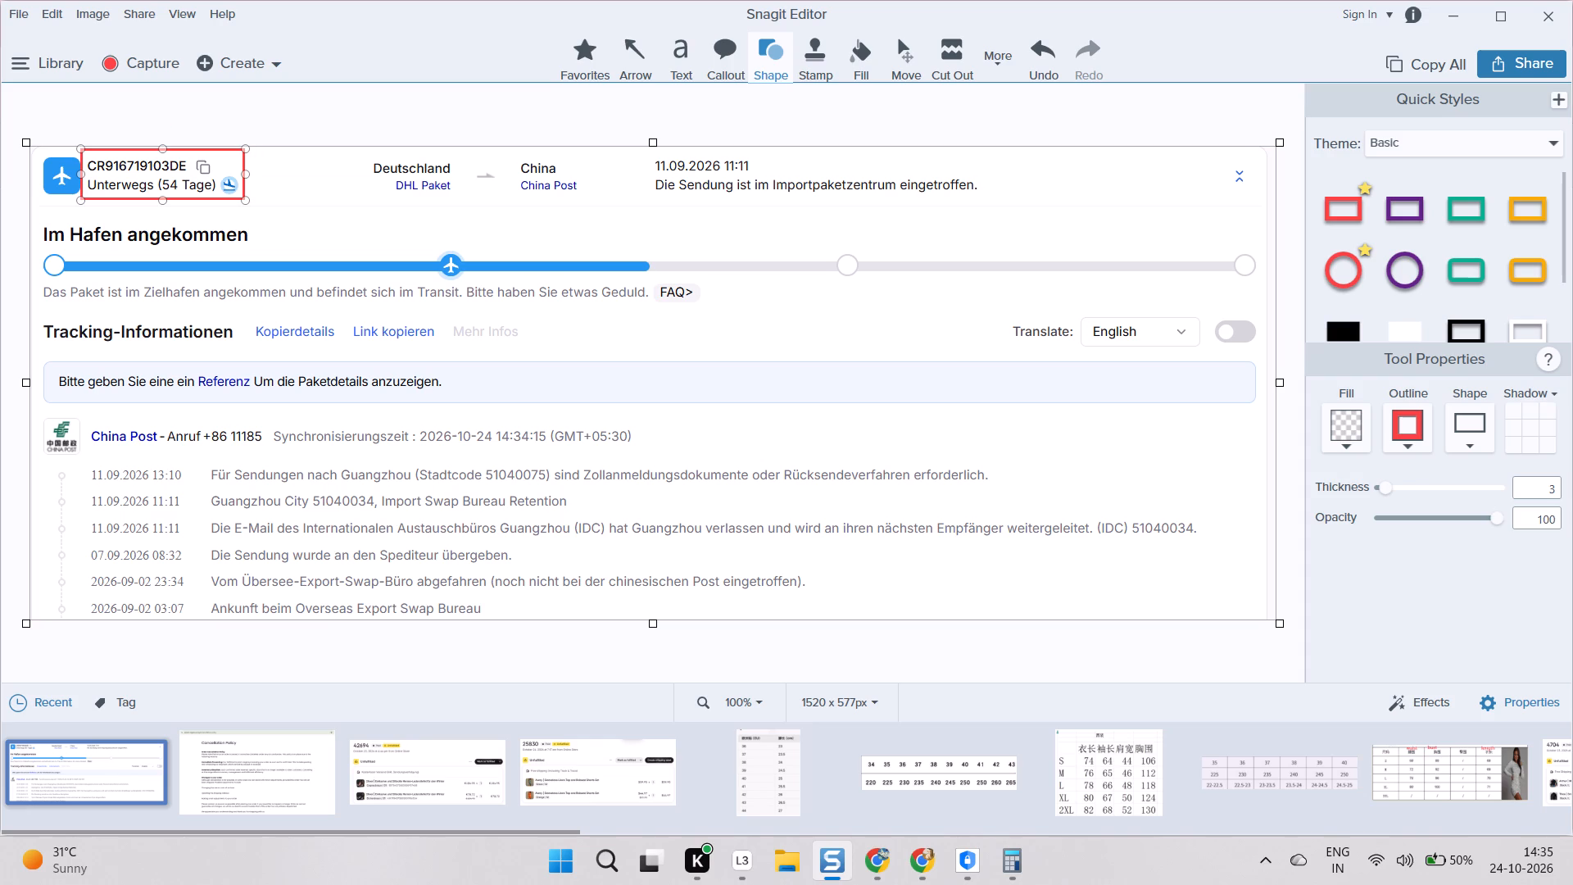
Draw a red rectangle around the 11.09.2026 13:10 event about the customs declaration documents required in Guangzhou.
{"action": "scroll", "coordinate": [238, 401], "scroll_direction": "down", "scroll_amount": 2}
{"action": "scroll", "coordinate": [147, 498], "scroll_direction": "down", "scroll_amount": 1}
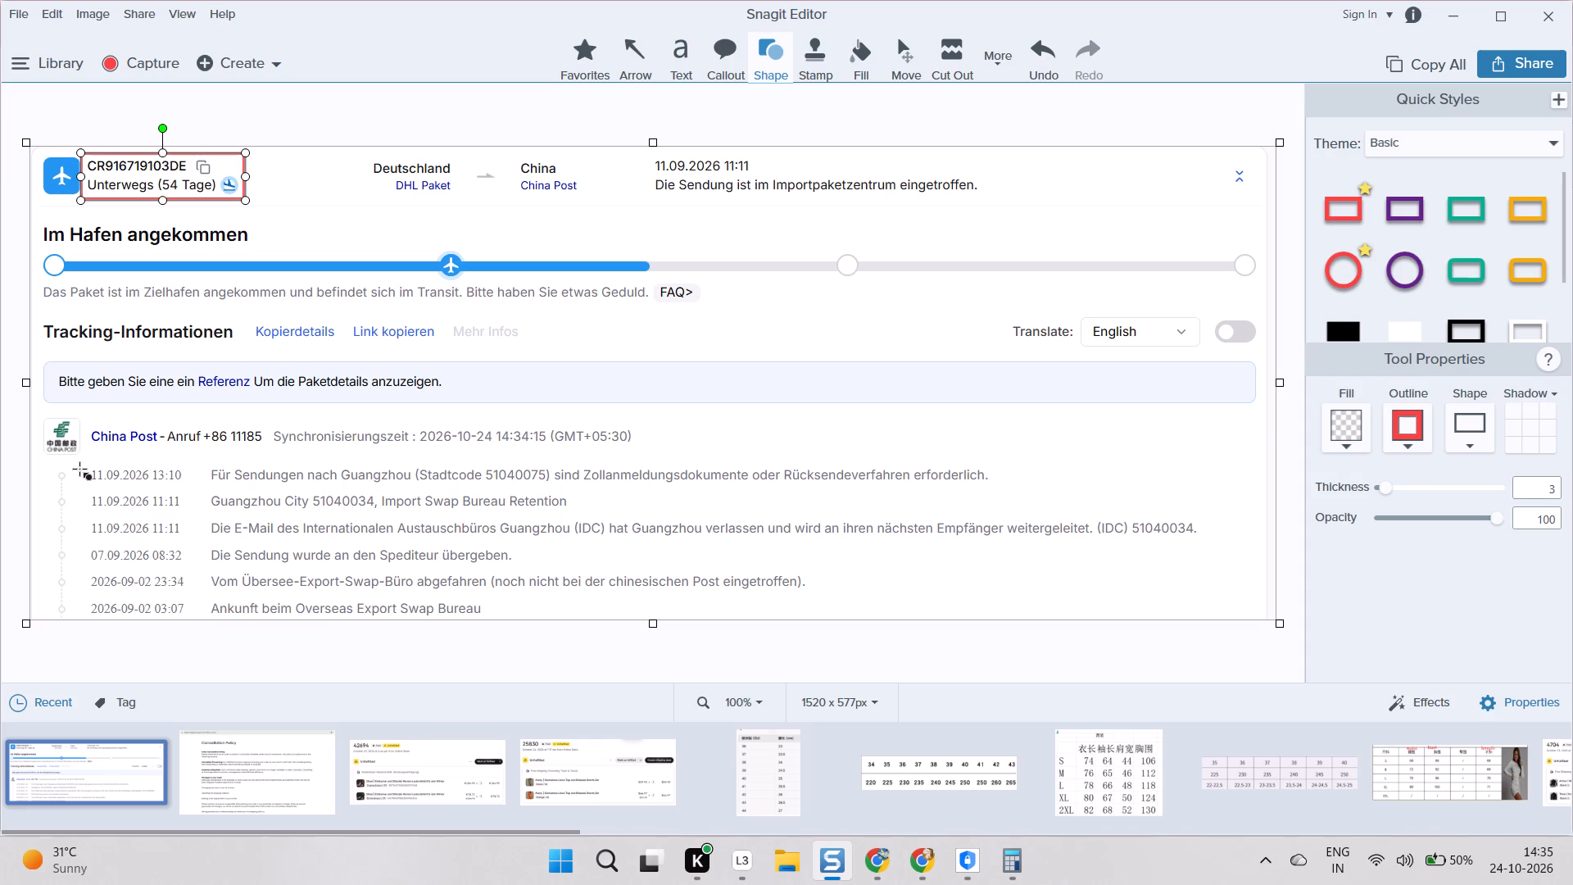
{"action": "left_click_drag", "start_coordinate": [79, 461], "coordinate": [997, 488]}
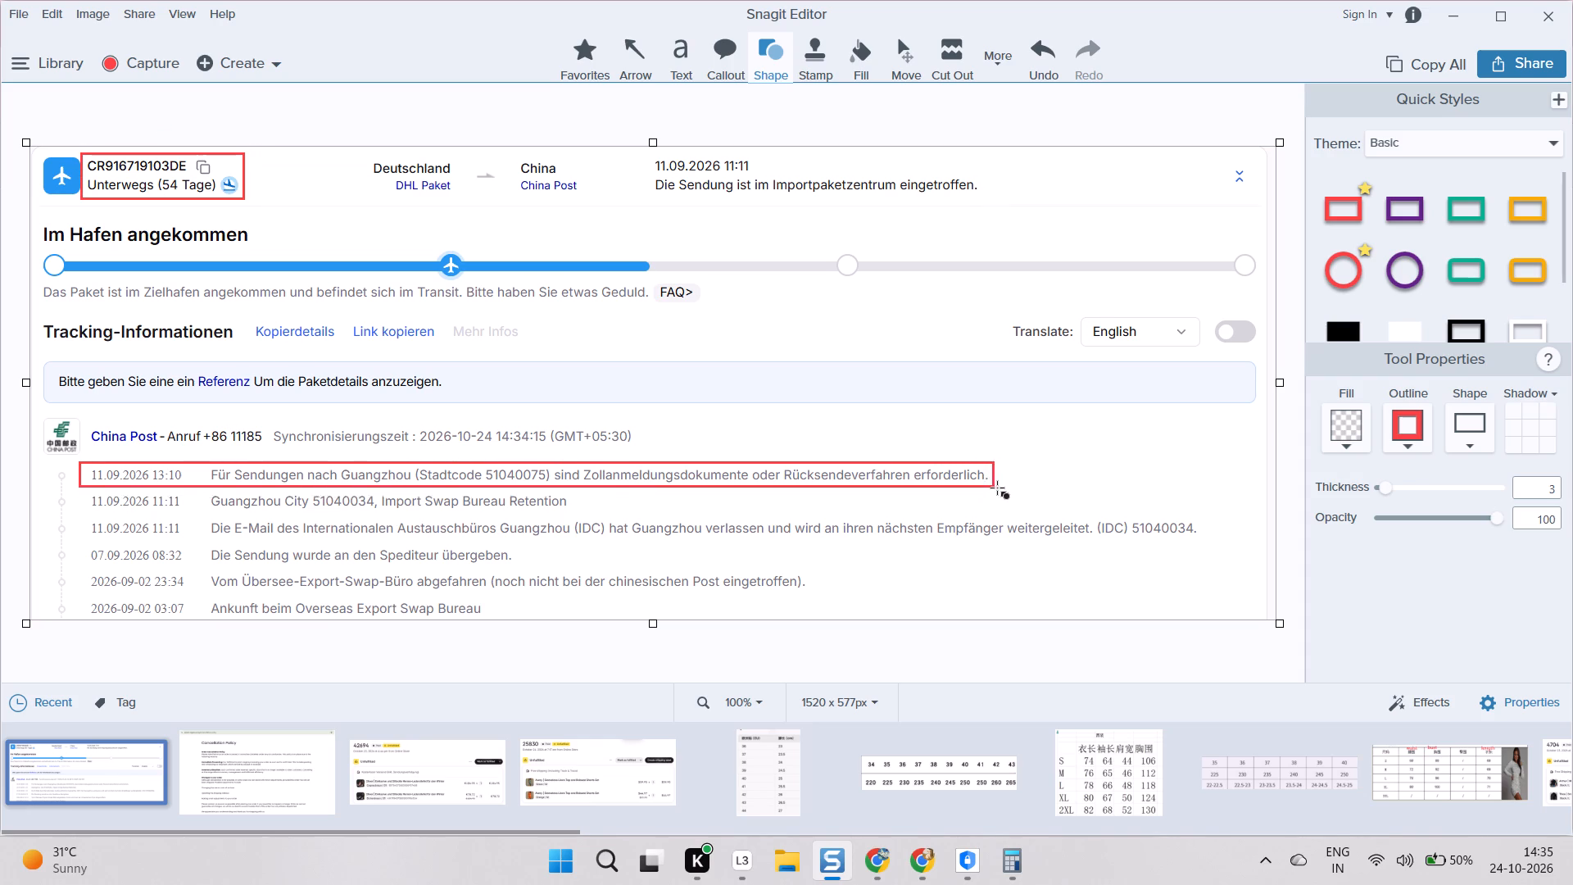
{"action": "left_click_drag", "start_coordinate": [997, 488], "coordinate": [1002, 487]}
{"action": "scroll", "coordinate": [701, 461], "scroll_direction": "up", "scroll_amount": 1}
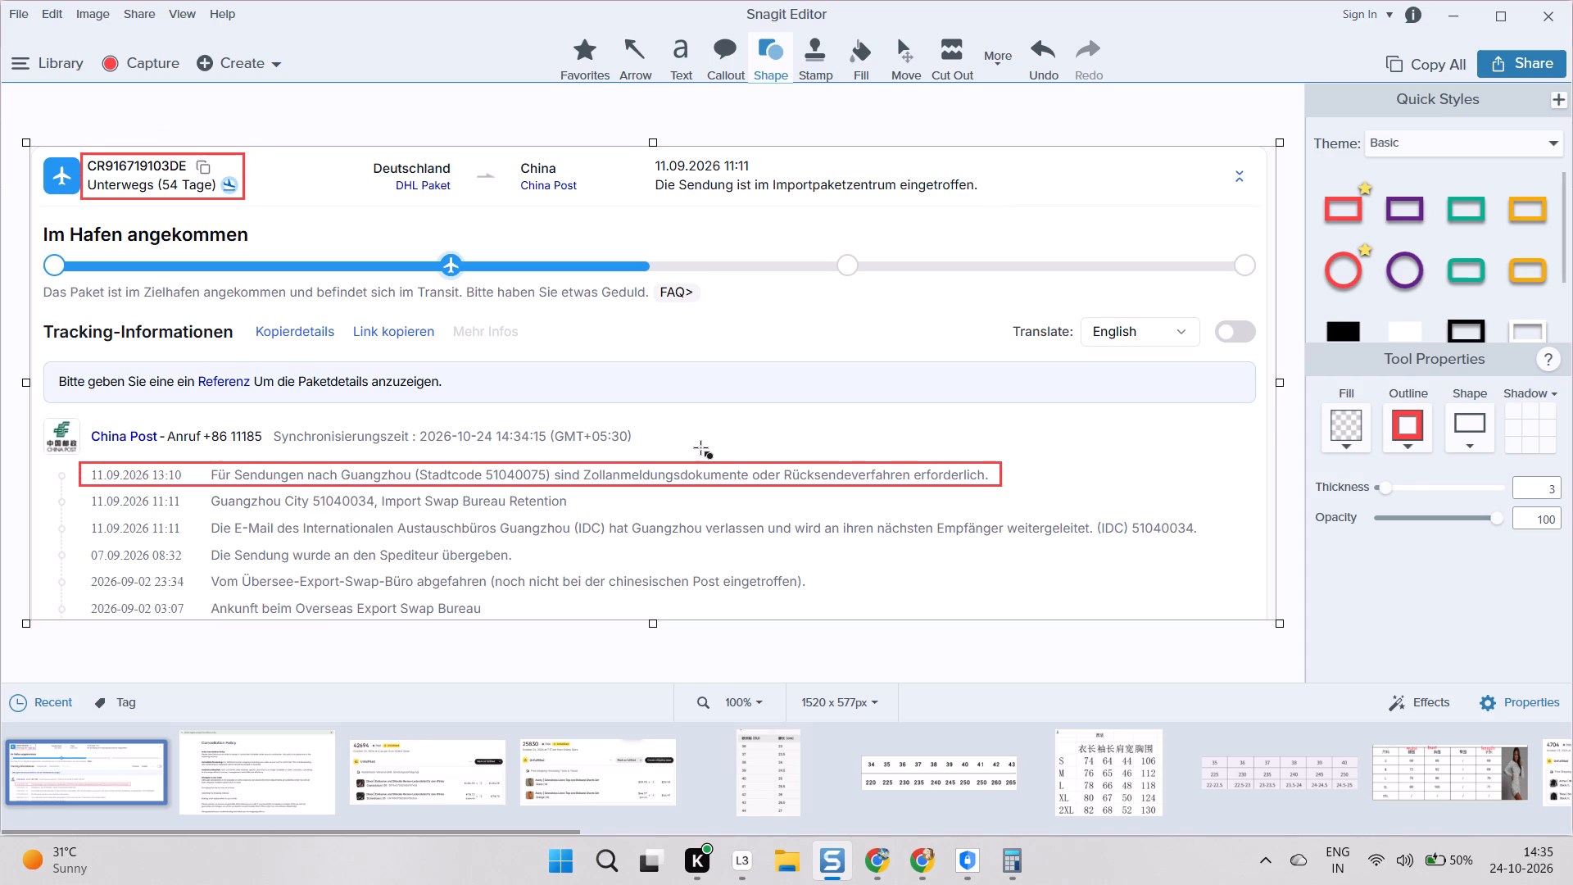
{"action": "scroll", "coordinate": [627, 519], "scroll_direction": "down", "scroll_amount": 2}
{"action": "scroll", "coordinate": [974, 779], "scroll_direction": "down", "scroll_amount": 2}
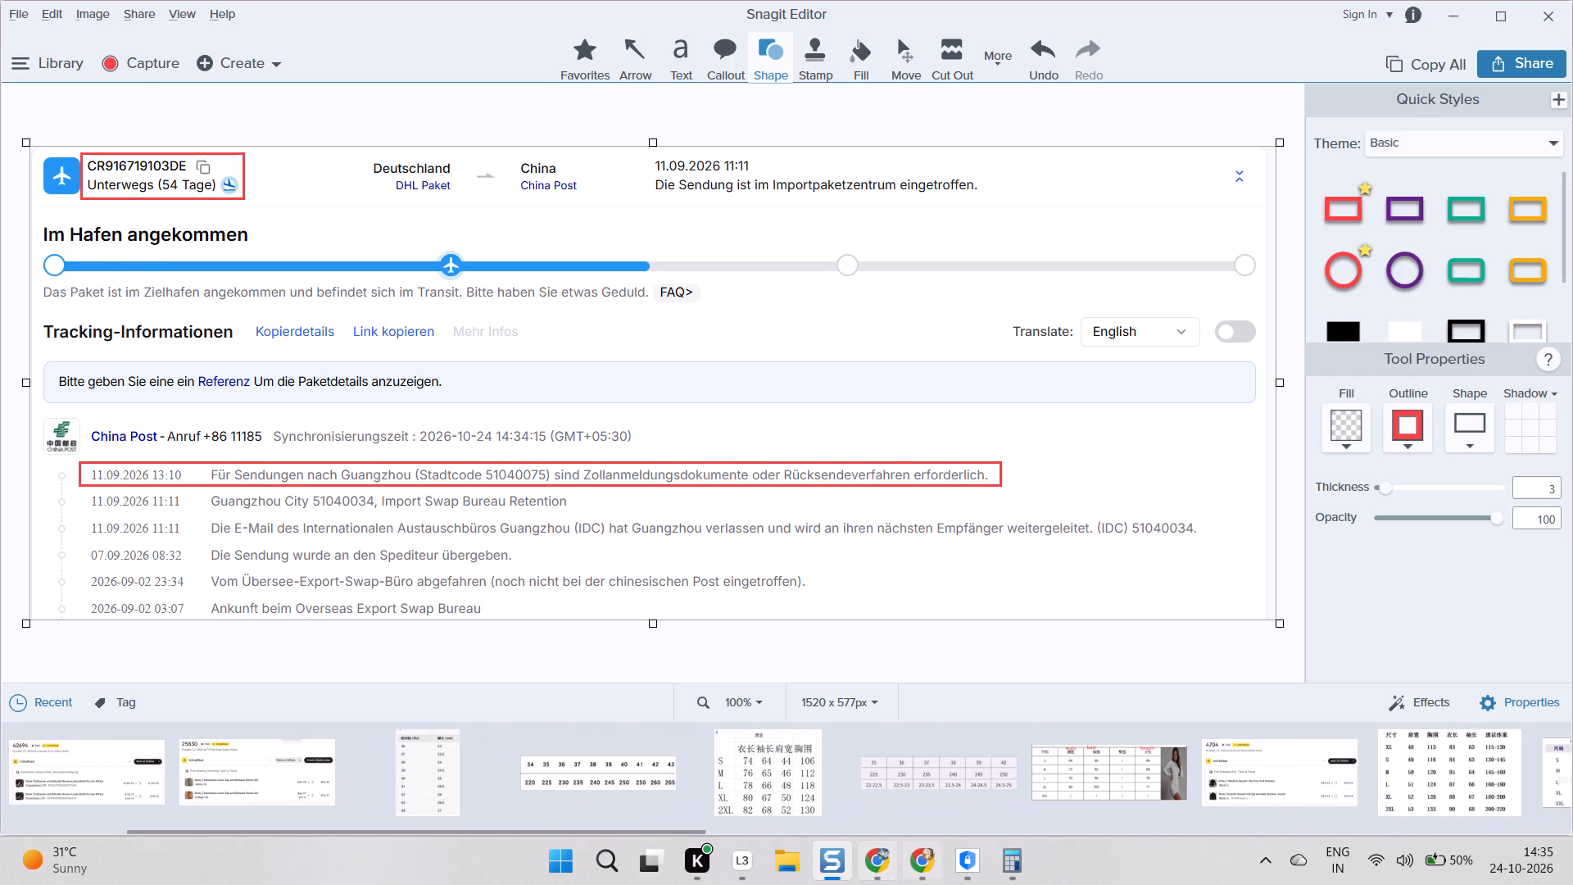
Switch back to the 17TRACK results in Chrome and translate the page into English.
{"action": "key", "text": "alt+Tab"}
{"action": "right_click", "coordinate": [263, 275]}
{"action": "scroll", "coordinate": [405, 538], "scroll_direction": "down", "scroll_amount": 2}
{"action": "left_click", "coordinate": [400, 696]}
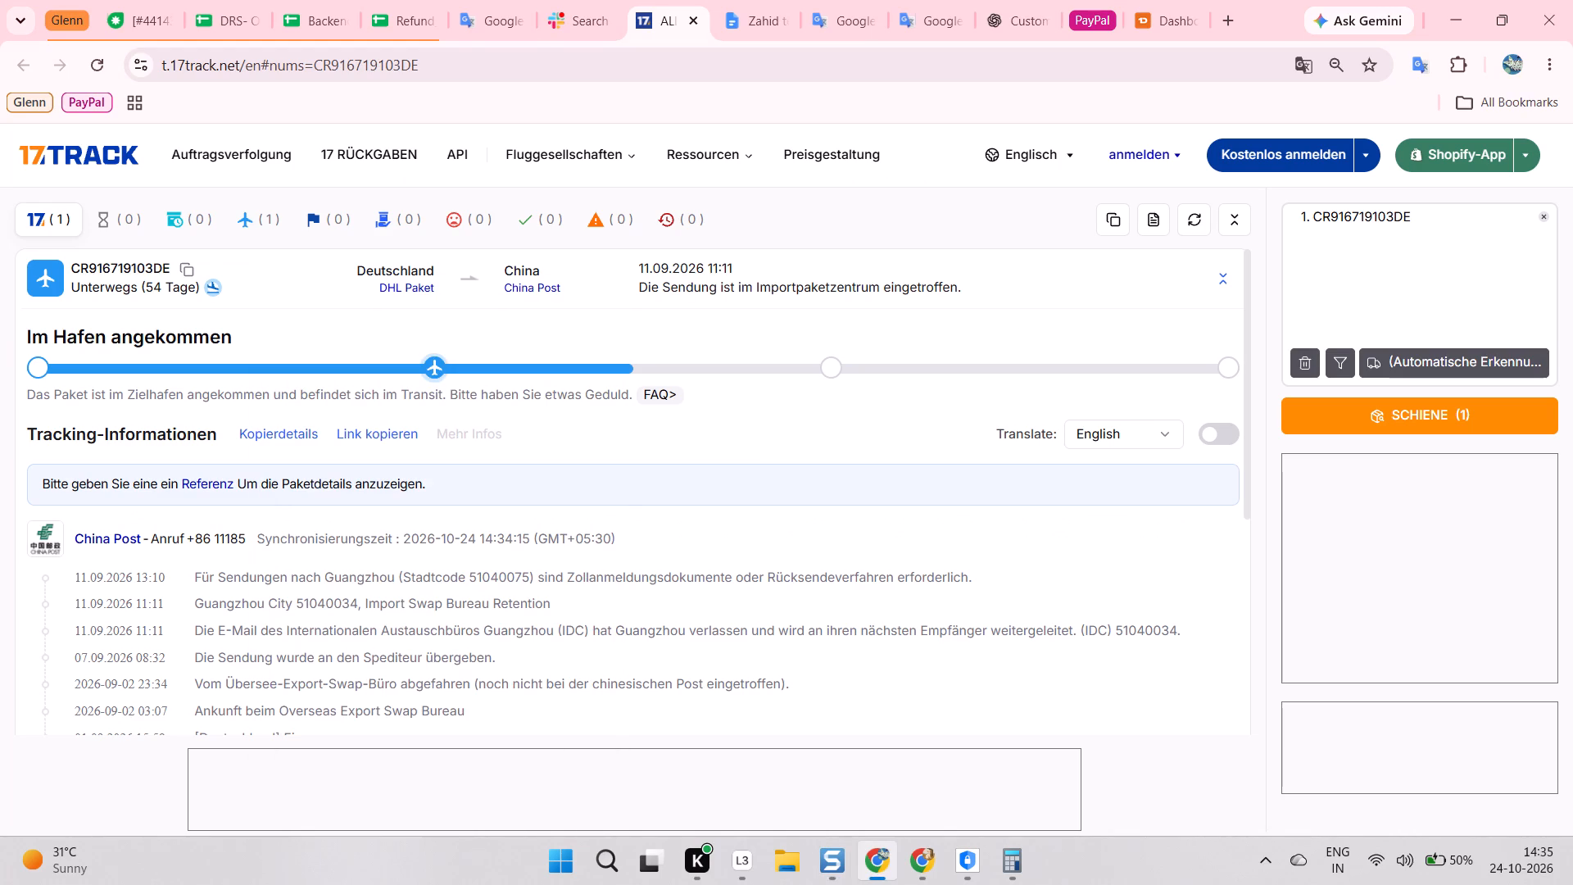
{"action": "left_click", "coordinate": [1326, 108]}
{"action": "left_click", "coordinate": [1189, 148]}
{"action": "left_click", "coordinate": [1189, 143]}
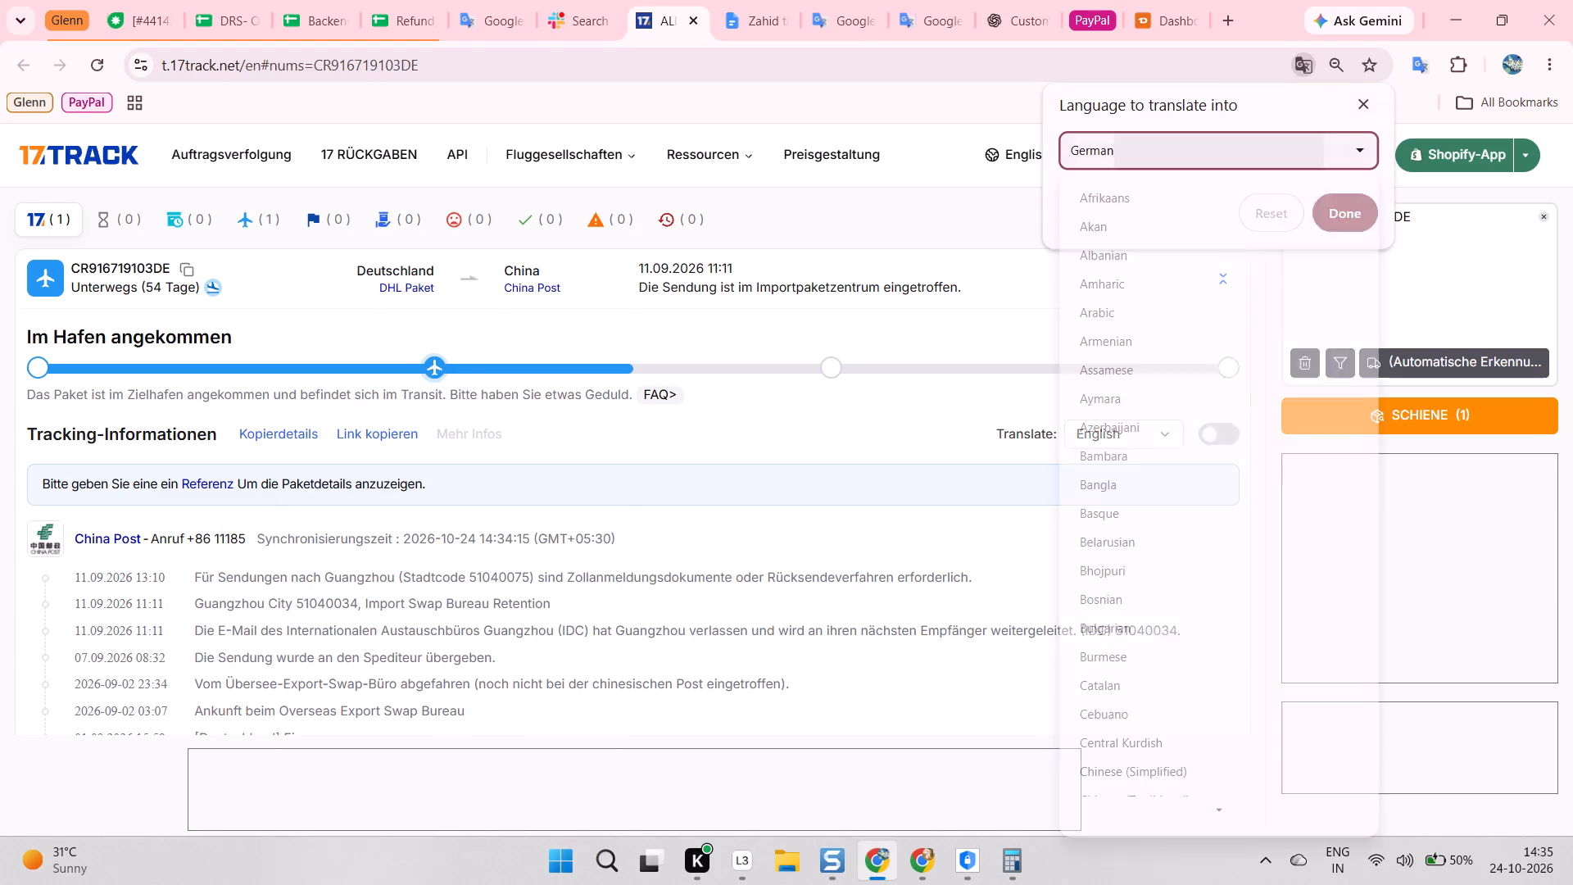
{"action": "scroll", "coordinate": [1187, 313], "scroll_direction": "down", "scroll_amount": 17}
{"action": "scroll", "coordinate": [1156, 482], "scroll_direction": "down", "scroll_amount": 1}
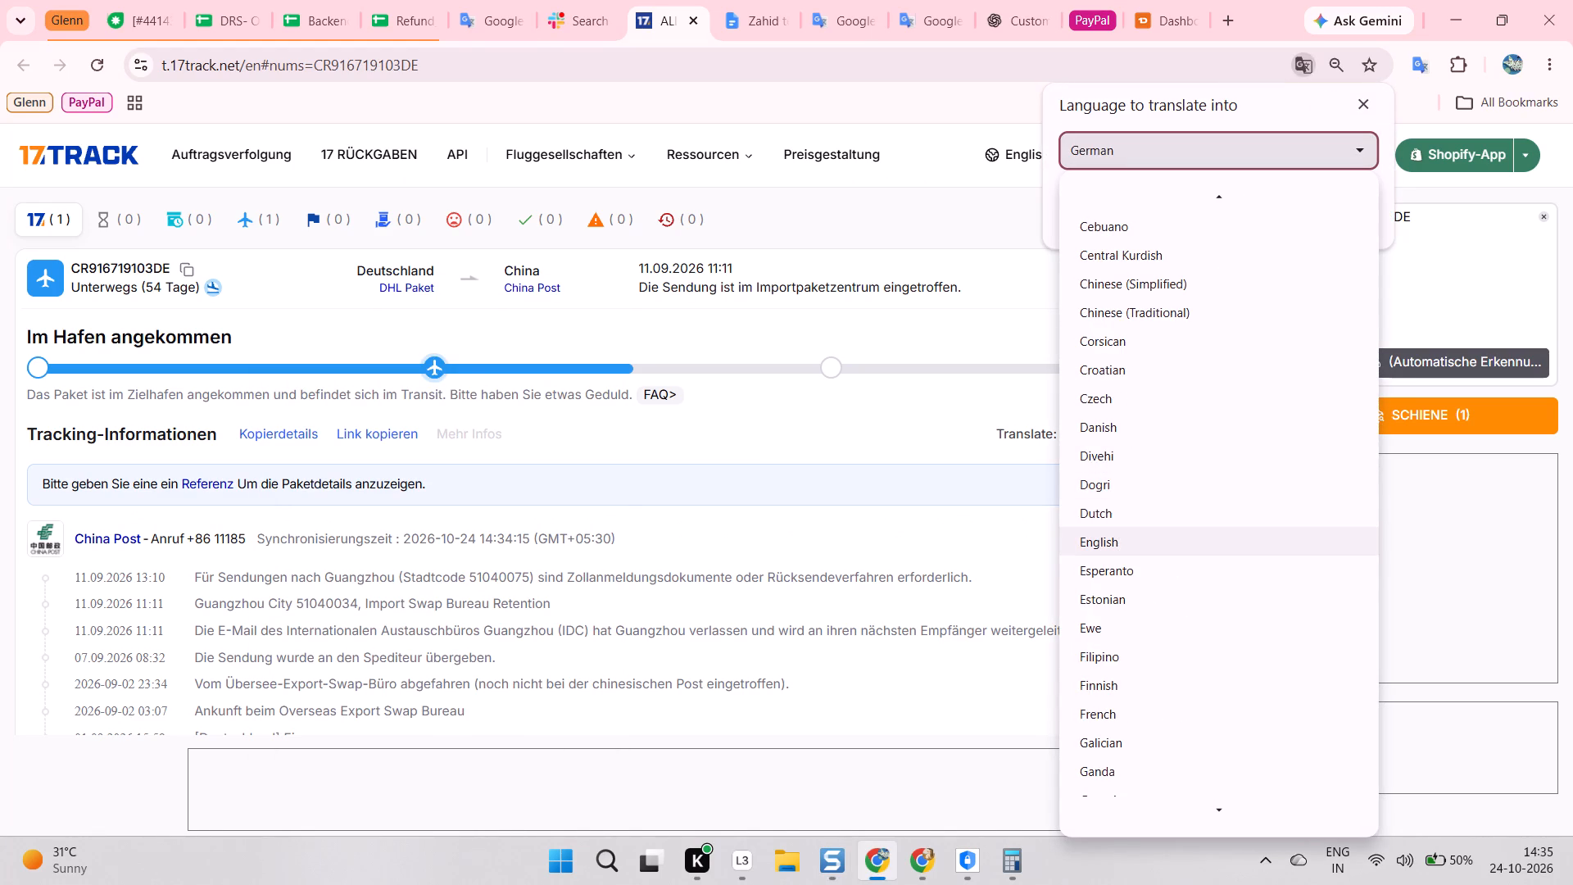
{"action": "left_click", "coordinate": [1126, 542]}
{"action": "left_click", "coordinate": [1326, 219]}
{"action": "scroll", "coordinate": [450, 349], "scroll_direction": "up", "scroll_amount": 1}
{"action": "left_click", "coordinate": [337, 313]}
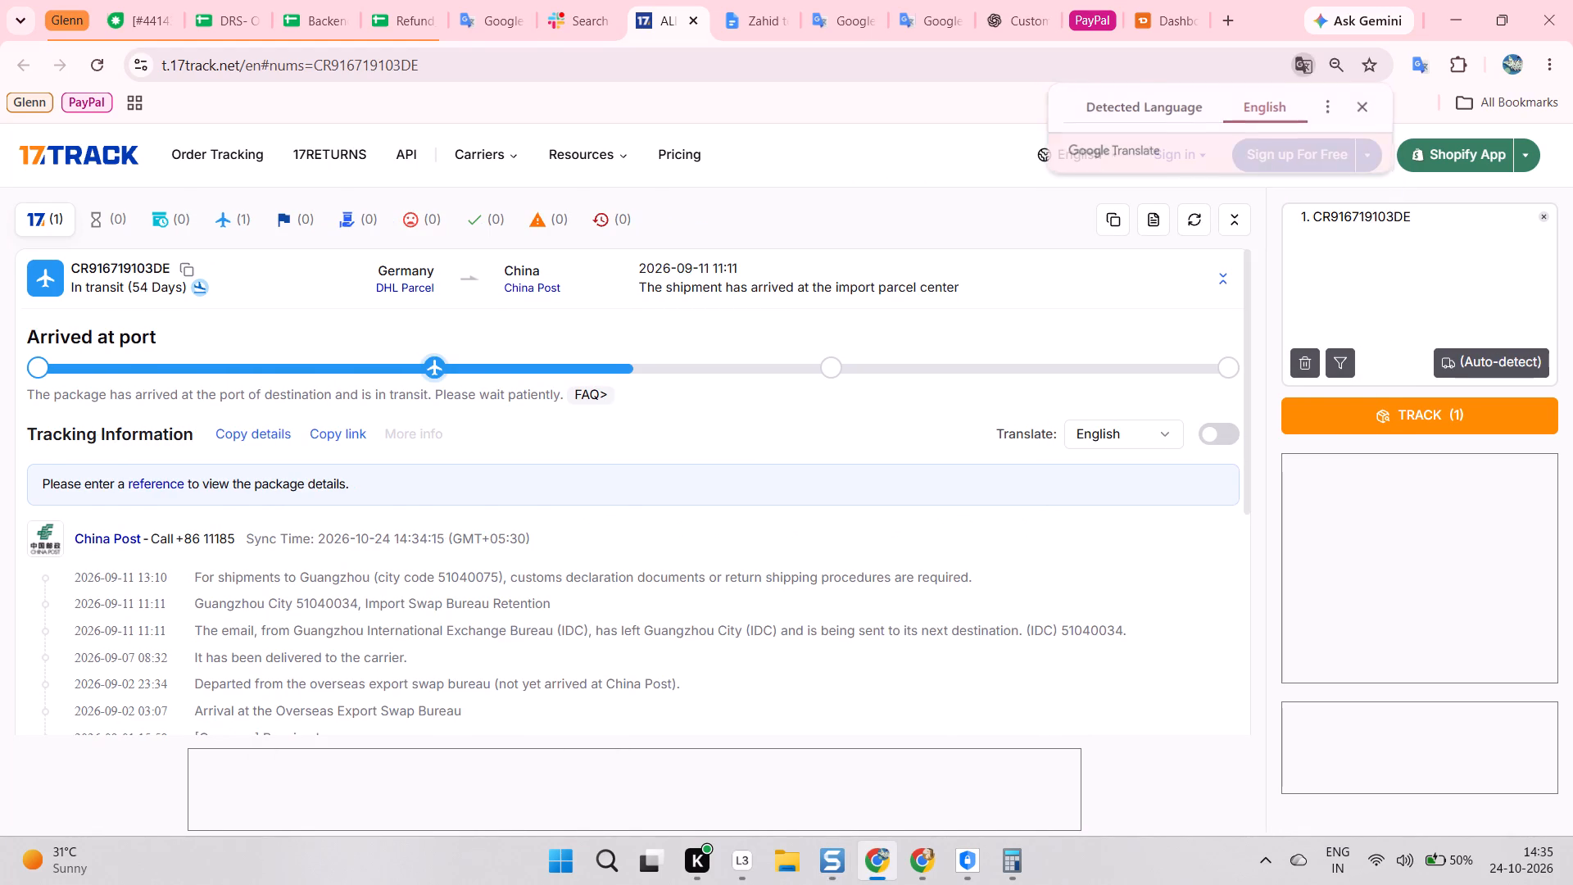
{"action": "key", "text": "alt+Tab"}
{"action": "left_click", "coordinate": [895, 870]}
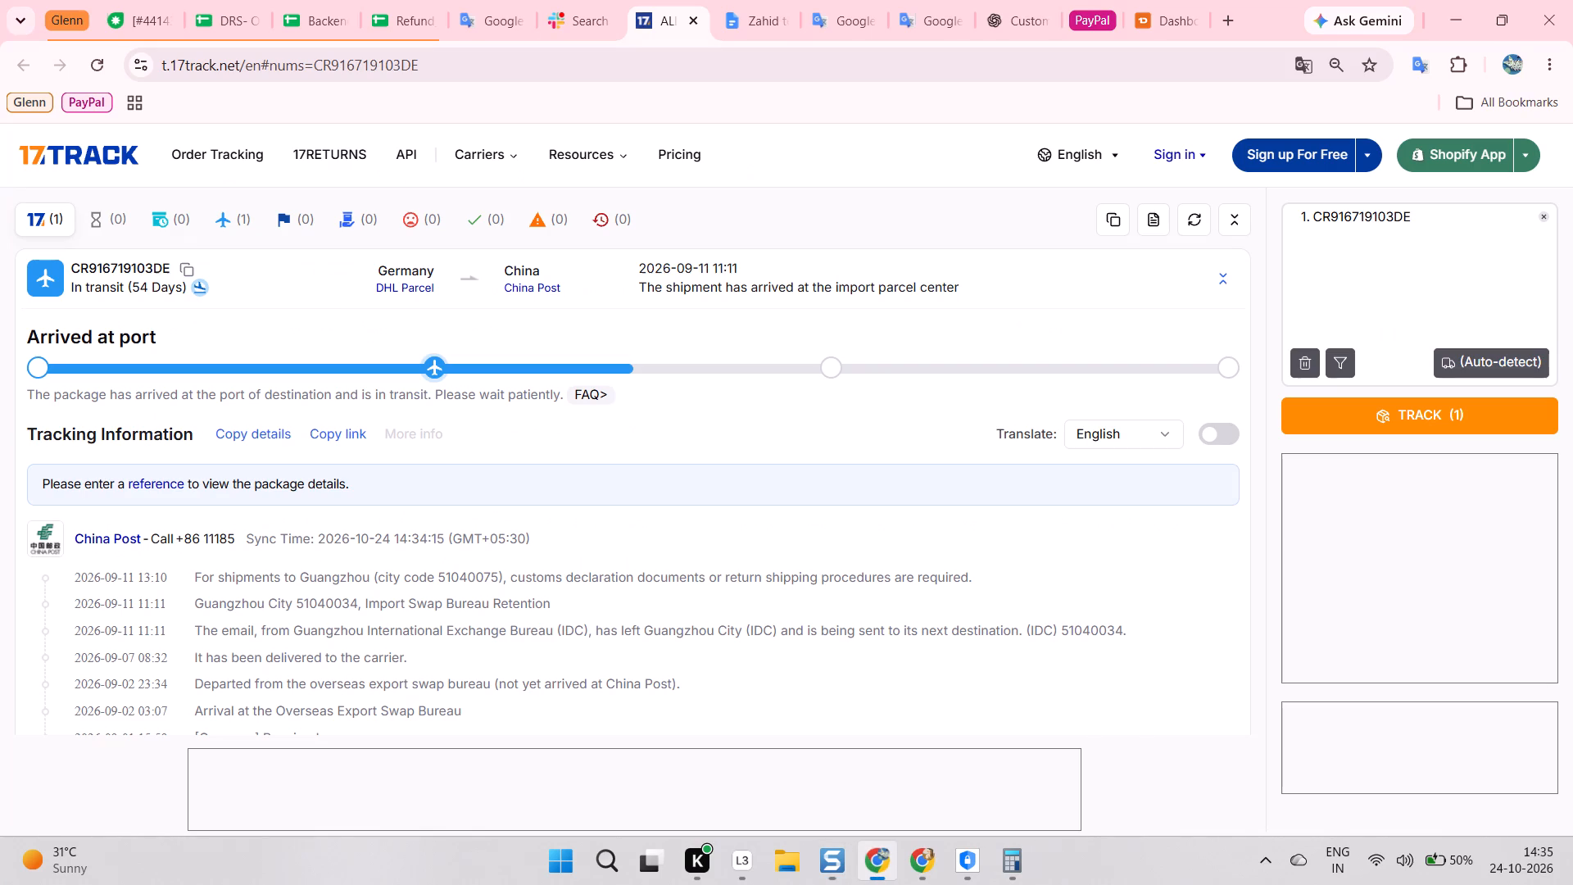
{"action": "left_click", "coordinate": [913, 870]}
{"action": "left_click", "coordinate": [873, 863]}
{"action": "left_click", "coordinate": [114, 0]}
{"action": "left_click", "coordinate": [627, 440]}
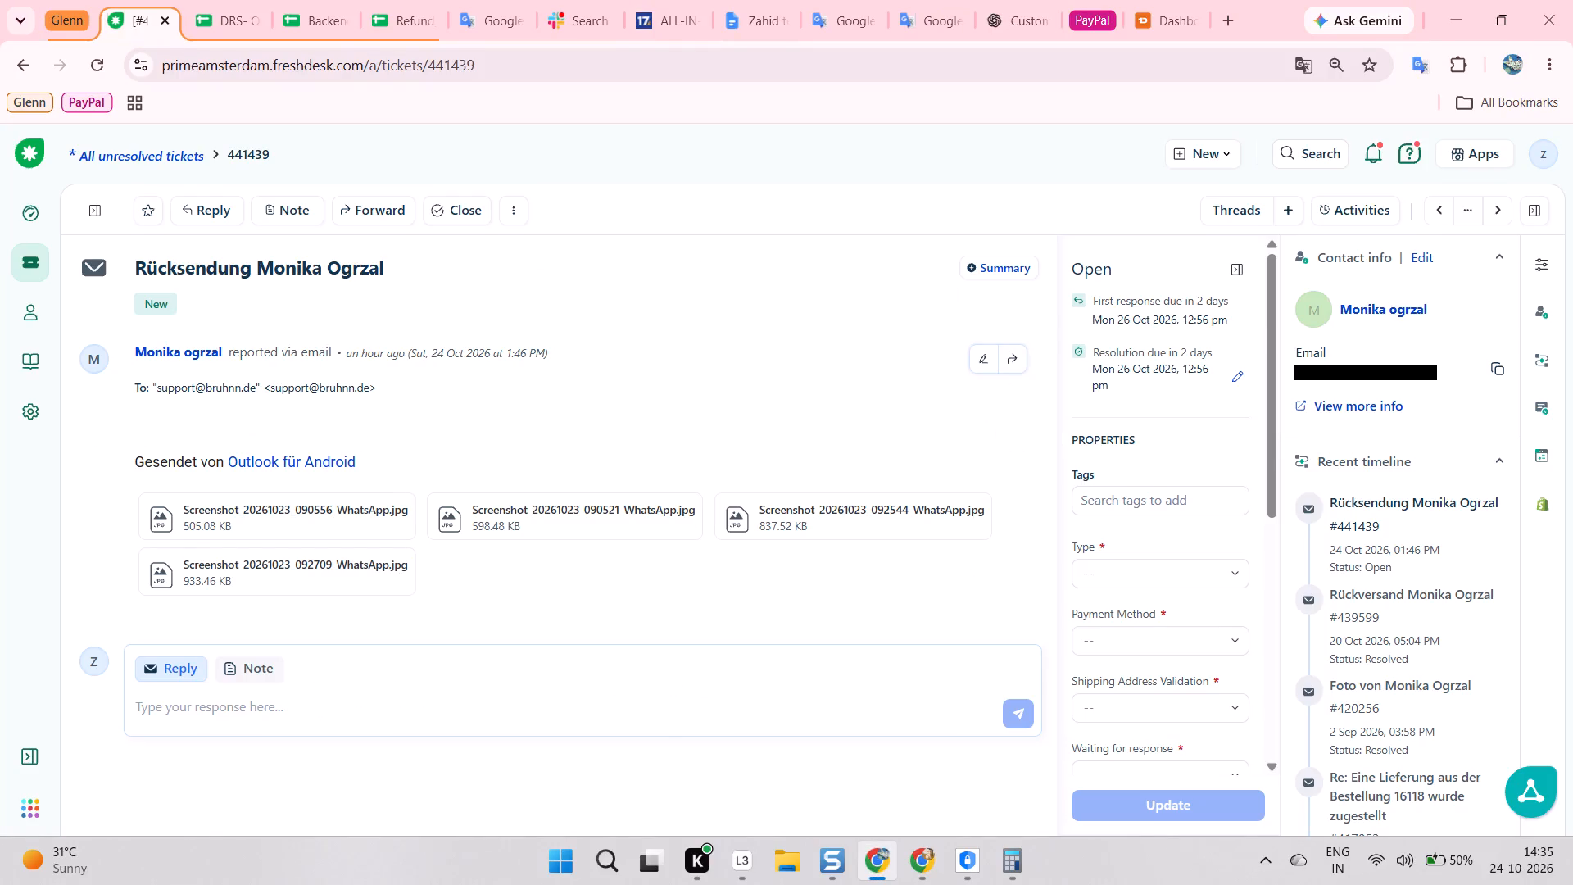
{"action": "key", "text": "alt+Tab"}
{"action": "key", "text": "alt+Tab"}
{"action": "left_click", "coordinate": [659, 0]}
{"action": "right_click", "coordinate": [333, 322]}
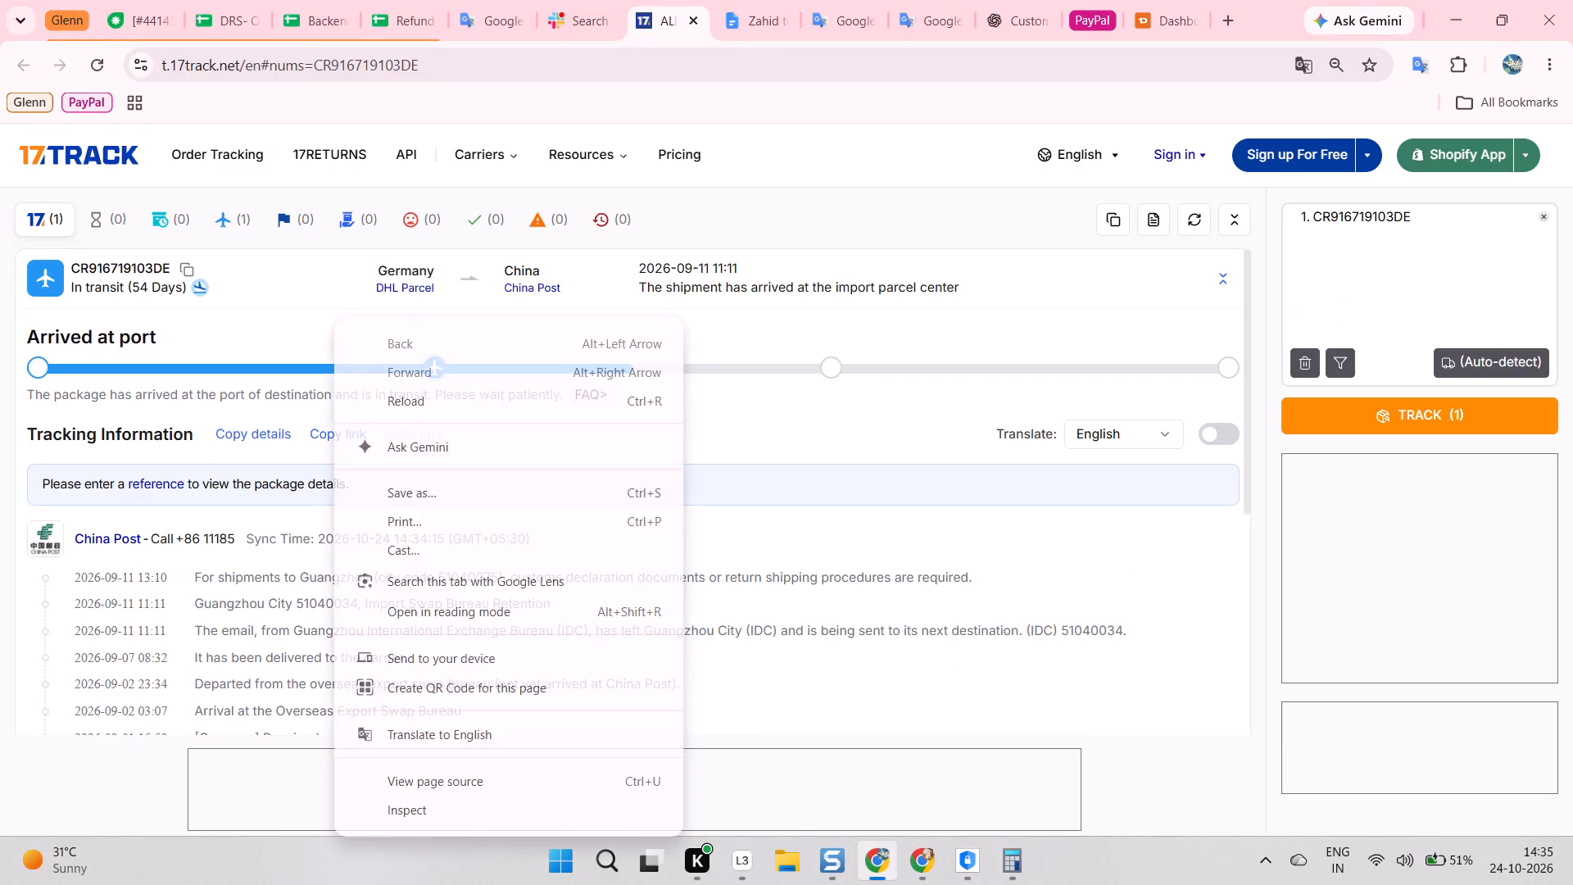
{"action": "left_click", "coordinate": [243, 330]}
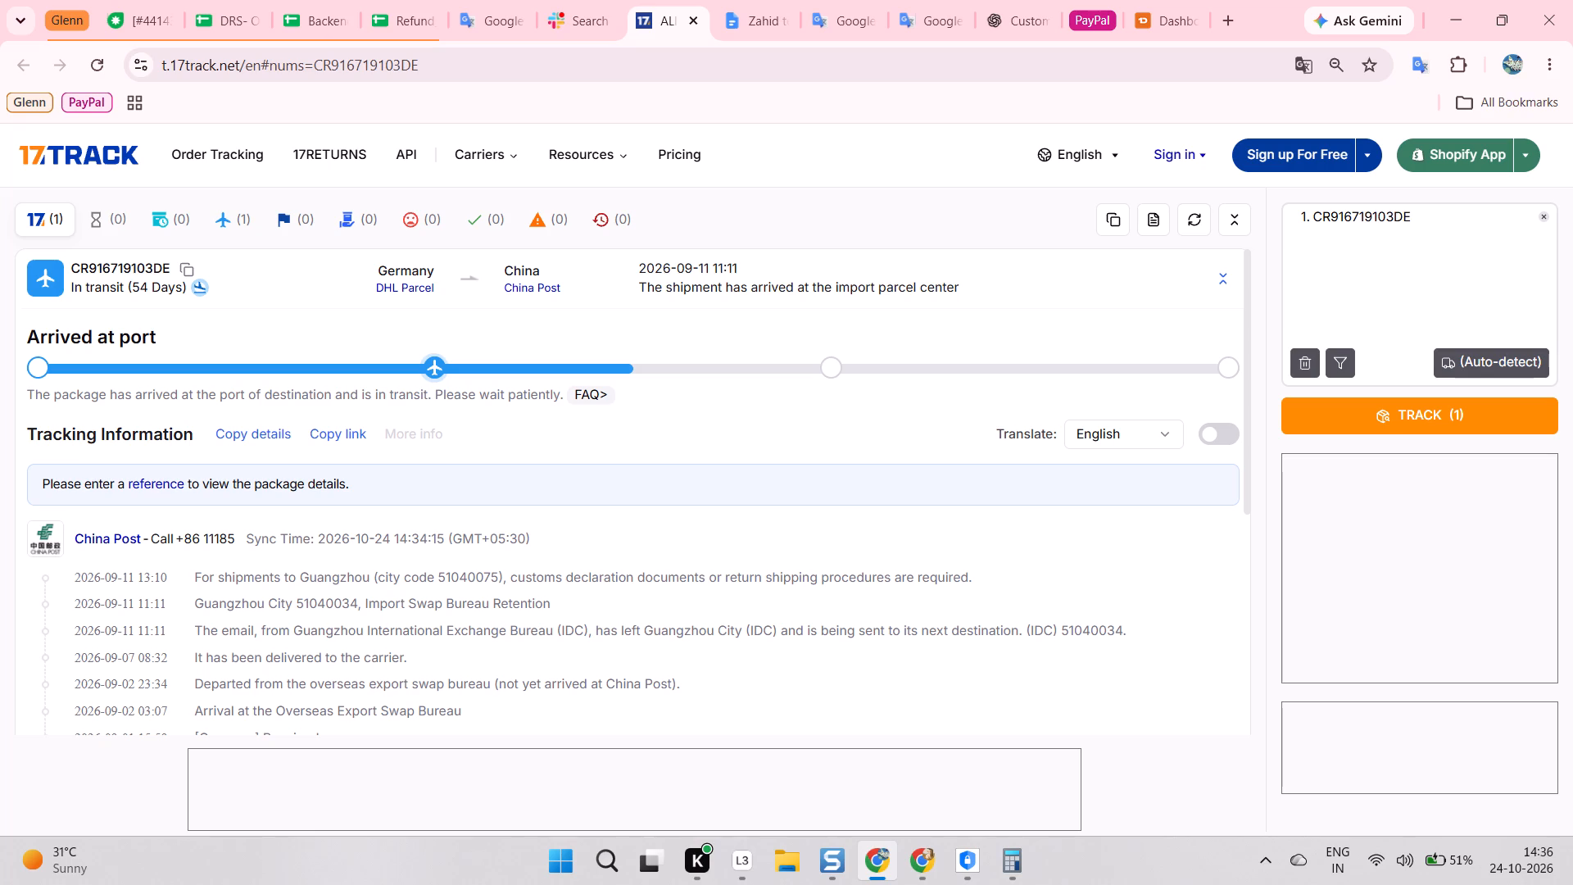
{"action": "left_click", "coordinate": [332, 338]}
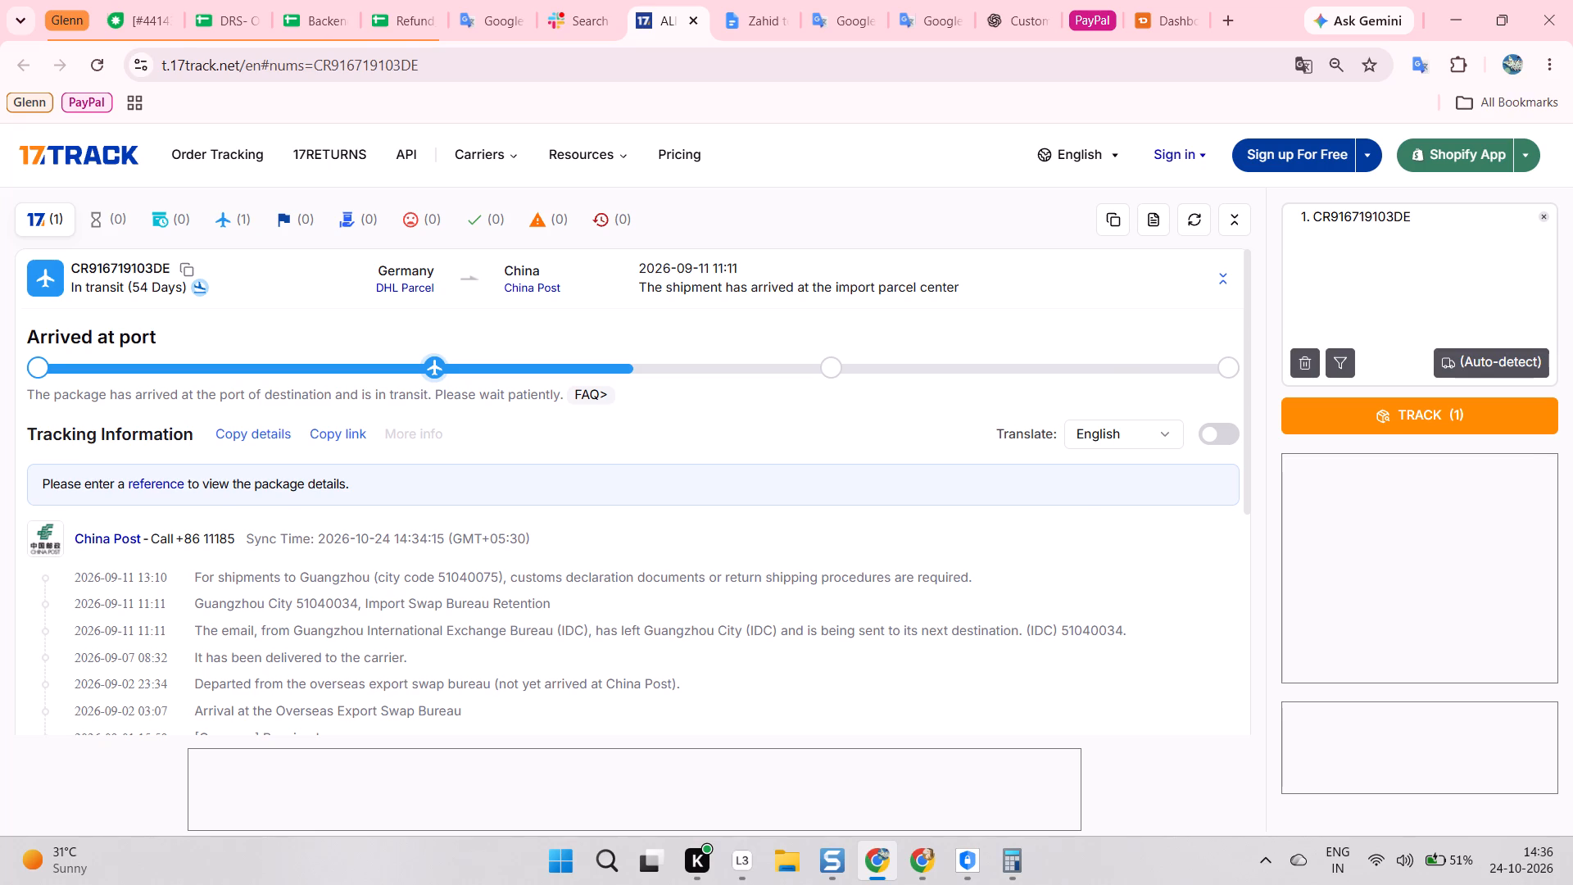
{"action": "left_click", "coordinate": [117, 0]}
{"action": "left_click", "coordinate": [581, 407]}
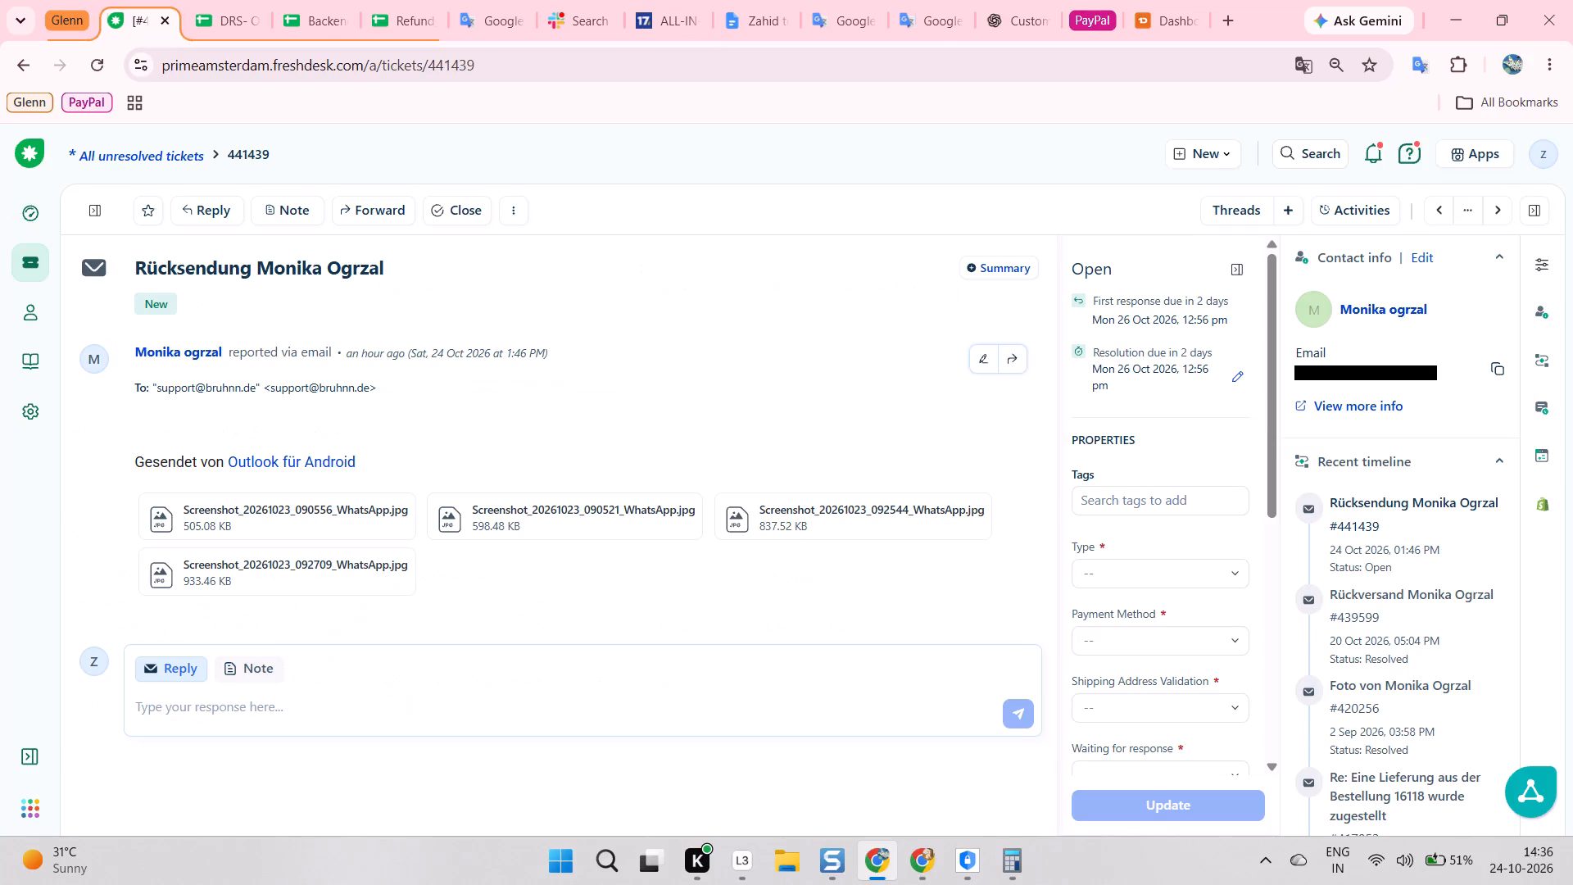
{"action": "left_click", "coordinate": [660, 4]}
{"action": "left_click", "coordinate": [746, 0]}
{"action": "left_click", "coordinate": [642, 0]}
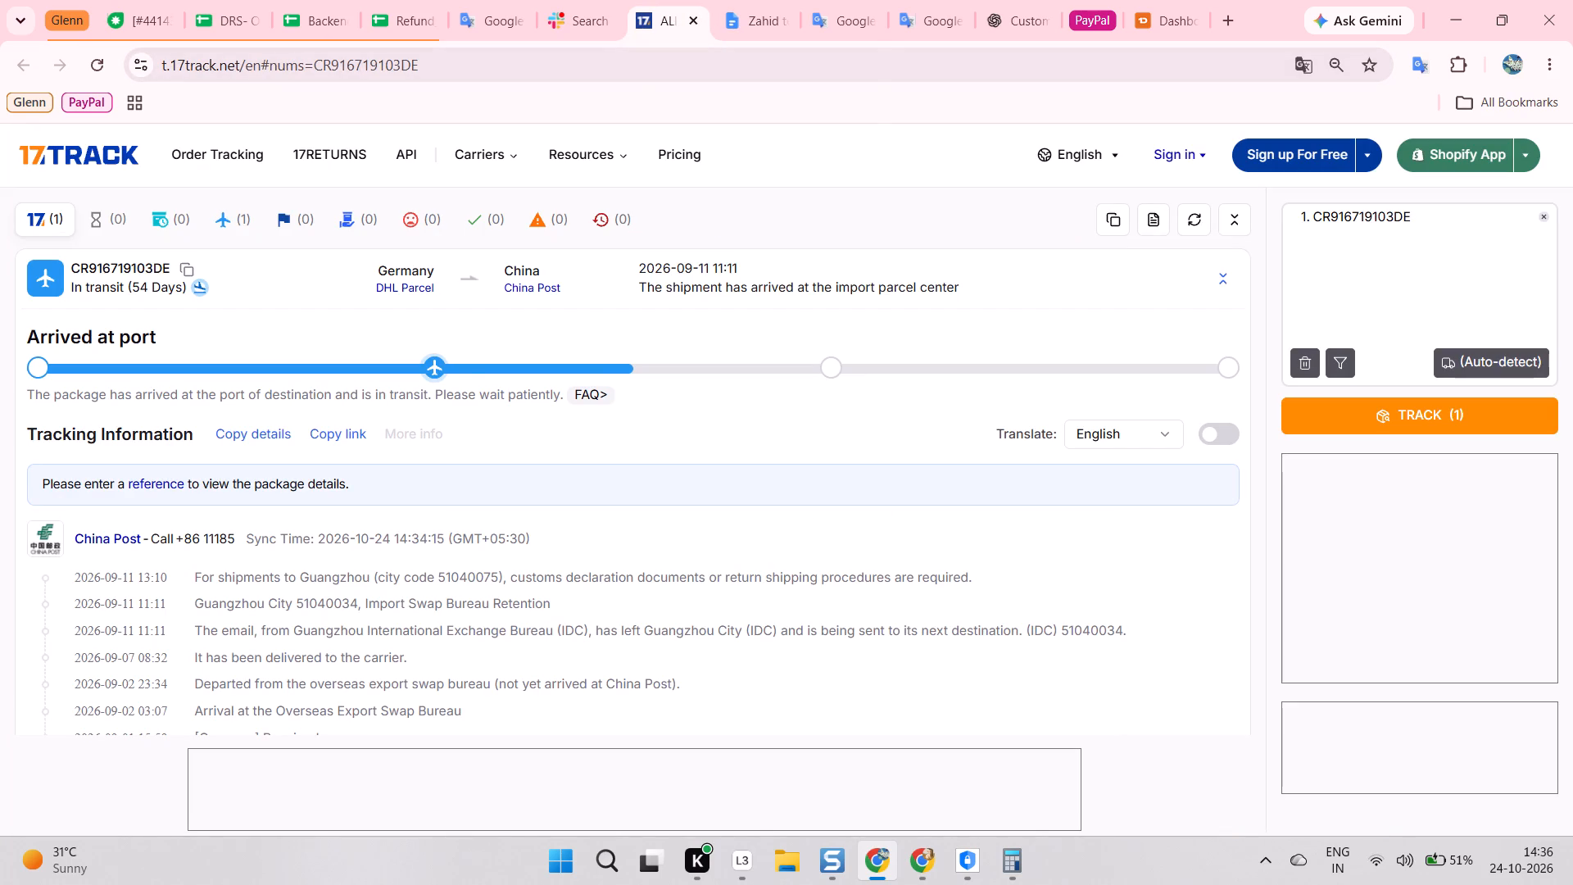
{"action": "left_click", "coordinate": [691, 16]}
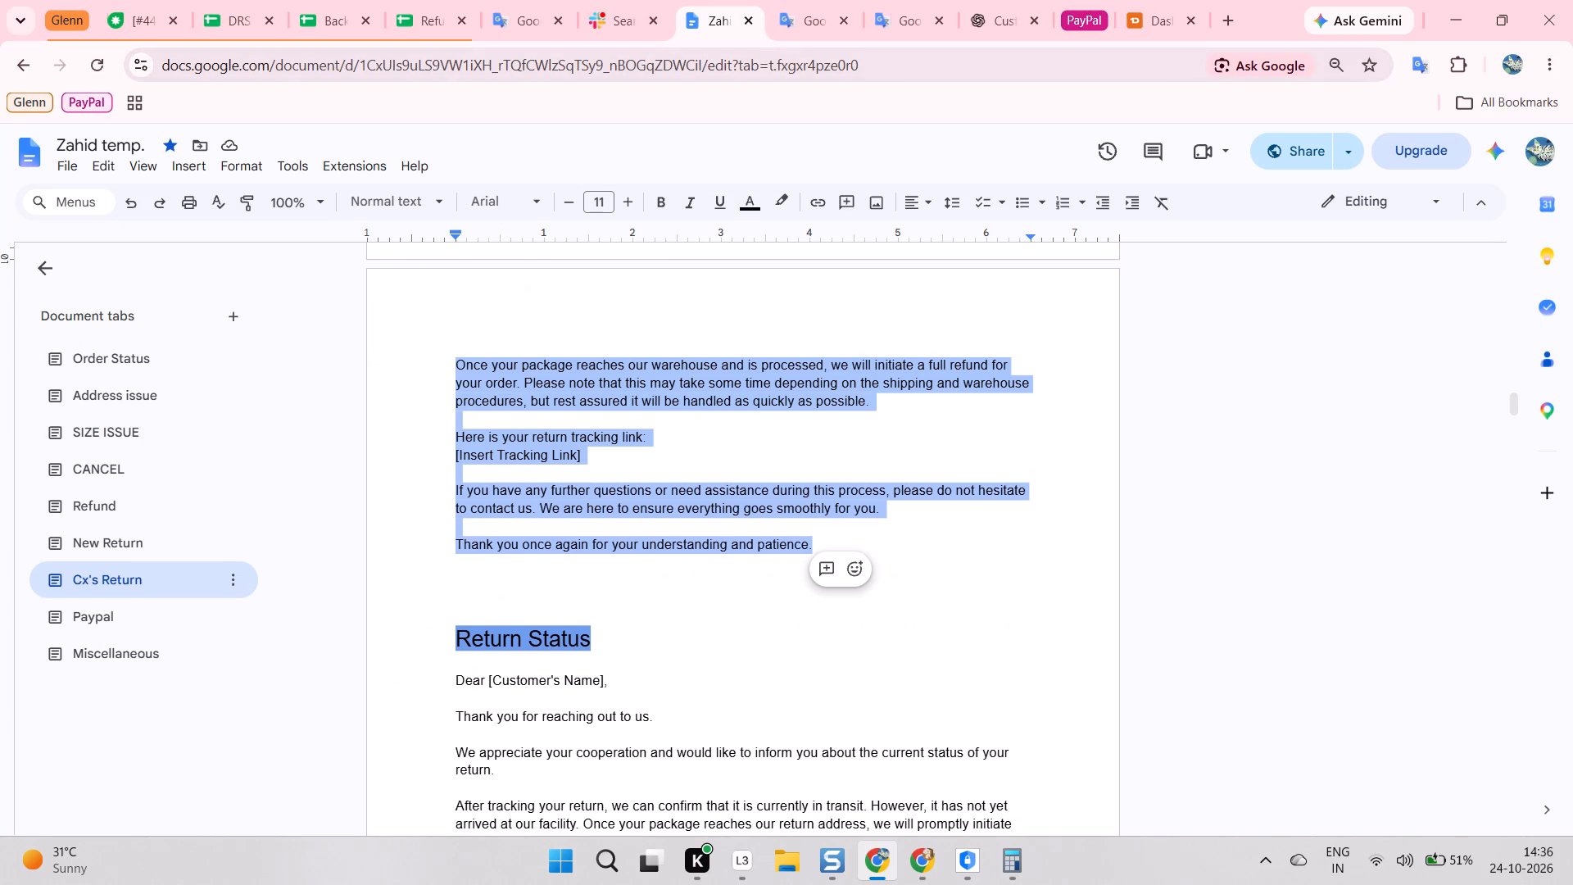
Copy the detailed reply about missing material declaration documents in Guangzhou from the Cx's Return section of the template document.
{"action": "scroll", "coordinate": [464, 629], "scroll_direction": "down", "scroll_amount": 14}
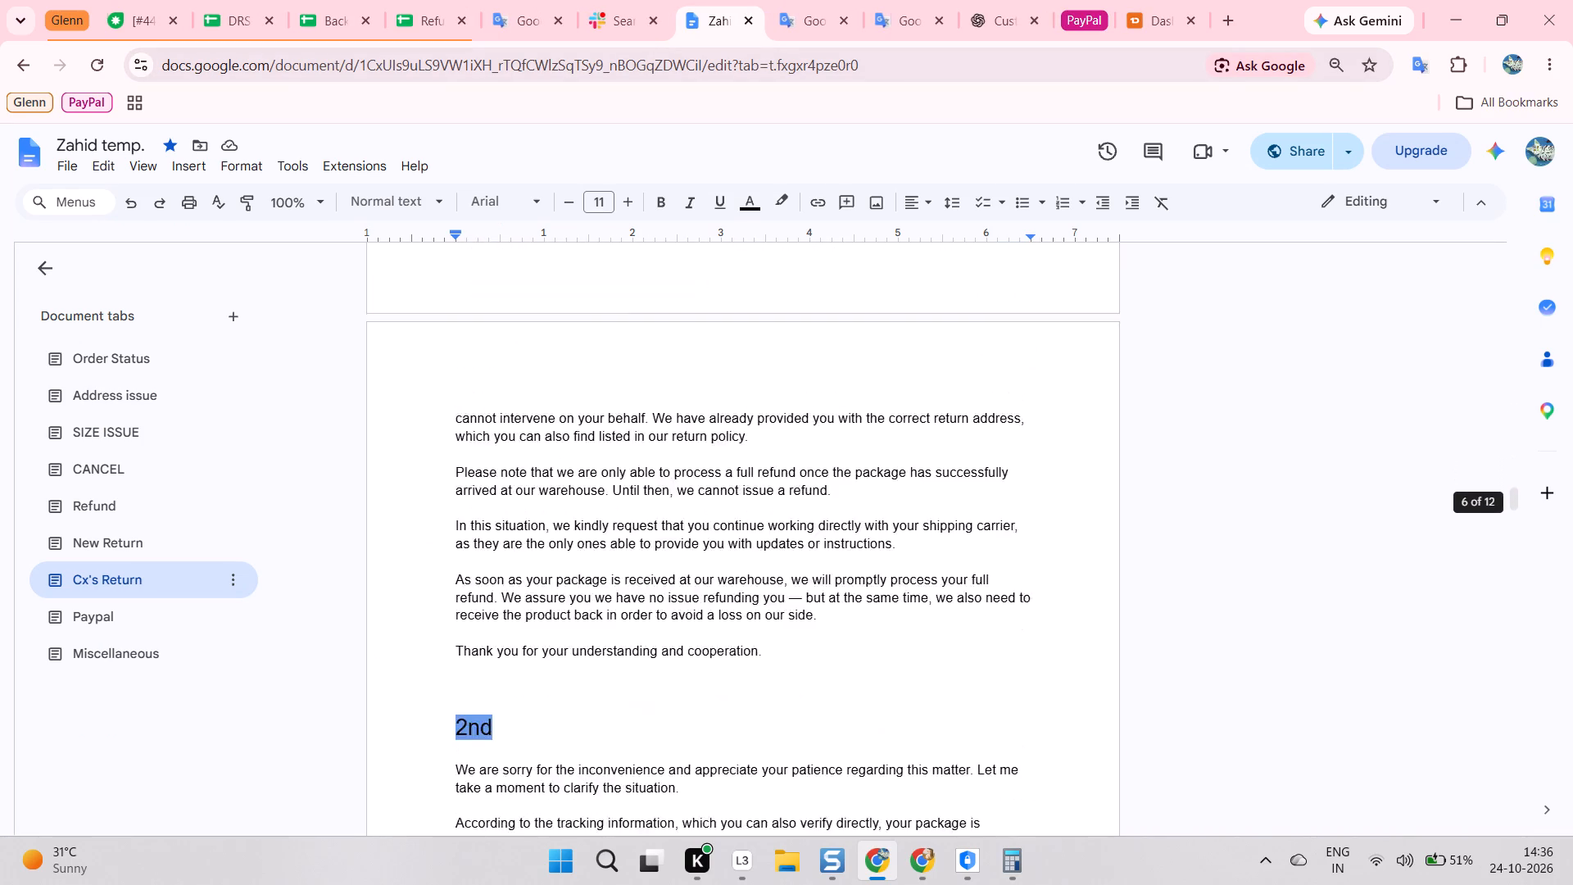
{"action": "scroll", "coordinate": [663, 473], "scroll_direction": "down", "scroll_amount": 14}
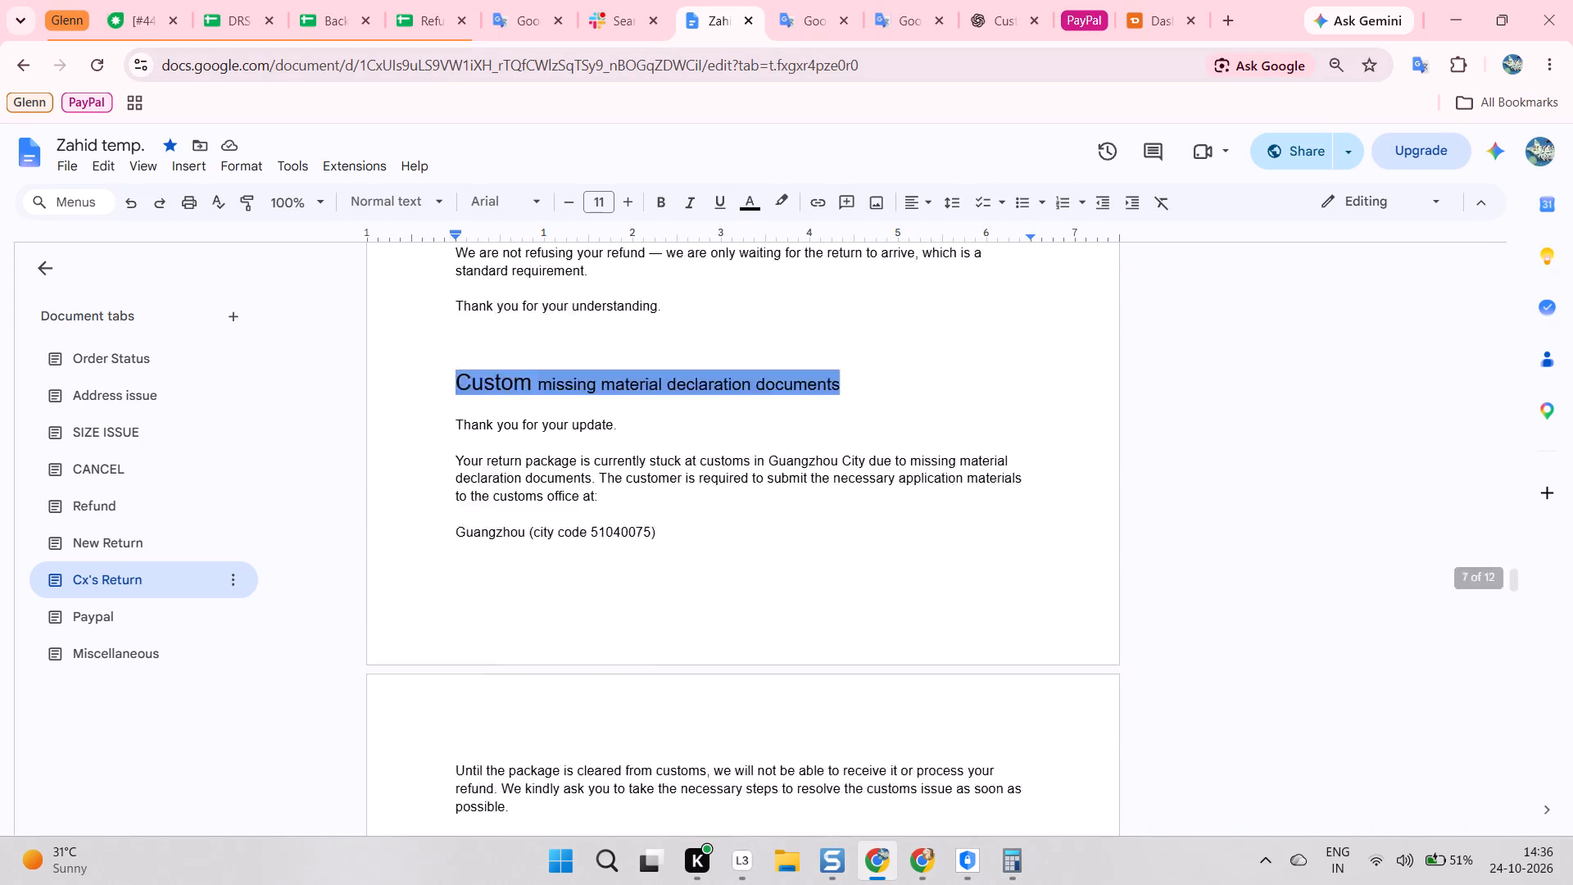
{"action": "scroll", "coordinate": [638, 477], "scroll_direction": "down", "scroll_amount": 3}
{"action": "scroll", "coordinate": [551, 411], "scroll_direction": "up", "scroll_amount": 1}
{"action": "left_click_drag", "start_coordinate": [437, 357], "coordinate": [594, 478]}
{"action": "scroll", "coordinate": [595, 481], "scroll_direction": "down", "scroll_amount": 1}
{"action": "left_click_drag", "start_coordinate": [594, 478], "coordinate": [765, 642]}
{"action": "key", "text": "ctrl+c"}
{"action": "key", "text": "ctrl+c"}
{"action": "key", "text": "ctrl+c"}
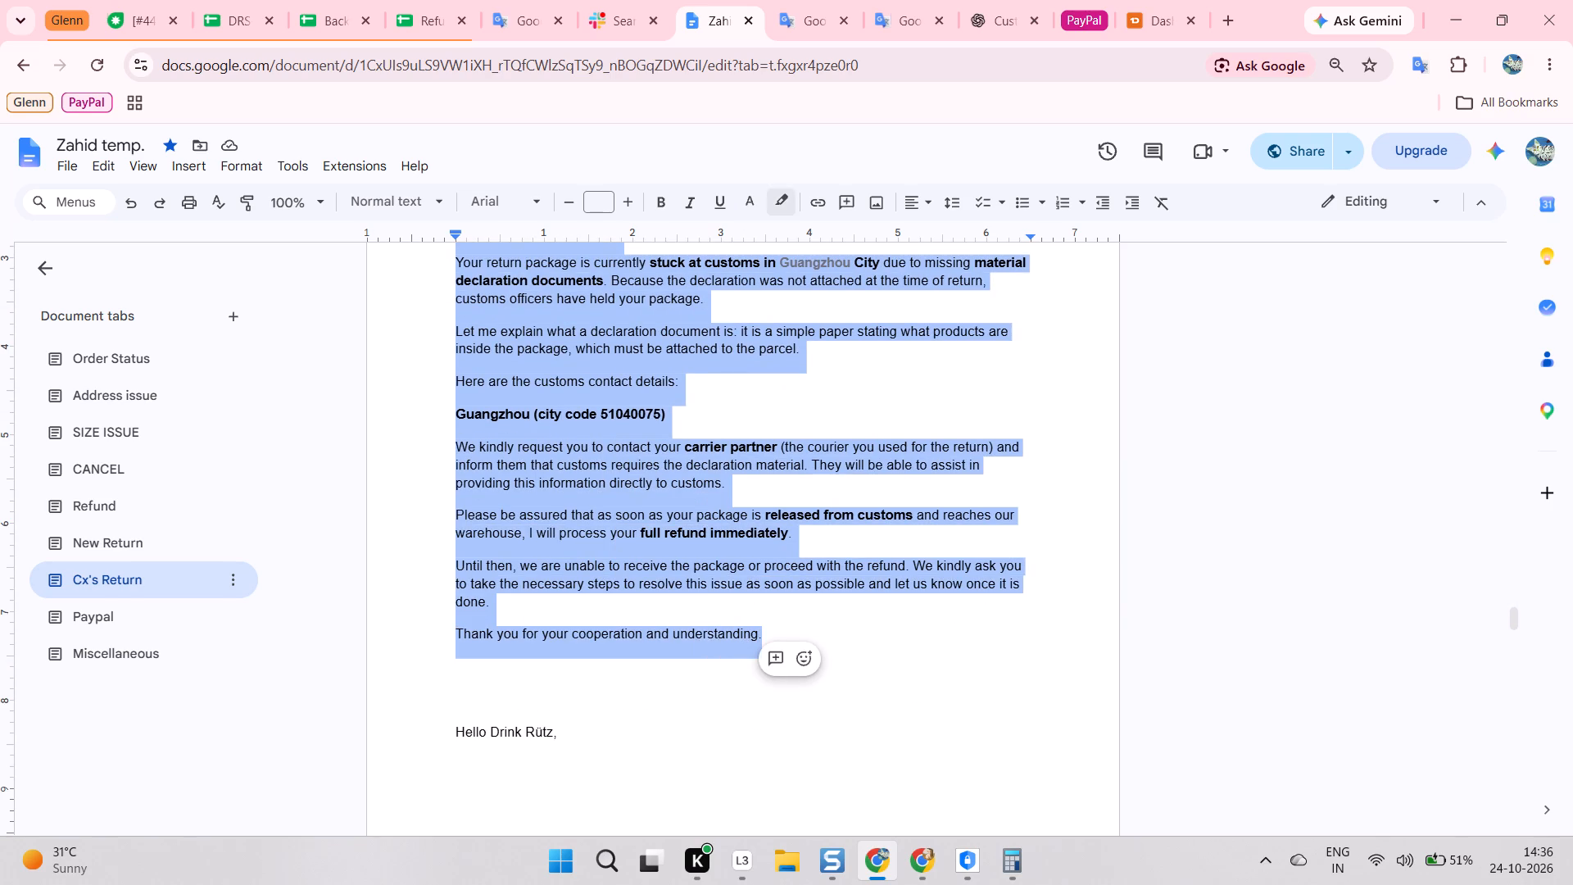
{"action": "key", "text": "ctrl+c"}
Replace the source text in Google Translate with the copied customs reply for German translation, without the trailing line break.
{"action": "left_click", "coordinate": [895, 0]}
{"action": "scroll", "coordinate": [764, 201], "scroll_direction": "up", "scroll_amount": 7}
{"action": "left_click", "coordinate": [759, 325]}
{"action": "key", "text": "ctrl+v"}
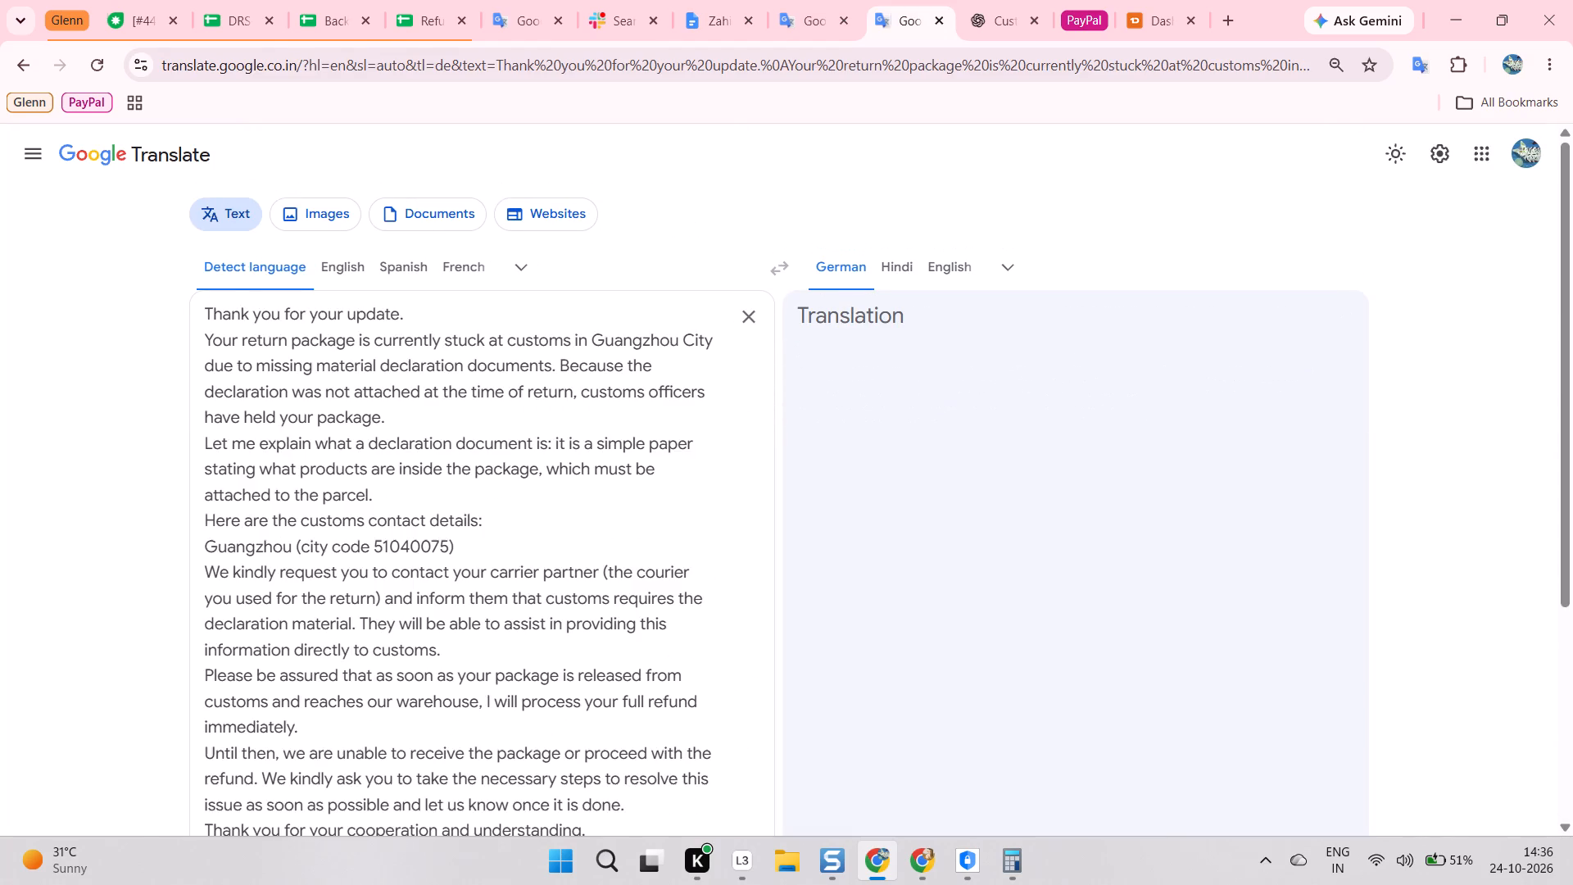
{"action": "scroll", "coordinate": [487, 414], "scroll_direction": "down", "scroll_amount": 2}
{"action": "key", "text": "BackSpace"}
{"action": "scroll", "coordinate": [434, 411], "scroll_direction": "up", "scroll_amount": 3}
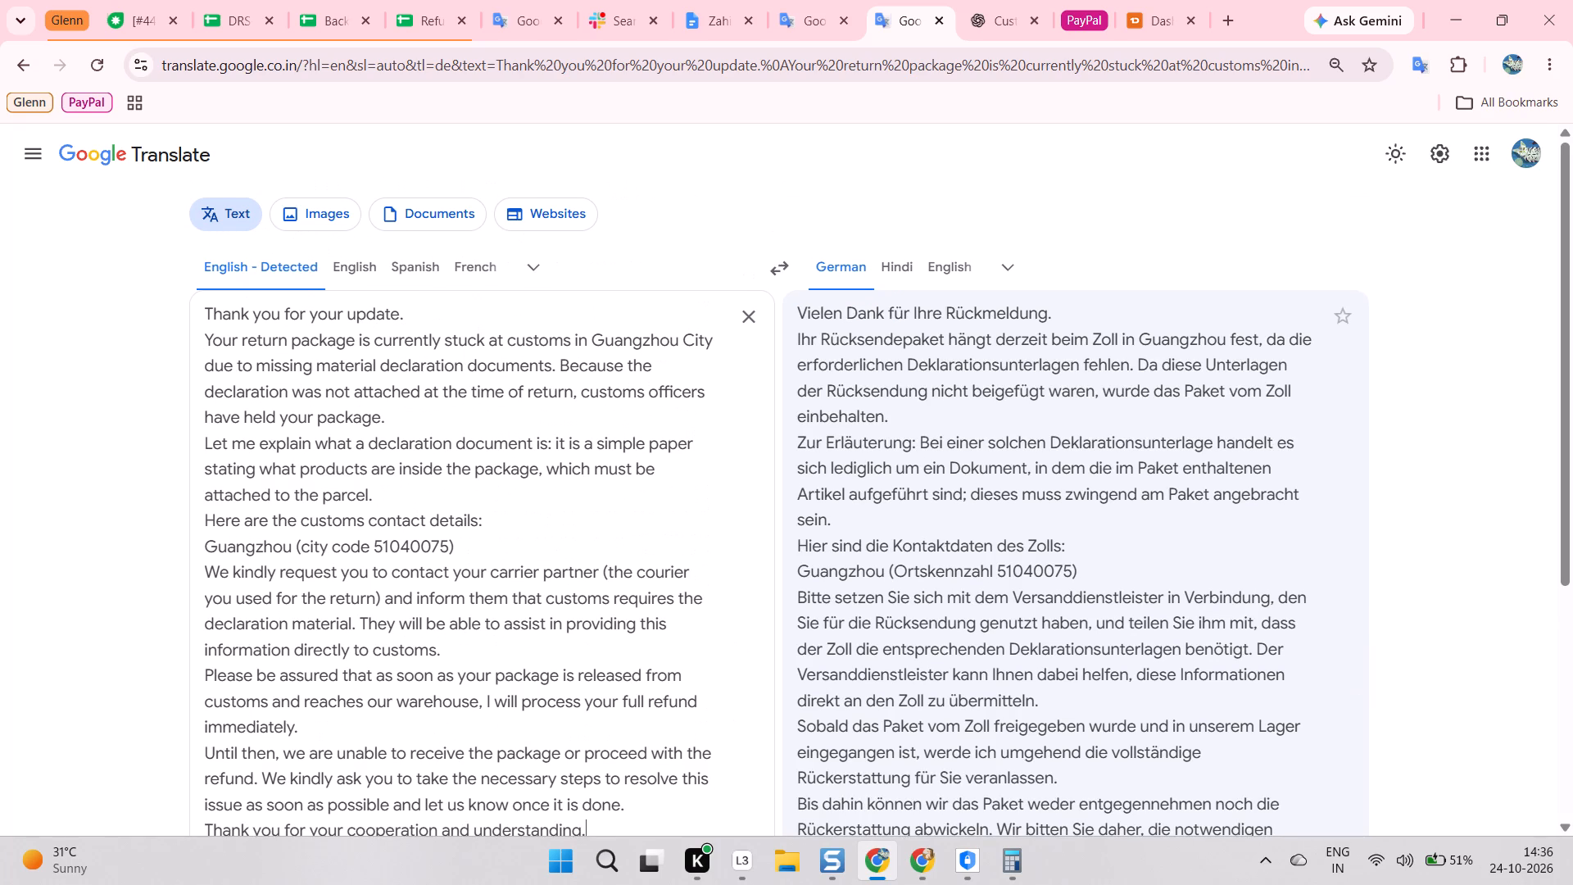
Separate the source text's opening, package status, declaration explanation and customs contact paragraphs with blank lines.
{"action": "left_click", "coordinate": [410, 304]}
{"action": "key", "text": "Return"}
{"action": "left_click", "coordinate": [441, 442]}
{"action": "key", "text": "Return"}
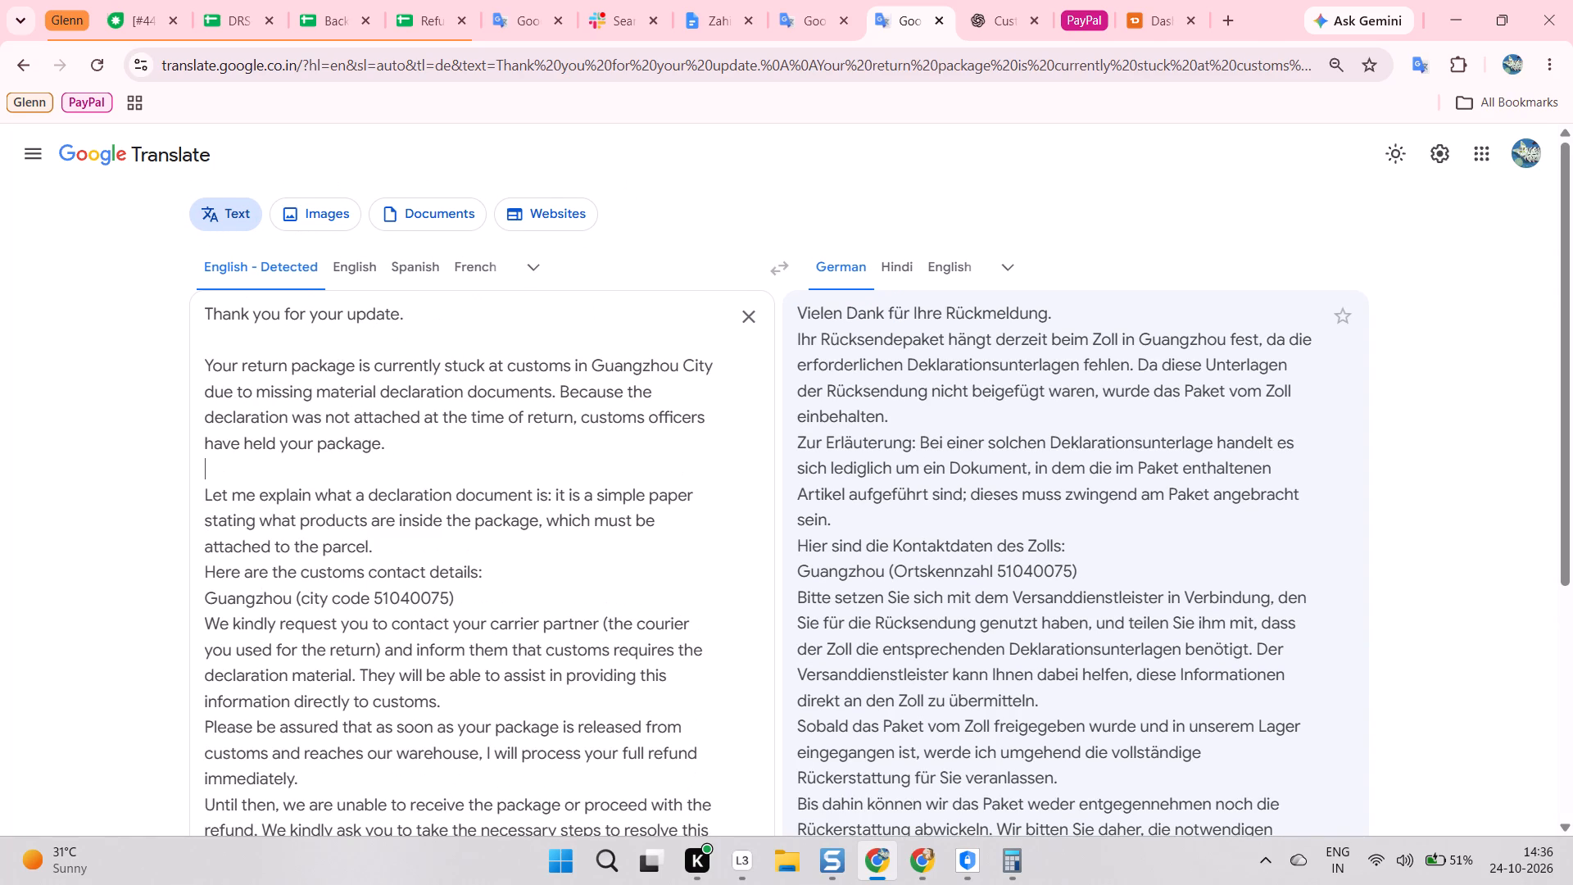
{"action": "left_click", "coordinate": [486, 541]}
{"action": "key", "text": "Return"}
{"action": "left_click", "coordinate": [487, 613]}
{"action": "key", "text": "Return"}
Separate the remaining source paragraphs, from the carrier request to the closing thanks, with blank lines and copy the German translation.
{"action": "scroll", "coordinate": [555, 578], "scroll_direction": "down", "scroll_amount": 1}
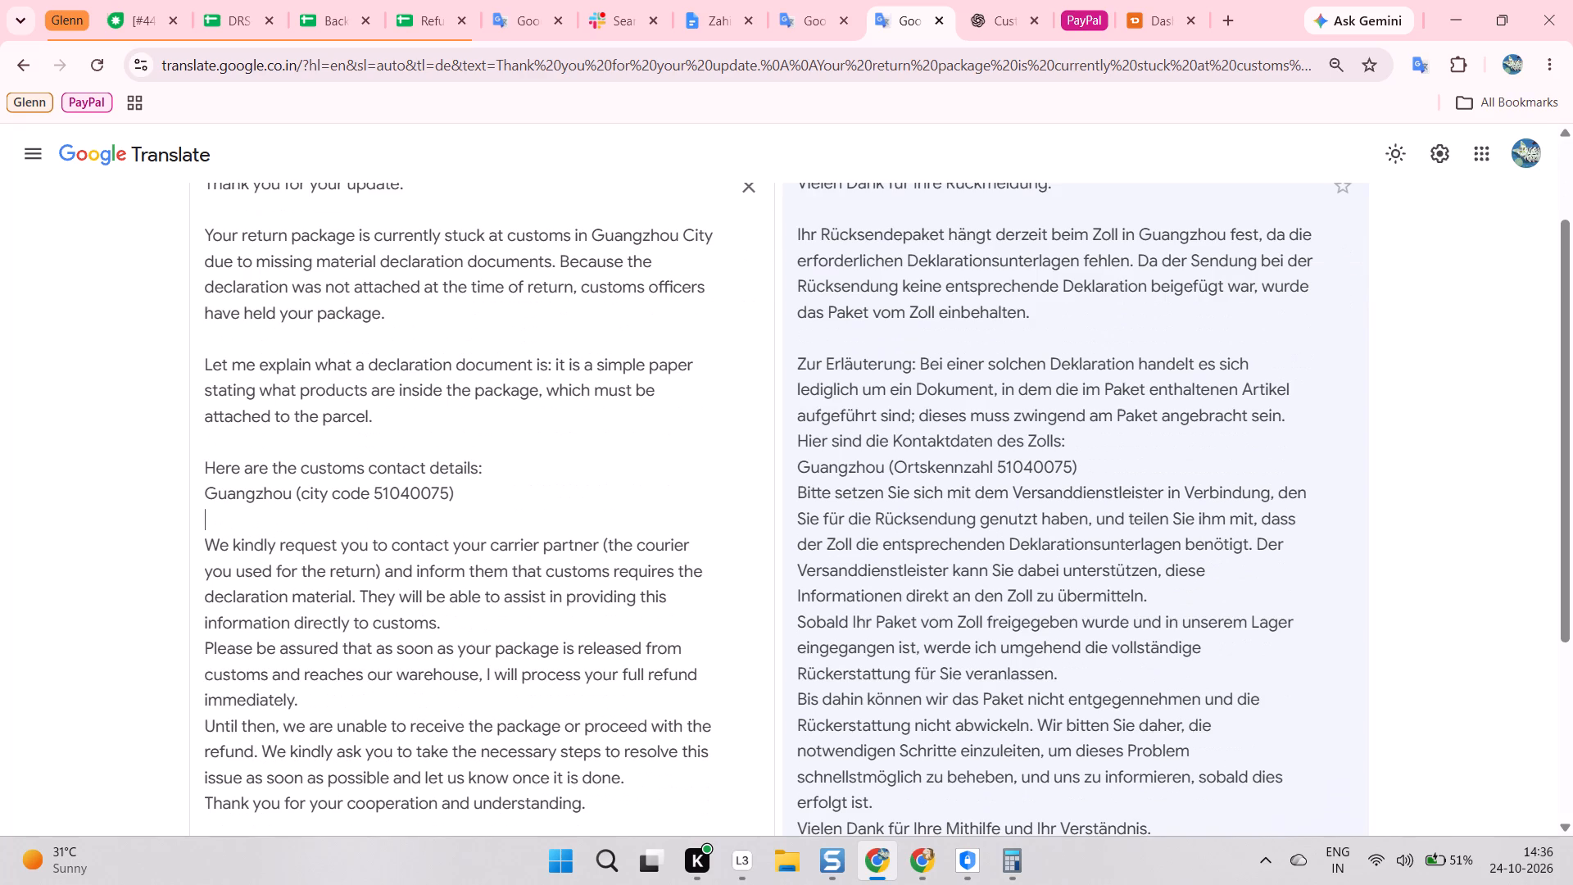
{"action": "left_click", "coordinate": [545, 607]}
{"action": "key", "text": "Return"}
{"action": "scroll", "coordinate": [542, 587], "scroll_direction": "down", "scroll_amount": 3}
{"action": "left_click", "coordinate": [499, 362]}
{"action": "left_click", "coordinate": [451, 379]}
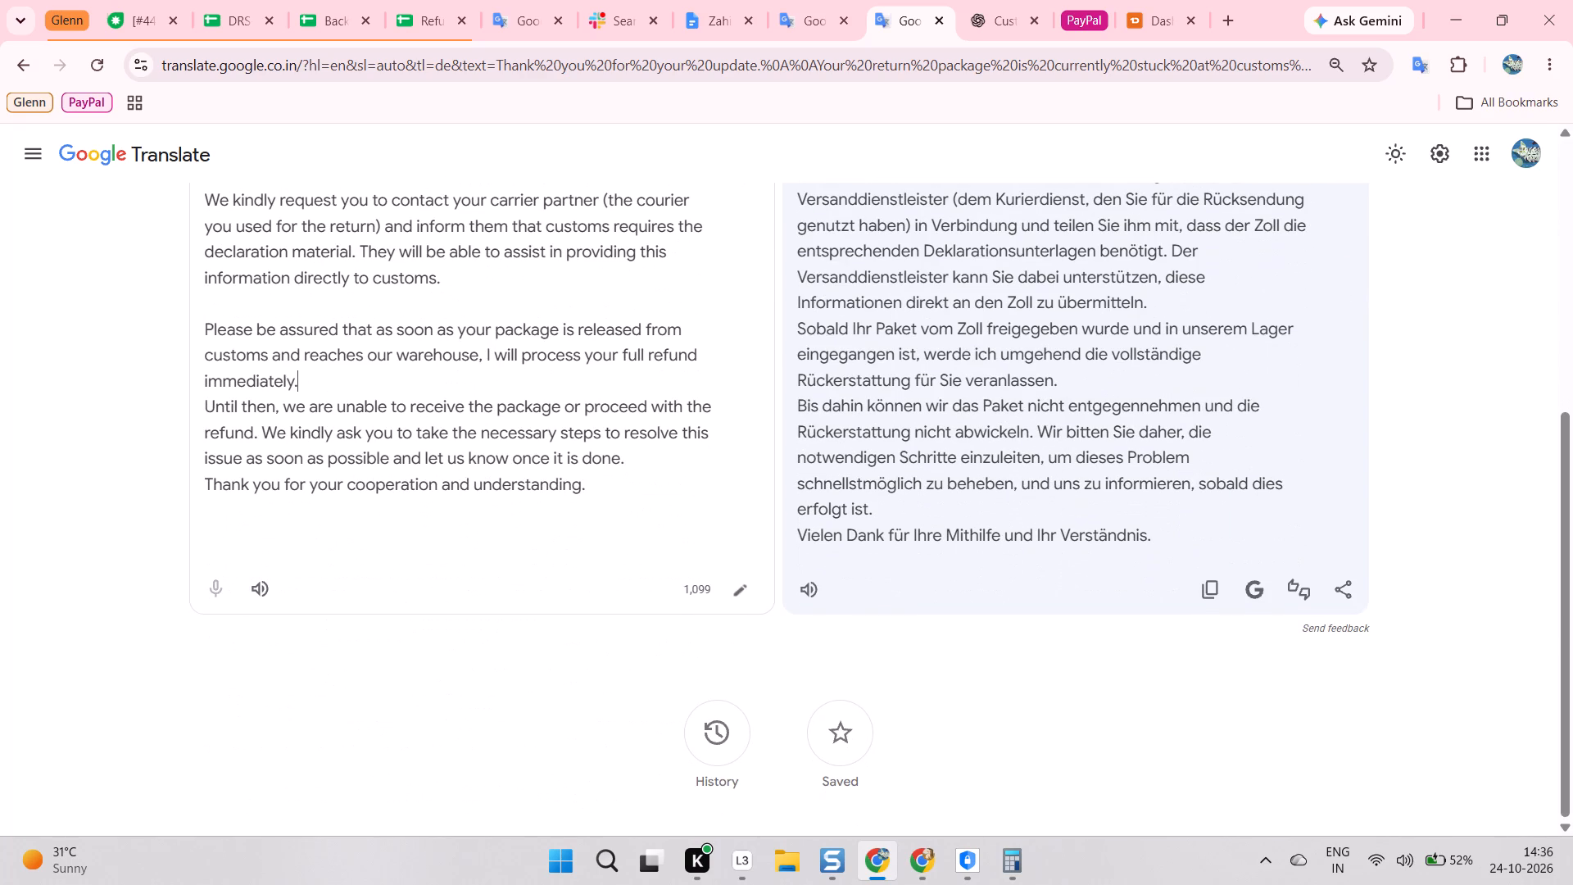
{"action": "key", "text": "Return"}
{"action": "left_click", "coordinate": [648, 483]}
{"action": "key", "text": "Return"}
{"action": "scroll", "coordinate": [570, 483], "scroll_direction": "up", "scroll_amount": 8}
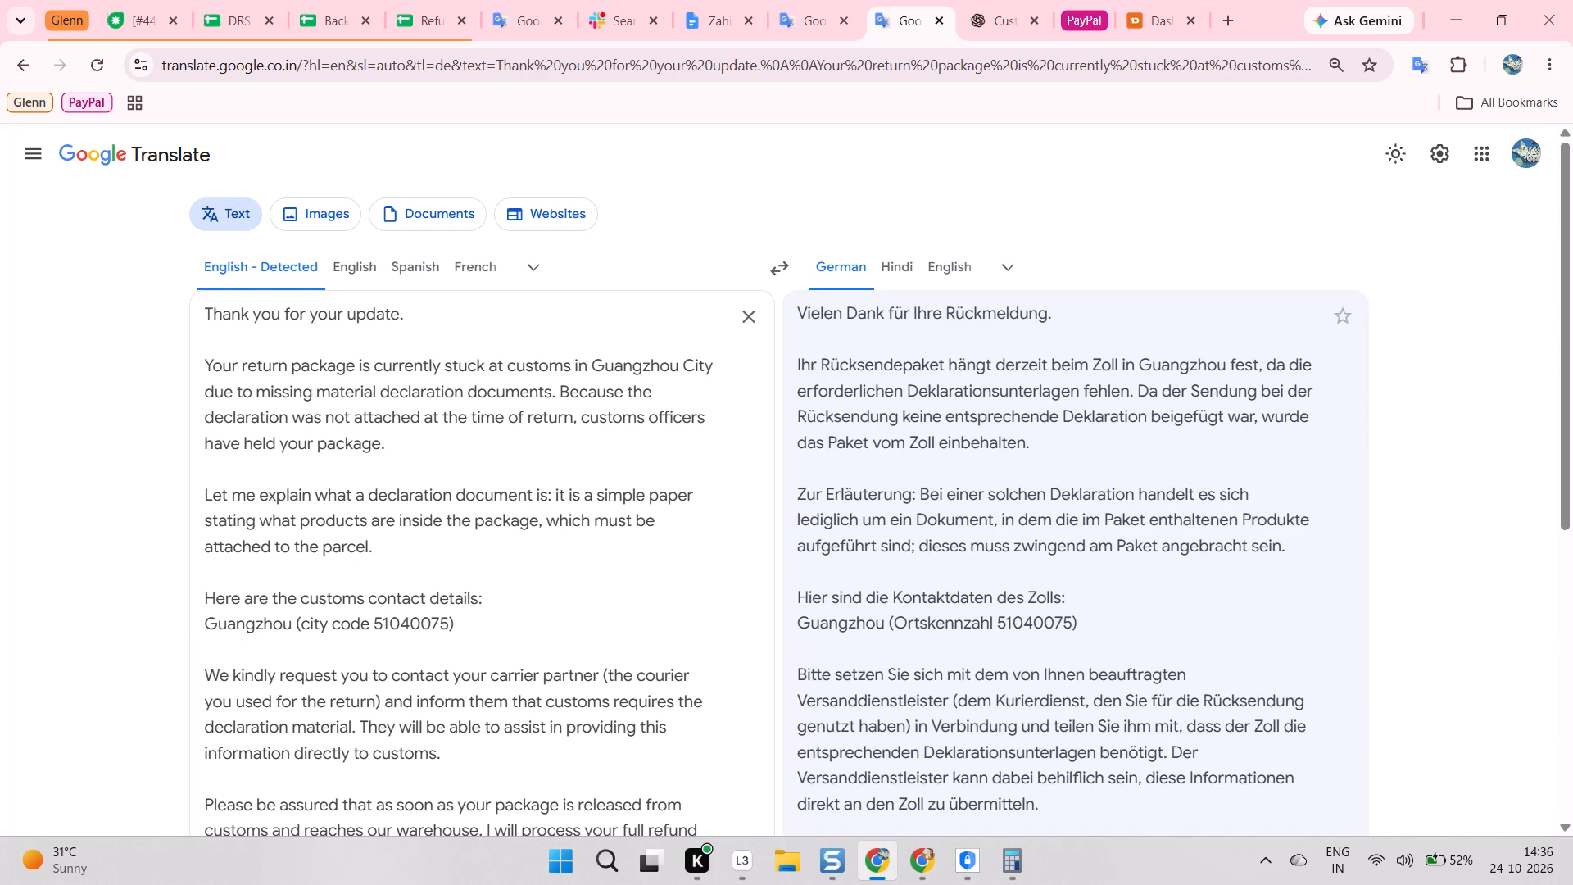
{"action": "scroll", "coordinate": [959, 381], "scroll_direction": "down", "scroll_amount": 15}
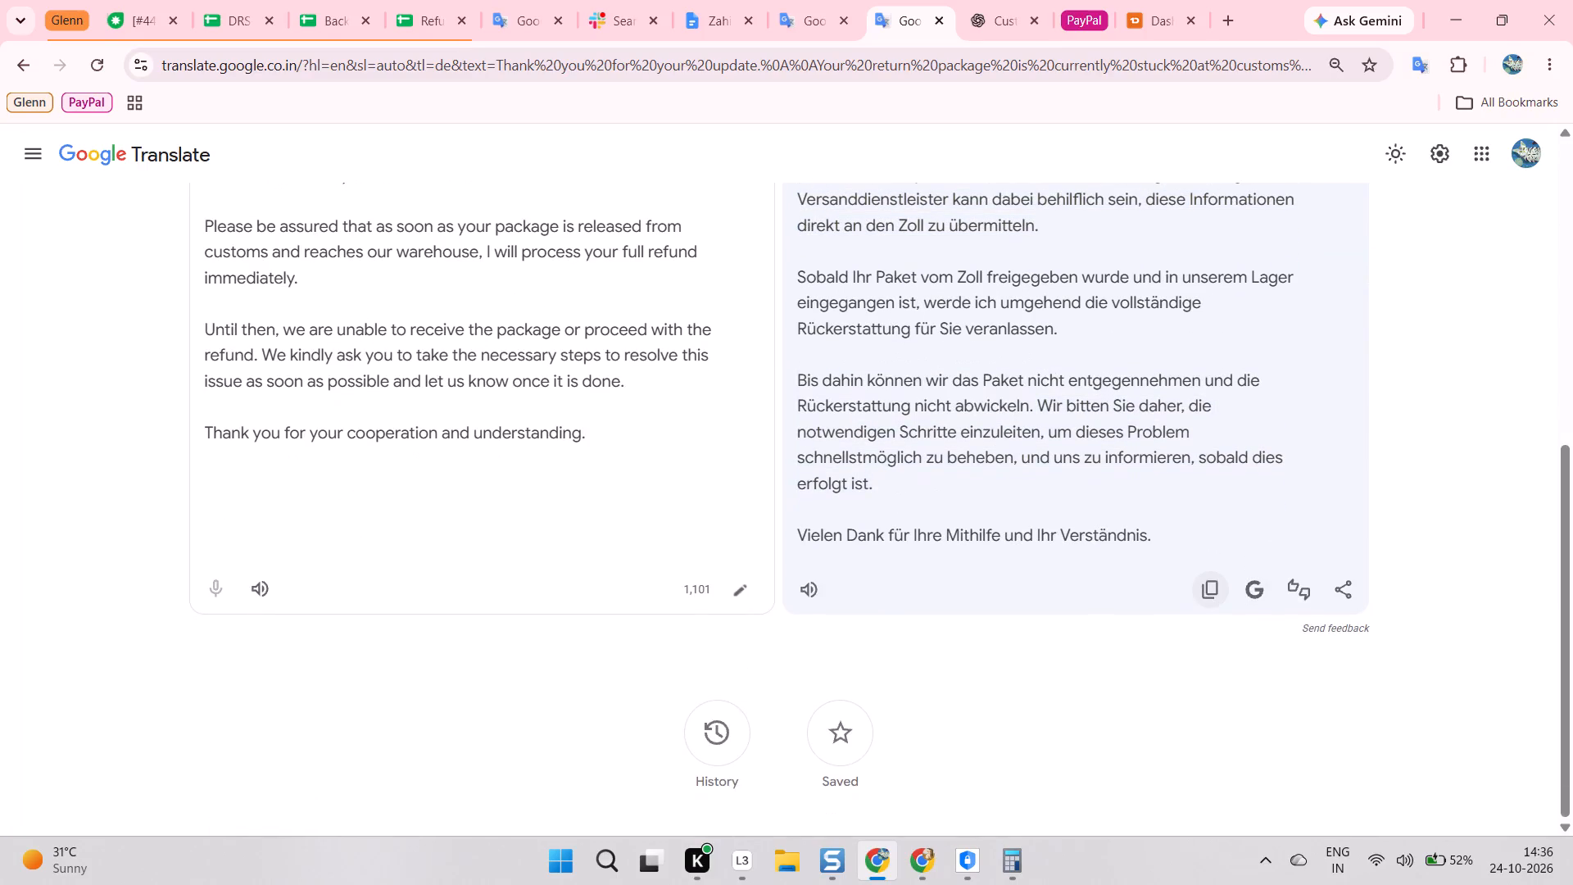
{"action": "left_click", "coordinate": [1209, 598]}
Start a reply on ticket #441439 and replace its default greeting with the canned response "asn".
{"action": "left_click", "coordinate": [148, 0]}
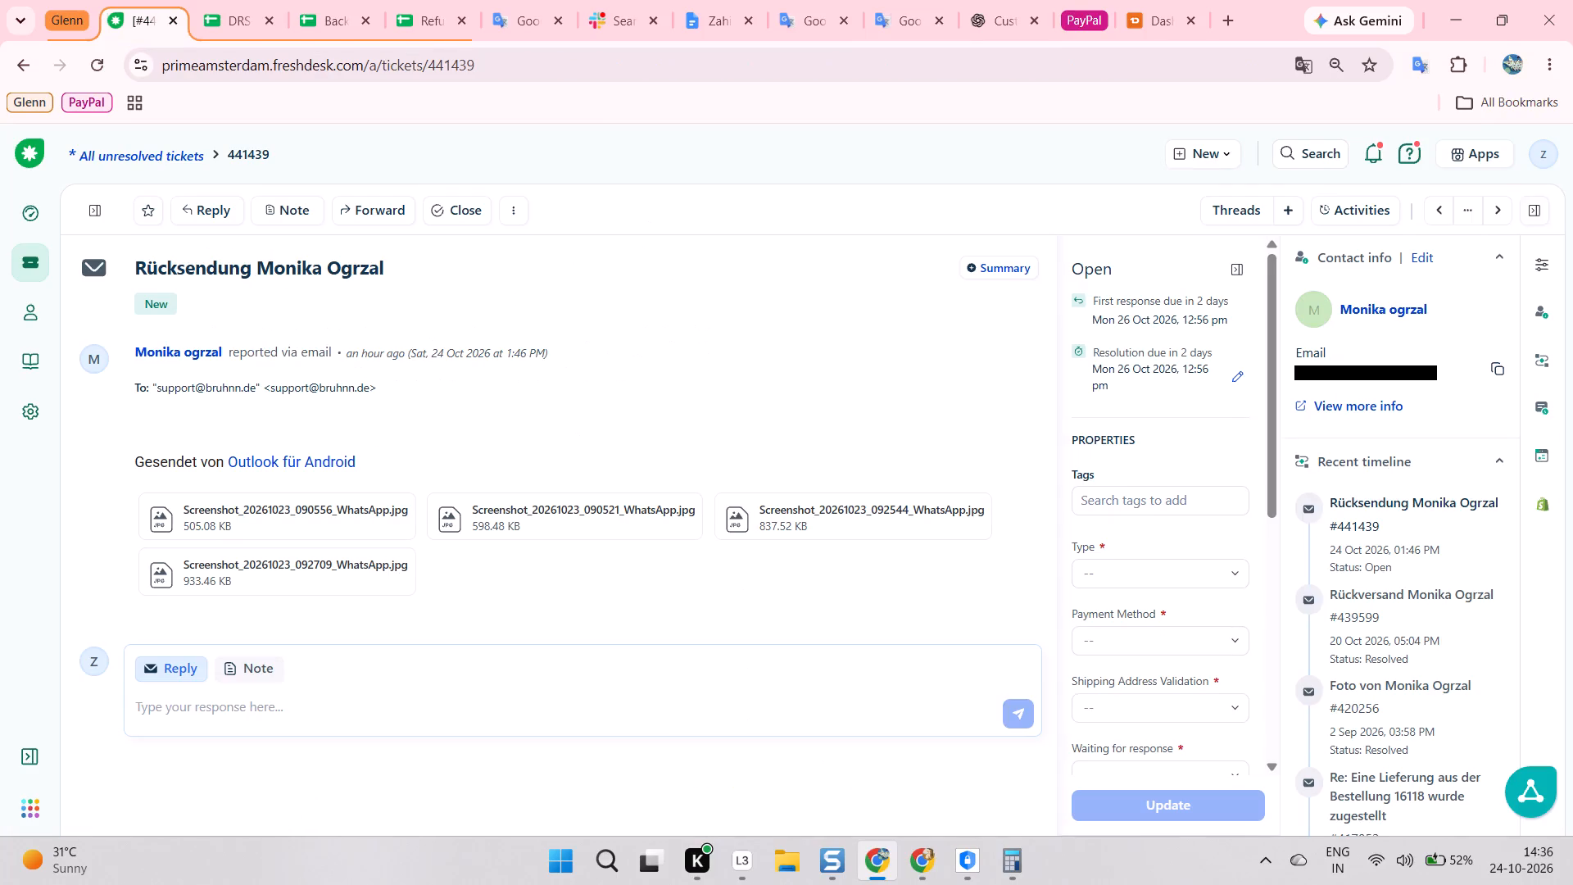
{"action": "left_click", "coordinate": [557, 420]}
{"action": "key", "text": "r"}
{"action": "scroll", "coordinate": [358, 498], "scroll_direction": "down", "scroll_amount": 7}
{"action": "left_click", "coordinate": [178, 703]}
{"action": "left_click_drag", "start_coordinate": [182, 698], "coordinate": [198, 688]}
{"action": "key", "text": "ctrl+a"}
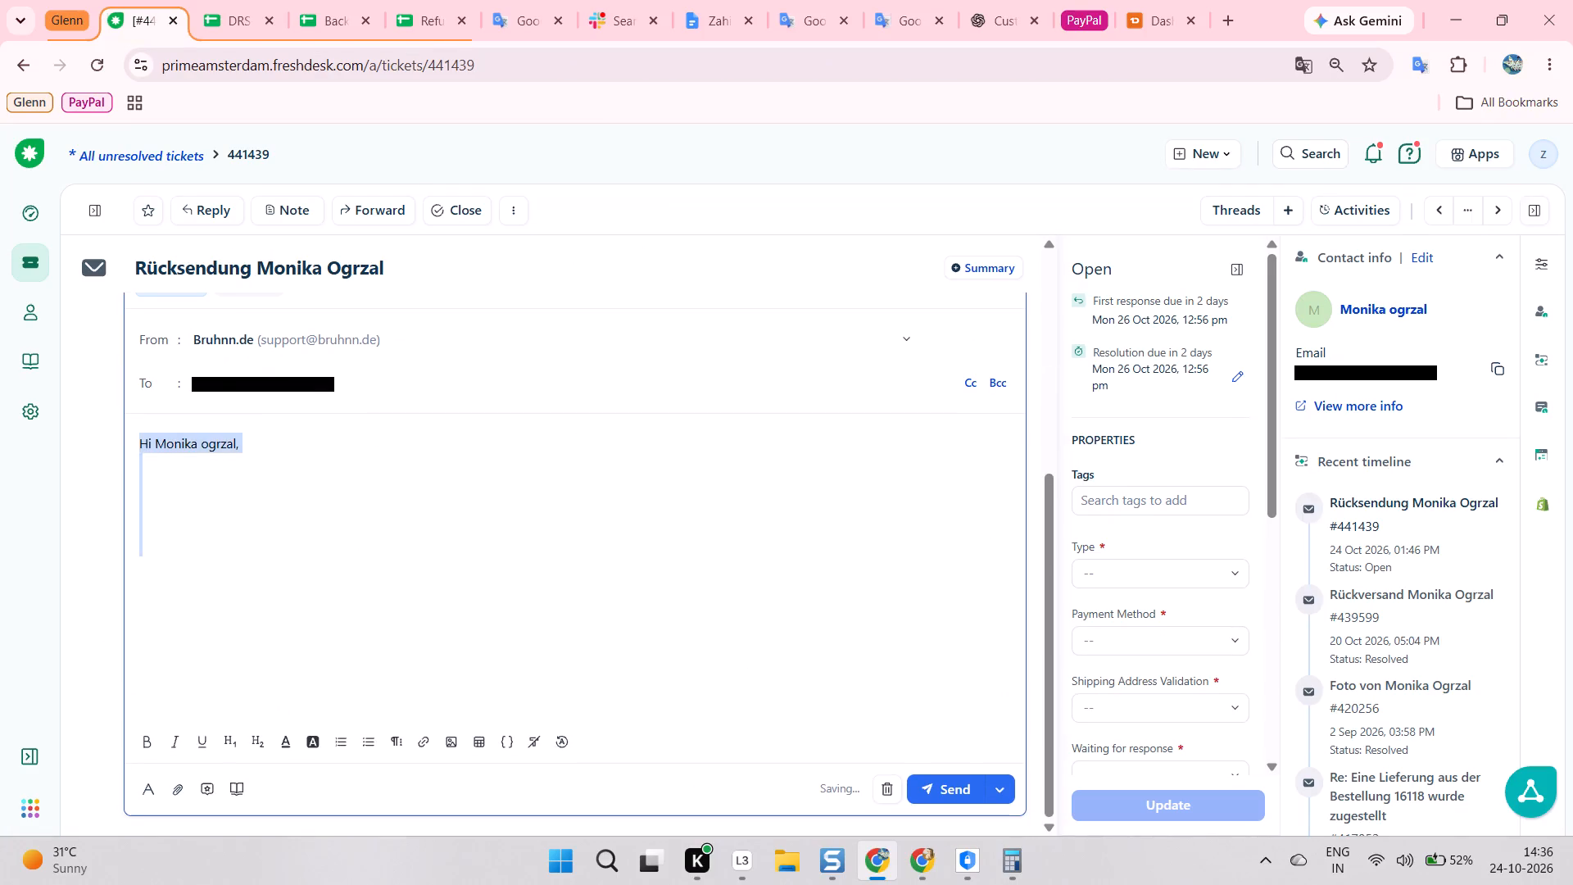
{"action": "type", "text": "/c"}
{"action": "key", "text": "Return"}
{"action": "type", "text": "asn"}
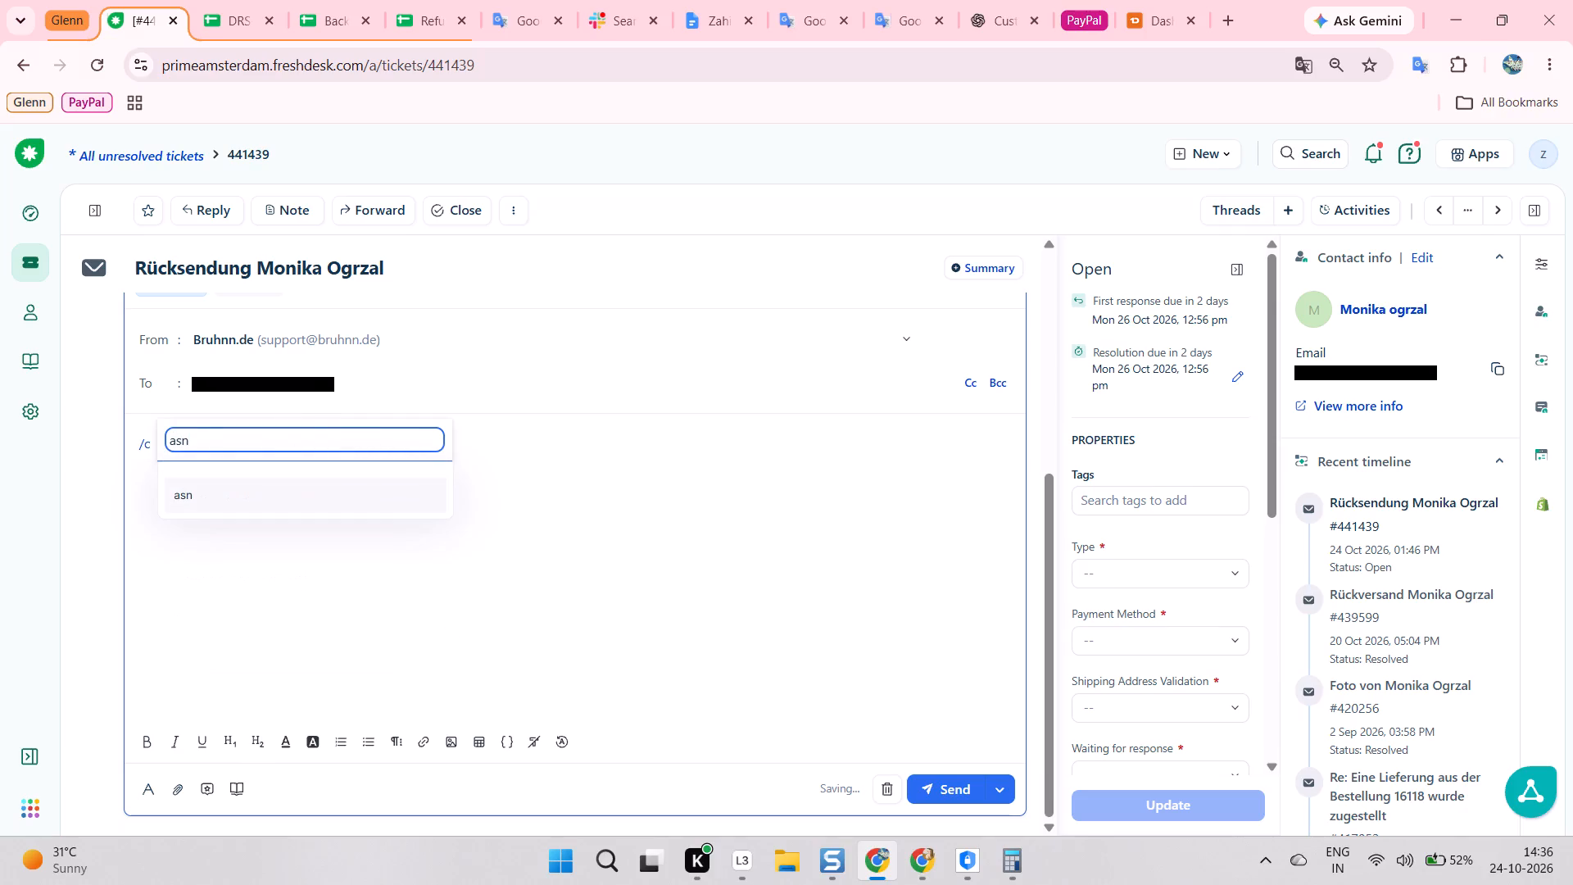
{"action": "left_click", "coordinate": [248, 488]}
{"action": "left_click", "coordinate": [174, 481]}
Paste the German customs message between the greeting and sign-off, and remove the surplus blank line after the closing thanks.
{"action": "key", "text": "ctrl+v"}
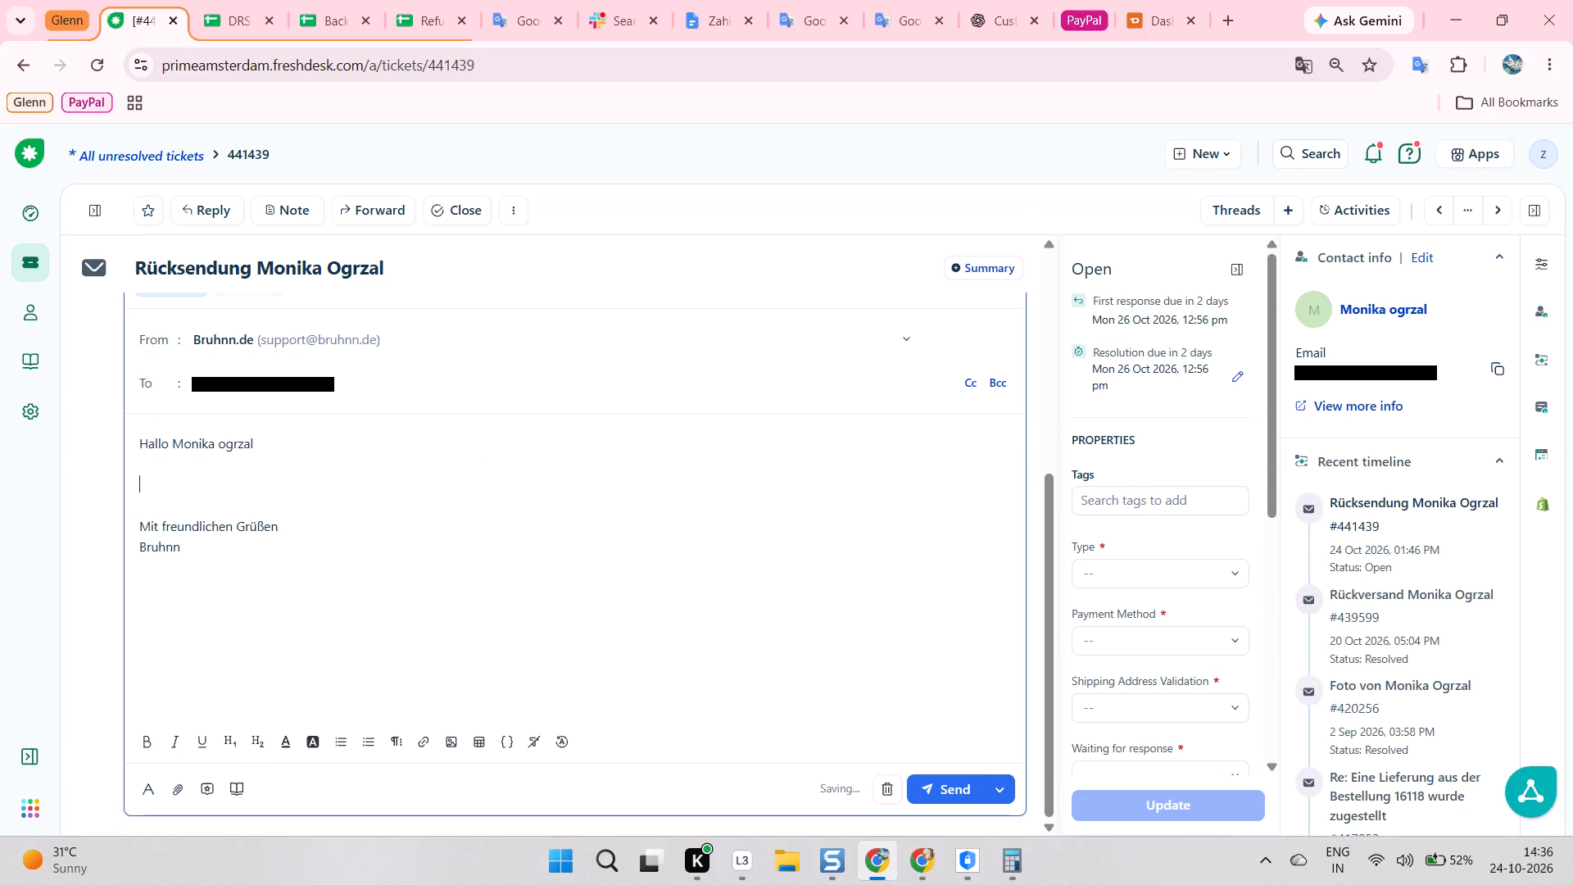
{"action": "scroll", "coordinate": [195, 482], "scroll_direction": "down", "scroll_amount": 9}
{"action": "left_click", "coordinate": [206, 647]}
{"action": "key", "text": "BackSpace"}
{"action": "scroll", "coordinate": [209, 653], "scroll_direction": "down", "scroll_amount": 3}
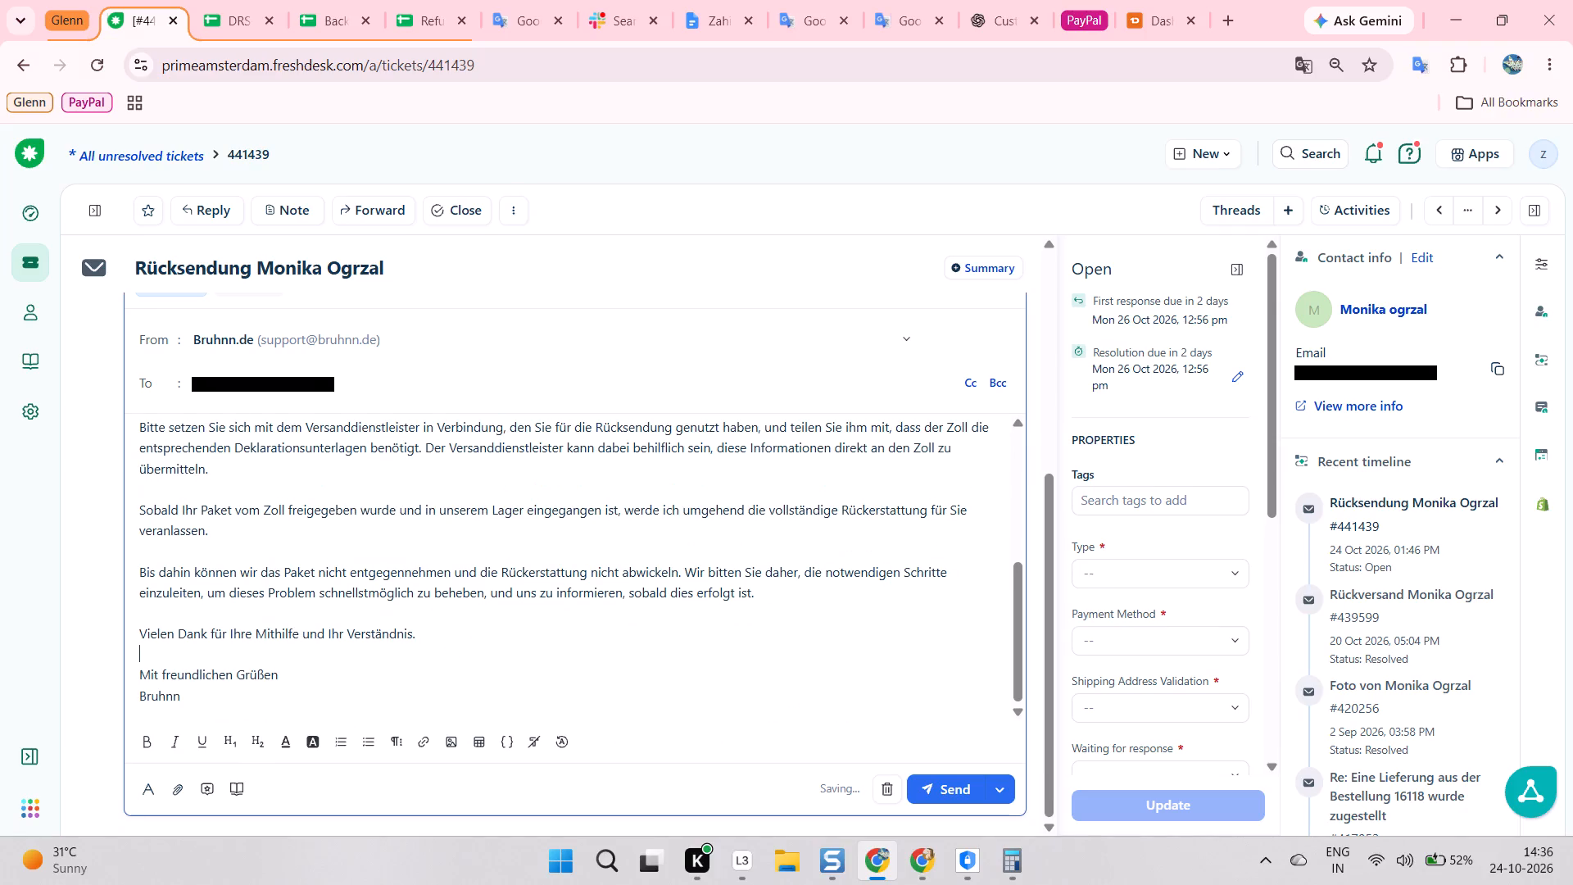
Copy the annotated German tracking capture from Snagit Editor and insert it below the Bruhnn sign-off in the reply.
{"action": "left_click", "coordinate": [179, 701]}
{"action": "left_click", "coordinate": [224, 706]}
{"action": "key", "text": "Return"}
{"action": "key", "text": "Return"}
{"action": "scroll", "coordinate": [452, 661], "scroll_direction": "down", "scroll_amount": 3}
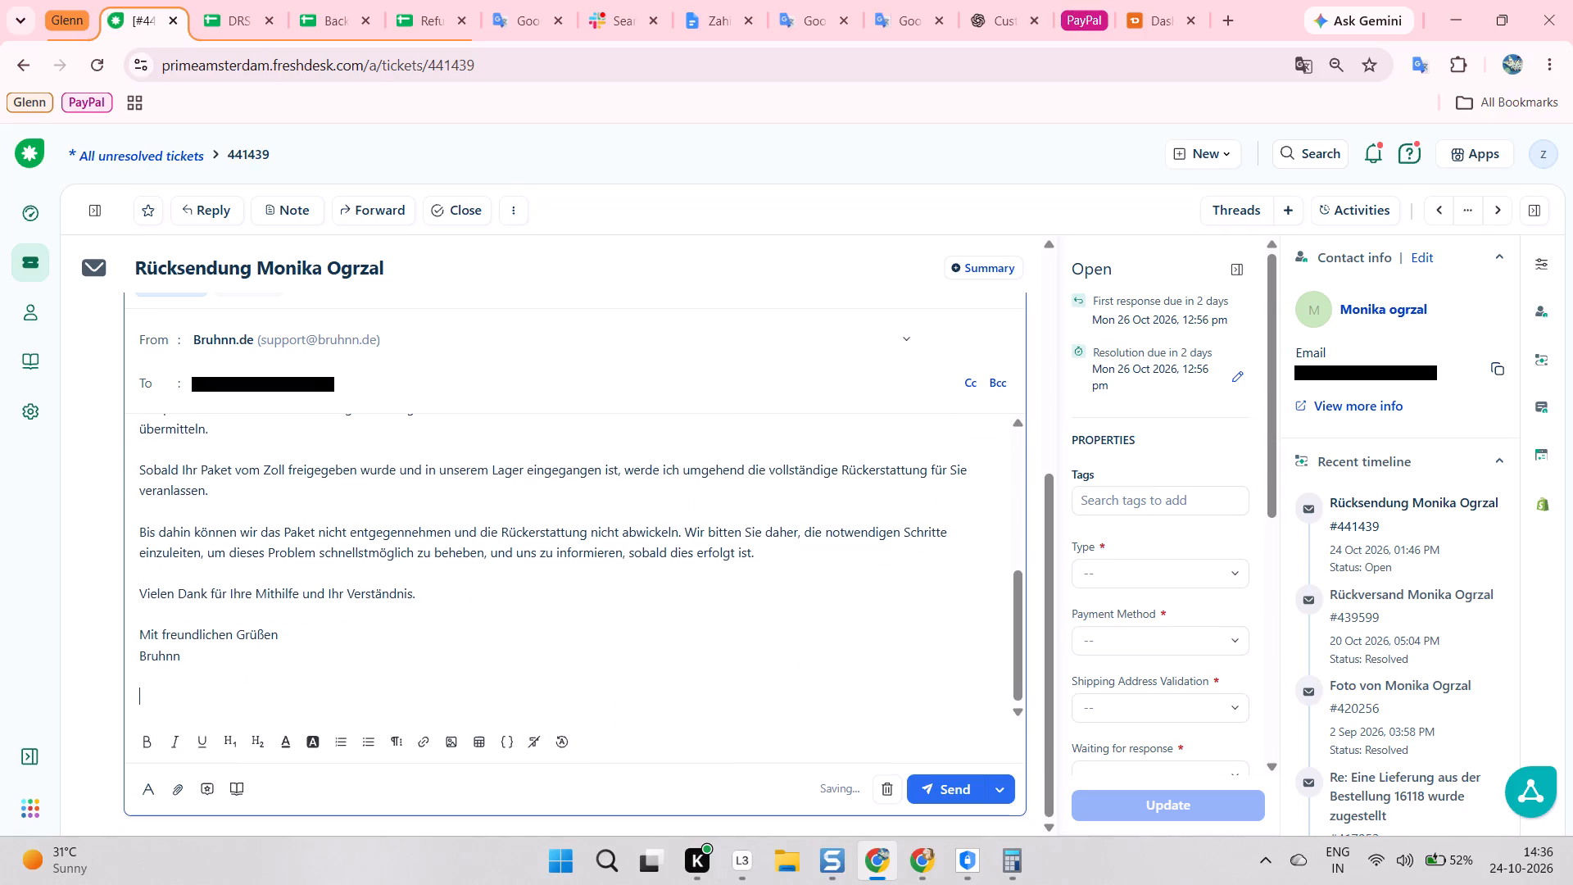
{"action": "left_click", "coordinate": [835, 868]}
{"action": "left_click", "coordinate": [1416, 63]}
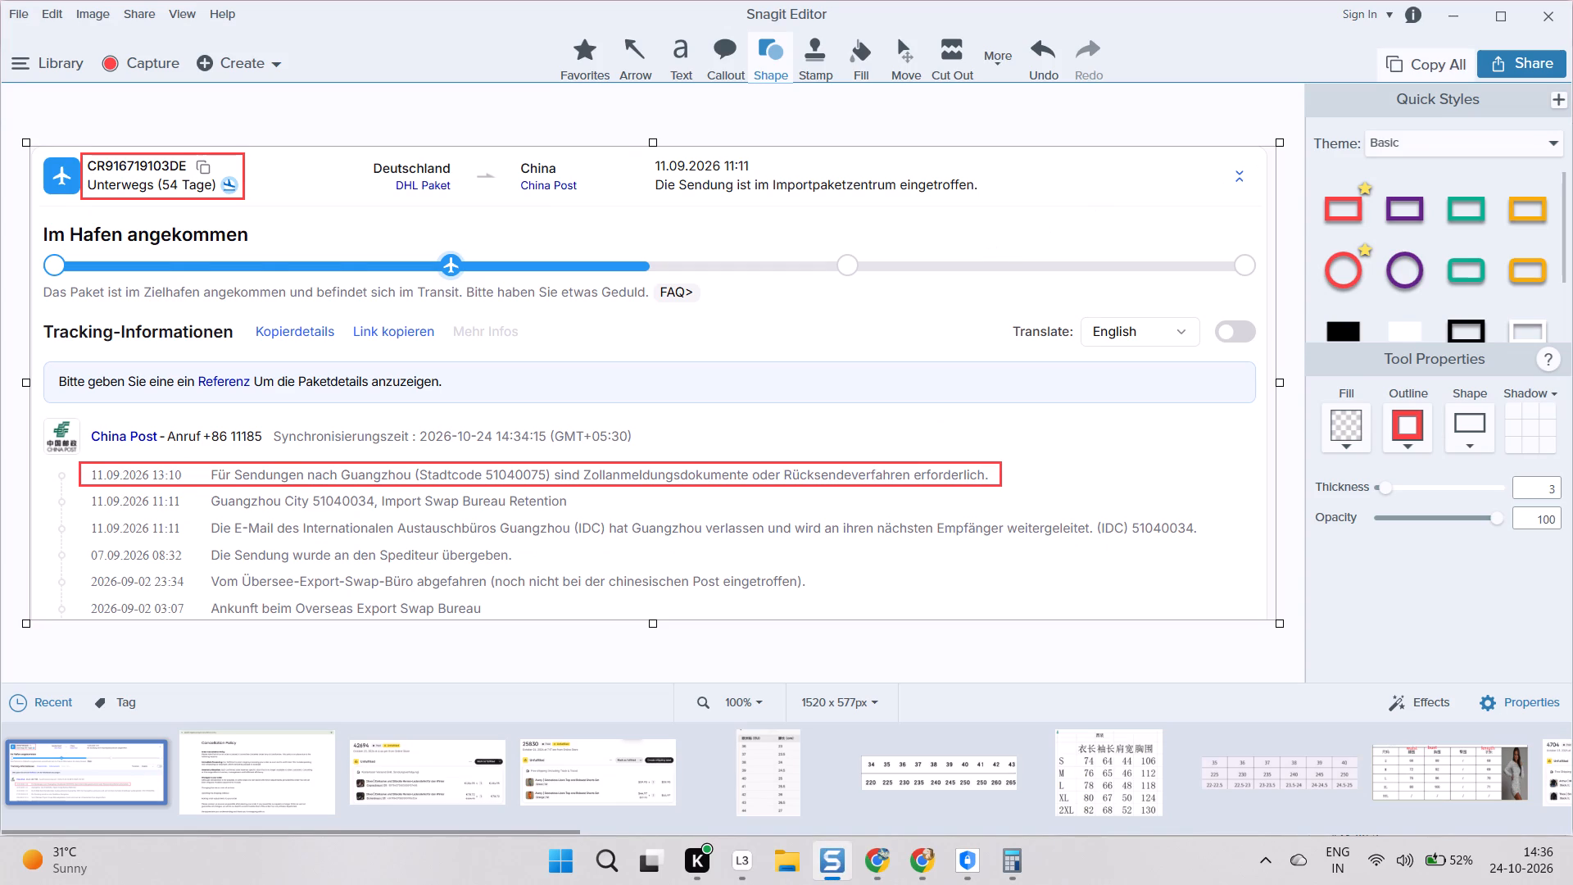
{"action": "key", "text": "alt+Tab"}
{"action": "key", "text": "ctrl+v"}
{"action": "scroll", "coordinate": [397, 596], "scroll_direction": "down", "scroll_amount": 8}
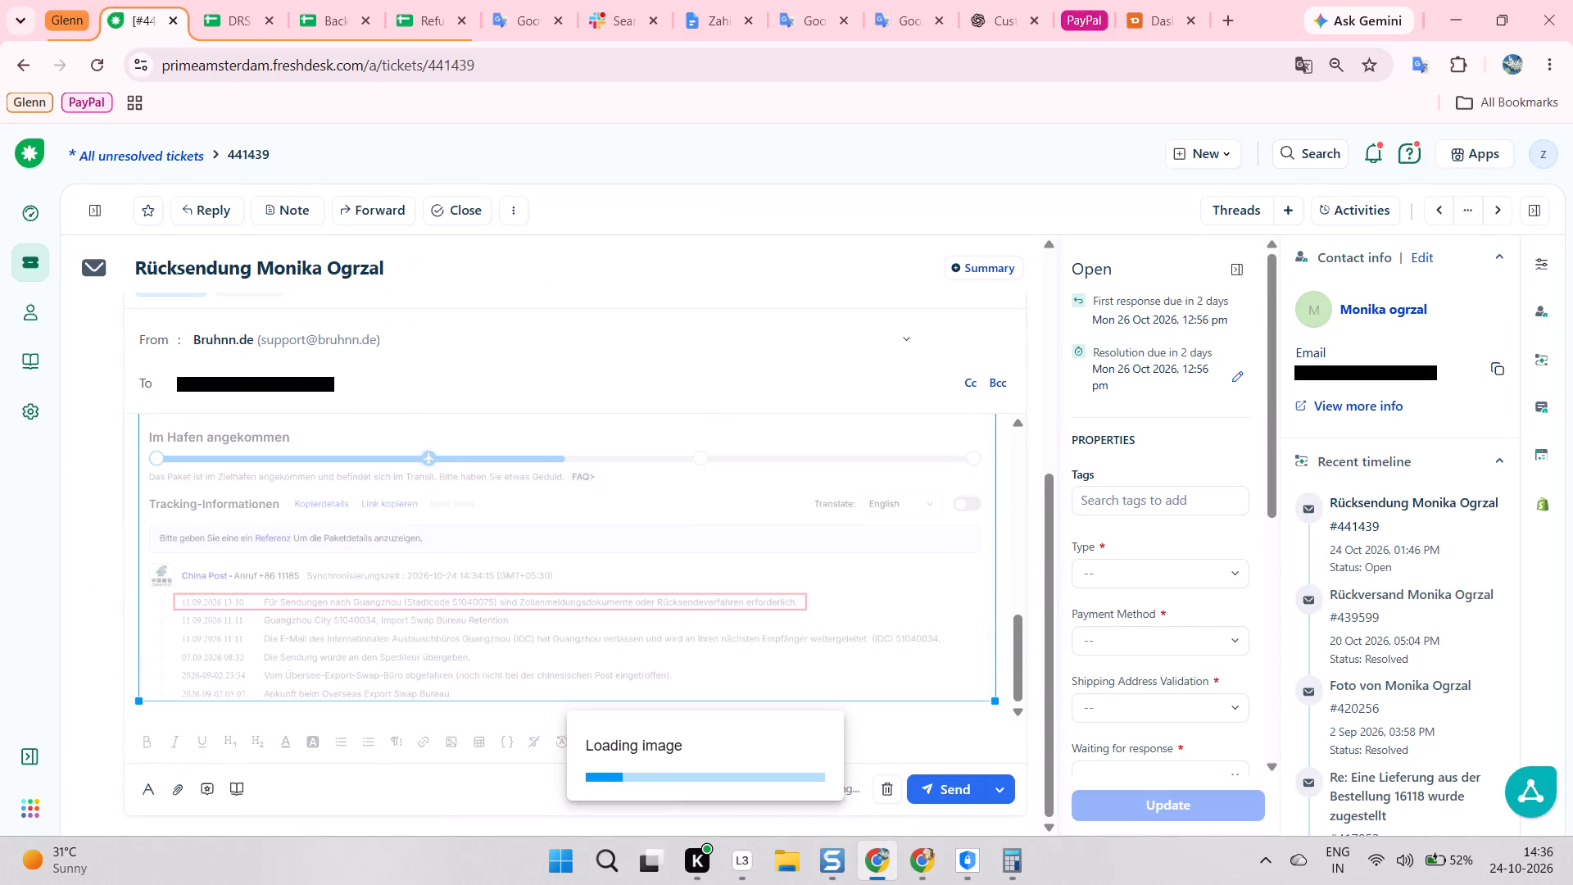
Send the German reply with the tracking screenshot to the customer and look over the sent message.
{"action": "scroll", "coordinate": [543, 567], "scroll_direction": "down", "scroll_amount": 6}
{"action": "left_click", "coordinate": [941, 796]}
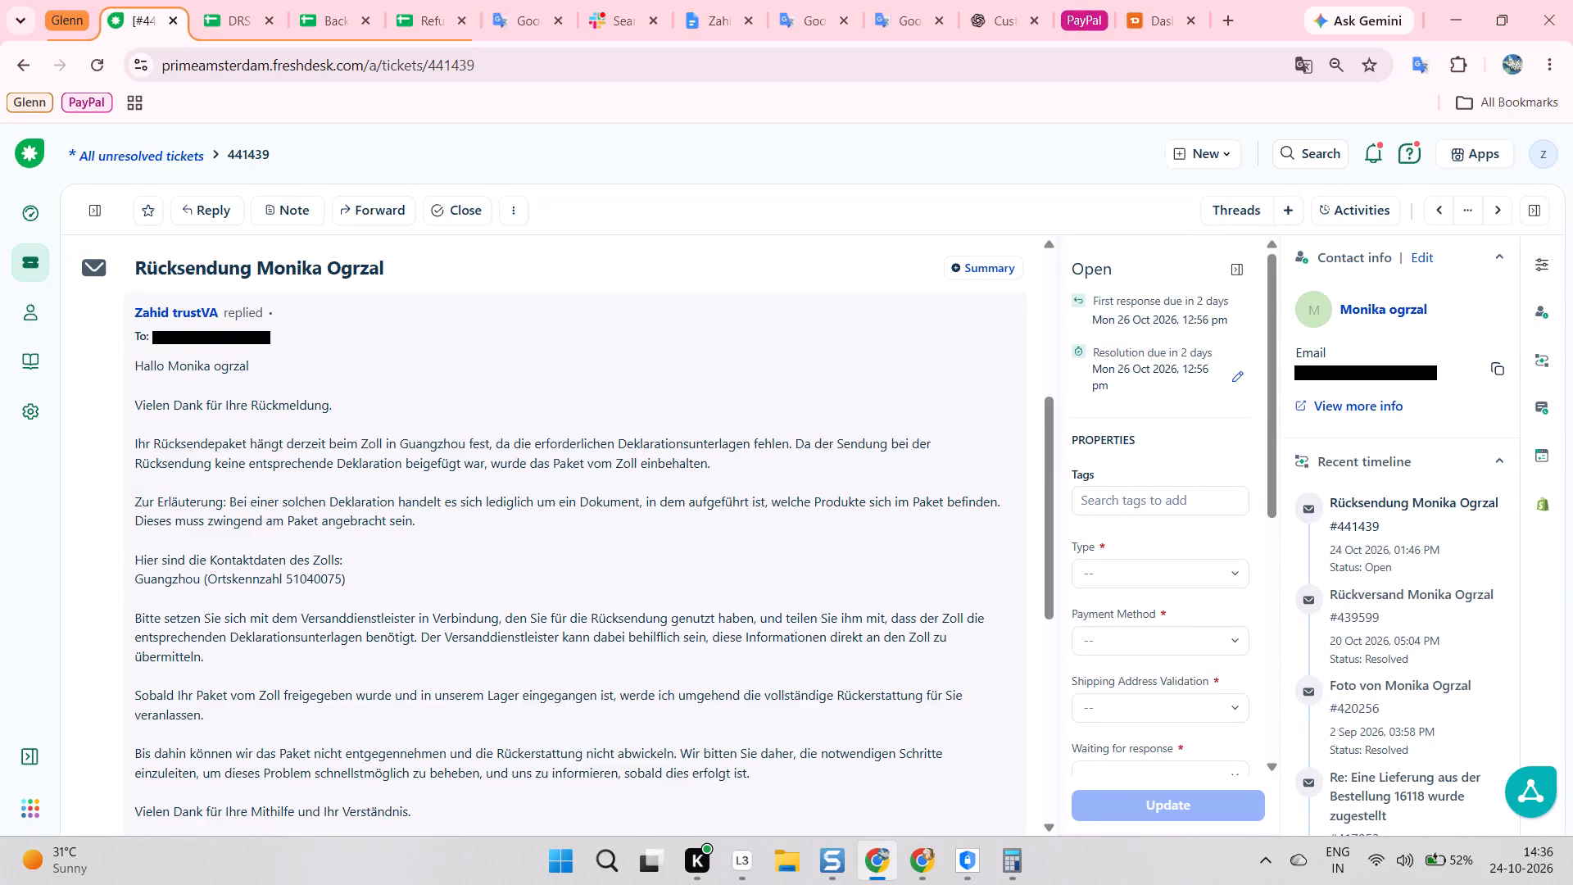
{"action": "scroll", "coordinate": [528, 542], "scroll_direction": "down", "scroll_amount": 9}
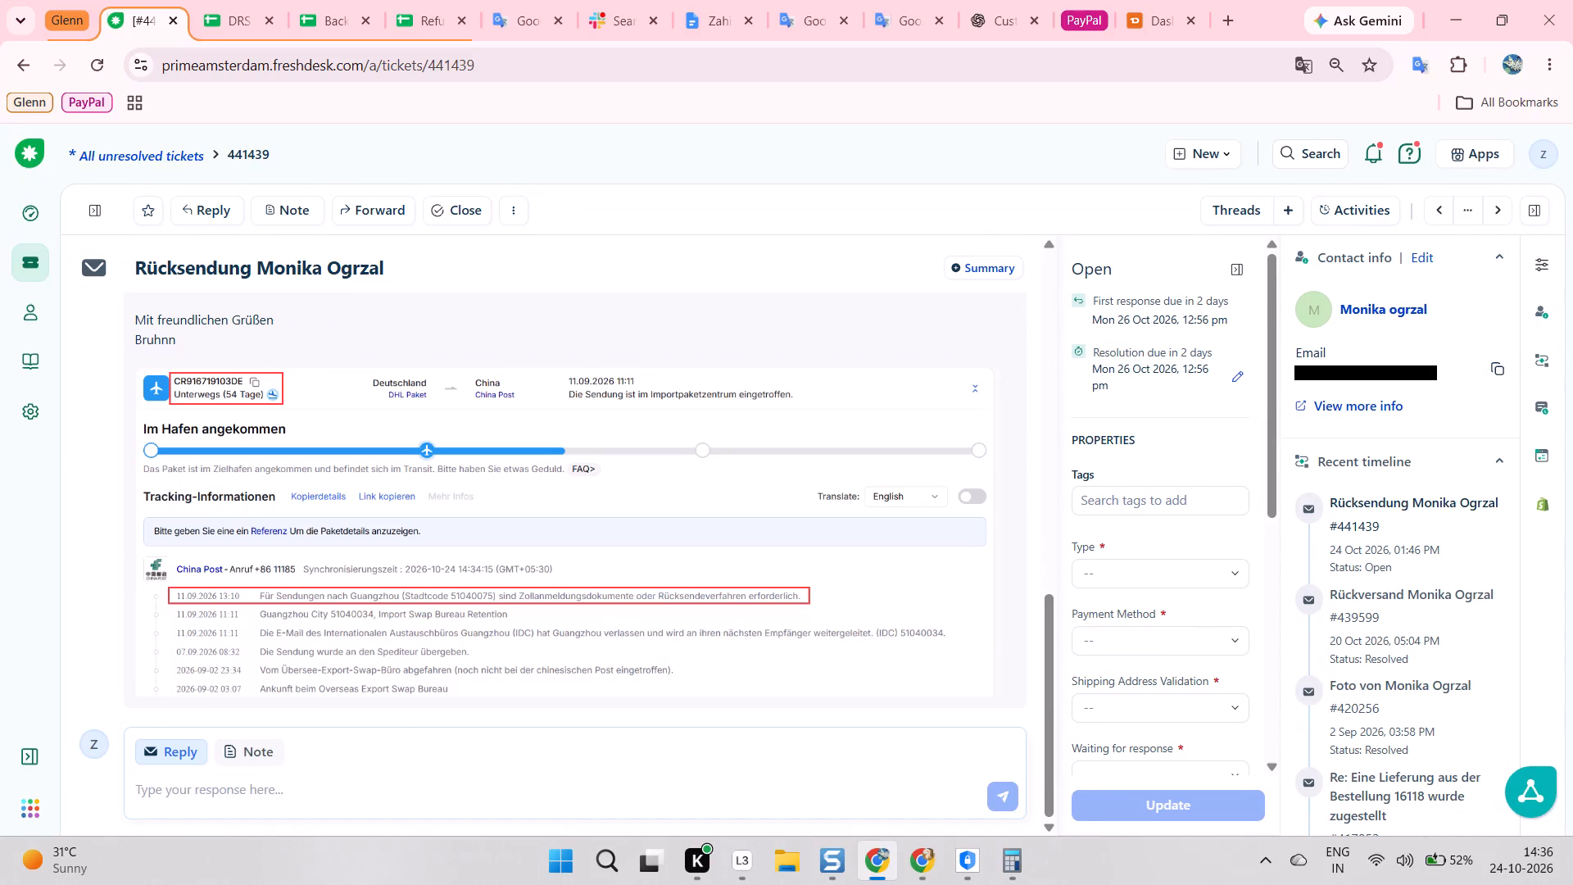
{"action": "scroll", "coordinate": [720, 470], "scroll_direction": "up", "scroll_amount": 3}
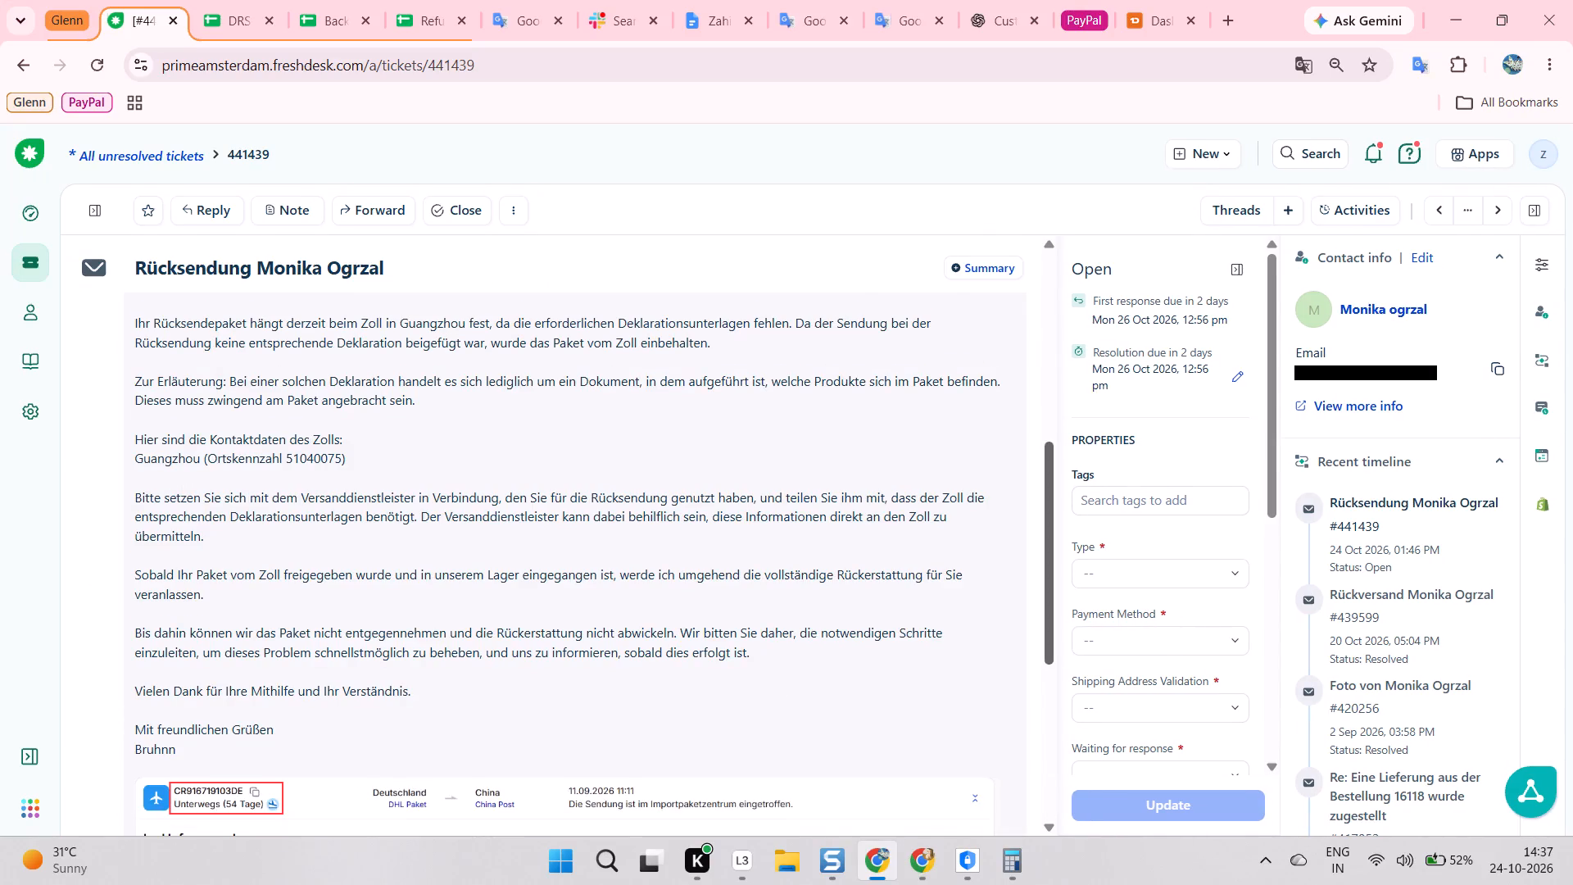
Set the ticket's type to Return.
{"action": "left_click", "coordinate": [1152, 499]}
{"action": "left_click", "coordinate": [1170, 470]}
{"action": "left_click", "coordinate": [1140, 568]}
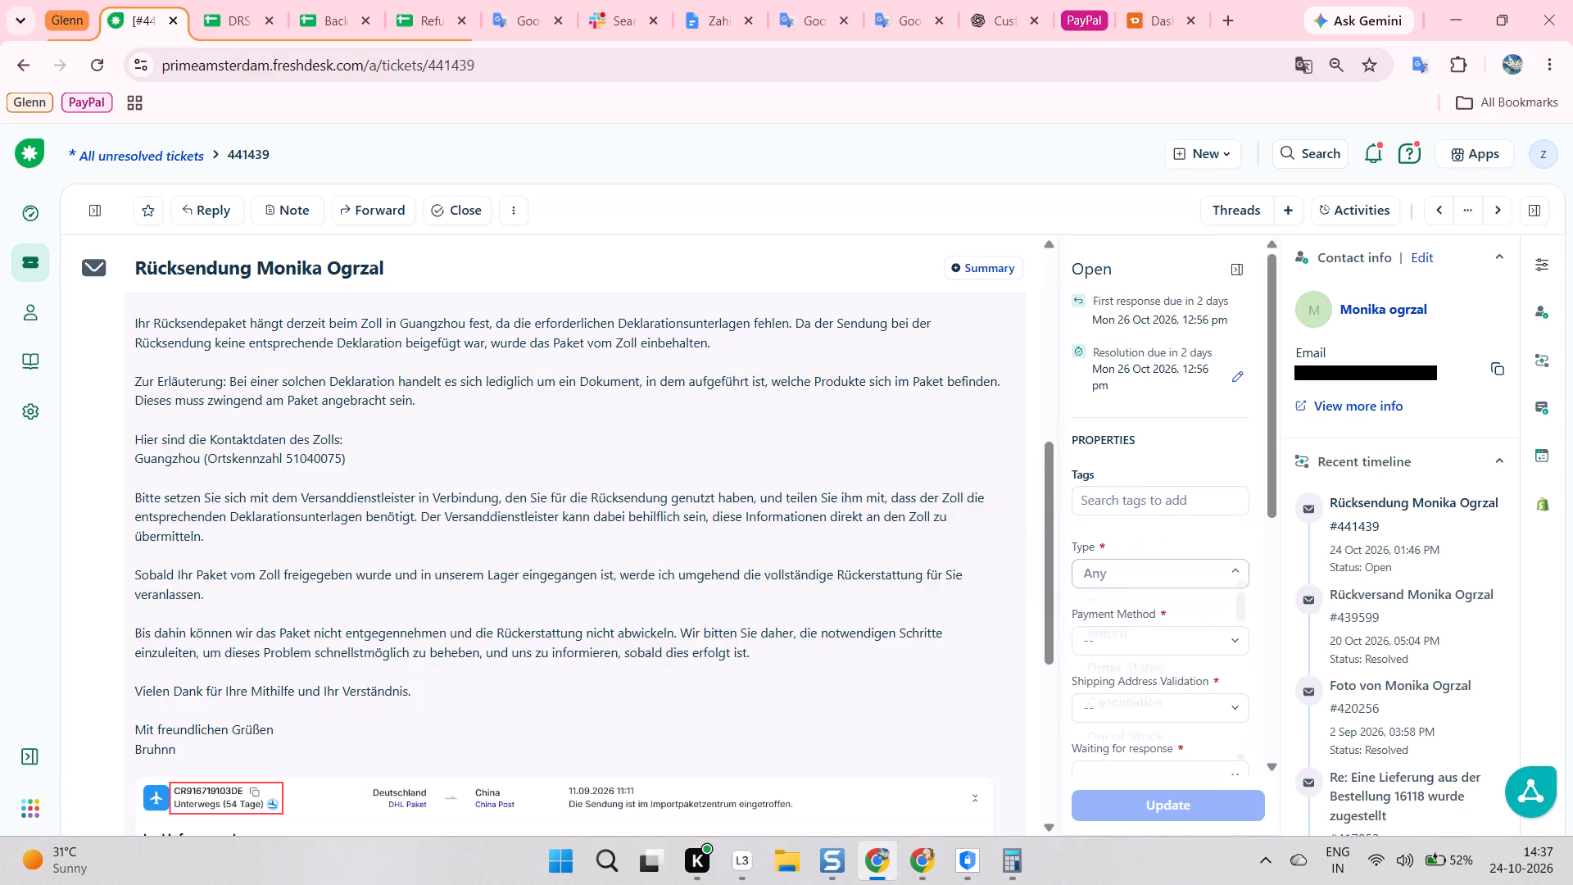
{"action": "left_click", "coordinate": [1113, 655]}
{"action": "key", "text": "Tab"}
{"action": "key", "text": "alt+Tab"}
{"action": "key", "text": "alt+Tab"}
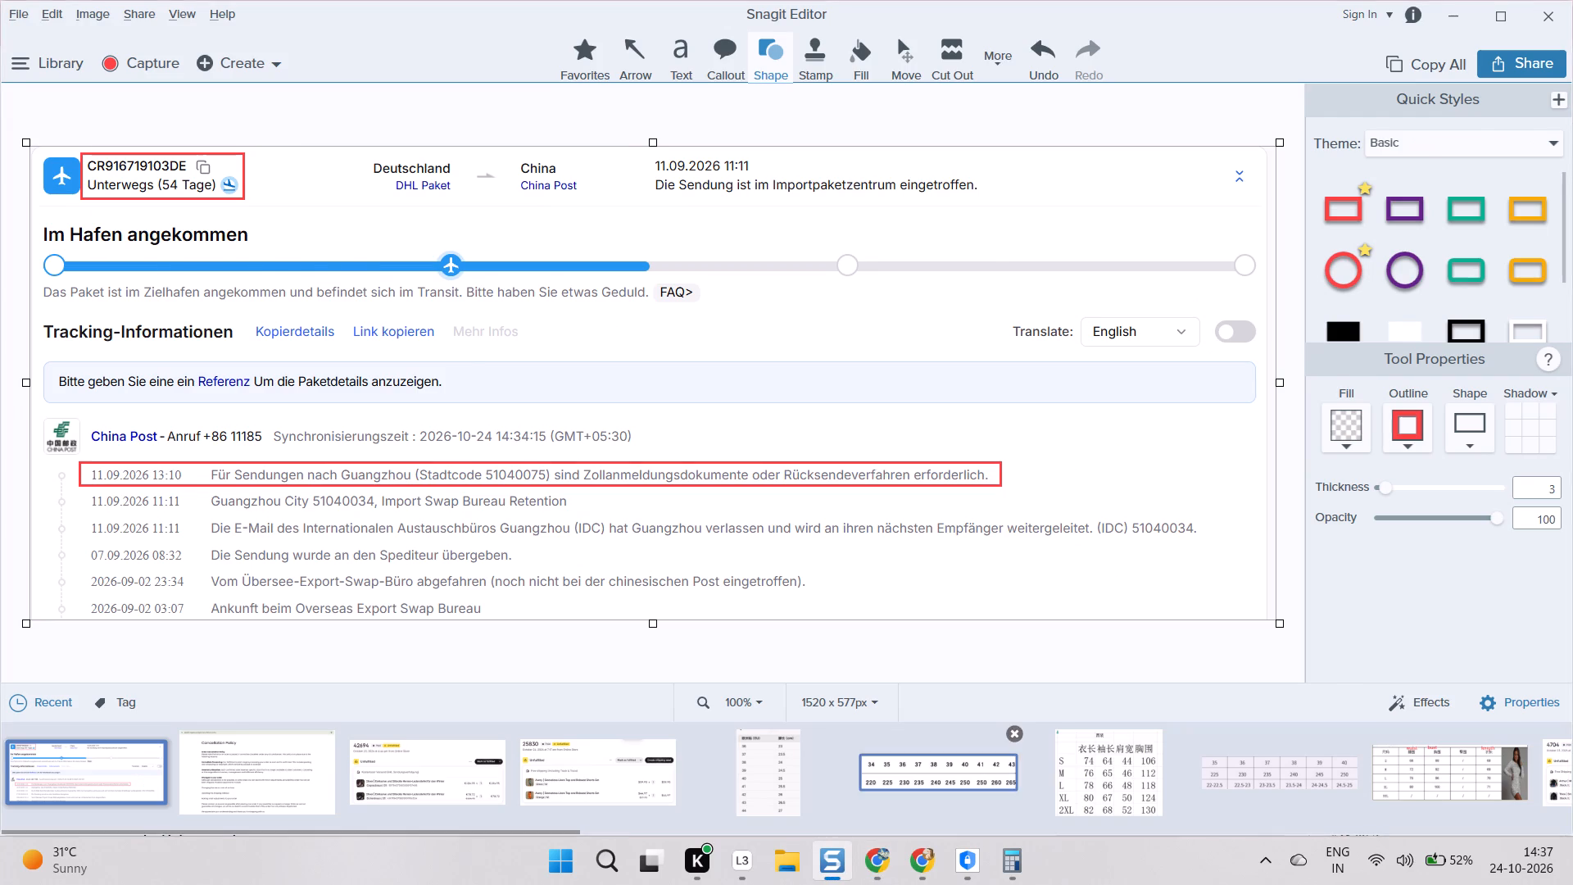
{"action": "left_click", "coordinate": [912, 857]}
{"action": "scroll", "coordinate": [759, 492], "scroll_direction": "down", "scroll_amount": 3}
{"action": "scroll", "coordinate": [715, 428], "scroll_direction": "down", "scroll_amount": 7}
{"action": "key", "text": "alt+Tab"}
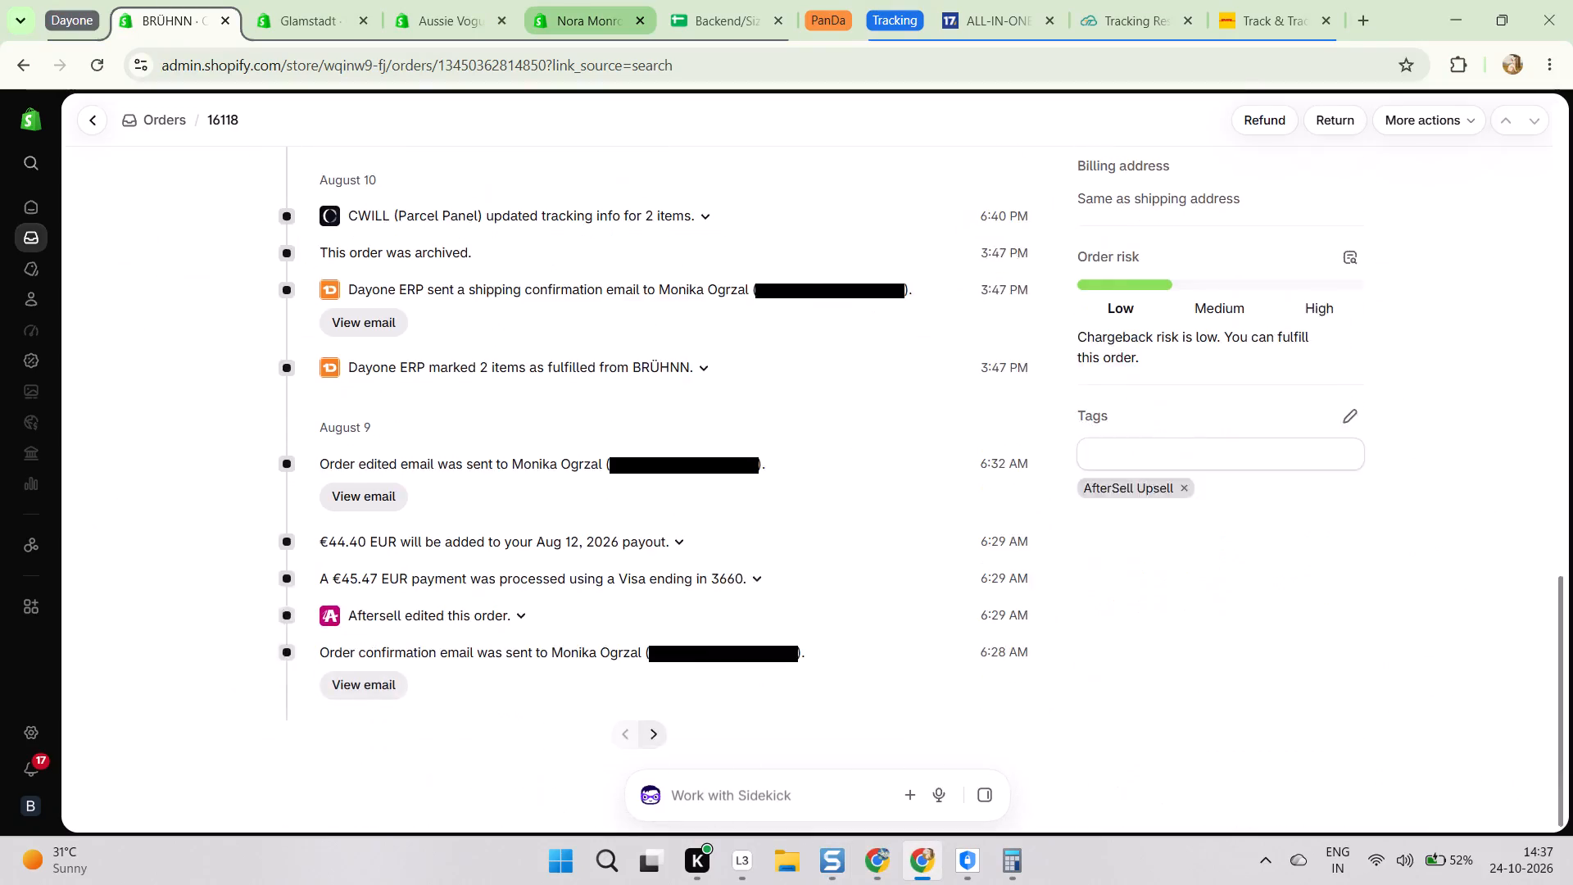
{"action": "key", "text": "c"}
{"action": "key", "text": "Tab"}
Set shipping address validation to Verified & Correct, waiting for response to N/A, and Marketing/PayPal to No.
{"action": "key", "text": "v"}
{"action": "key", "text": "Tab"}
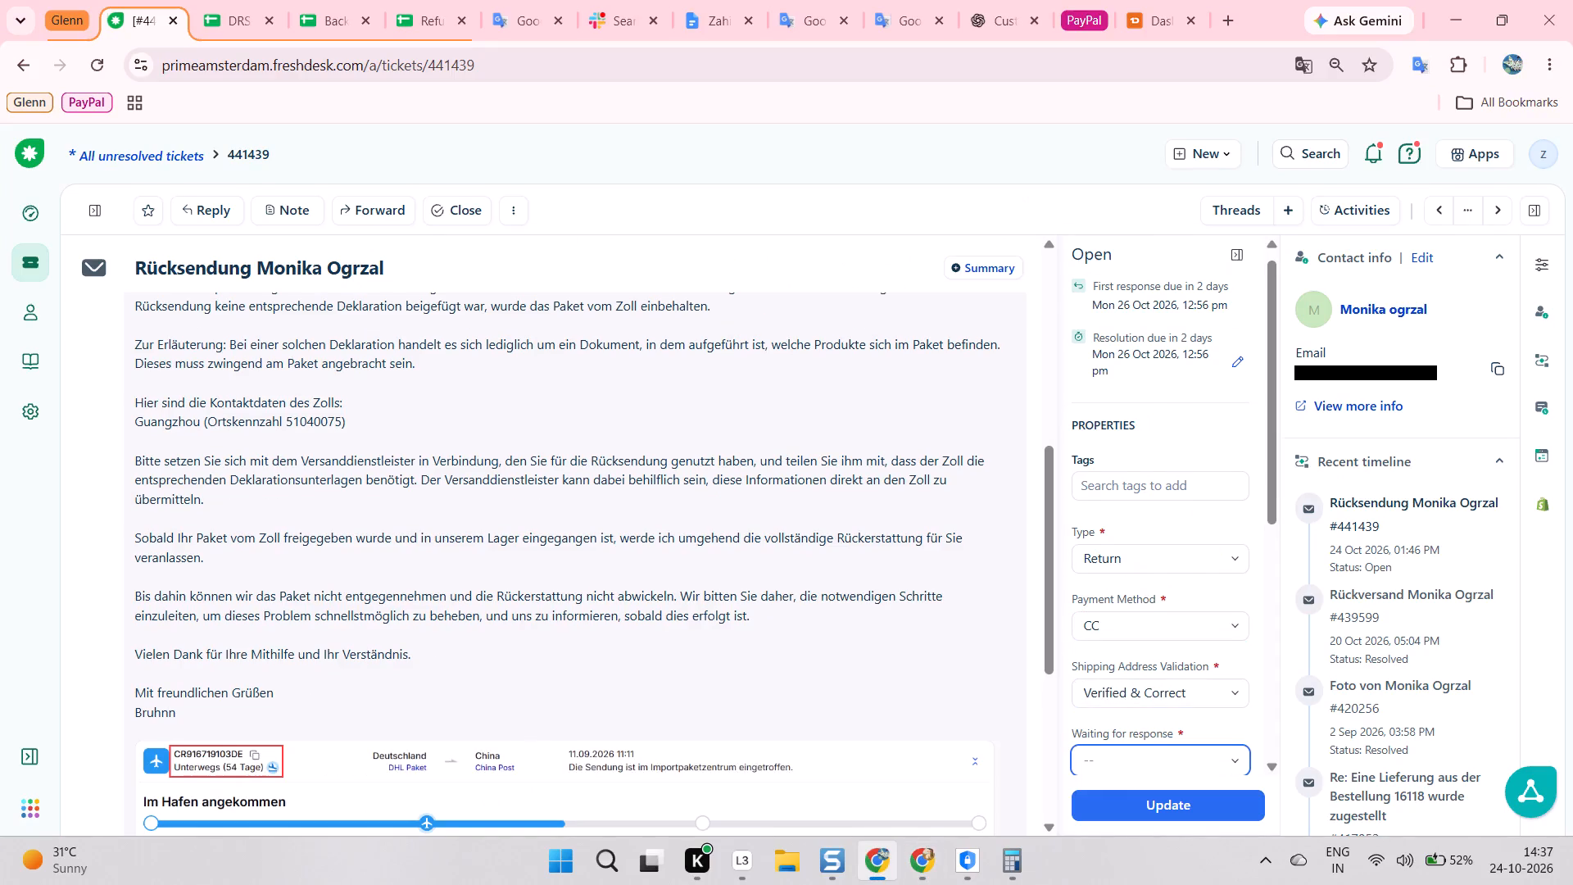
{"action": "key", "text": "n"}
{"action": "key", "text": "Tab"}
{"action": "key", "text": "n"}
{"action": "key", "text": "Tab"}
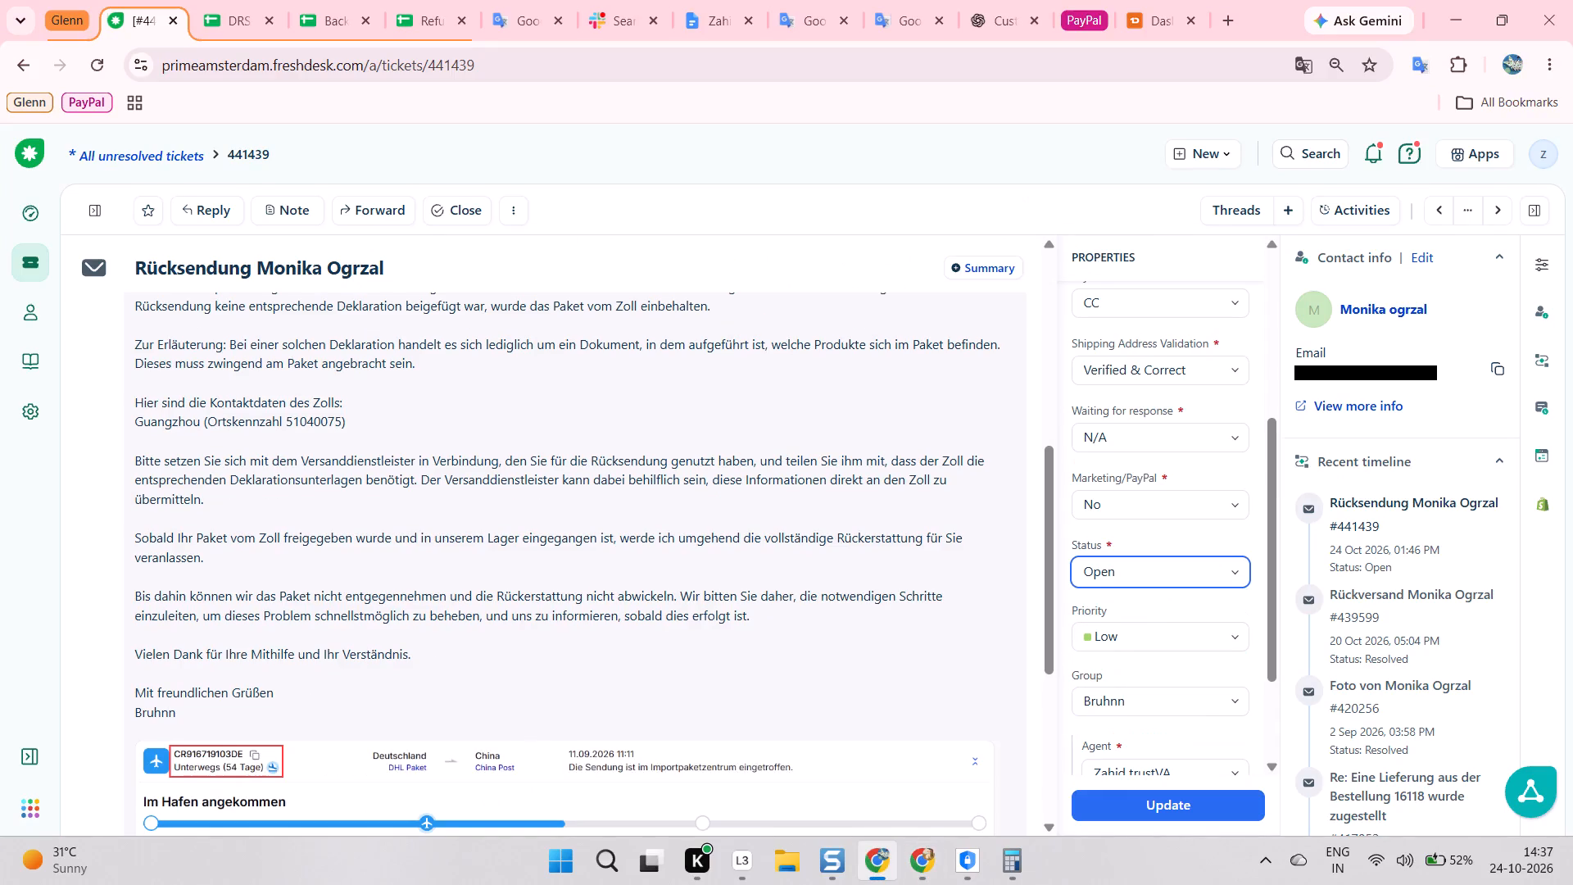
Set the ticket's status to Resolved, assign it to the replying agent, and update the ticket.
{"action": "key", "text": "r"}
{"action": "key", "text": "Tab"}
{"action": "key", "text": "Tab"}
{"action": "key", "text": "Tab"}
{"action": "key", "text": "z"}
{"action": "scroll", "coordinate": [903, 588], "scroll_direction": "down", "scroll_amount": 4}
{"action": "left_click", "coordinate": [1130, 801]}
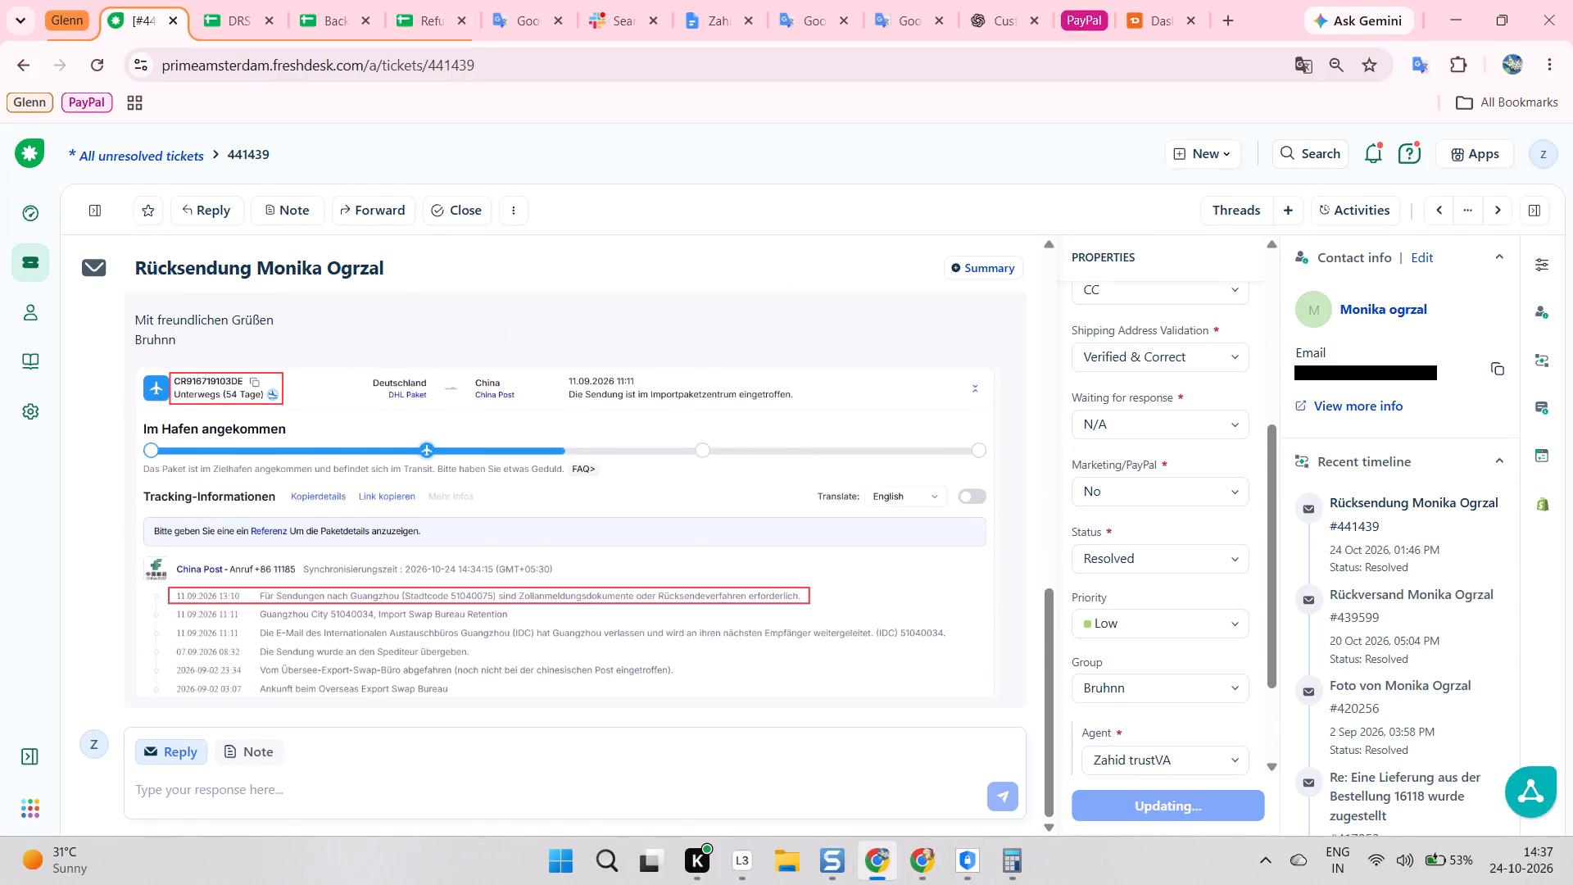
{"action": "scroll", "coordinate": [597, 211], "scroll_direction": "down", "scroll_amount": 2}
Copy ticket number 441439 into cell AN82 on the Oct 24 sheet of the DRS- October 2026 spreadsheet.
{"action": "double_click", "coordinate": [245, 141]}
{"action": "key", "text": "ctrl+c"}
{"action": "key", "text": "ctrl+c"}
{"action": "left_click", "coordinate": [223, 6]}
{"action": "key", "text": "ctrl+v"}
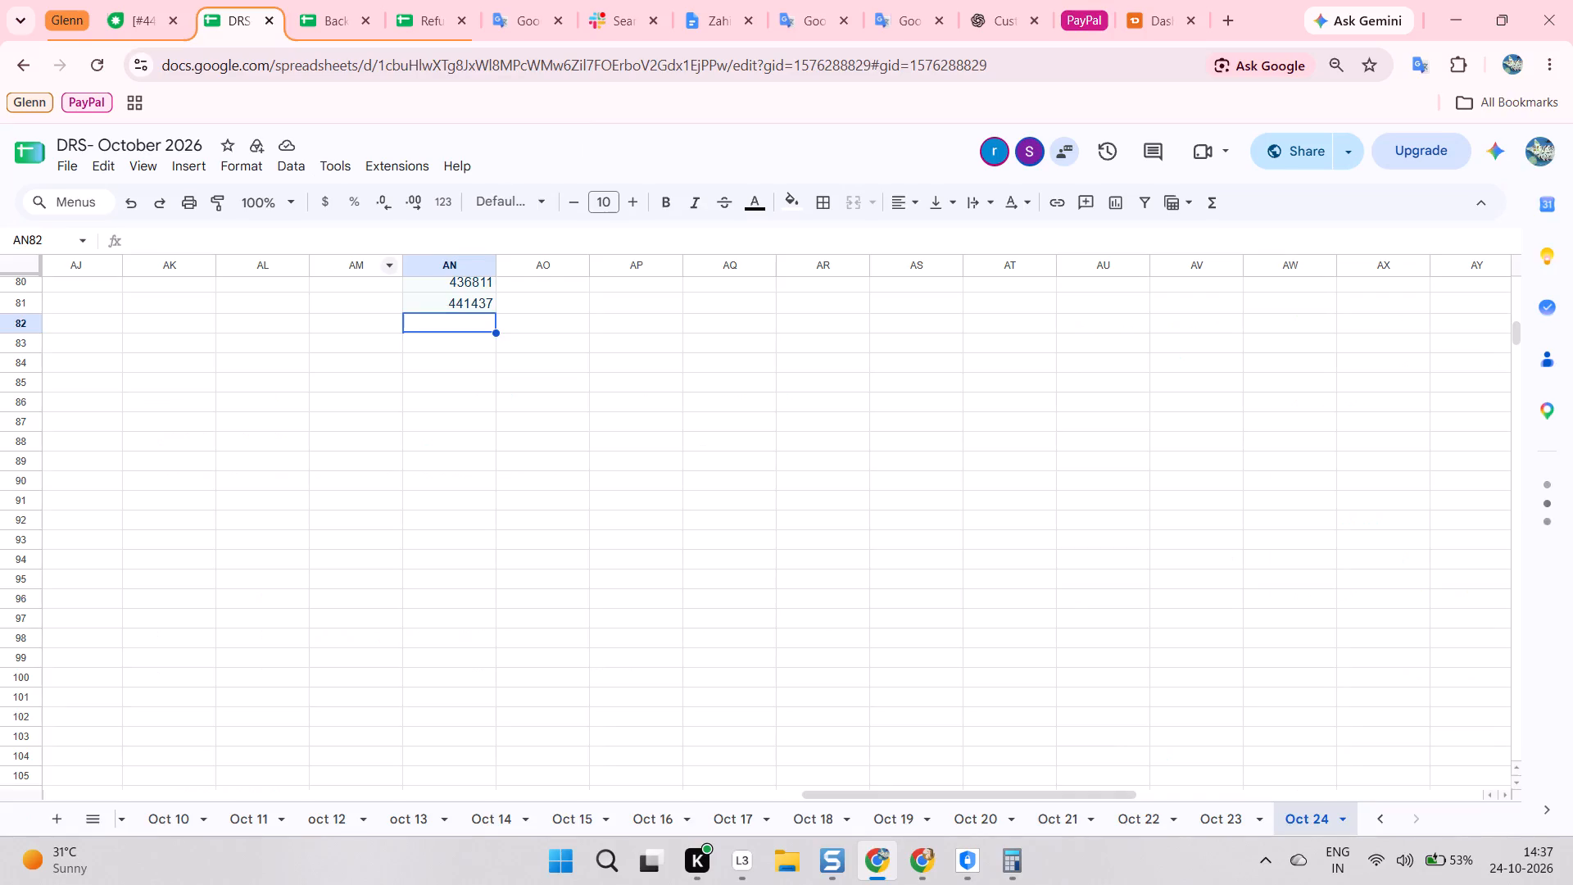
{"action": "left_click", "coordinate": [449, 346]}
{"action": "scroll", "coordinate": [447, 338], "scroll_direction": "down", "scroll_amount": 1}
{"action": "left_click", "coordinate": [151, 0]}
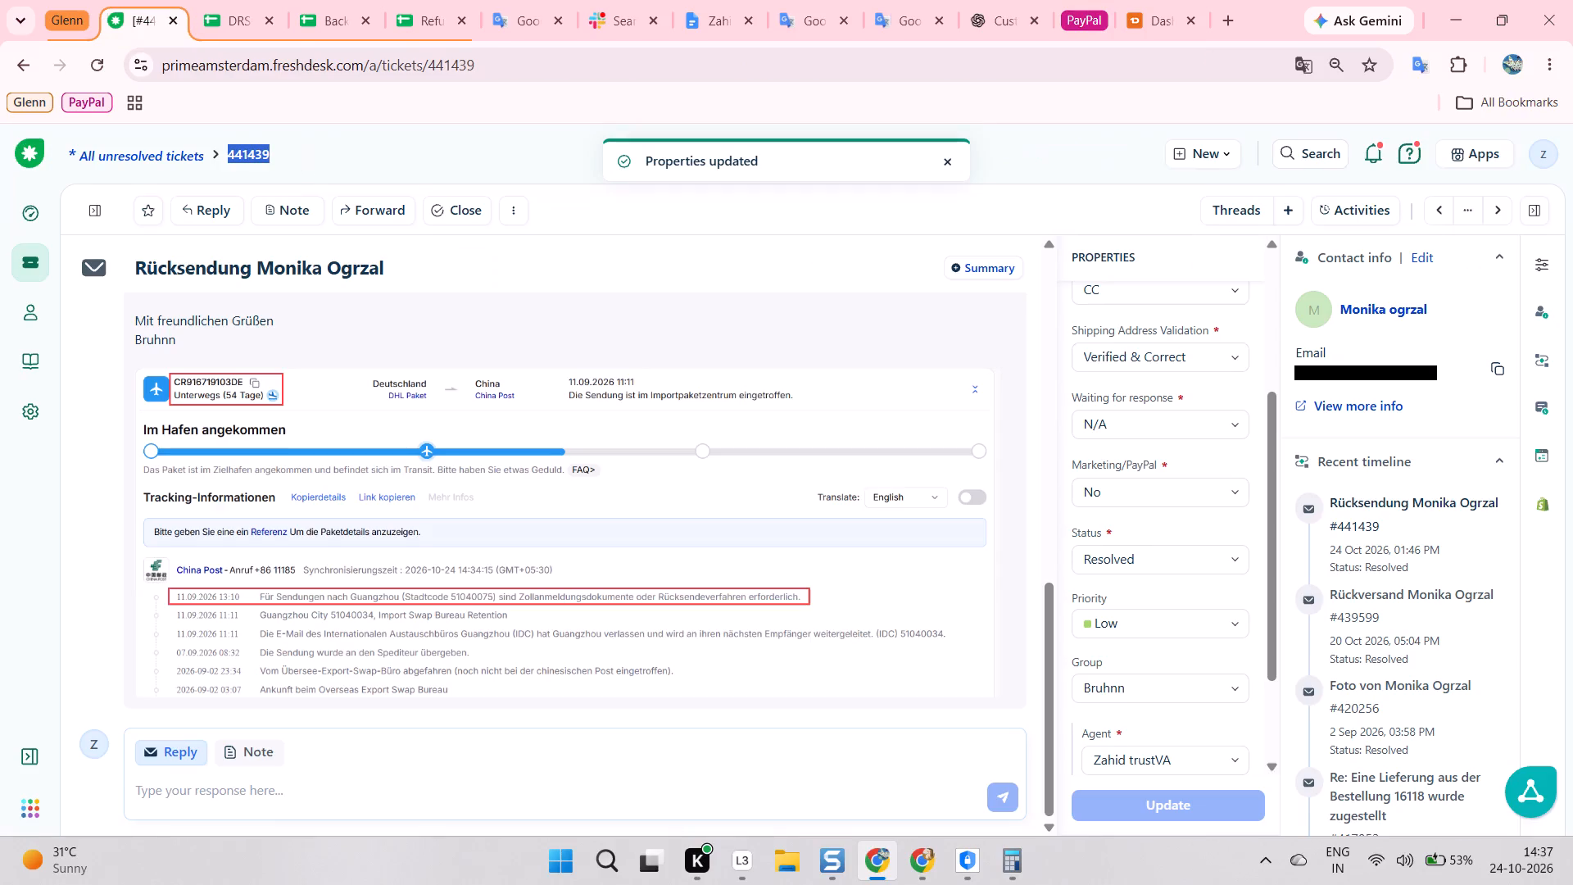
{"action": "left_click", "coordinate": [614, 347]}
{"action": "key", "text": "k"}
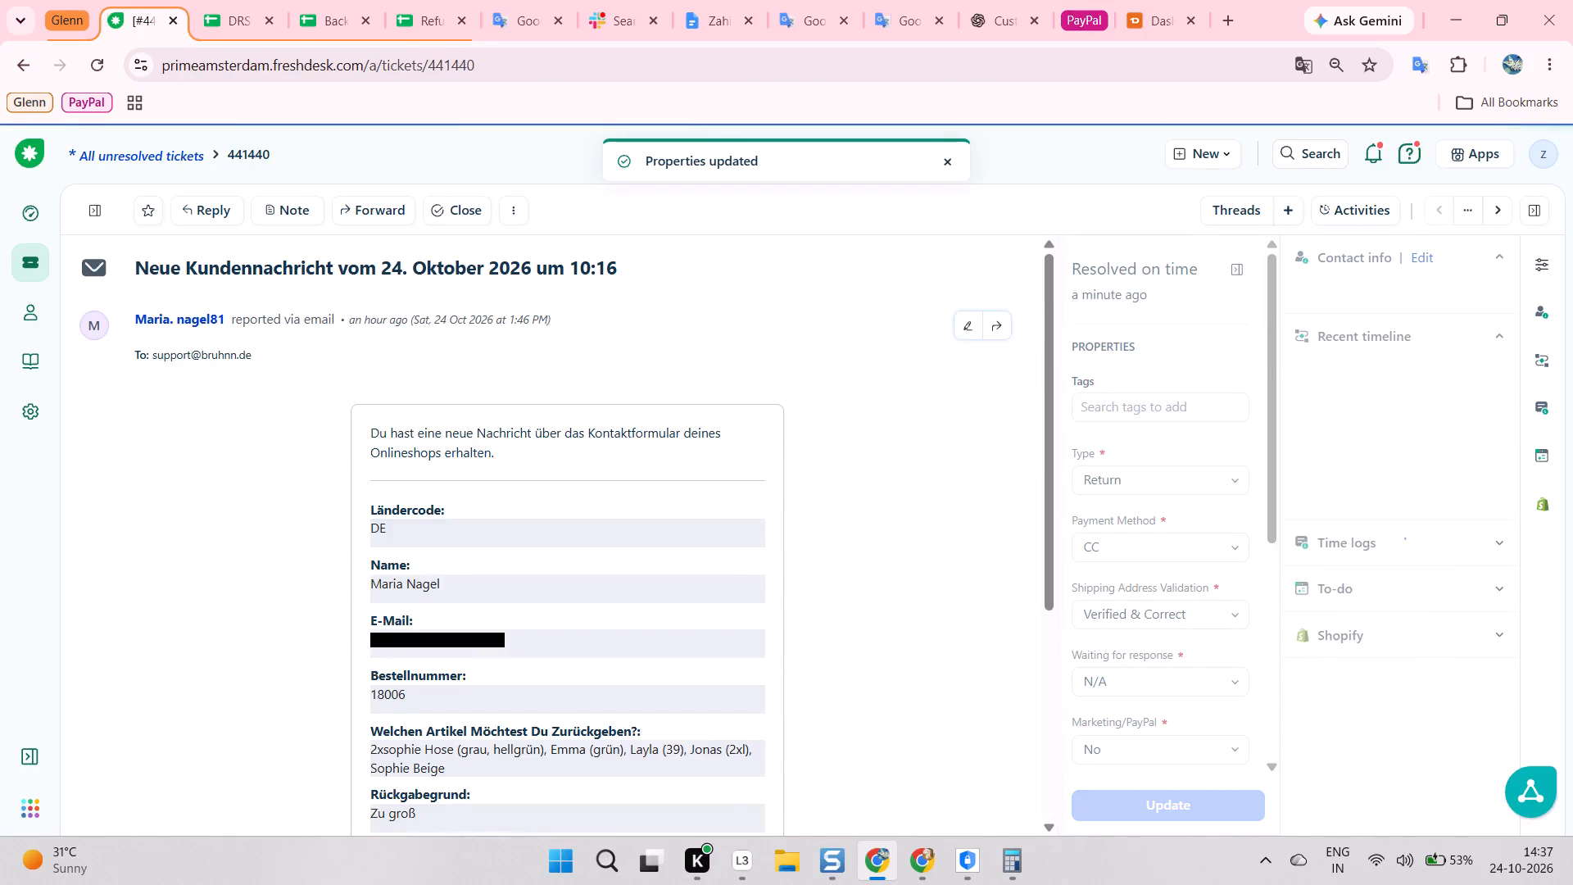
{"action": "scroll", "coordinate": [615, 469], "scroll_direction": "down", "scroll_amount": 15}
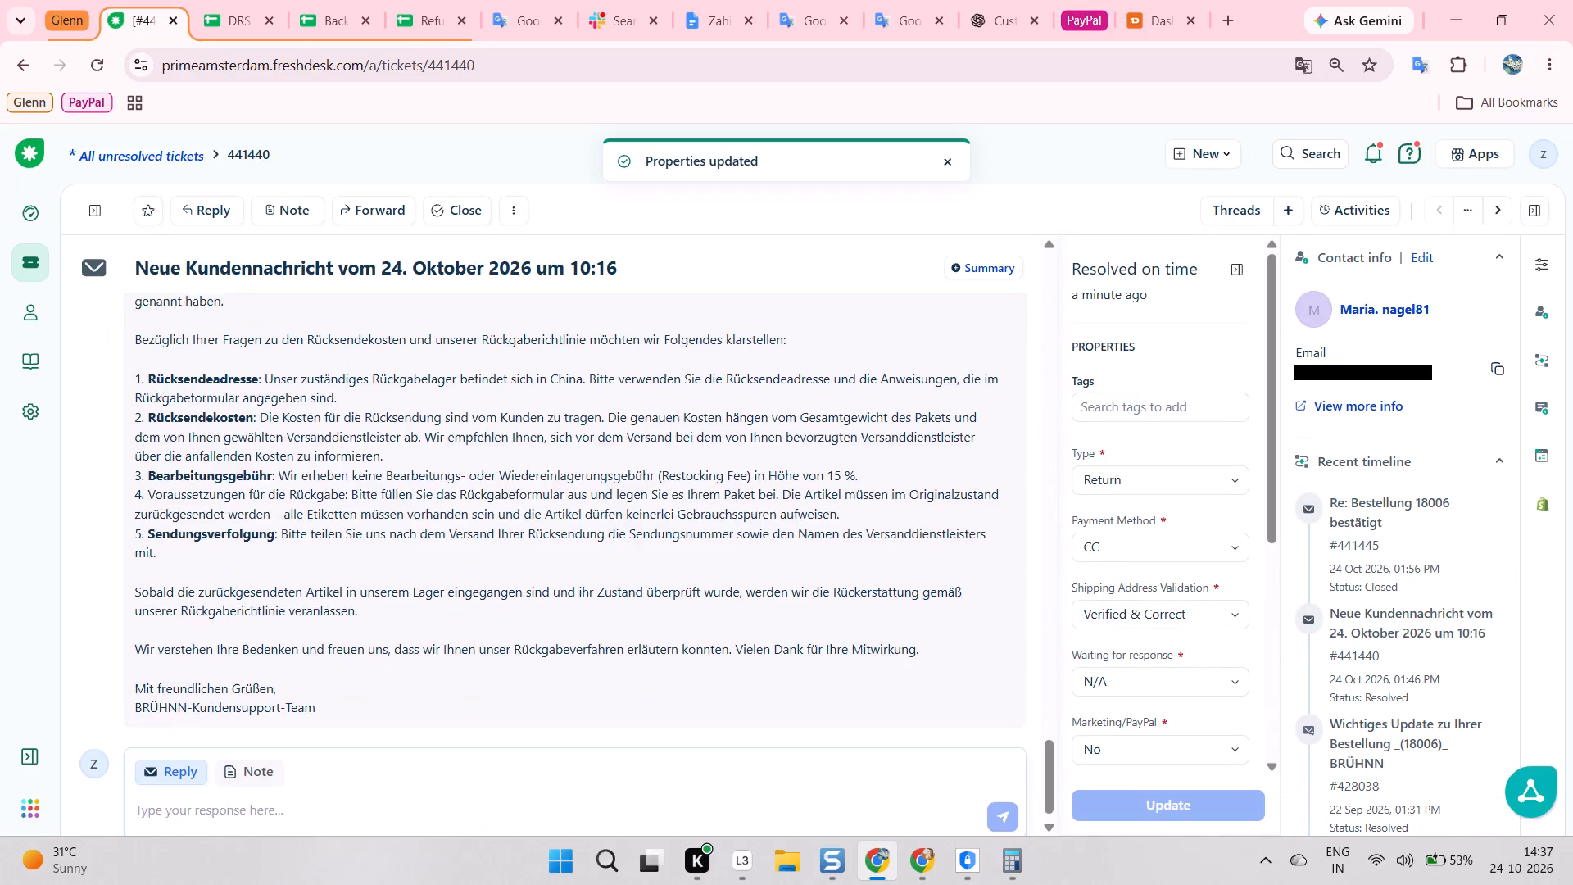
{"action": "scroll", "coordinate": [558, 452], "scroll_direction": "down", "scroll_amount": 2}
{"action": "scroll", "coordinate": [433, 465], "scroll_direction": "up", "scroll_amount": 4}
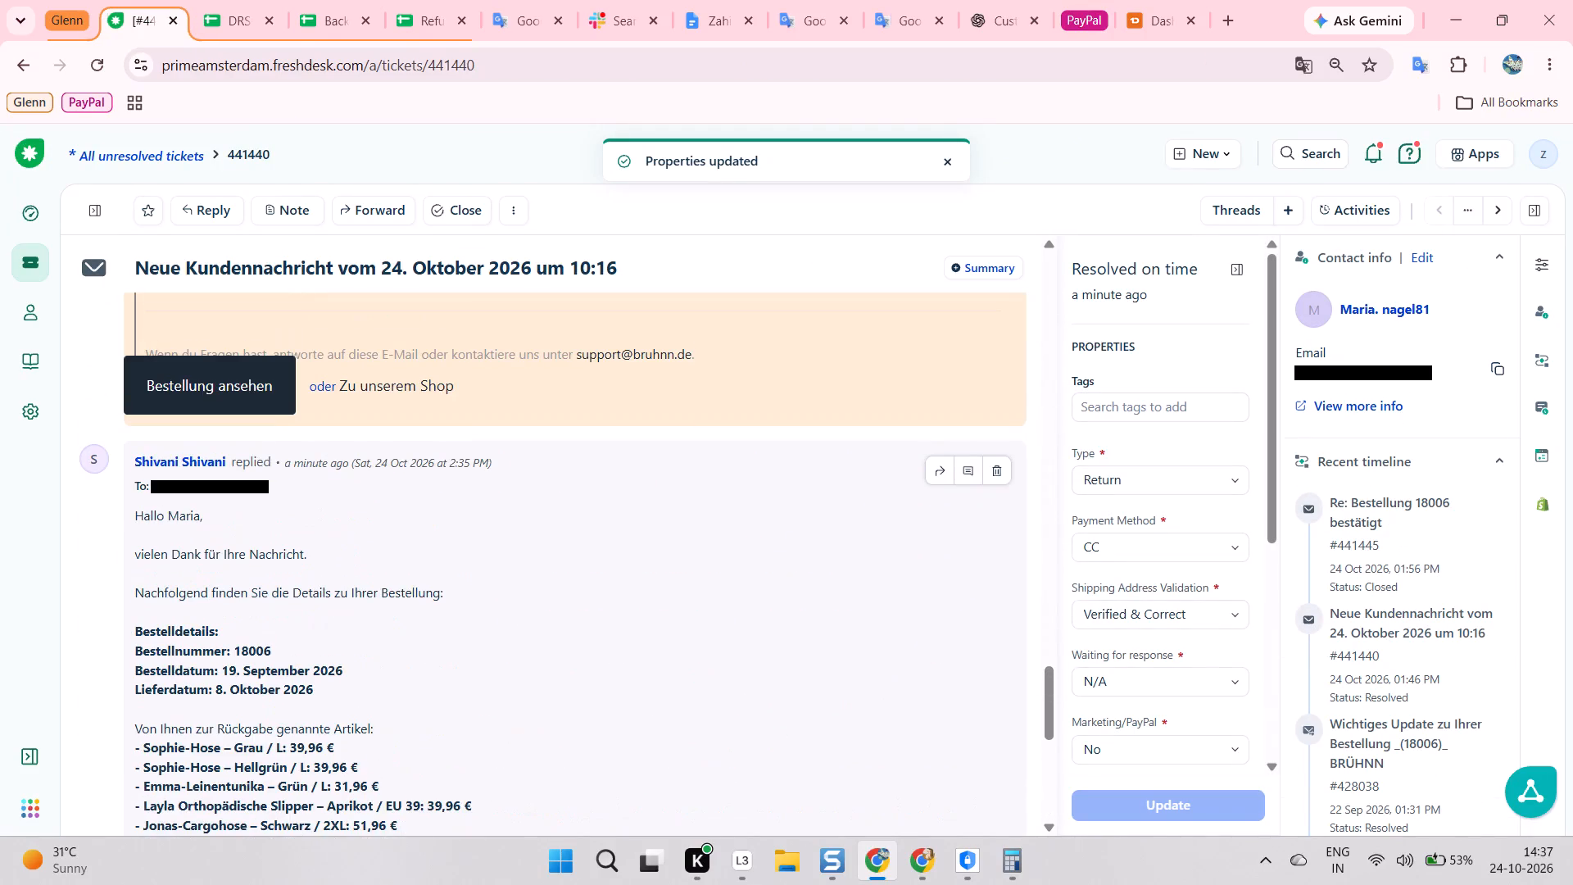
Open ticket 441457 from the unresolved tickets list and translate the page into English.
{"action": "left_click", "coordinate": [18, 205]}
{"action": "scroll", "coordinate": [213, 281], "scroll_direction": "up", "scroll_amount": 2}
{"action": "left_click", "coordinate": [125, 267]}
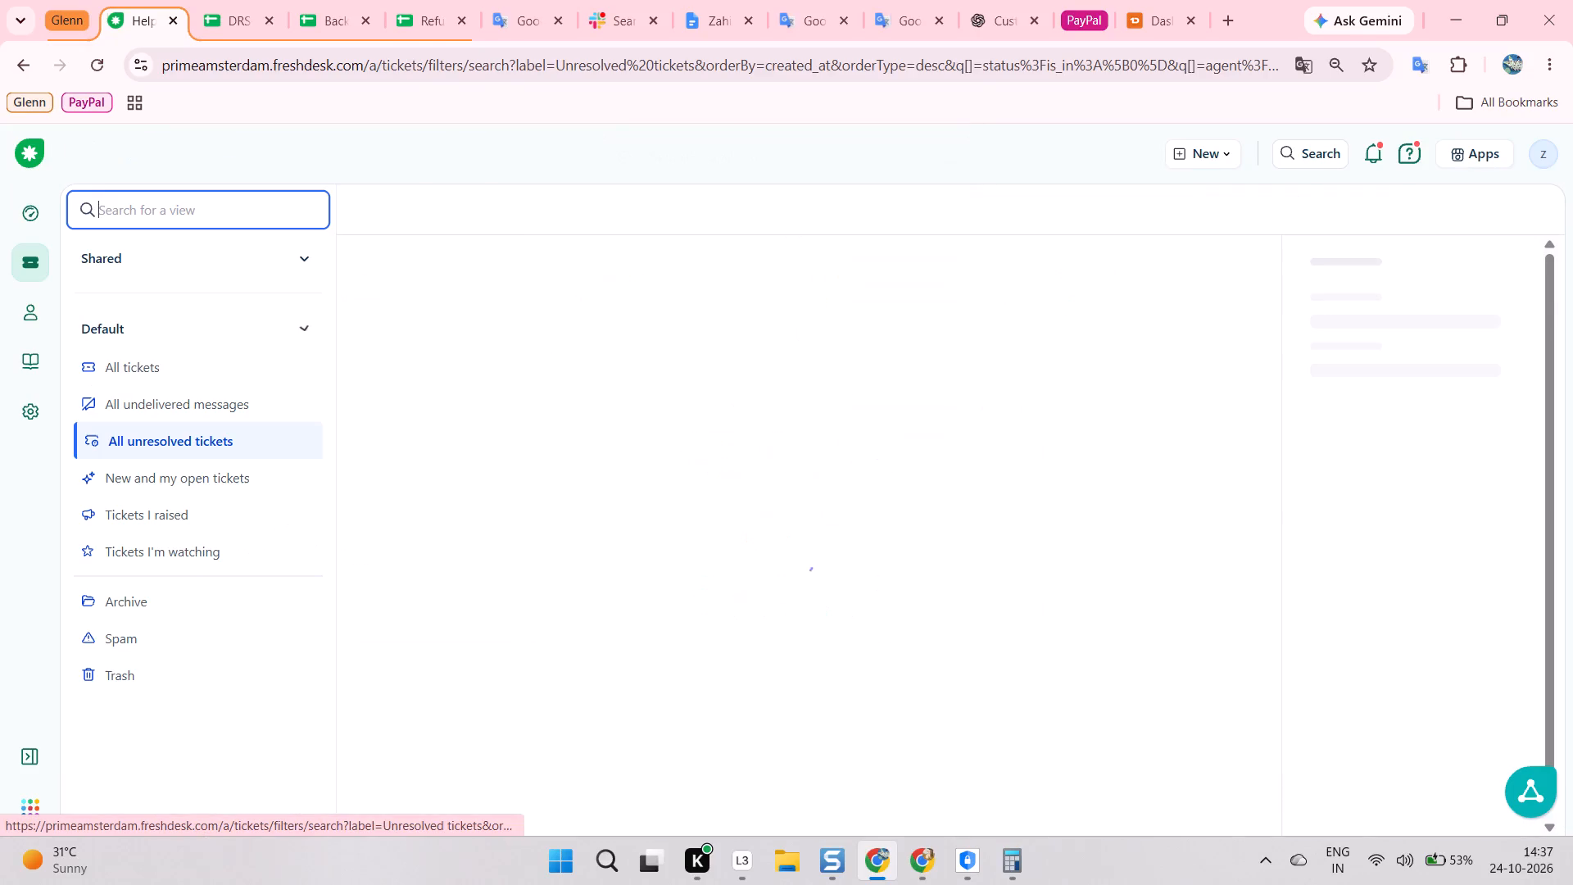
{"action": "scroll", "coordinate": [602, 368], "scroll_direction": "up", "scroll_amount": 1}
{"action": "left_click", "coordinate": [537, 401]}
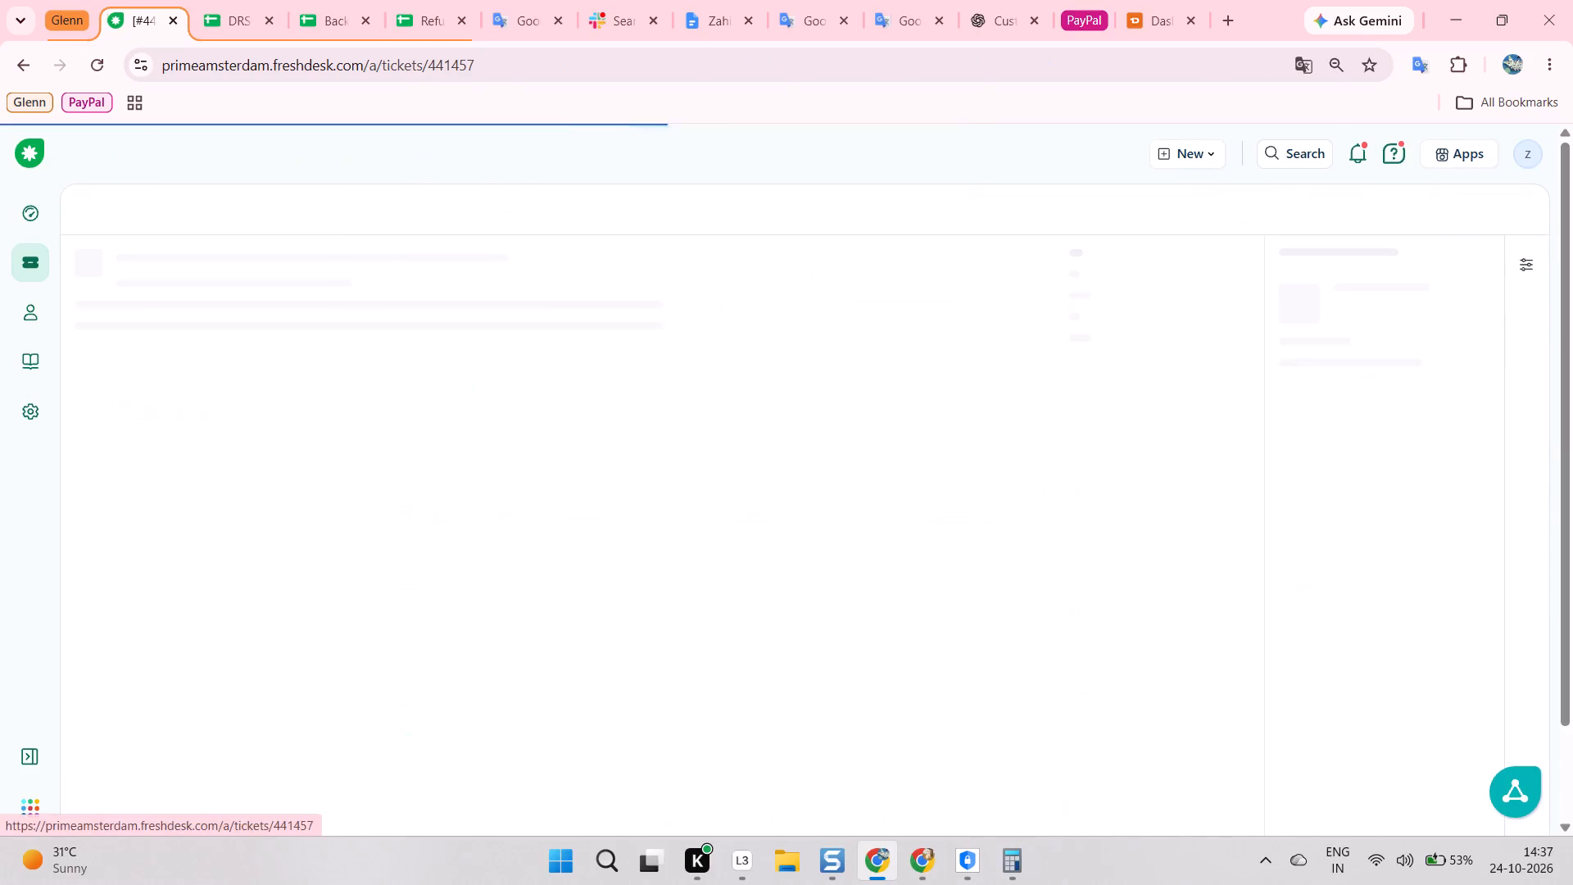
{"action": "scroll", "coordinate": [517, 401], "scroll_direction": "down", "scroll_amount": 7}
{"action": "scroll", "coordinate": [574, 451], "scroll_direction": "down", "scroll_amount": 1}
{"action": "right_click", "coordinate": [653, 417]}
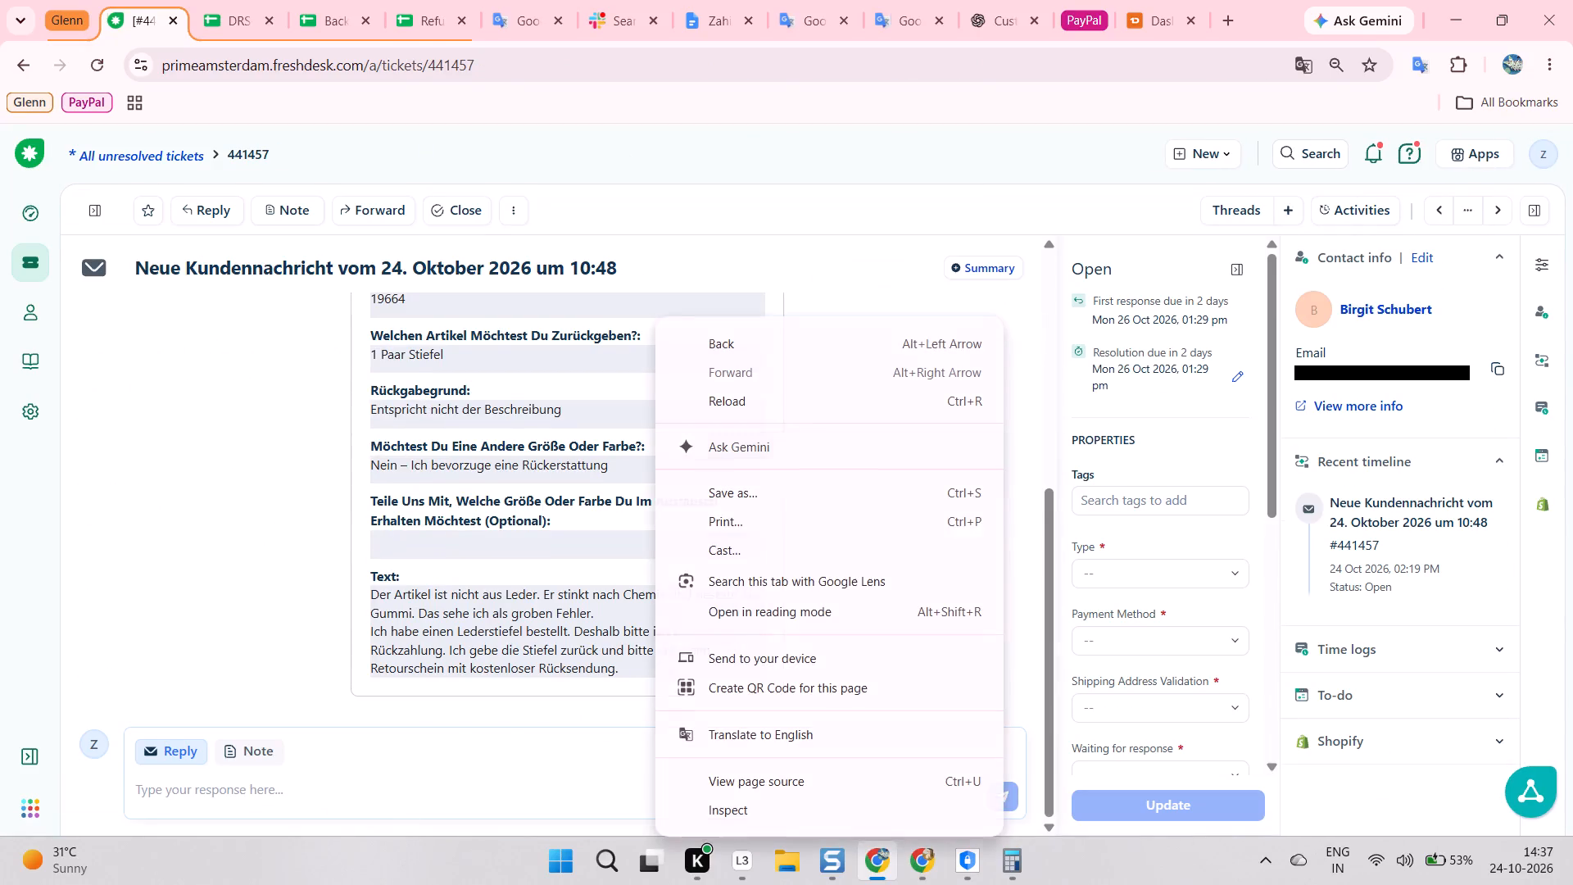
{"action": "scroll", "coordinate": [675, 501], "scroll_direction": "down", "scroll_amount": 3}
{"action": "left_click", "coordinate": [755, 737]}
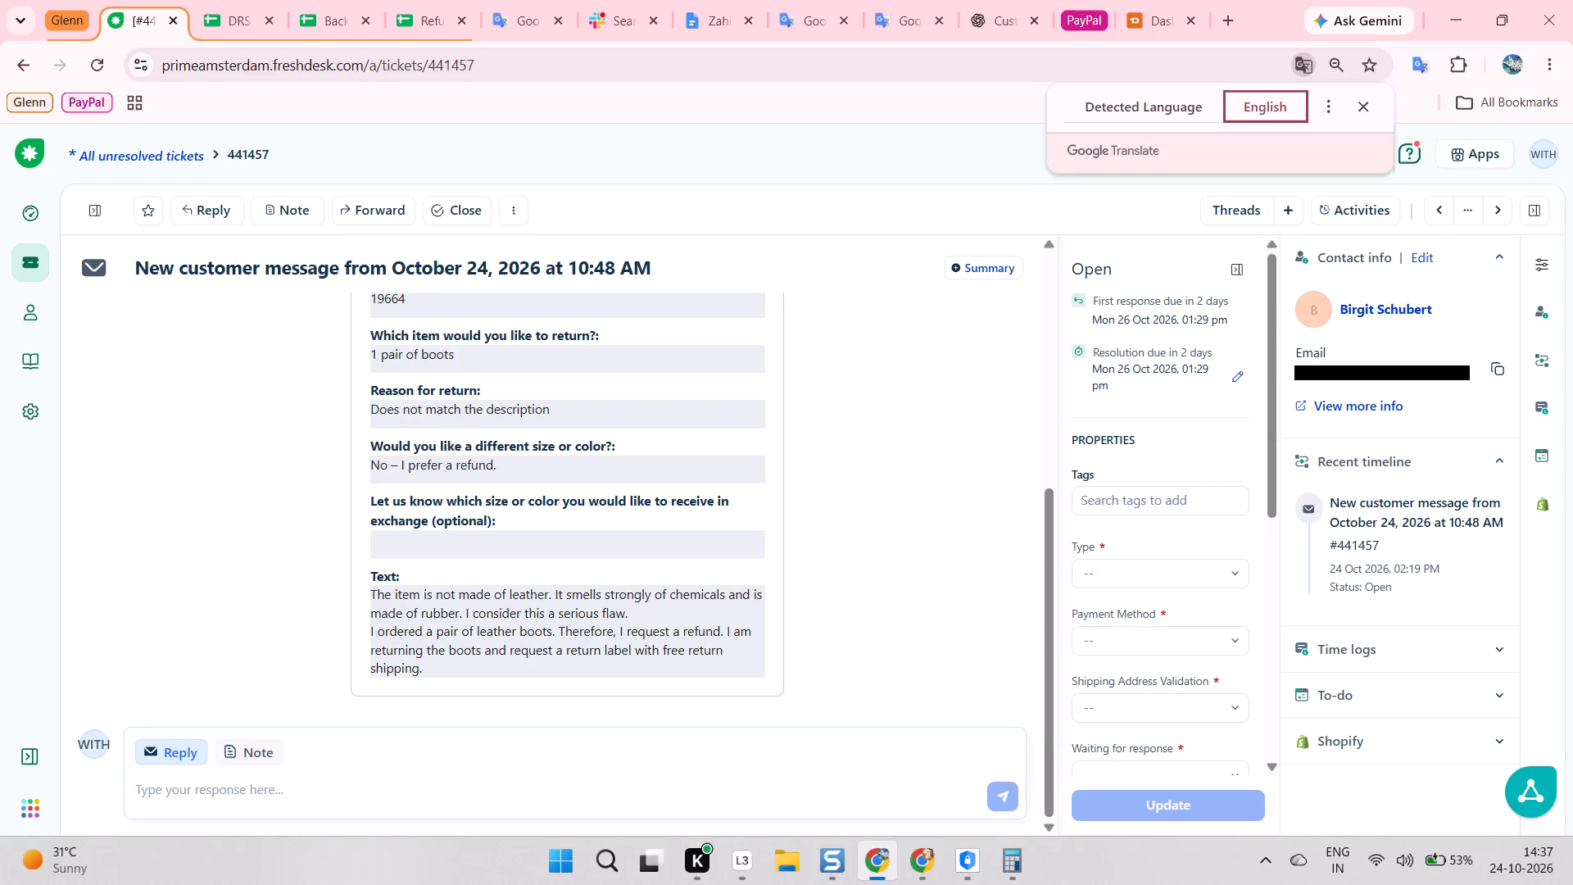
{"action": "left_click", "coordinate": [1495, 371]}
{"action": "scroll", "coordinate": [510, 555], "scroll_direction": "up", "scroll_amount": 11}
{"action": "key", "text": "alt+Tab"}
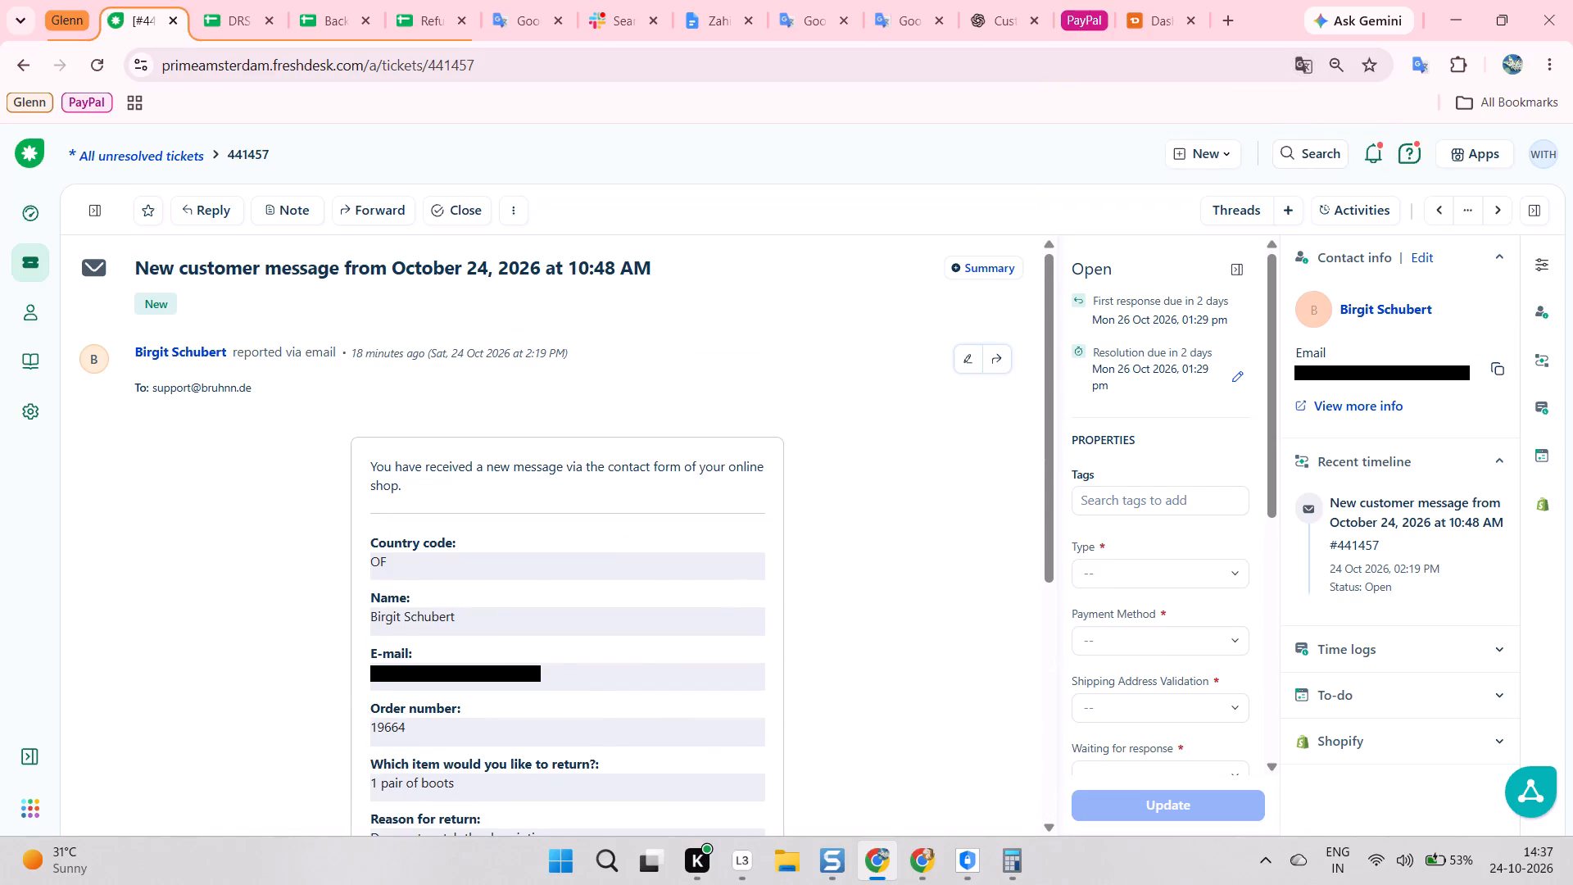
{"action": "left_click", "coordinate": [30, 173]}
{"action": "key", "text": "ctrl+v"}
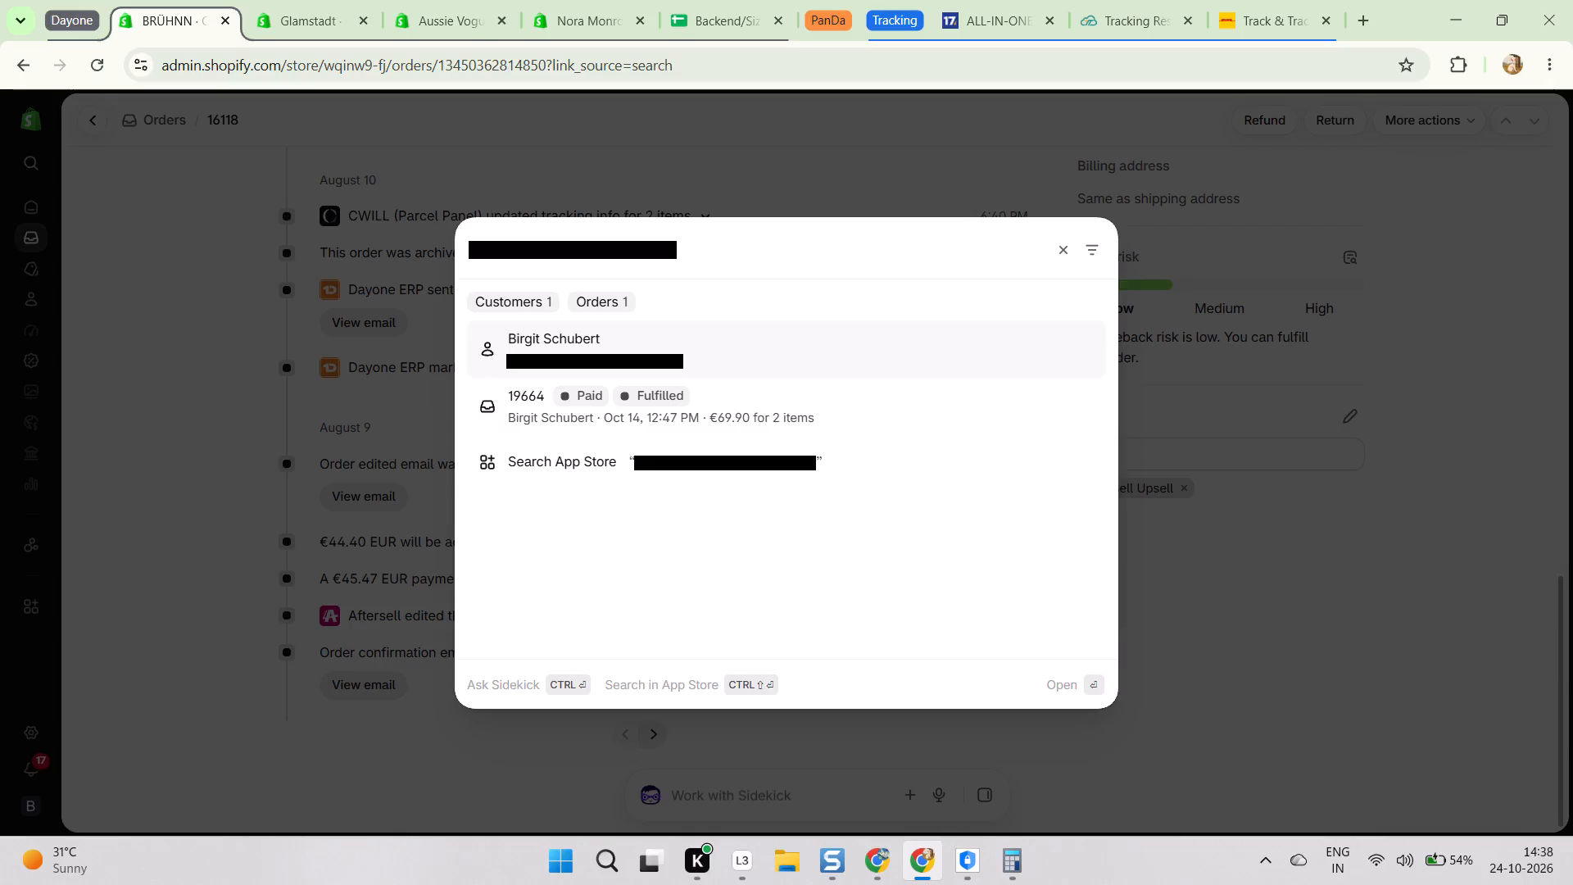
{"action": "left_click", "coordinate": [527, 393]}
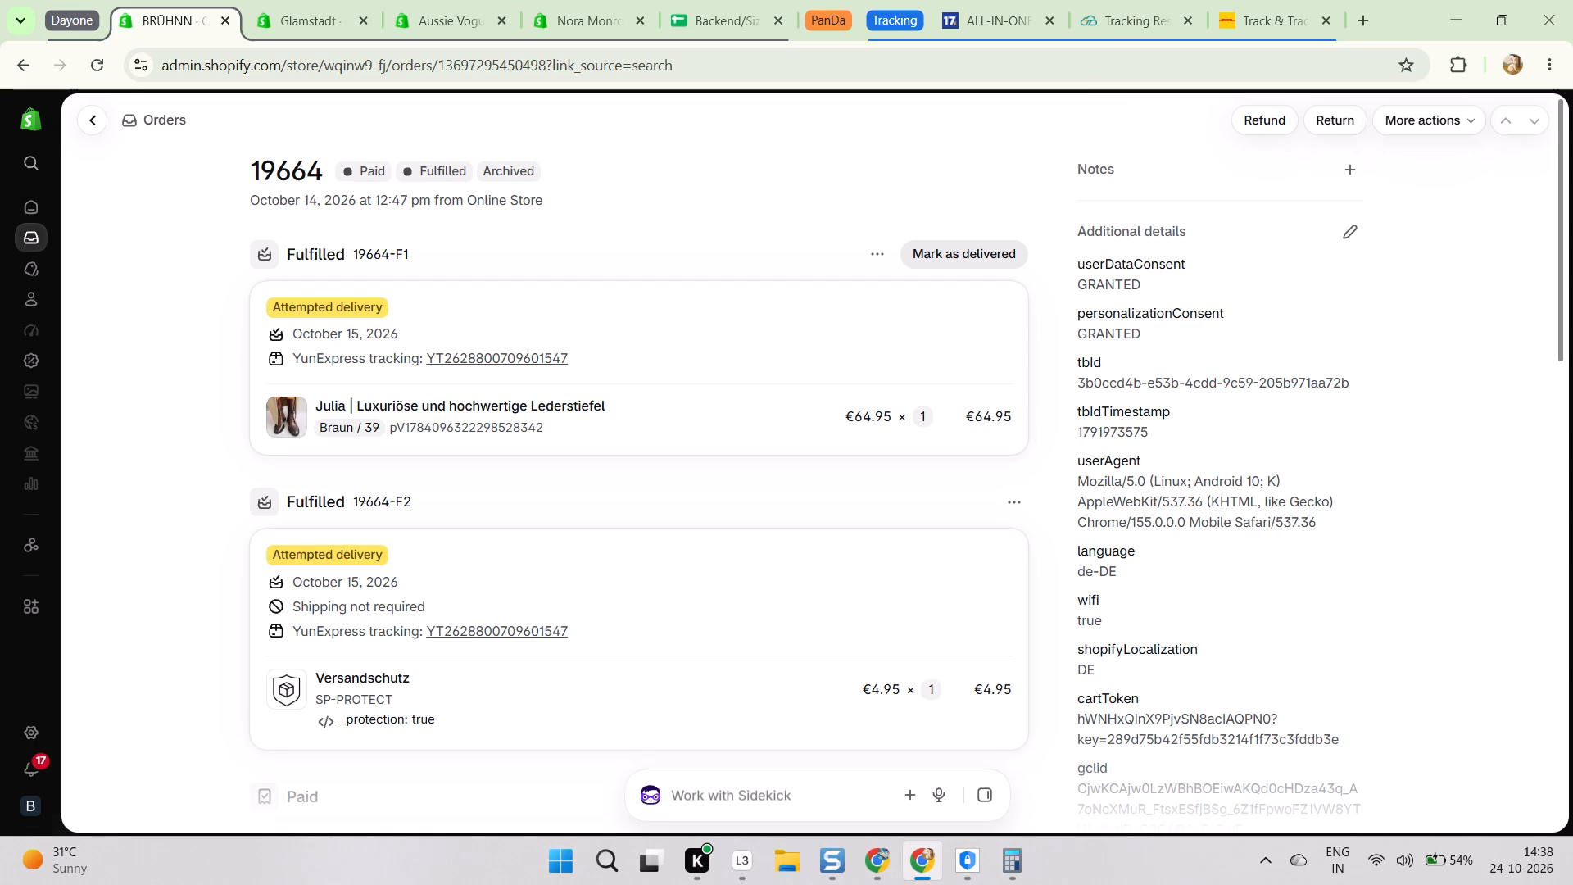
{"action": "left_click", "coordinate": [628, 278]}
{"action": "left_click", "coordinate": [564, 303]}
{"action": "key", "text": "alt+Tab"}
{"action": "scroll", "coordinate": [524, 417], "scroll_direction": "up", "scroll_amount": 3}
{"action": "scroll", "coordinate": [553, 448], "scroll_direction": "down", "scroll_amount": 3}
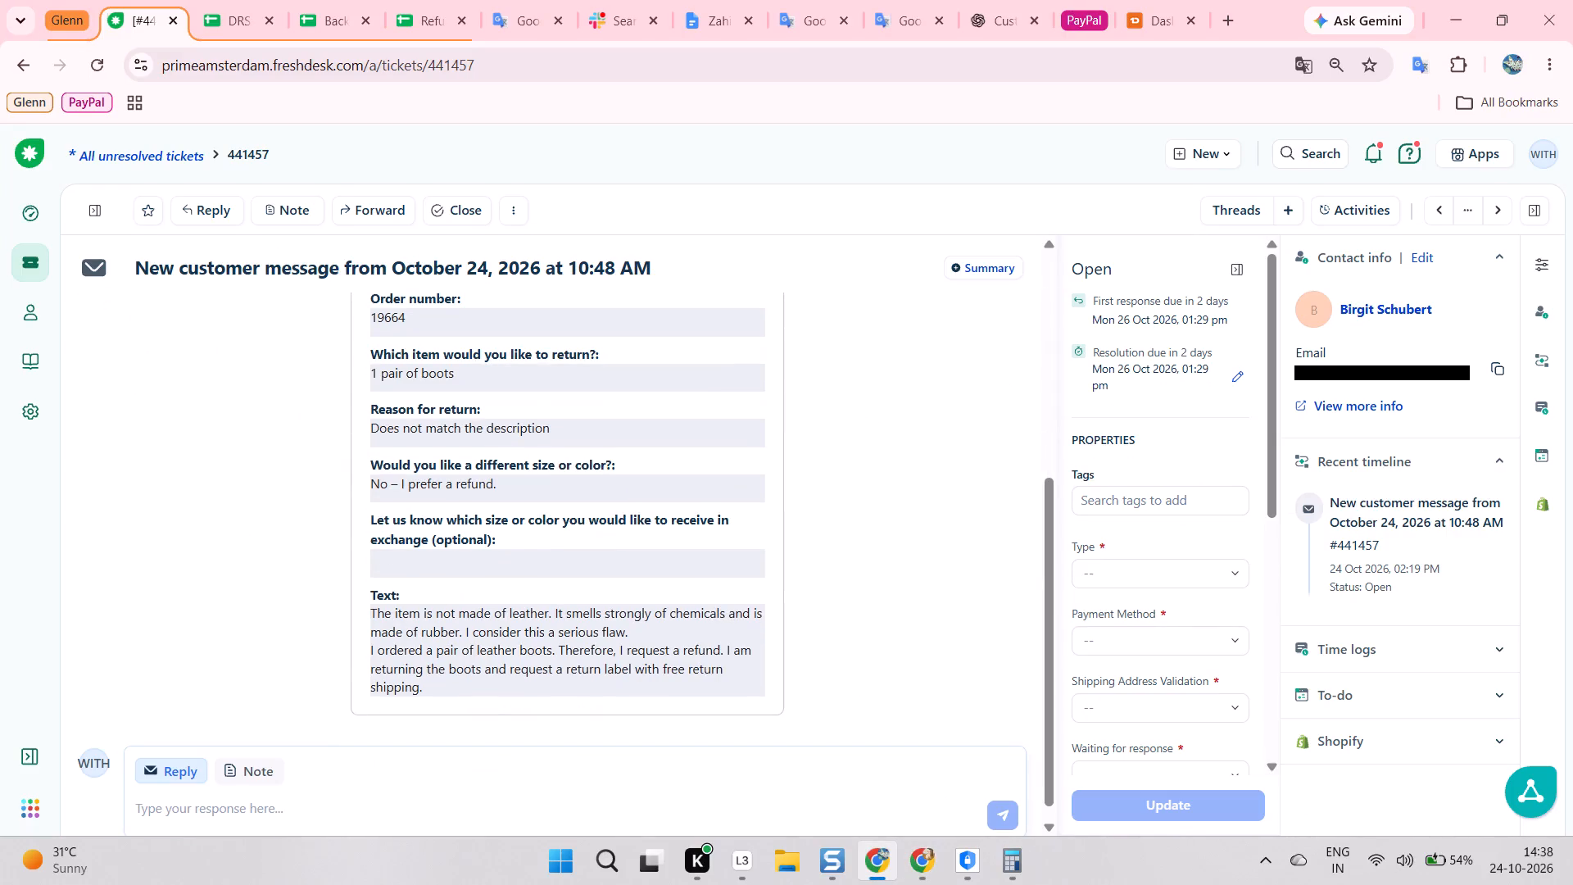
{"action": "key", "text": "alt+Tab"}
{"action": "scroll", "coordinate": [499, 460], "scroll_direction": "up", "scroll_amount": 3}
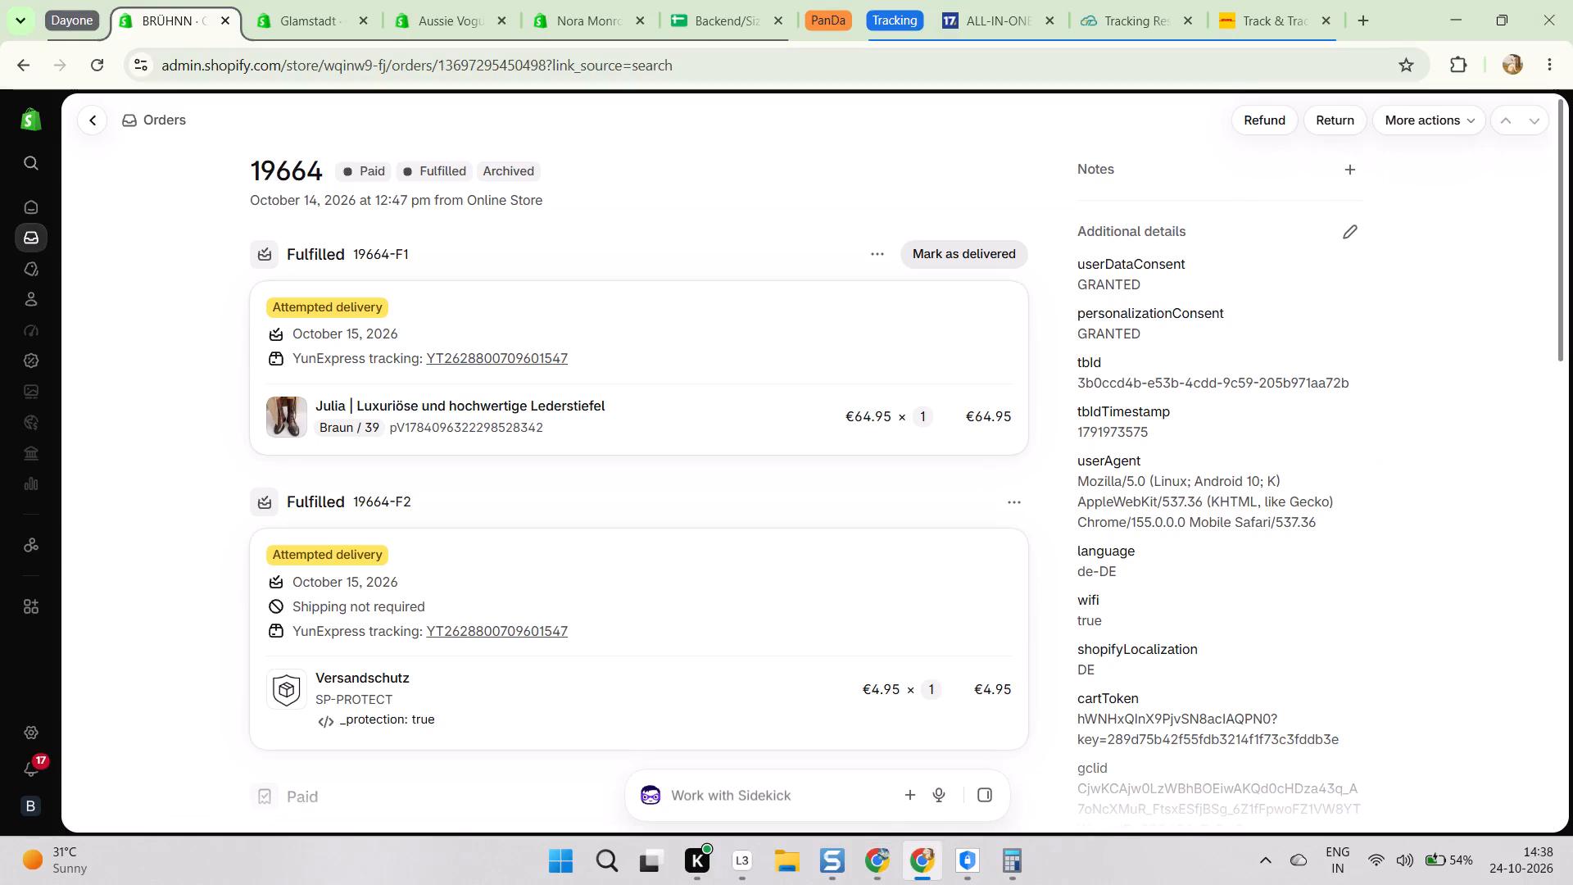
{"action": "scroll", "coordinate": [611, 329], "scroll_direction": "down", "scroll_amount": 2}
{"action": "scroll", "coordinate": [700, 364], "scroll_direction": "down", "scroll_amount": 8}
{"action": "scroll", "coordinate": [717, 350], "scroll_direction": "up", "scroll_amount": 6}
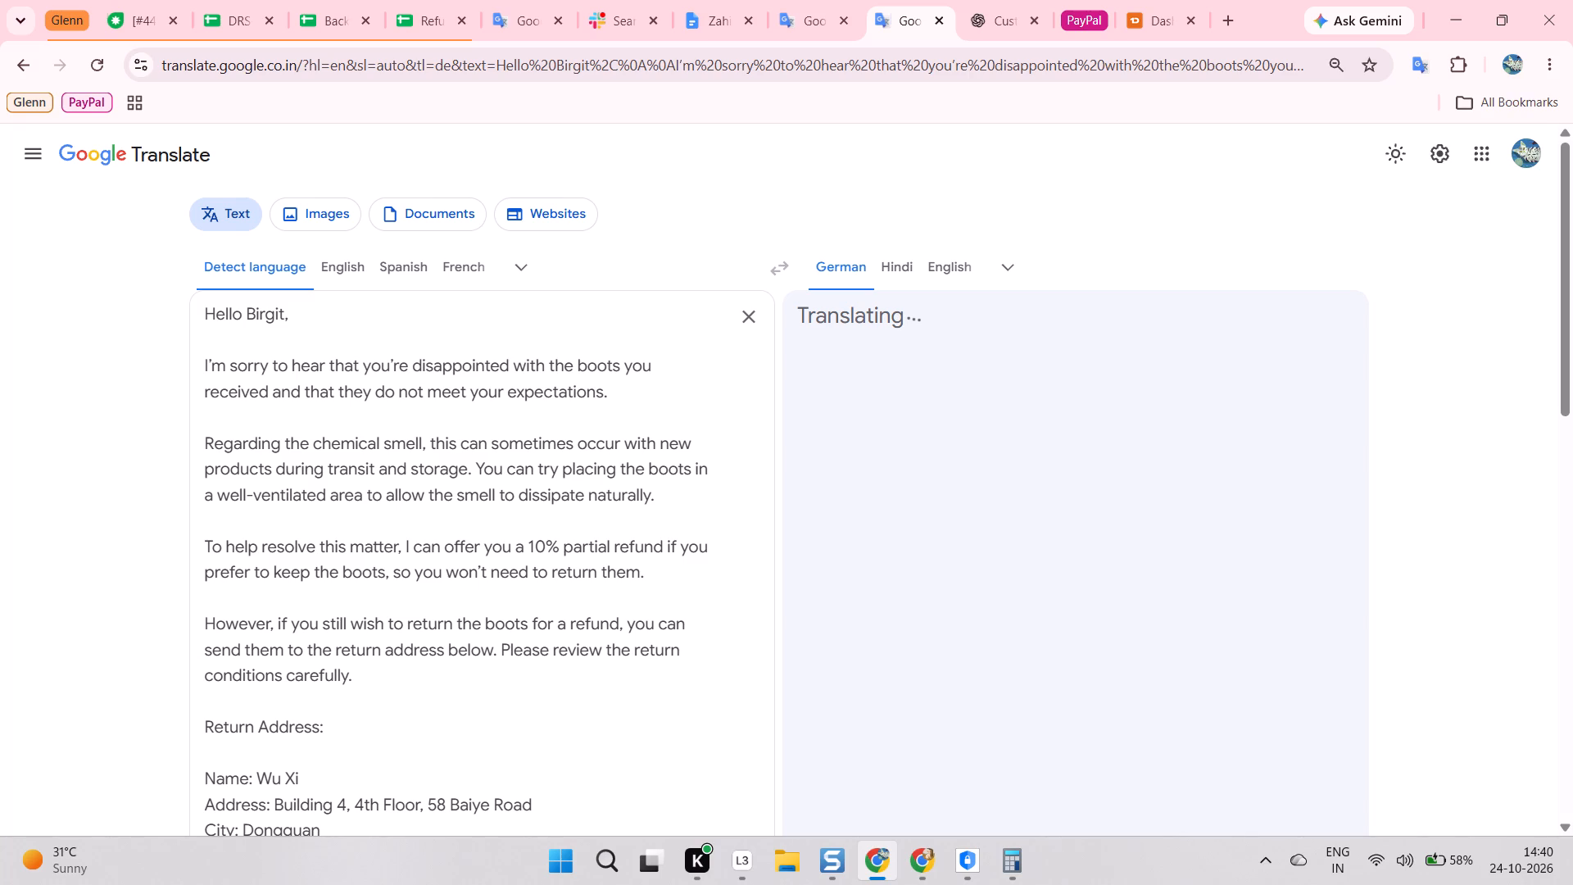
Remove the blank lines between the five return conditions in the English source text.
{"action": "scroll", "coordinate": [468, 522], "scroll_direction": "down", "scroll_amount": 4}
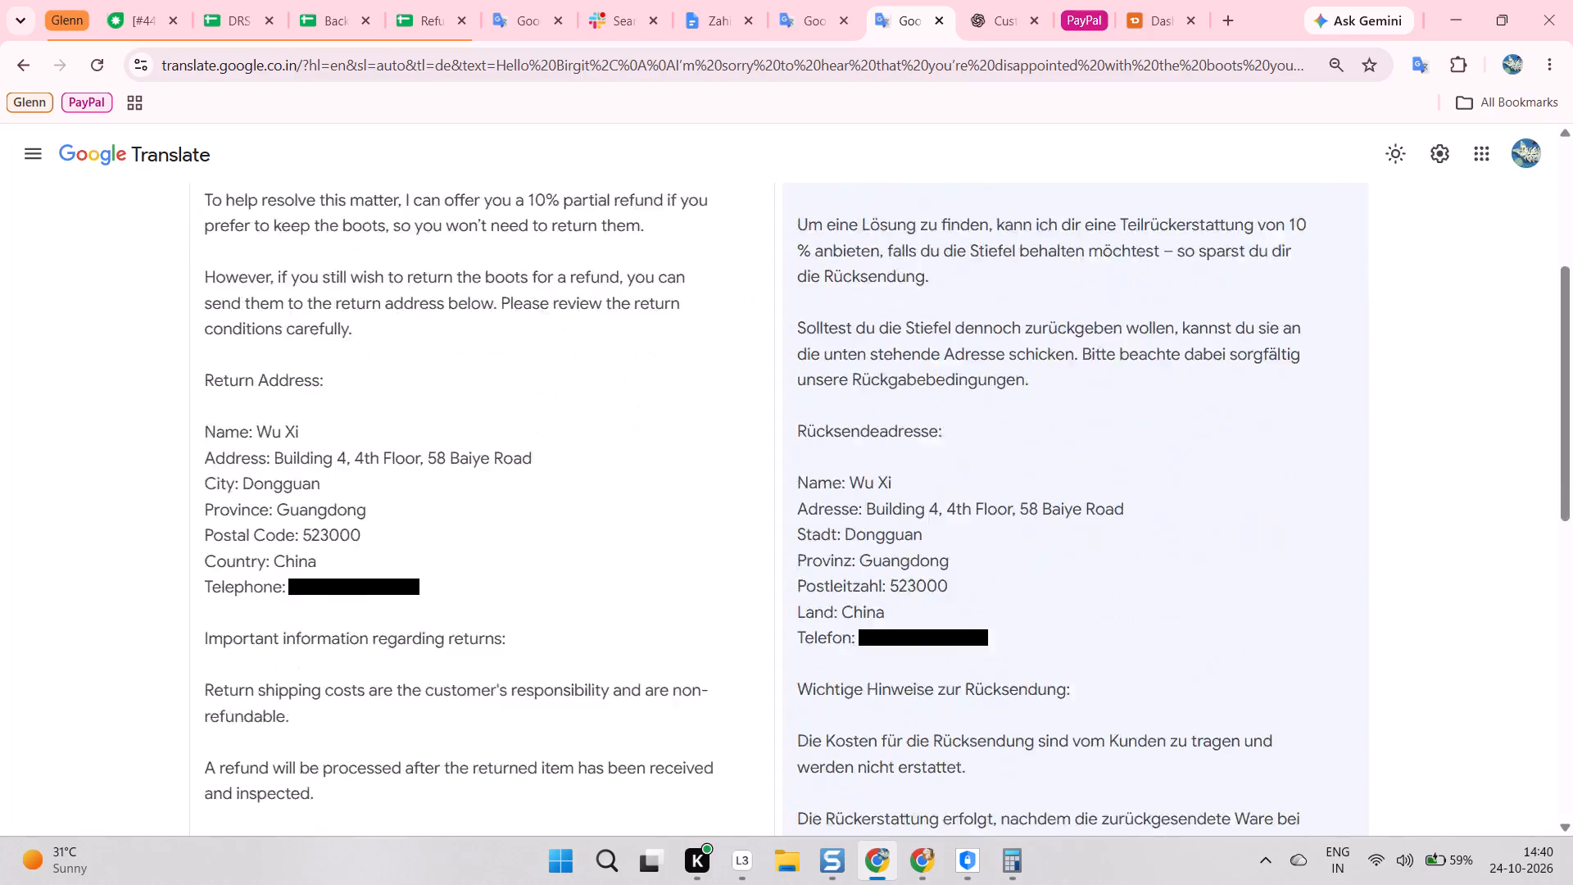
{"action": "scroll", "coordinate": [456, 491], "scroll_direction": "down", "scroll_amount": 3}
{"action": "scroll", "coordinate": [478, 472], "scroll_direction": "up", "scroll_amount": 4}
{"action": "scroll", "coordinate": [398, 459], "scroll_direction": "down", "scroll_amount": 1}
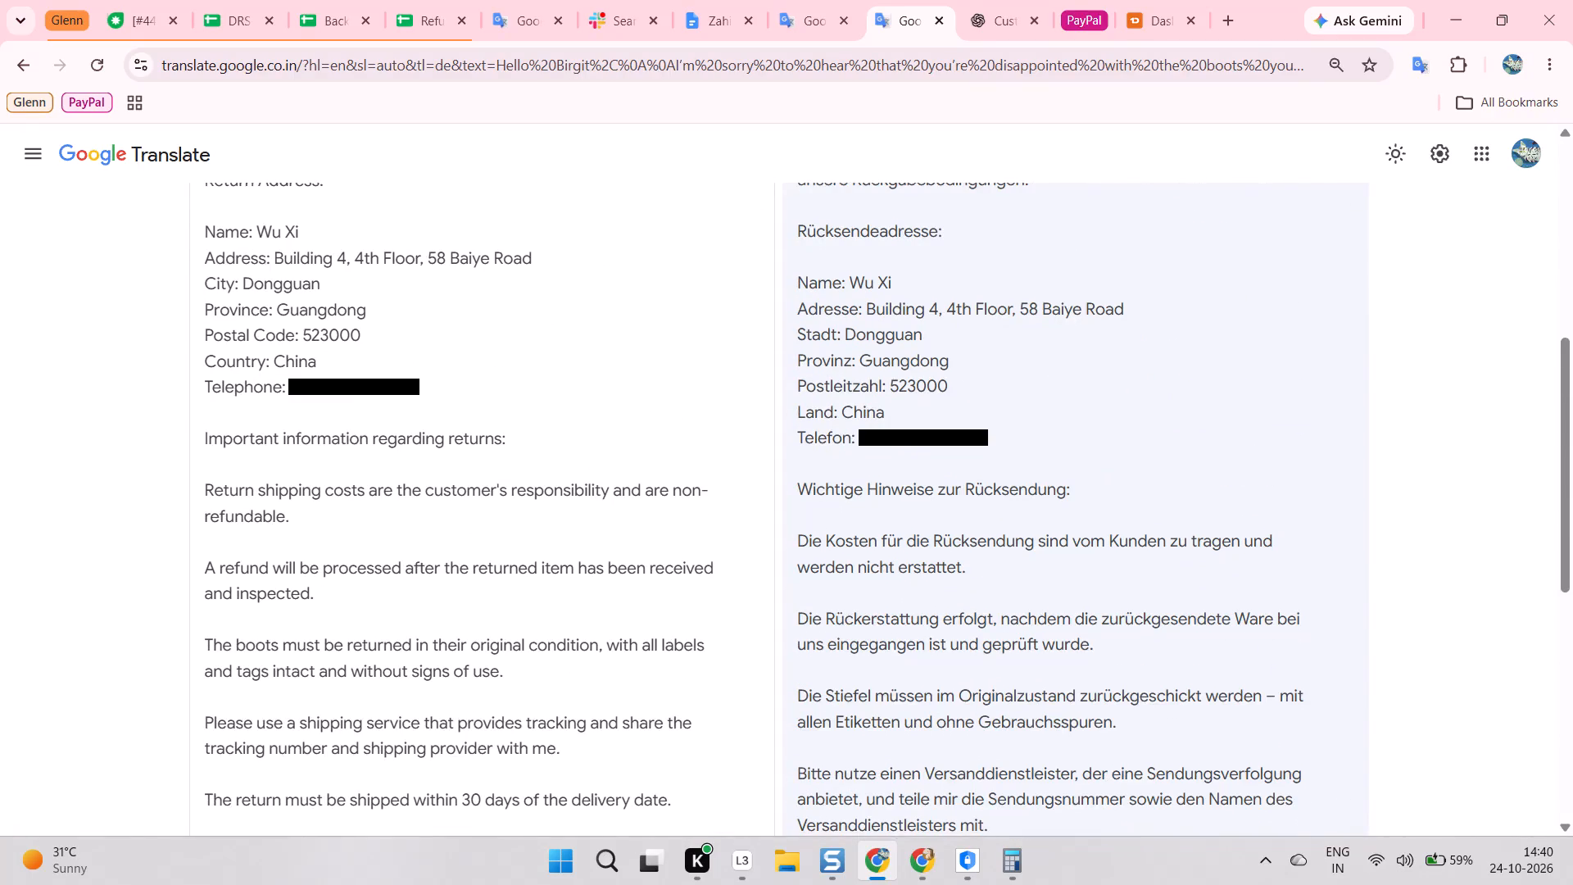
{"action": "left_click", "coordinate": [287, 540]}
{"action": "key", "text": "BackSpace"}
{"action": "left_click", "coordinate": [277, 597]}
{"action": "key", "text": "BackSpace"}
{"action": "scroll", "coordinate": [329, 573], "scroll_direction": "down", "scroll_amount": 2}
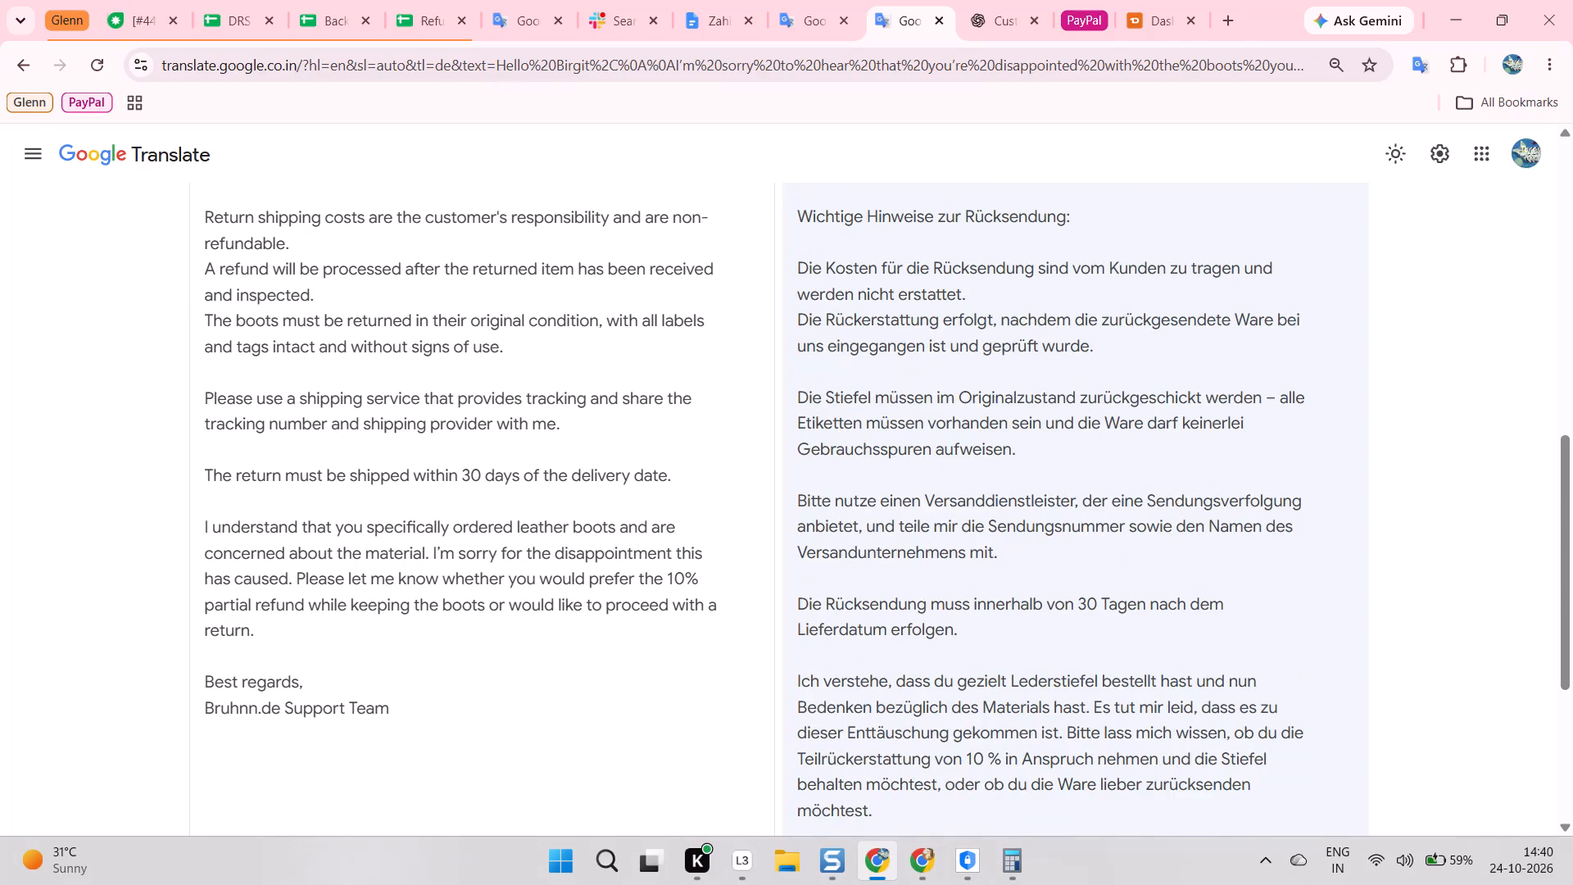
{"action": "left_click", "coordinate": [336, 375]}
{"action": "key", "text": "BackSpace"}
{"action": "left_click", "coordinate": [340, 415]}
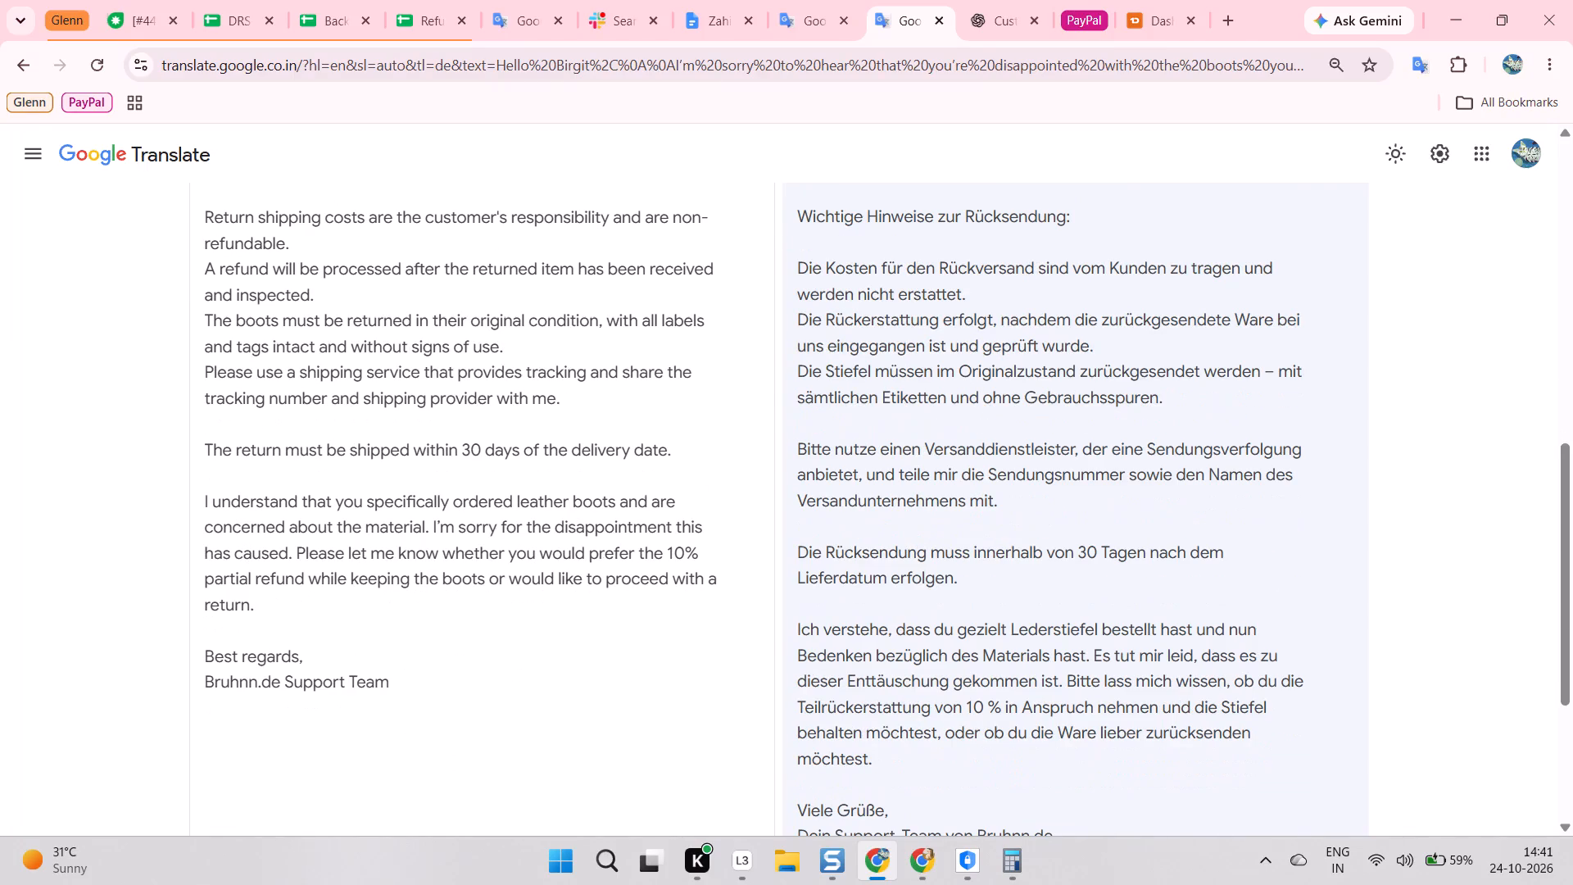
{"action": "key", "text": "BackSpace"}
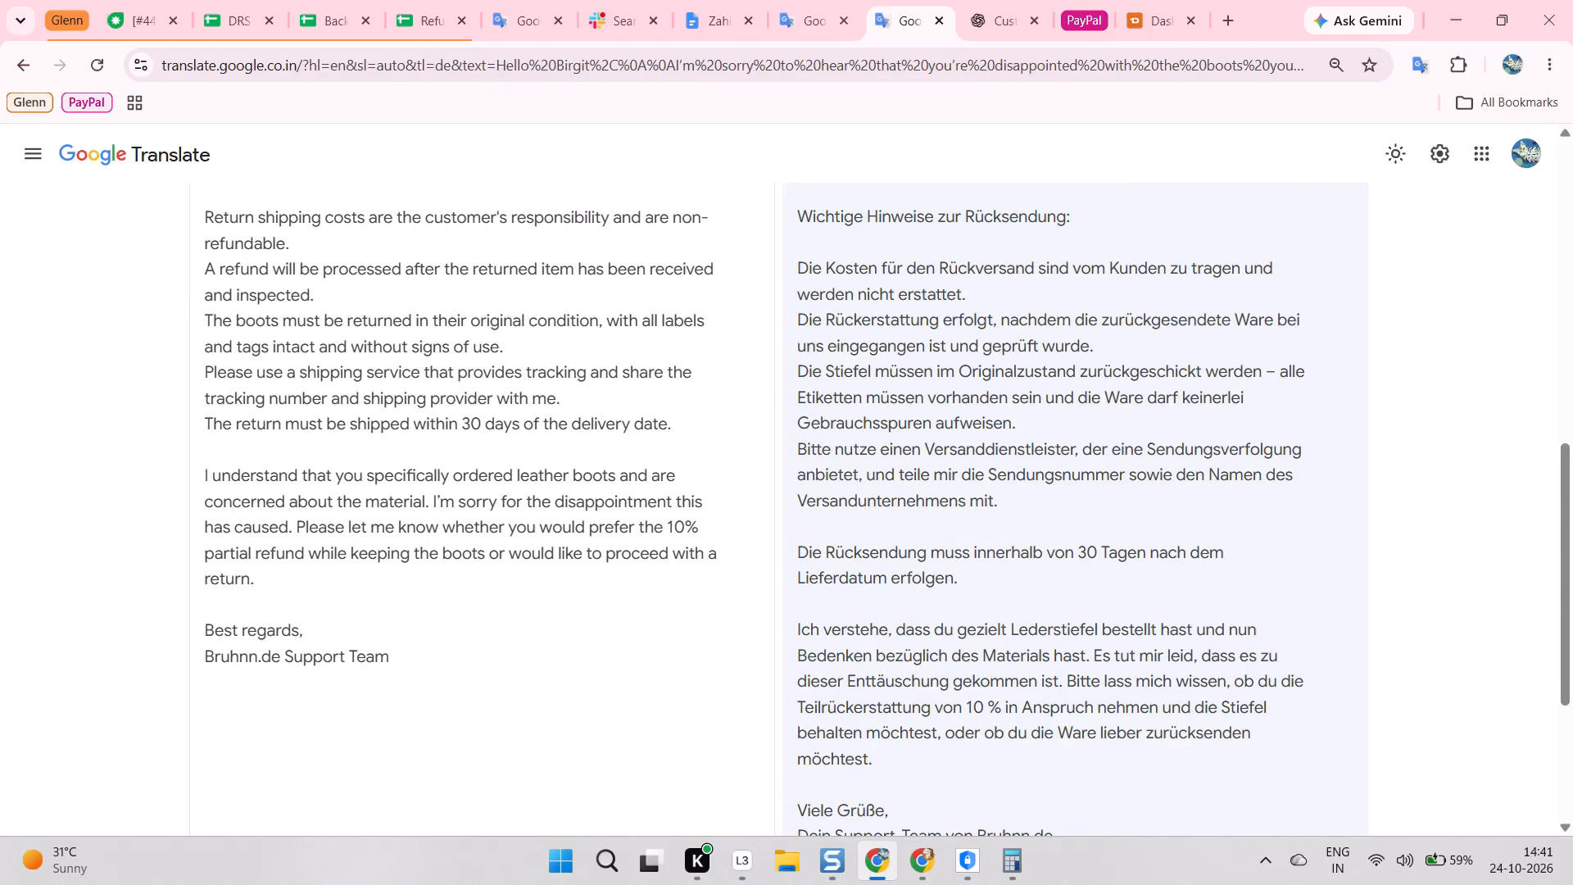
Copy the complete German translation of the email.
{"action": "scroll", "coordinate": [728, 474], "scroll_direction": "up", "scroll_amount": 11}
{"action": "scroll", "coordinate": [1032, 380], "scroll_direction": "down", "scroll_amount": 5}
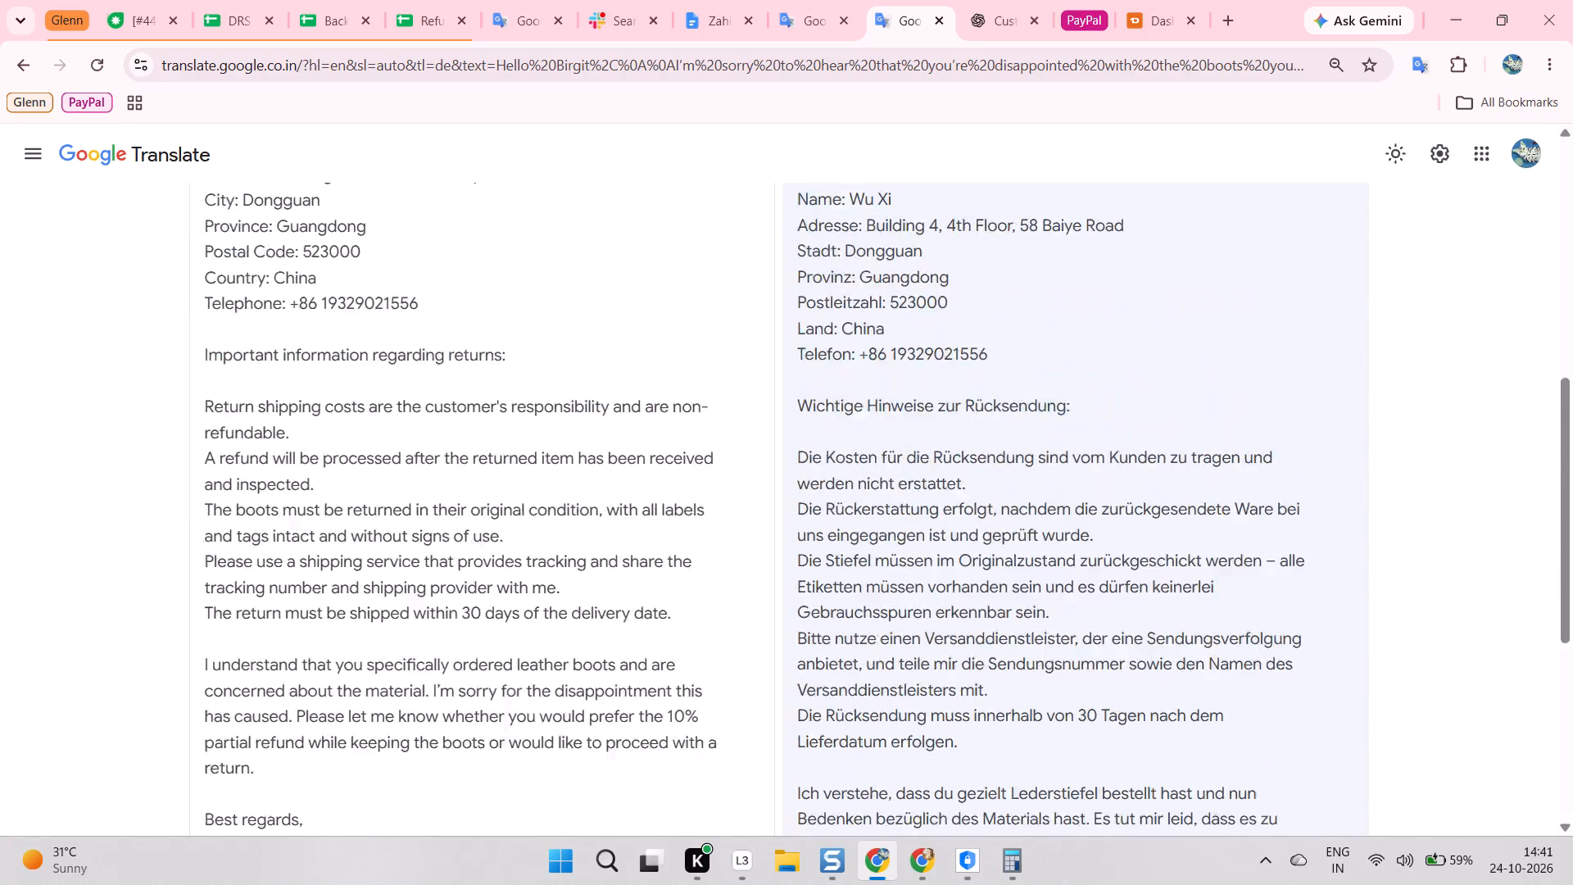
{"action": "scroll", "coordinate": [1077, 421], "scroll_direction": "down", "scroll_amount": 10}
{"action": "left_click", "coordinate": [1207, 601]}
In ticket 441457's empty reply, search canned responses for "bruh" and insert "01-Return(CC)-Dayone-German-Bruhn- Quality issue".
{"action": "left_click", "coordinate": [114, 0]}
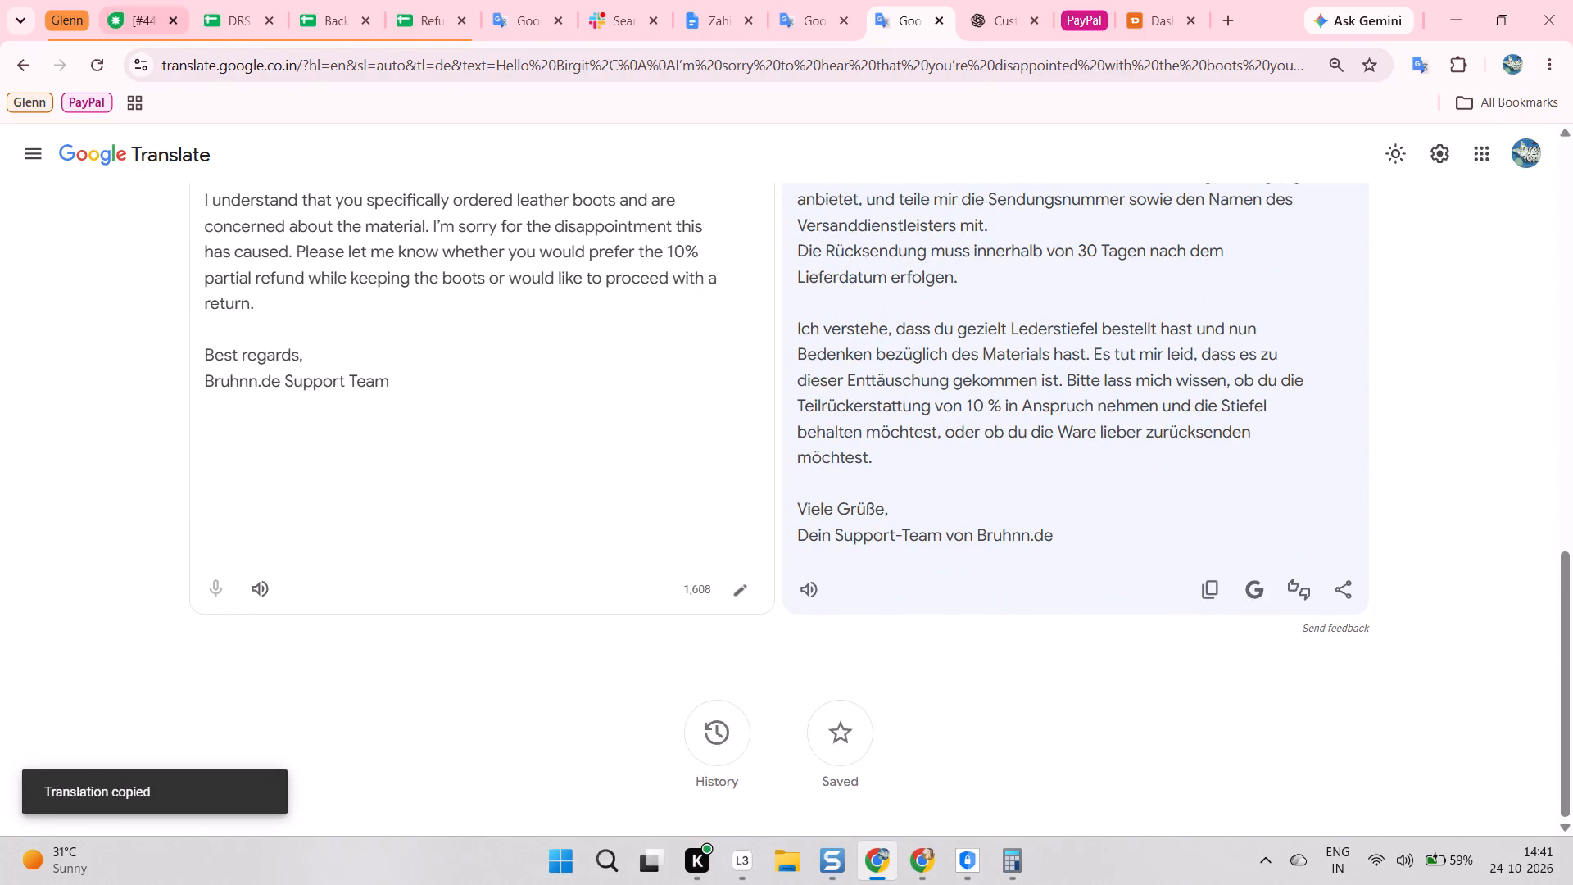
{"action": "scroll", "coordinate": [581, 445], "scroll_direction": "down", "scroll_amount": 9}
{"action": "left_click", "coordinate": [306, 492]}
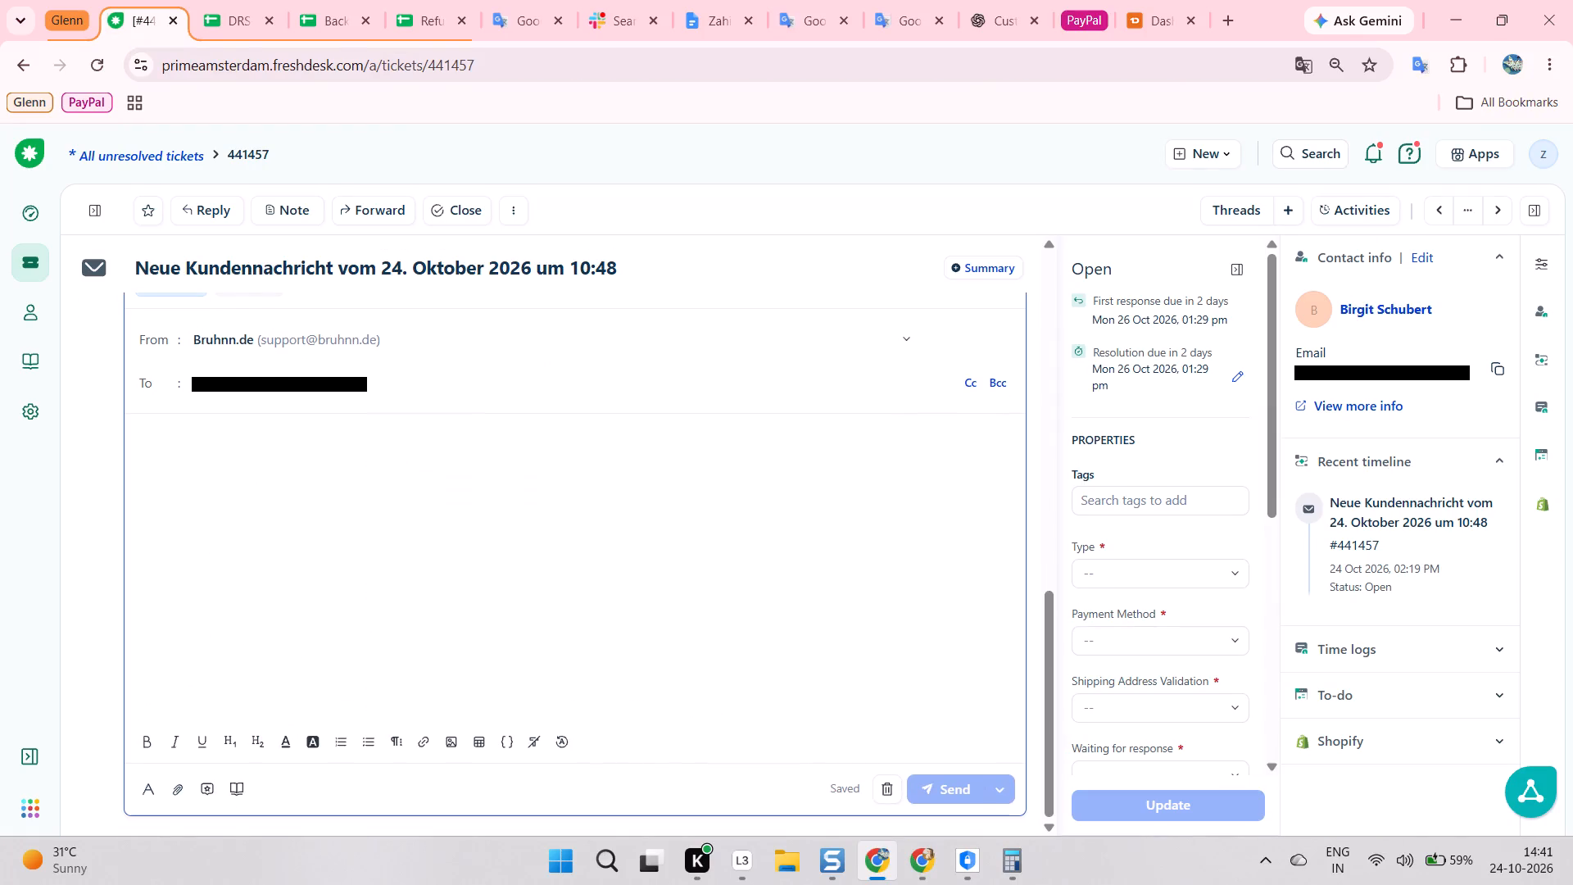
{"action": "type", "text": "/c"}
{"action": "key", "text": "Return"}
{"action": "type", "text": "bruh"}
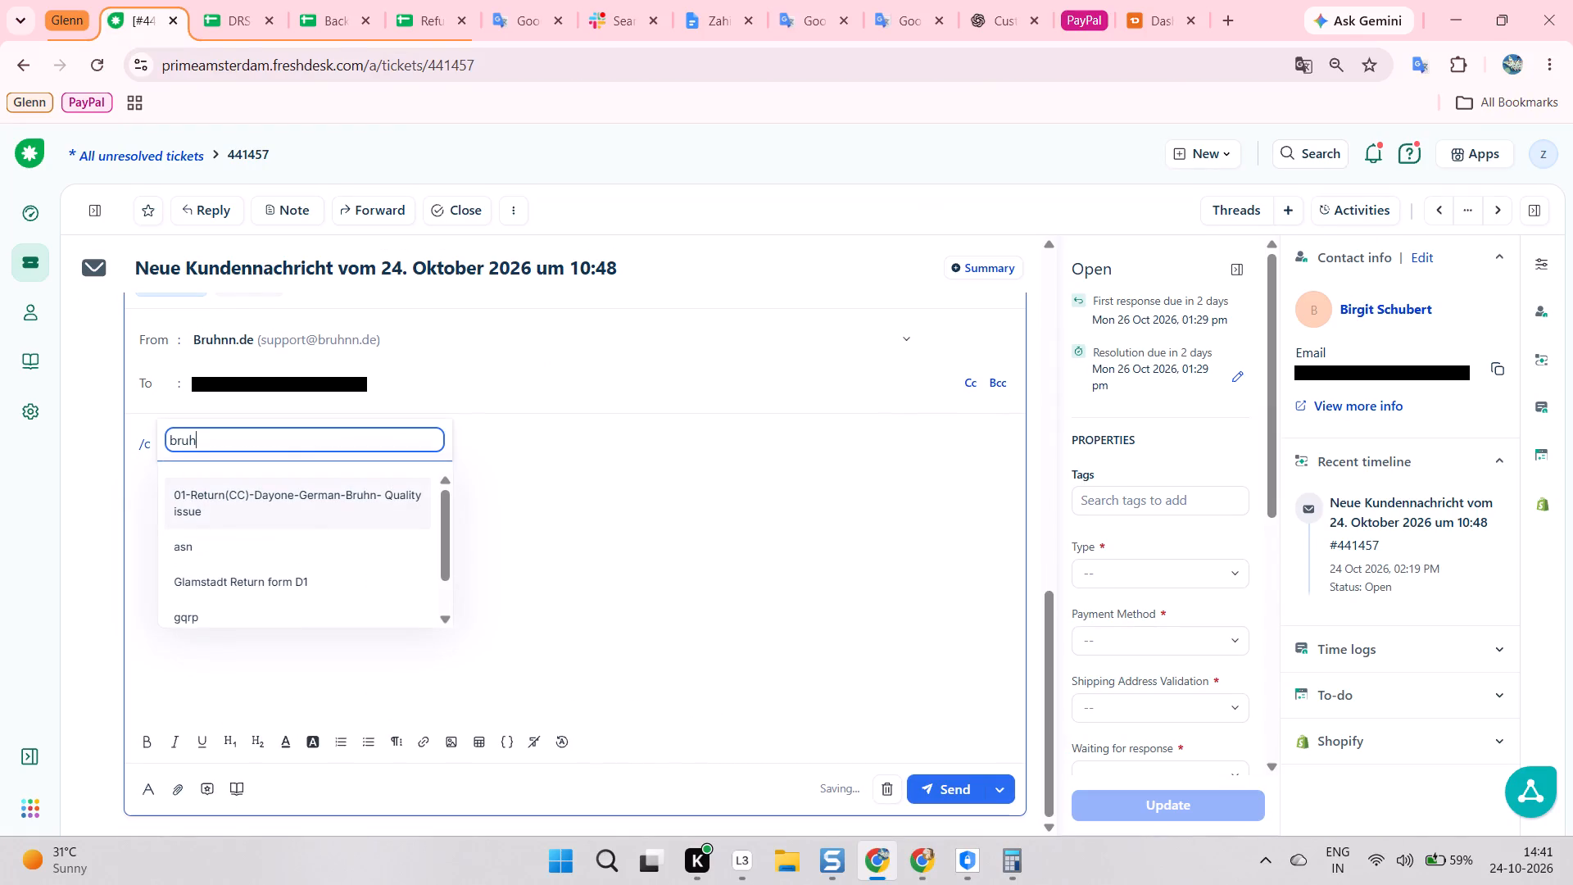
{"action": "left_click", "coordinate": [272, 500]}
{"action": "left_click", "coordinate": [229, 509]}
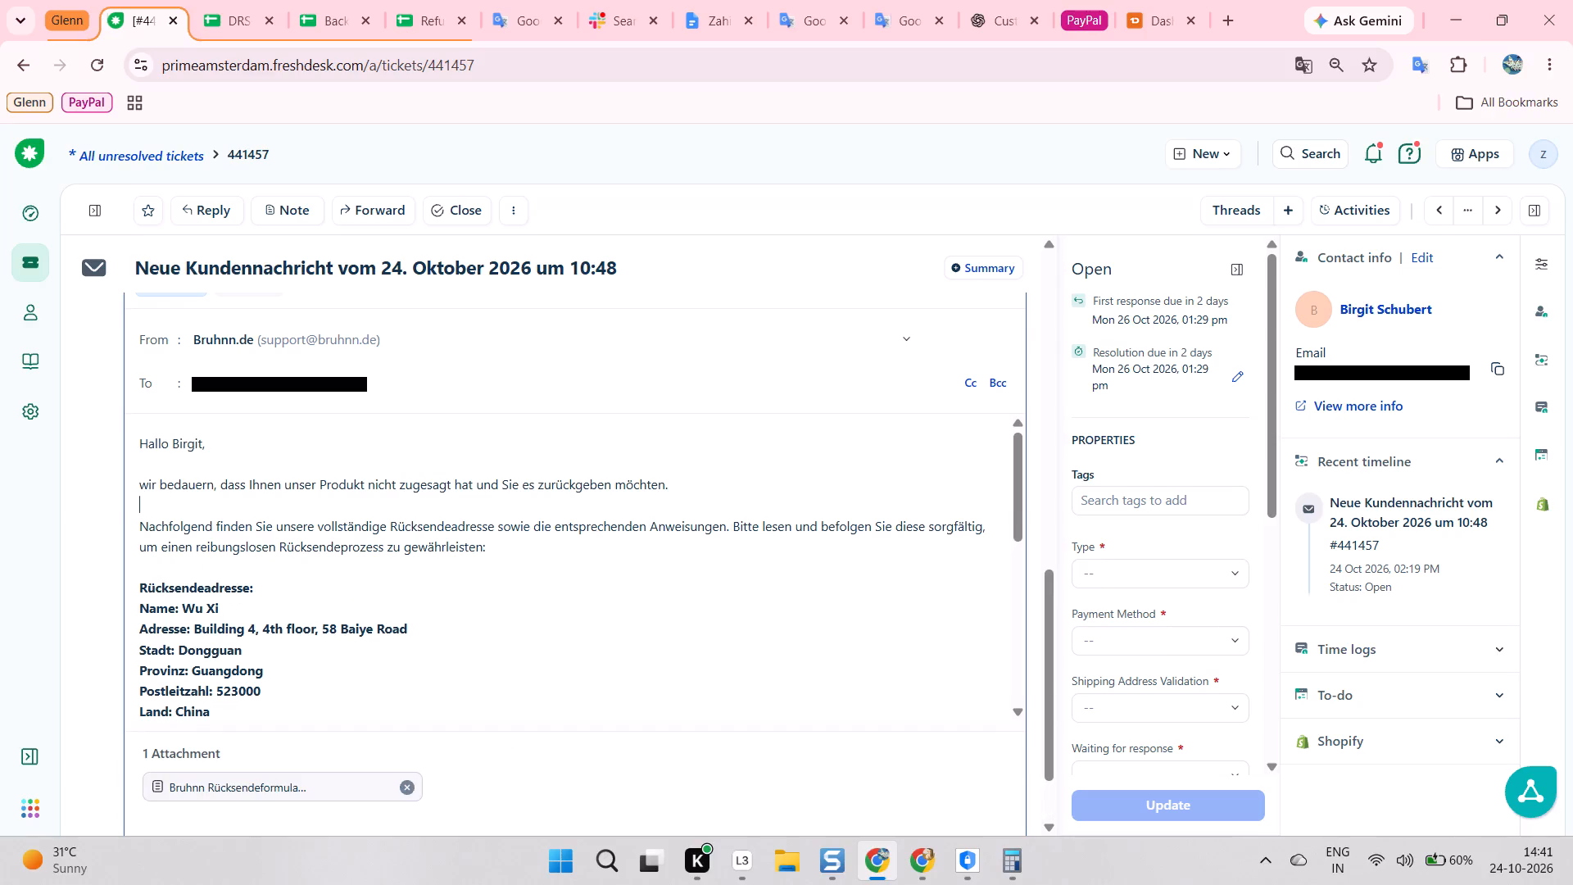
Replace the canned response's entire text with the copied German translation.
{"action": "key", "text": "ctrl+a"}
{"action": "key", "text": "ctrl+v"}
{"action": "scroll", "coordinate": [252, 506], "scroll_direction": "down", "scroll_amount": 10}
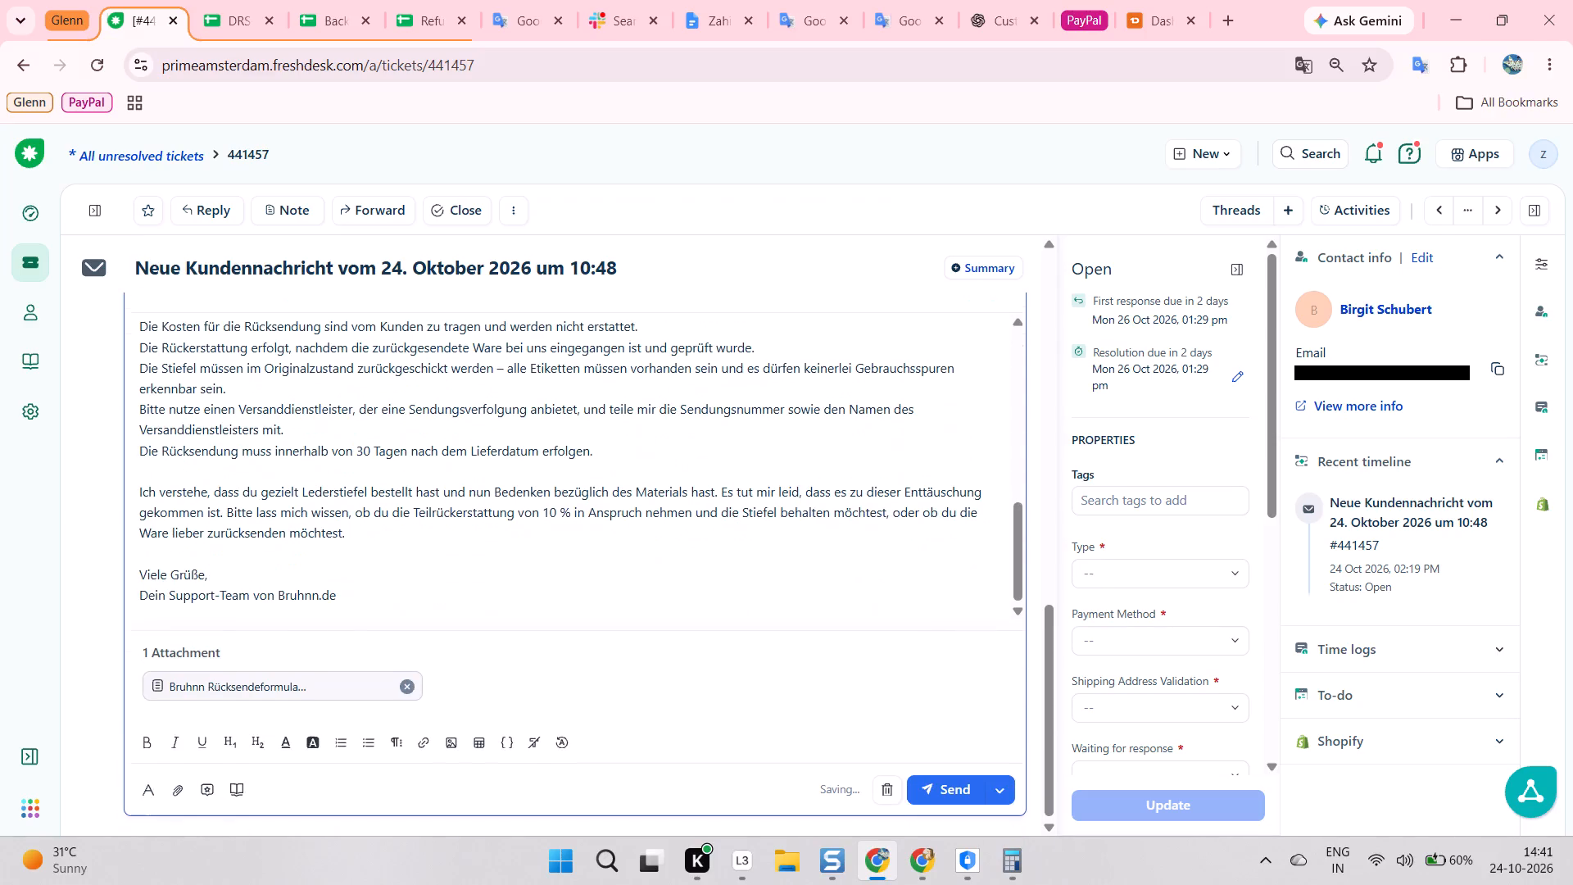
{"action": "scroll", "coordinate": [275, 612], "scroll_direction": "down", "scroll_amount": 3}
Bold "Teilrückerstattung von 10 %" in the closing paragraph of the German reply.
{"action": "scroll", "coordinate": [298, 556], "scroll_direction": "up", "scroll_amount": 1}
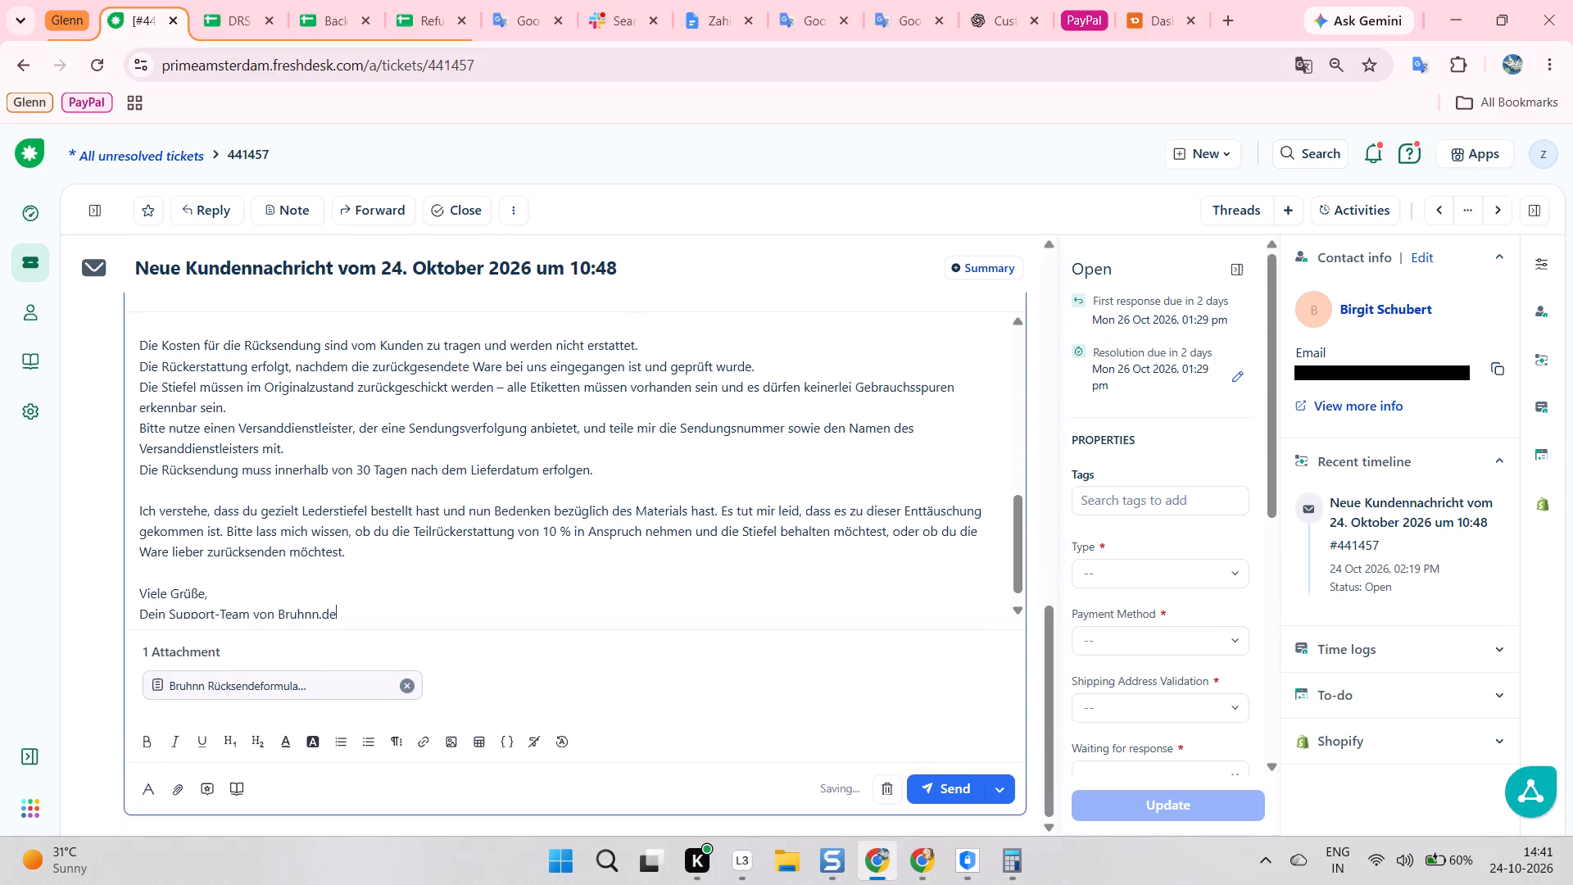
{"action": "scroll", "coordinate": [441, 546], "scroll_direction": "up", "scroll_amount": 1}
{"action": "left_click_drag", "start_coordinate": [414, 531], "coordinate": [577, 539]}
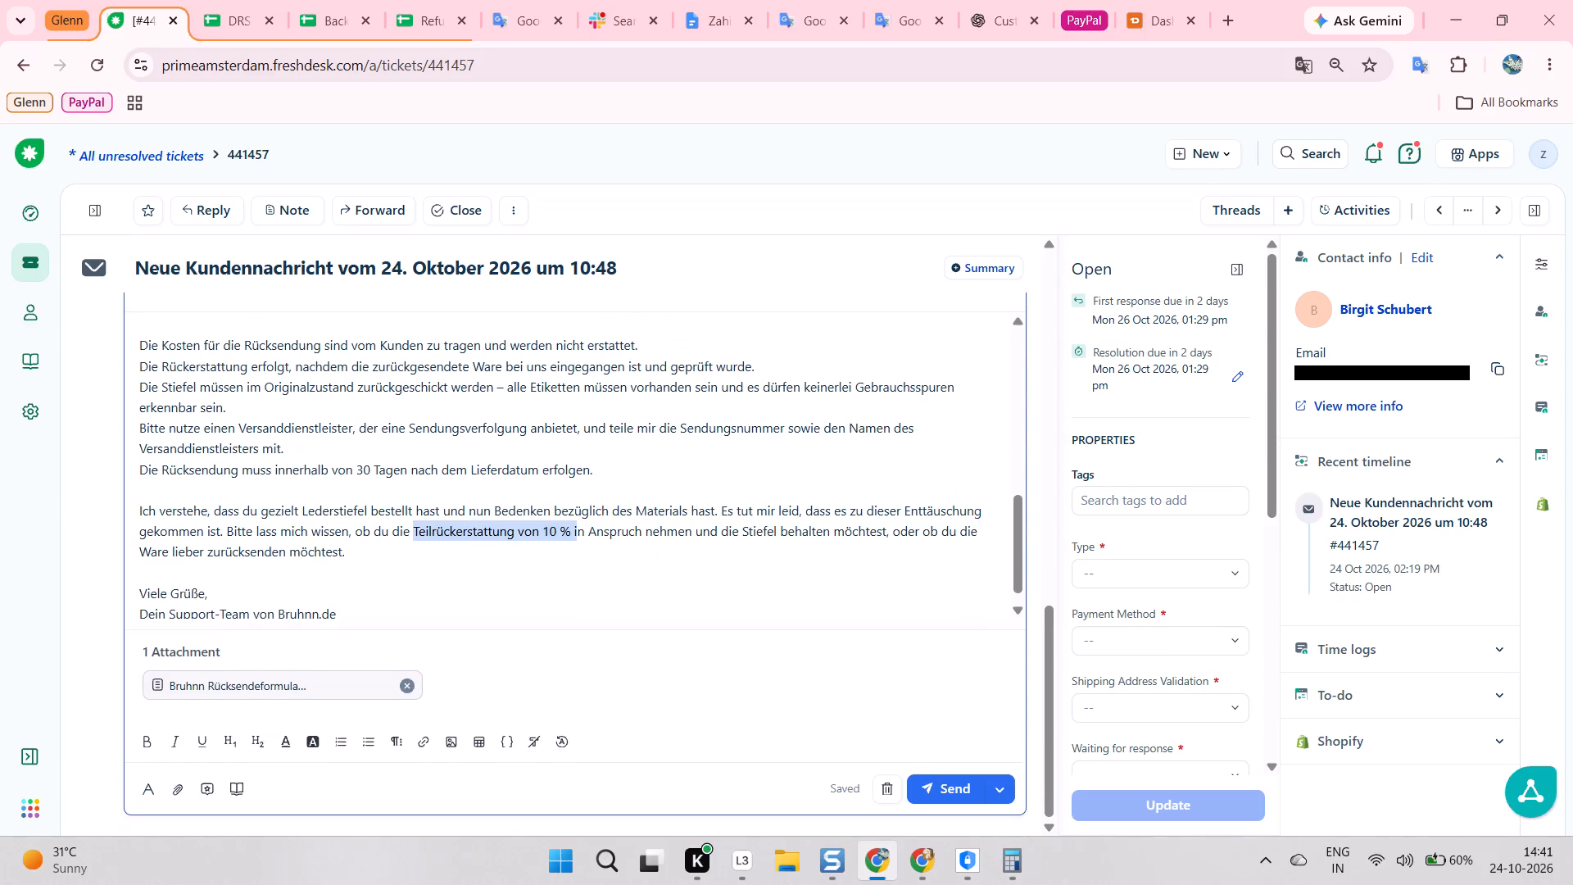
{"action": "left_click_drag", "start_coordinate": [577, 539], "coordinate": [693, 536]}
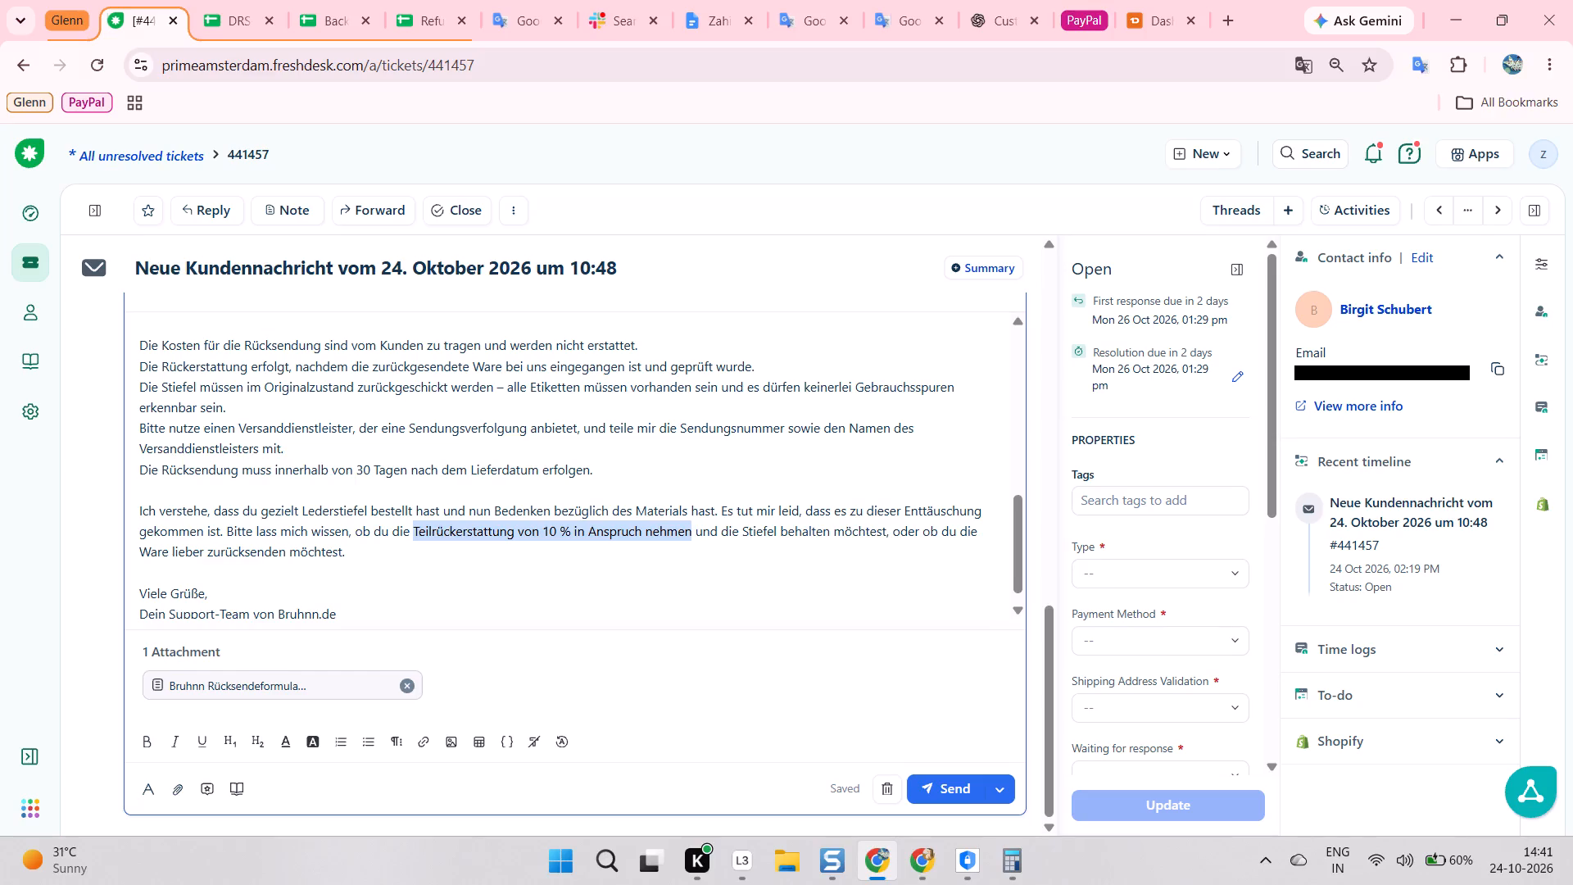
{"action": "left_click_drag", "start_coordinate": [693, 536], "coordinate": [573, 538]}
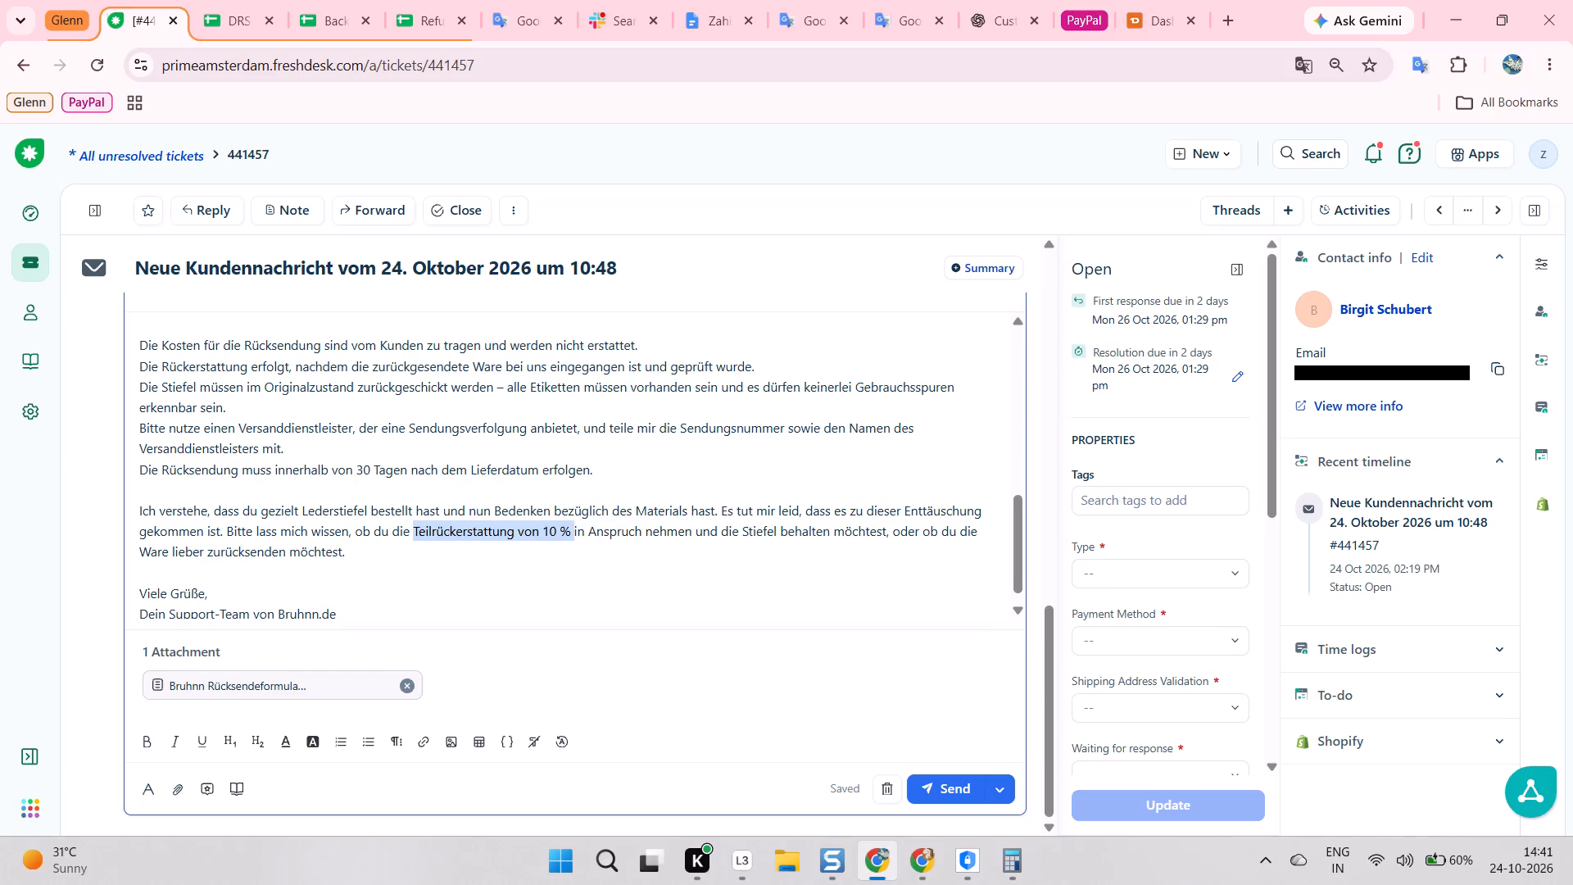
{"action": "left_click_drag", "start_coordinate": [573, 538], "coordinate": [572, 538]}
{"action": "key", "text": "ctrl+b"}
Bold the "Rücksendeadresse:" heading and remove the blank line between it and the address.
{"action": "scroll", "coordinate": [464, 563], "scroll_direction": "up", "scroll_amount": 2}
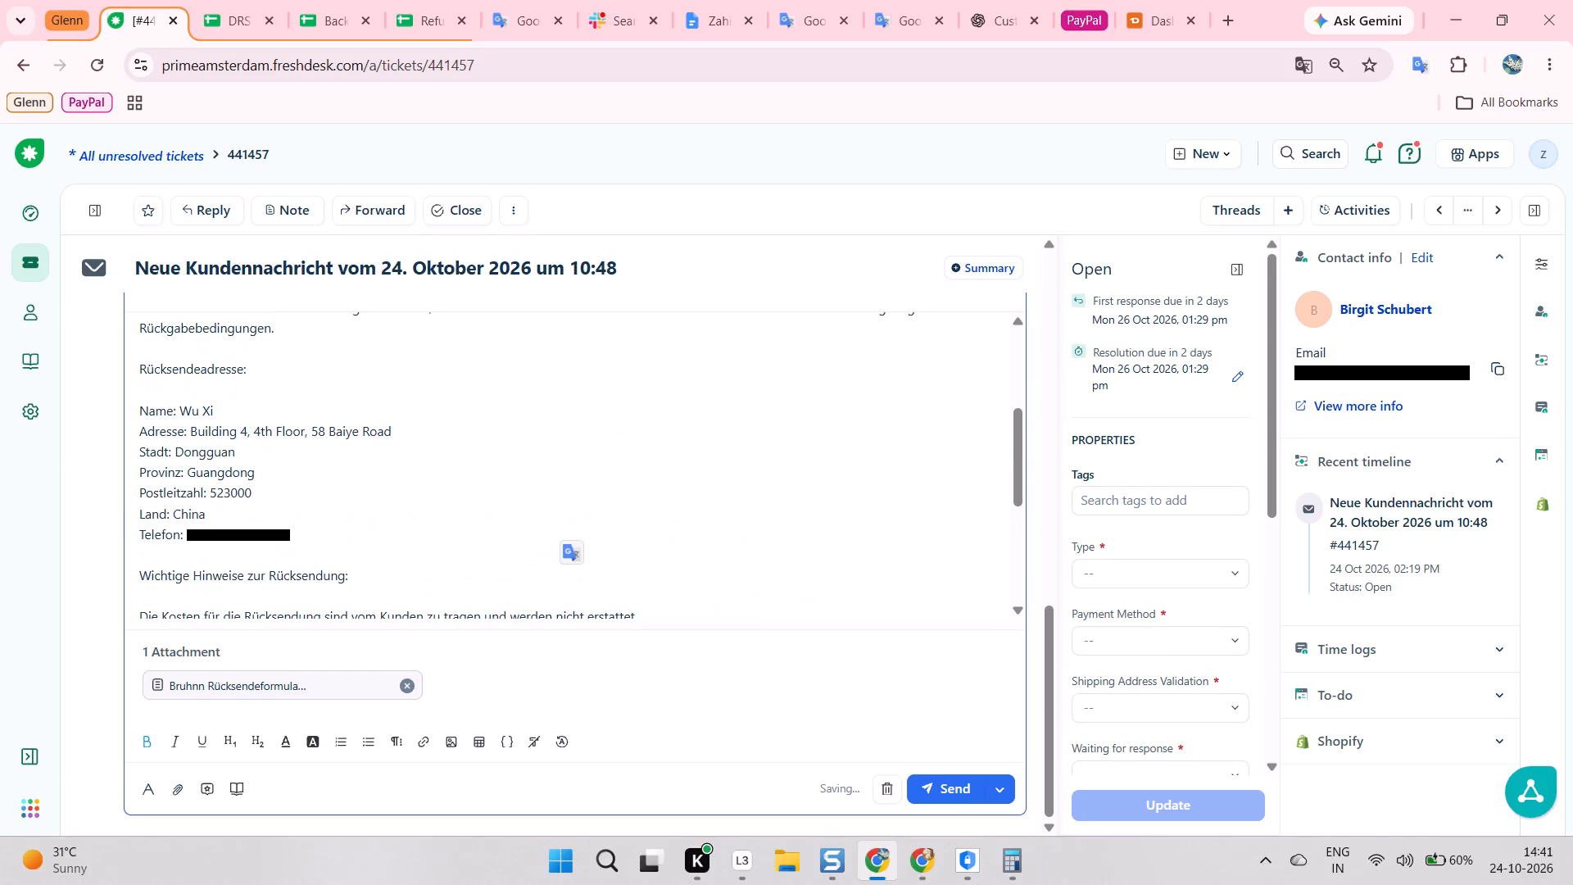
{"action": "triple_click", "coordinate": [188, 371]}
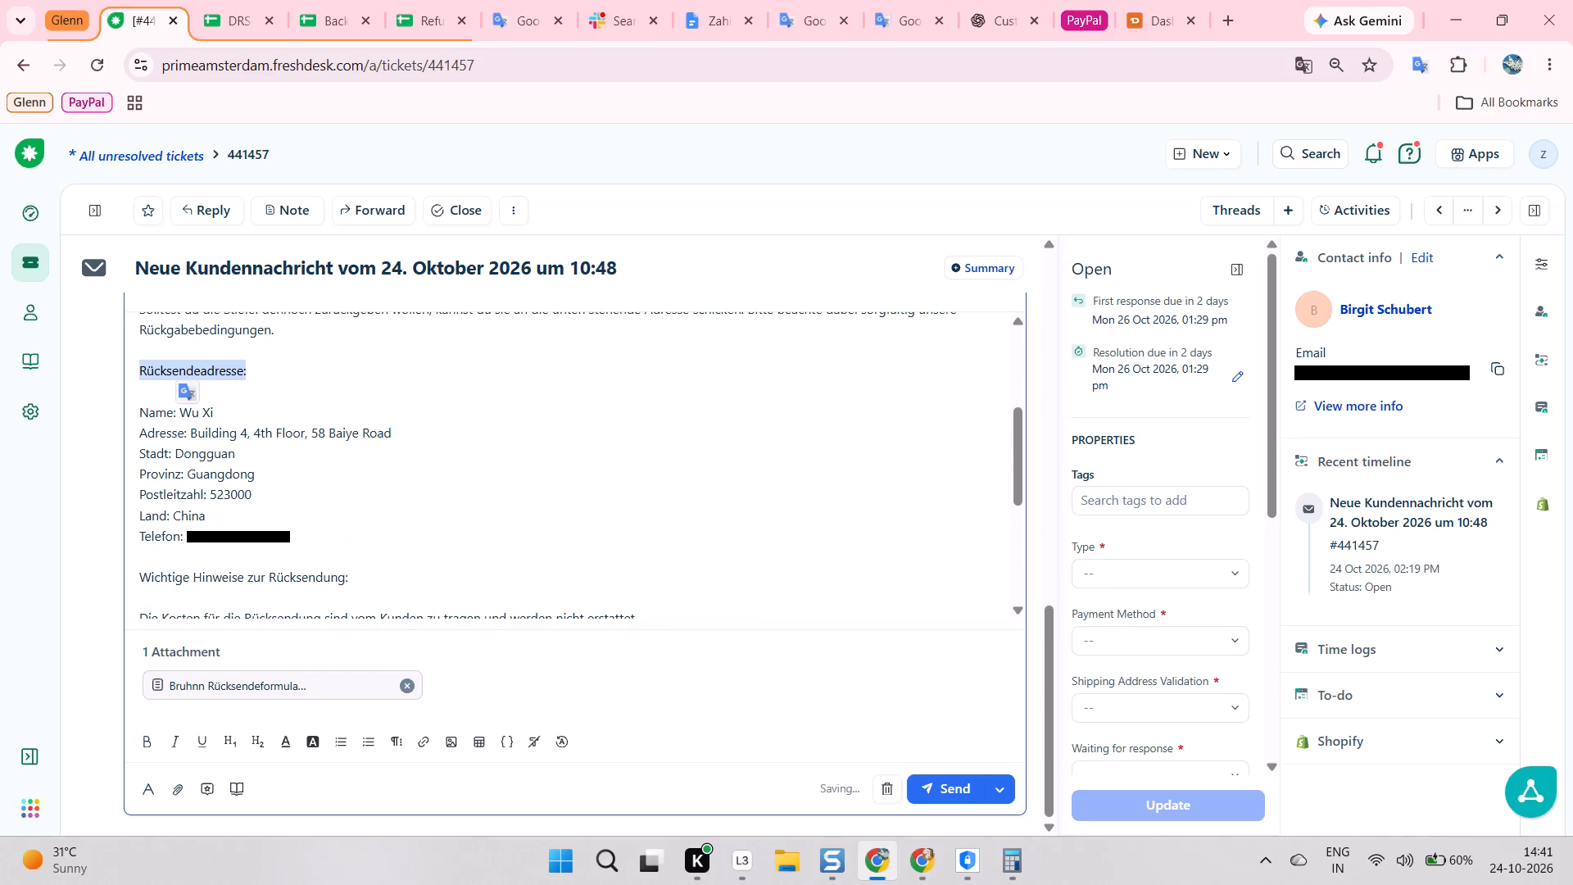
{"action": "key", "text": "ctrl+b"}
{"action": "left_click", "coordinate": [144, 394]}
{"action": "key", "text": "BackSpace"}
Bold "Teilrückerstattung von 10 % anbieten" in the reply's paragraph offering a solution.
{"action": "scroll", "coordinate": [245, 435], "scroll_direction": "up", "scroll_amount": 3}
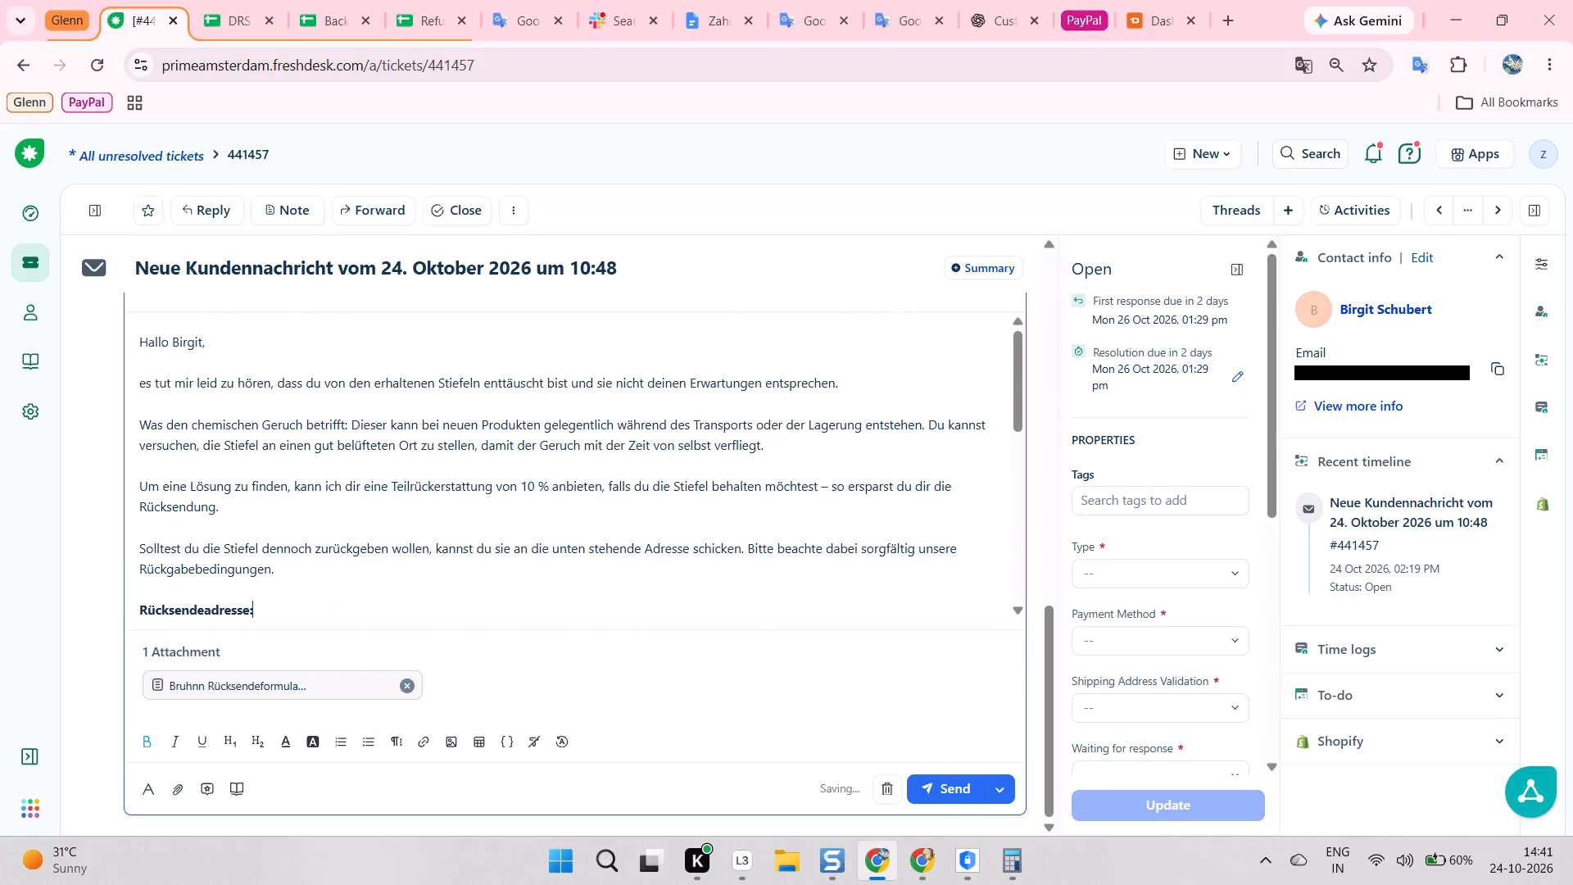
{"action": "left_click_drag", "start_coordinate": [389, 484], "coordinate": [601, 480]}
{"action": "key", "text": "ctrl+b"}
{"action": "left_click", "coordinate": [454, 511]}
Send the finished German reply on ticket 441457.
{"action": "scroll", "coordinate": [823, 668], "scroll_direction": "down", "scroll_amount": 3}
{"action": "left_click", "coordinate": [953, 797]}
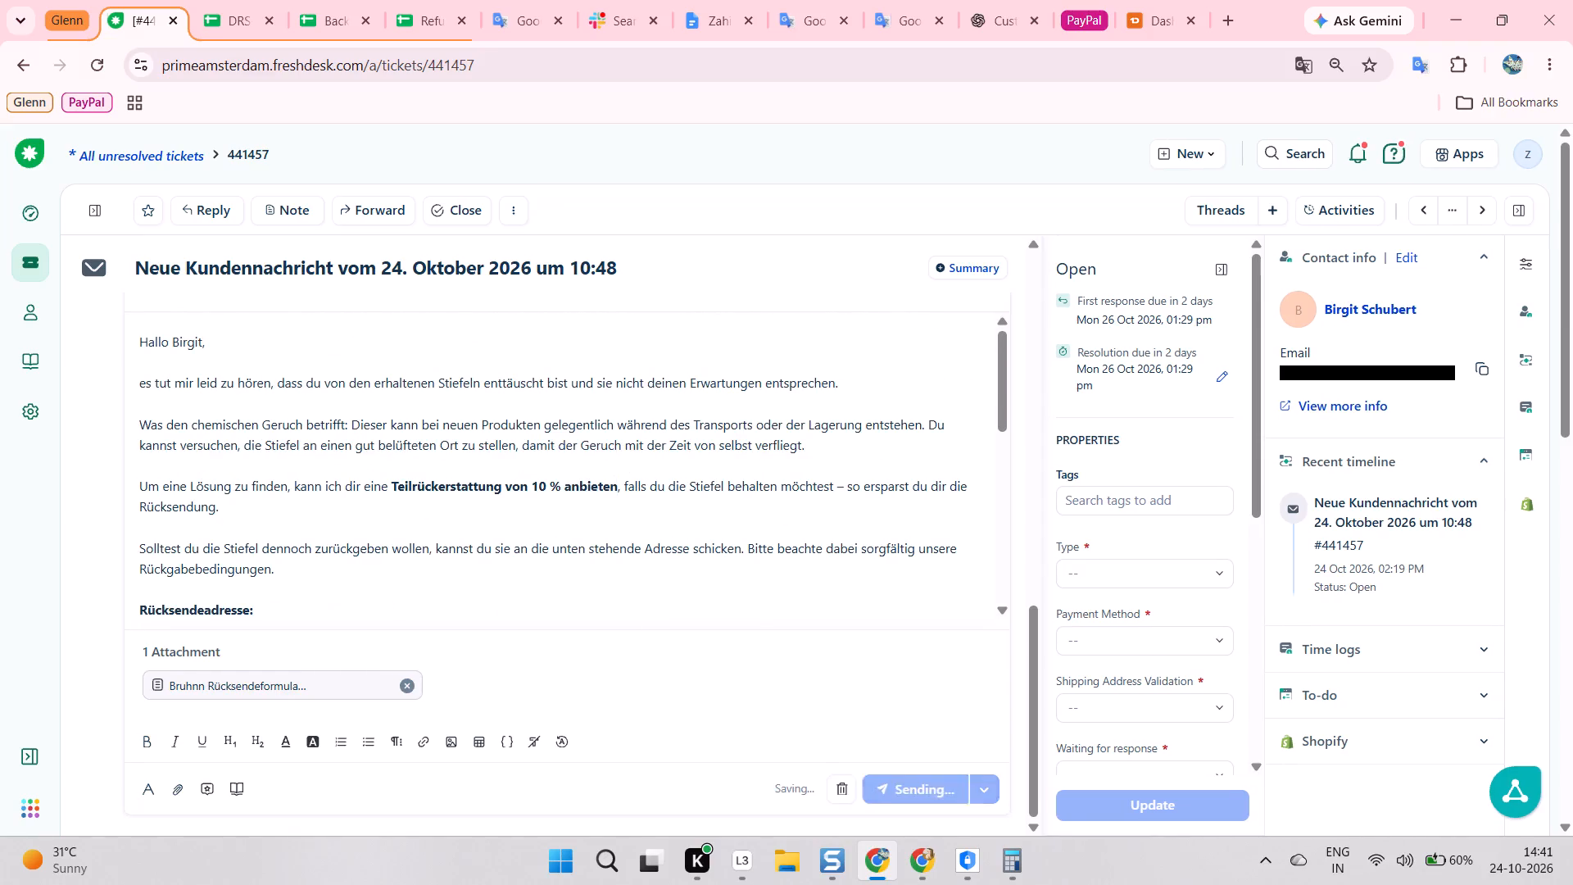
Set ticket 441457's Type to Return.
{"action": "scroll", "coordinate": [924, 625], "scroll_direction": "down", "scroll_amount": 4}
{"action": "scroll", "coordinate": [796, 607], "scroll_direction": "down", "scroll_amount": 1}
{"action": "left_click", "coordinate": [1166, 570]}
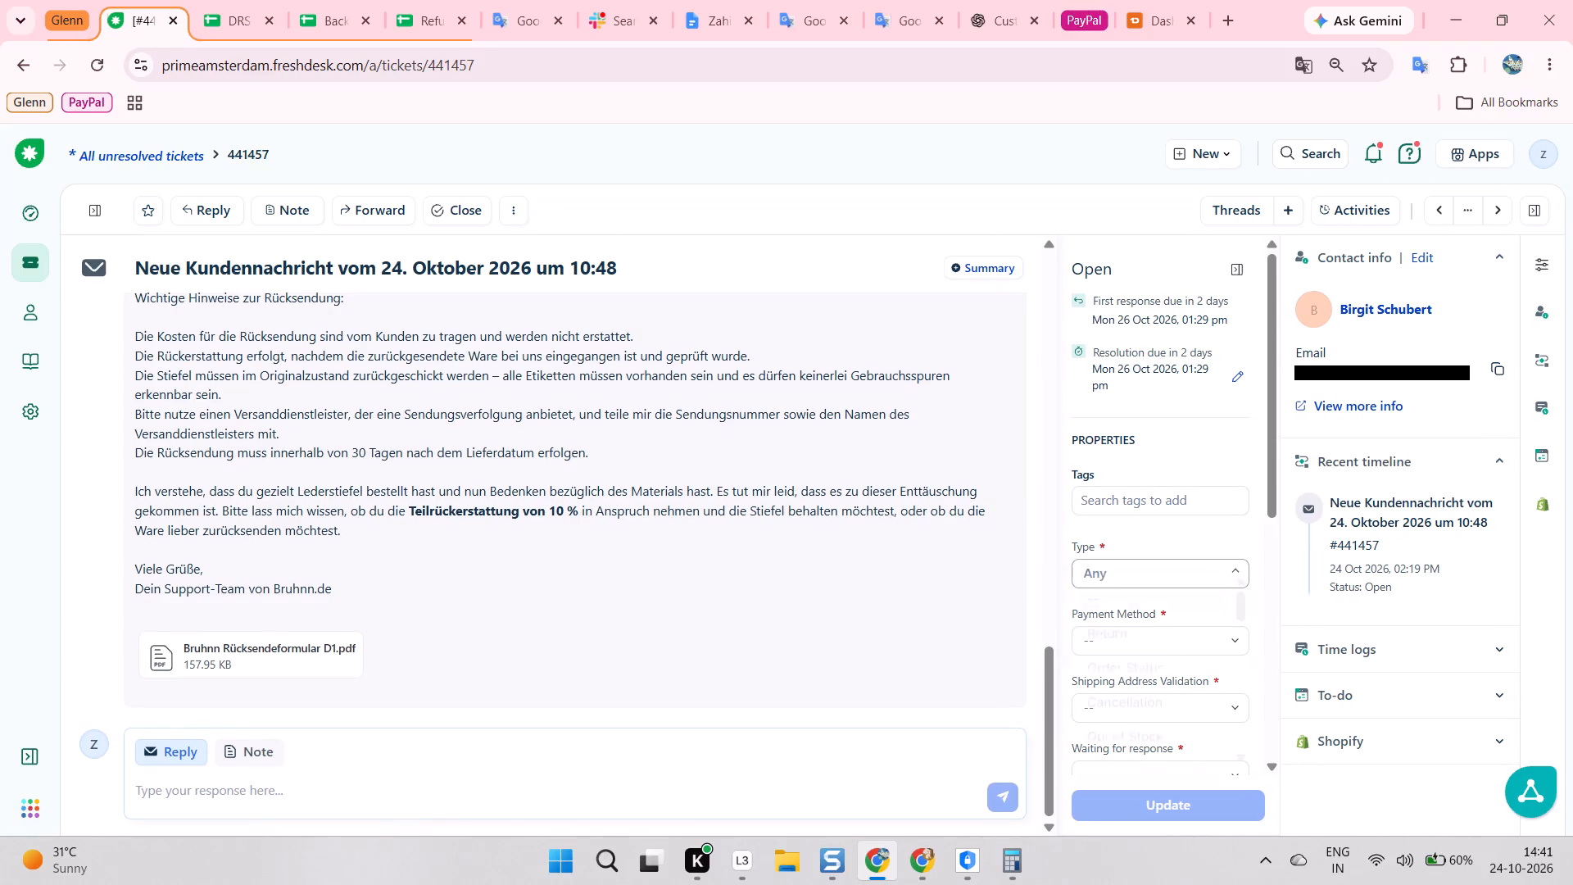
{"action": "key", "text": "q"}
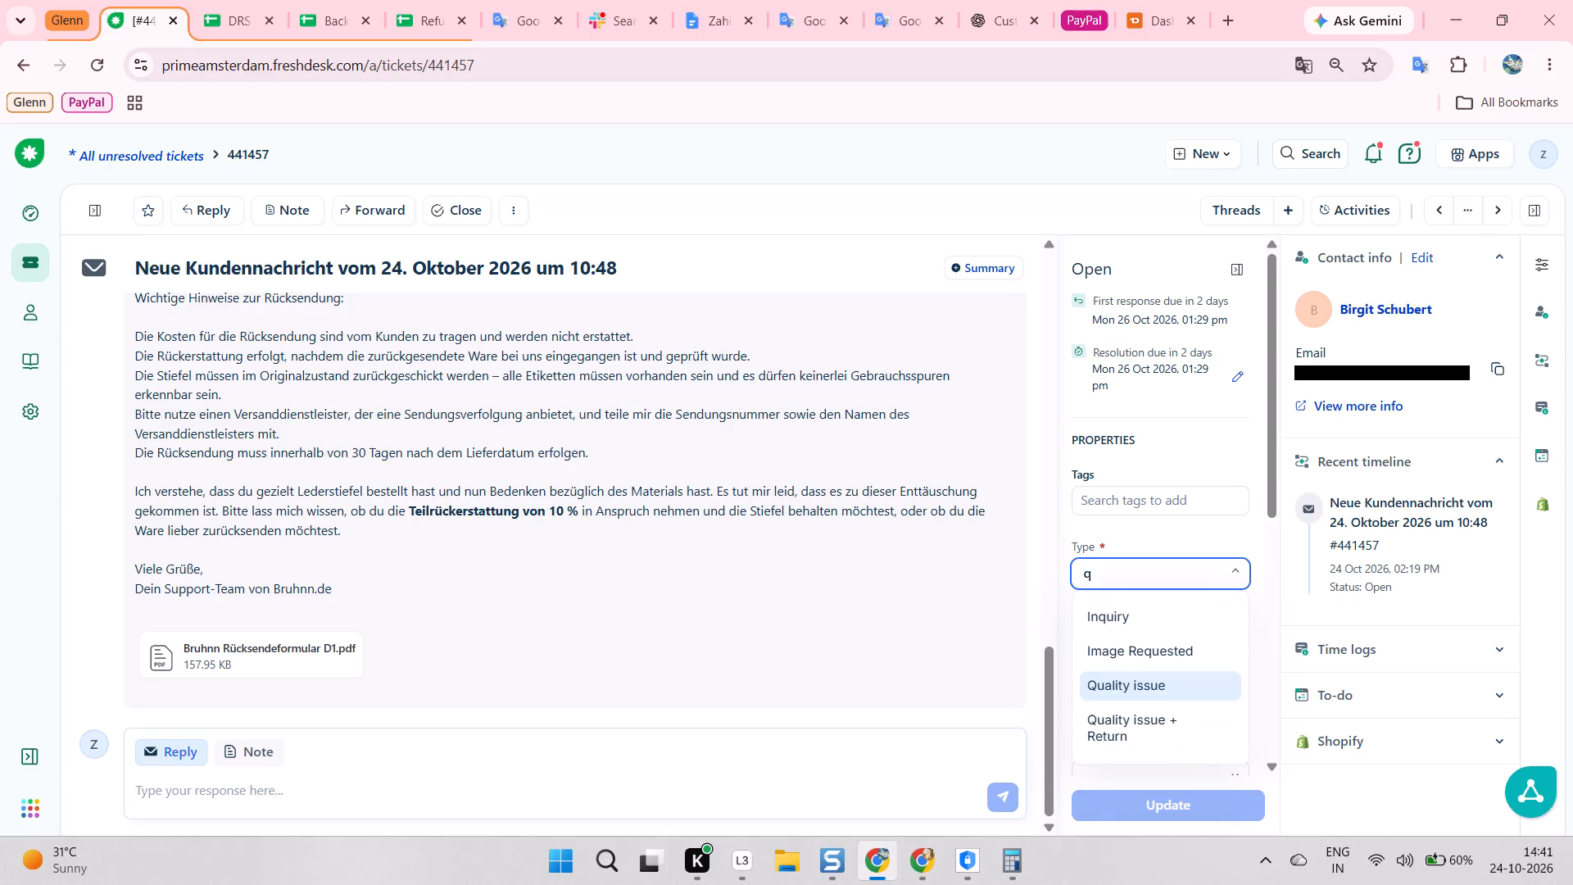
{"action": "left_click", "coordinate": [1155, 565]}
{"action": "left_click", "coordinate": [1135, 581]}
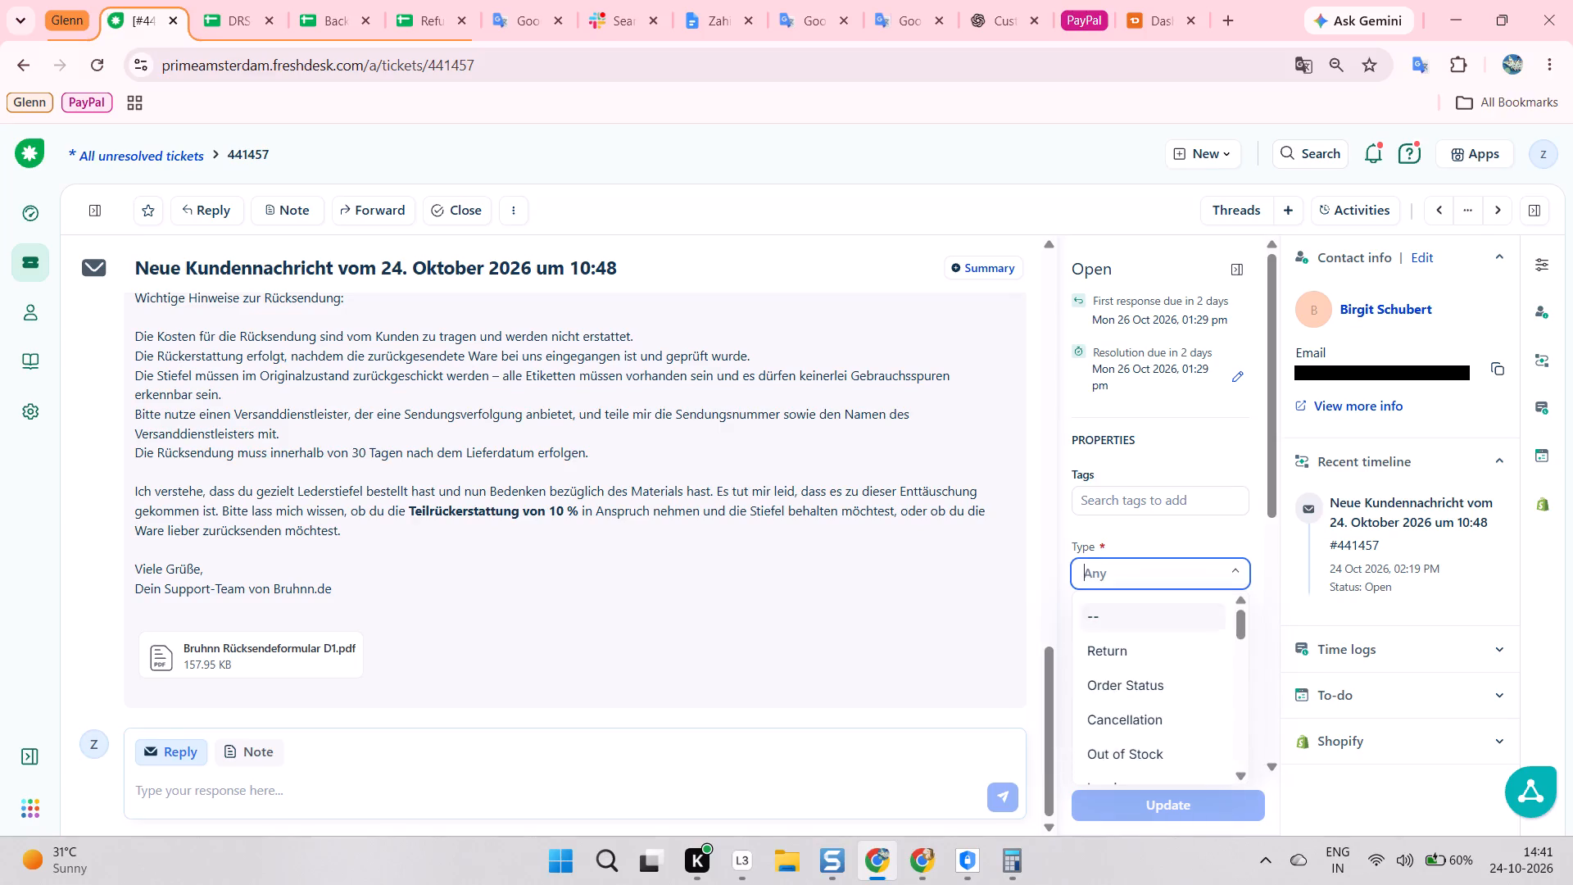
{"action": "left_click", "coordinate": [1132, 657]}
{"action": "key", "text": "alt+Tab"}
{"action": "scroll", "coordinate": [914, 514], "scroll_direction": "down", "scroll_amount": 7}
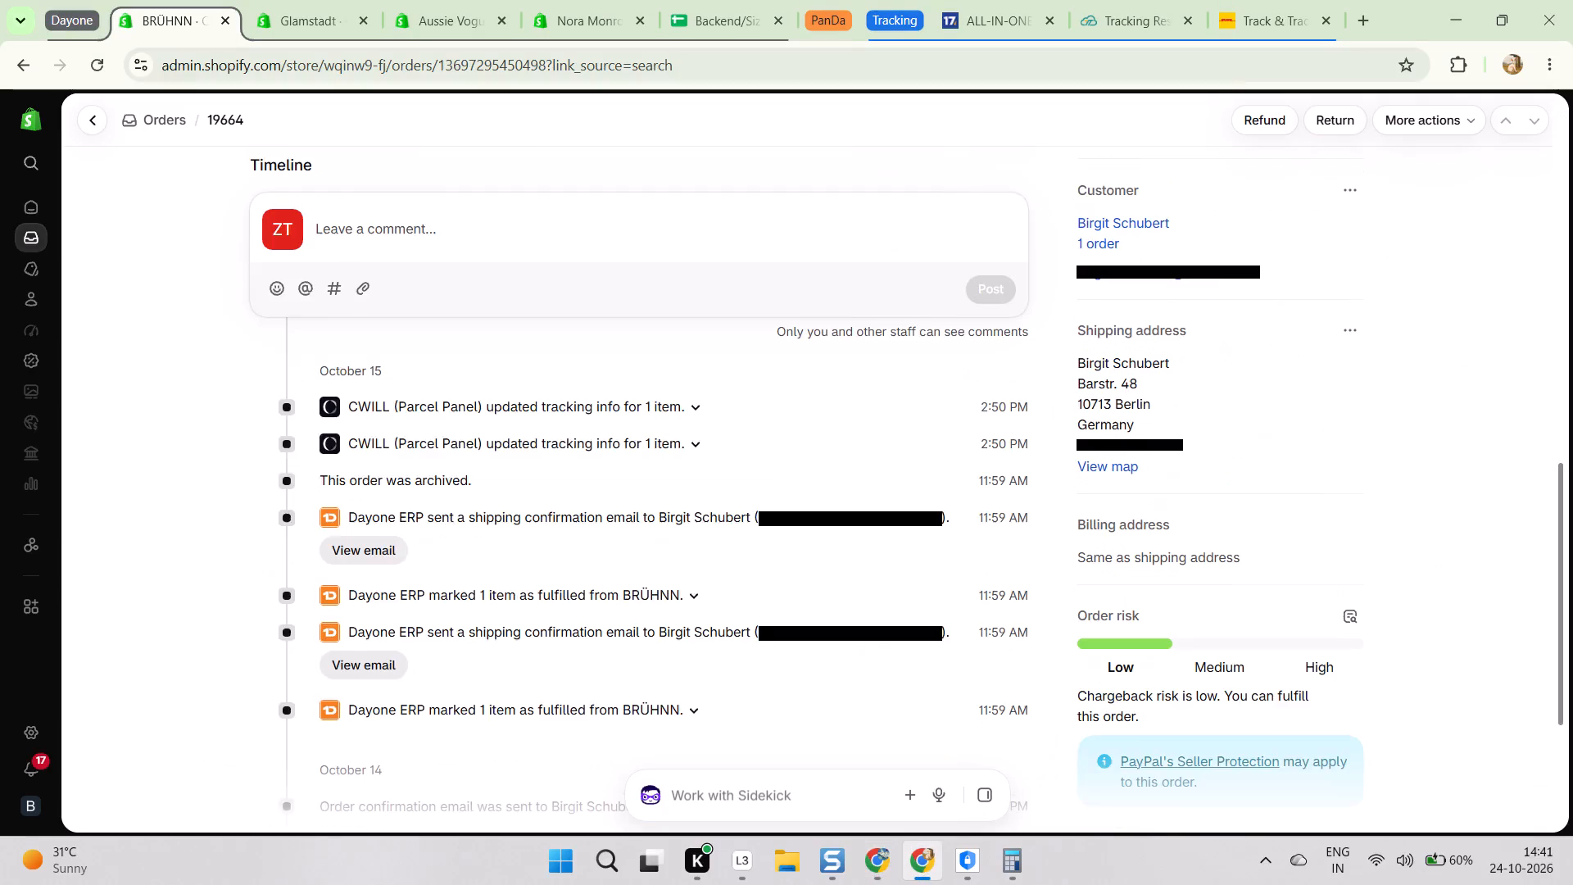
{"action": "scroll", "coordinate": [986, 485], "scroll_direction": "down", "scroll_amount": 1}
{"action": "key", "text": "alt+Tab"}
{"action": "key", "text": "Tab"}
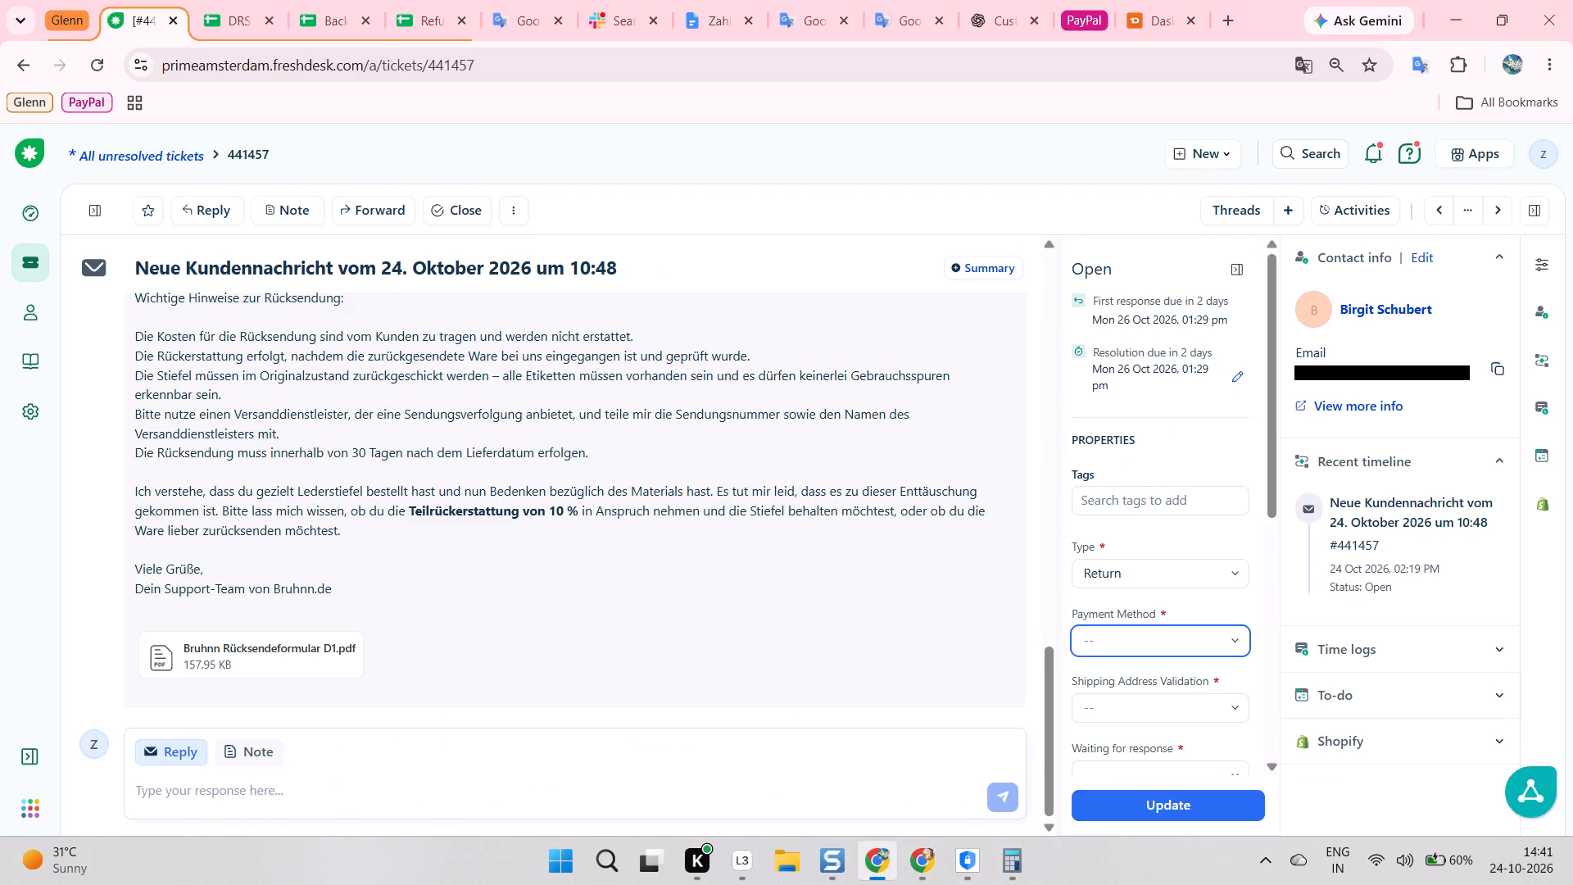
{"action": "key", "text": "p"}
{"action": "key", "text": "Tab"}
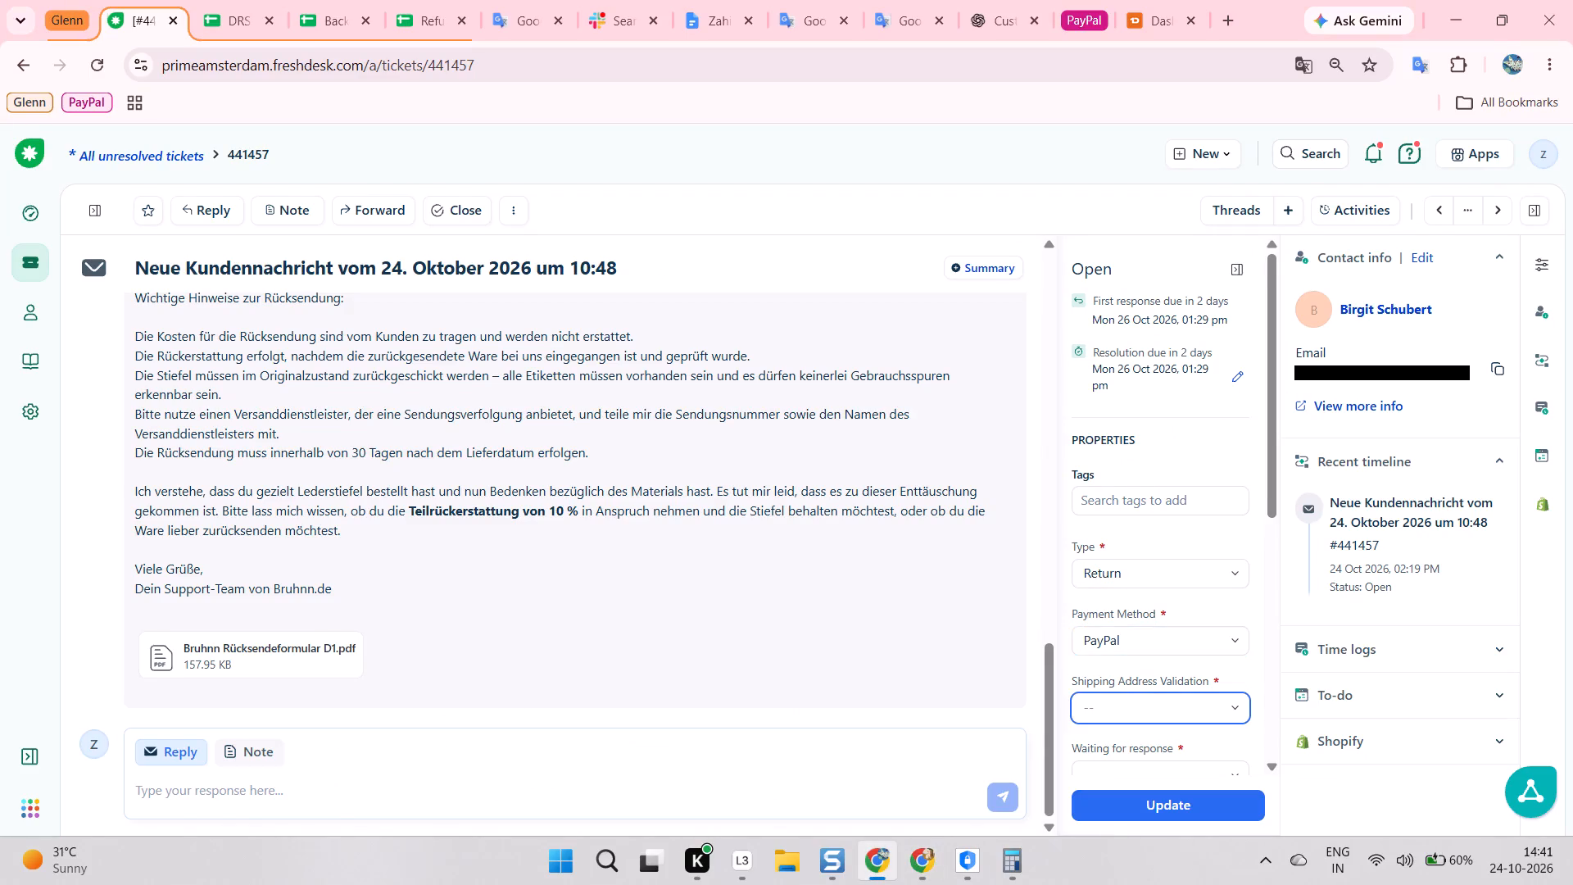
Set address validation Verified & Correct, waiting for response N/A, Marketing/PayPal No, status Resolved and agent Zahid, and save the ticket properties.
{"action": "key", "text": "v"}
{"action": "key", "text": "Tab"}
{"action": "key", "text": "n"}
{"action": "key", "text": "Tab"}
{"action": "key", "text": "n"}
{"action": "key", "text": "Tab"}
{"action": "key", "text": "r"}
{"action": "key", "text": "Tab"}
{"action": "key", "text": "Tab"}
{"action": "key", "text": "Tab"}
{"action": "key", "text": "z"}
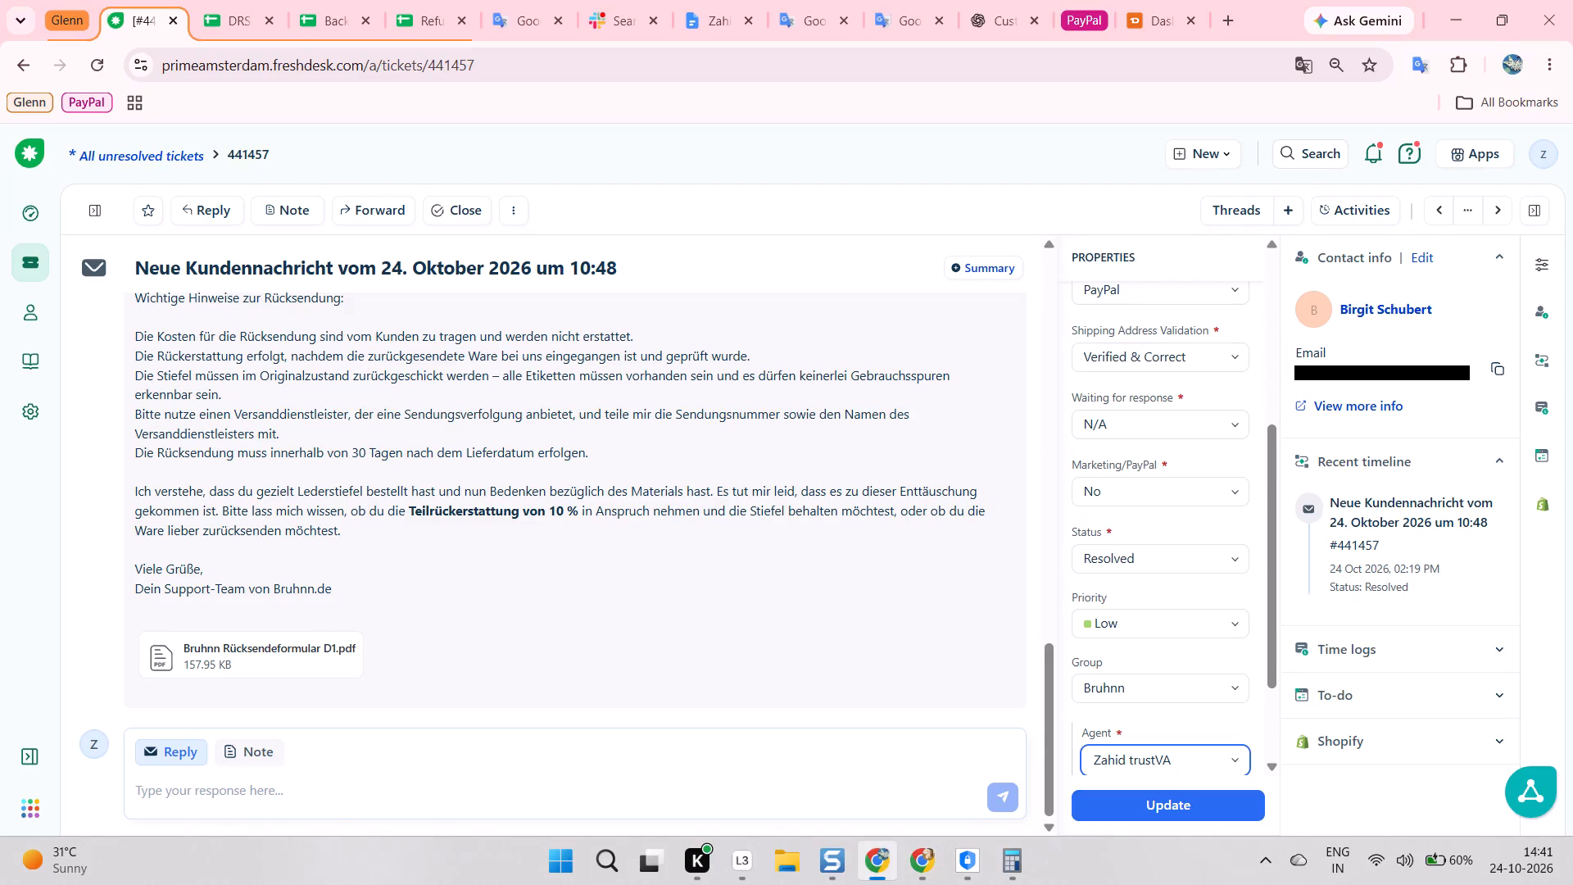
{"action": "scroll", "coordinate": [1013, 485], "scroll_direction": "down", "scroll_amount": 4}
{"action": "left_click", "coordinate": [1143, 802]}
Copy ticket number 441457 and log it in the ZAHID column of the DRS- October 2026 sheet.
{"action": "double_click", "coordinate": [234, 148]}
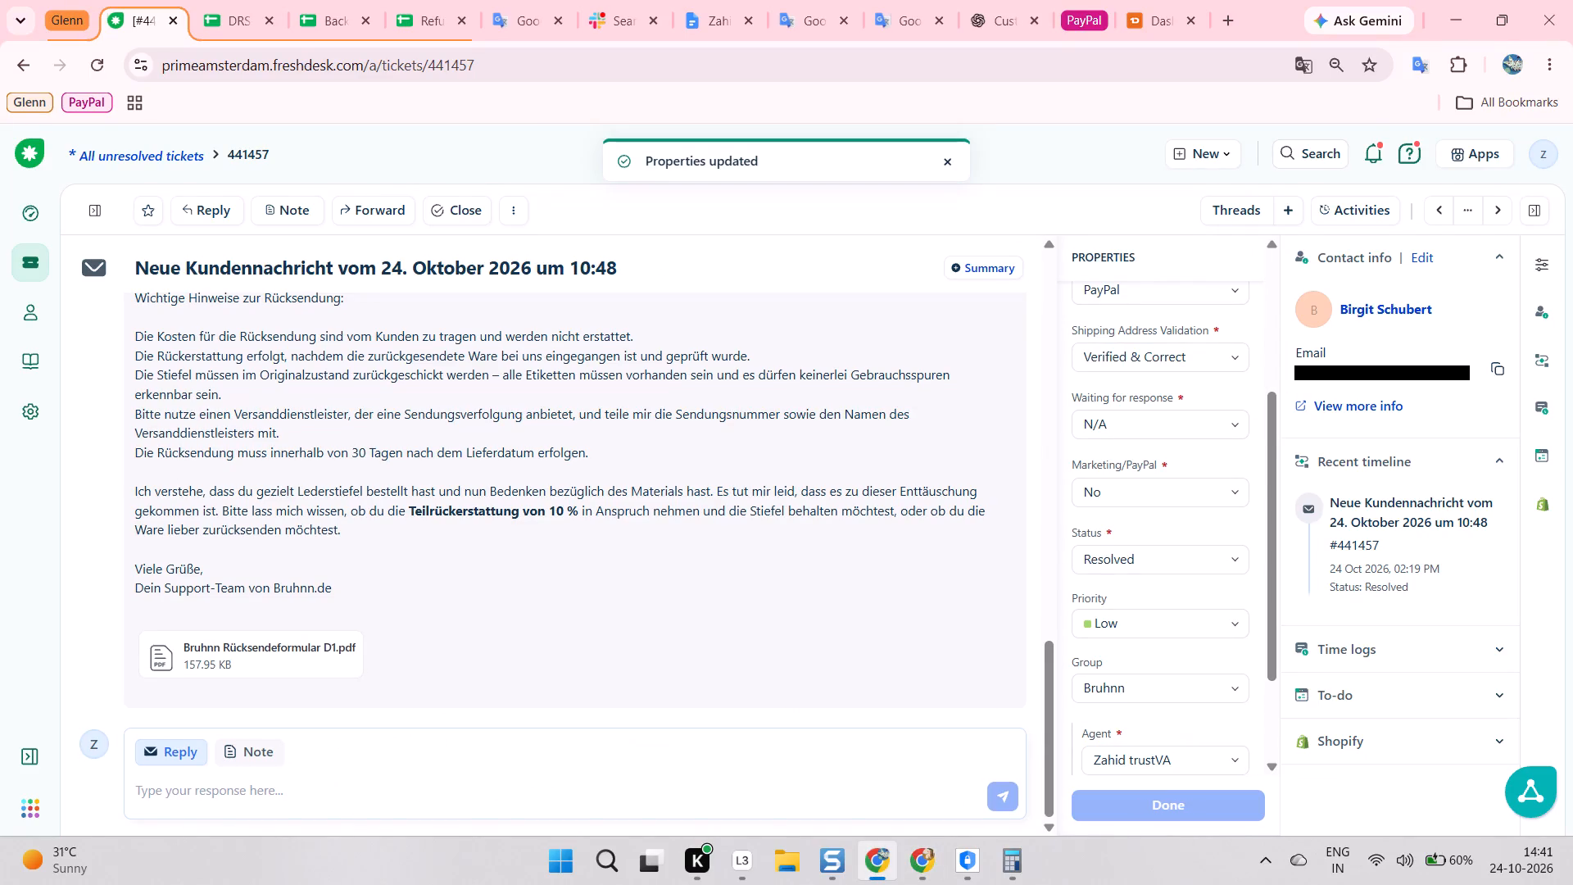
{"action": "key", "text": "ctrl+c"}
{"action": "key", "text": "ctrl+c"}
{"action": "left_click", "coordinate": [238, 2], "text": "ctrl"}
{"action": "key", "text": "ctrl+v"}
Review the ticket numbers in the ZAHID column and select the empty cell AN84 below 441457.
{"action": "left_click", "coordinate": [465, 352]}
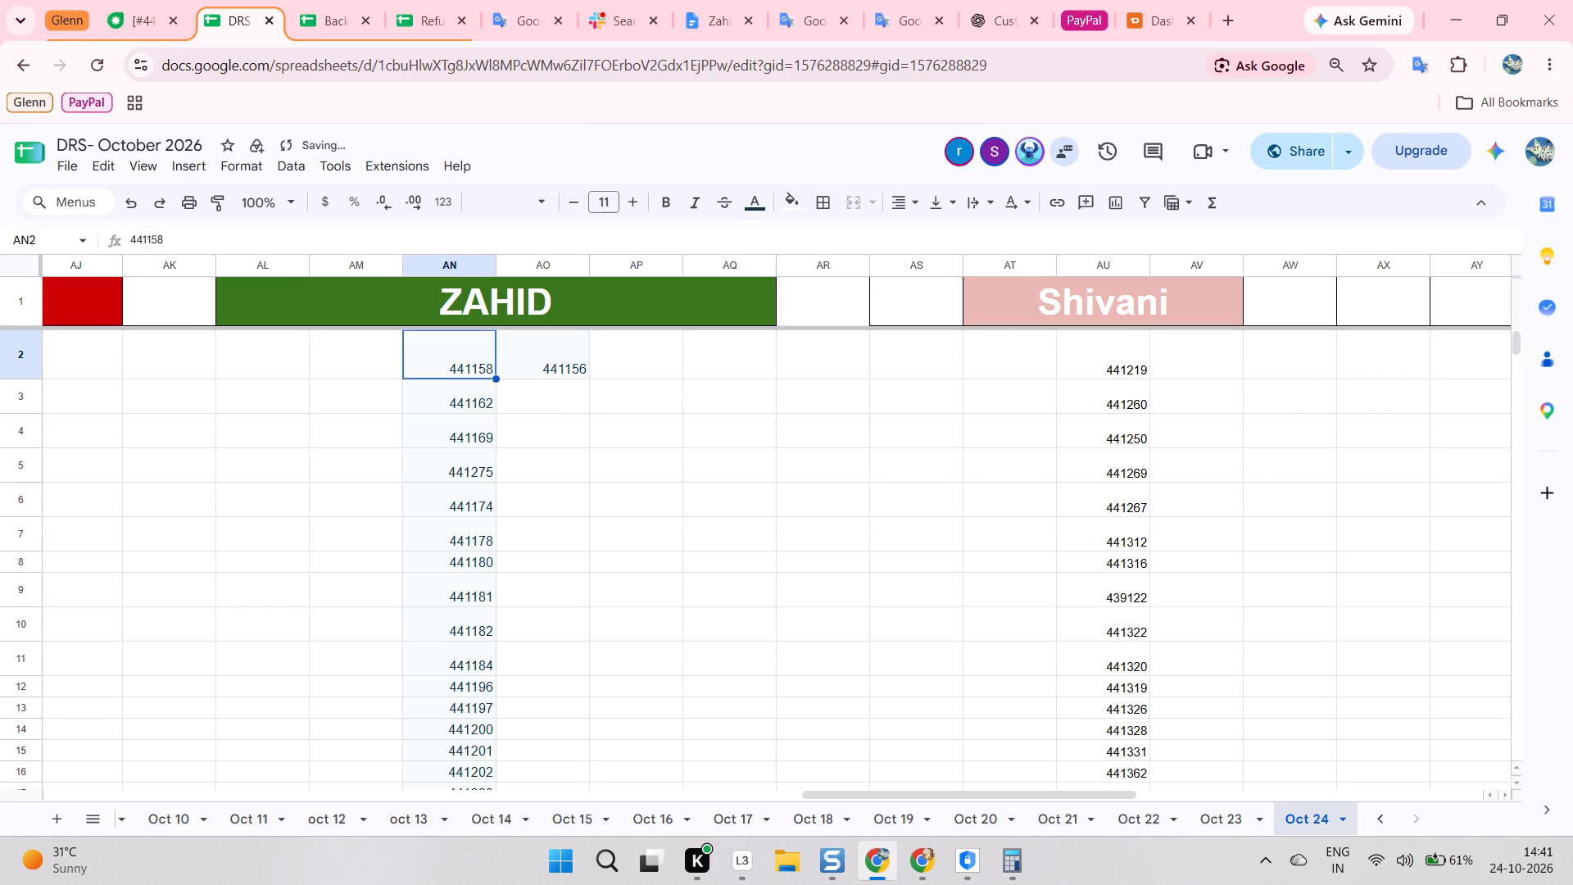
{"action": "scroll", "coordinate": [1240, 814], "scroll_direction": "left", "scroll_amount": 4}
{"action": "scroll", "coordinate": [643, 629], "scroll_direction": "down", "scroll_amount": 5}
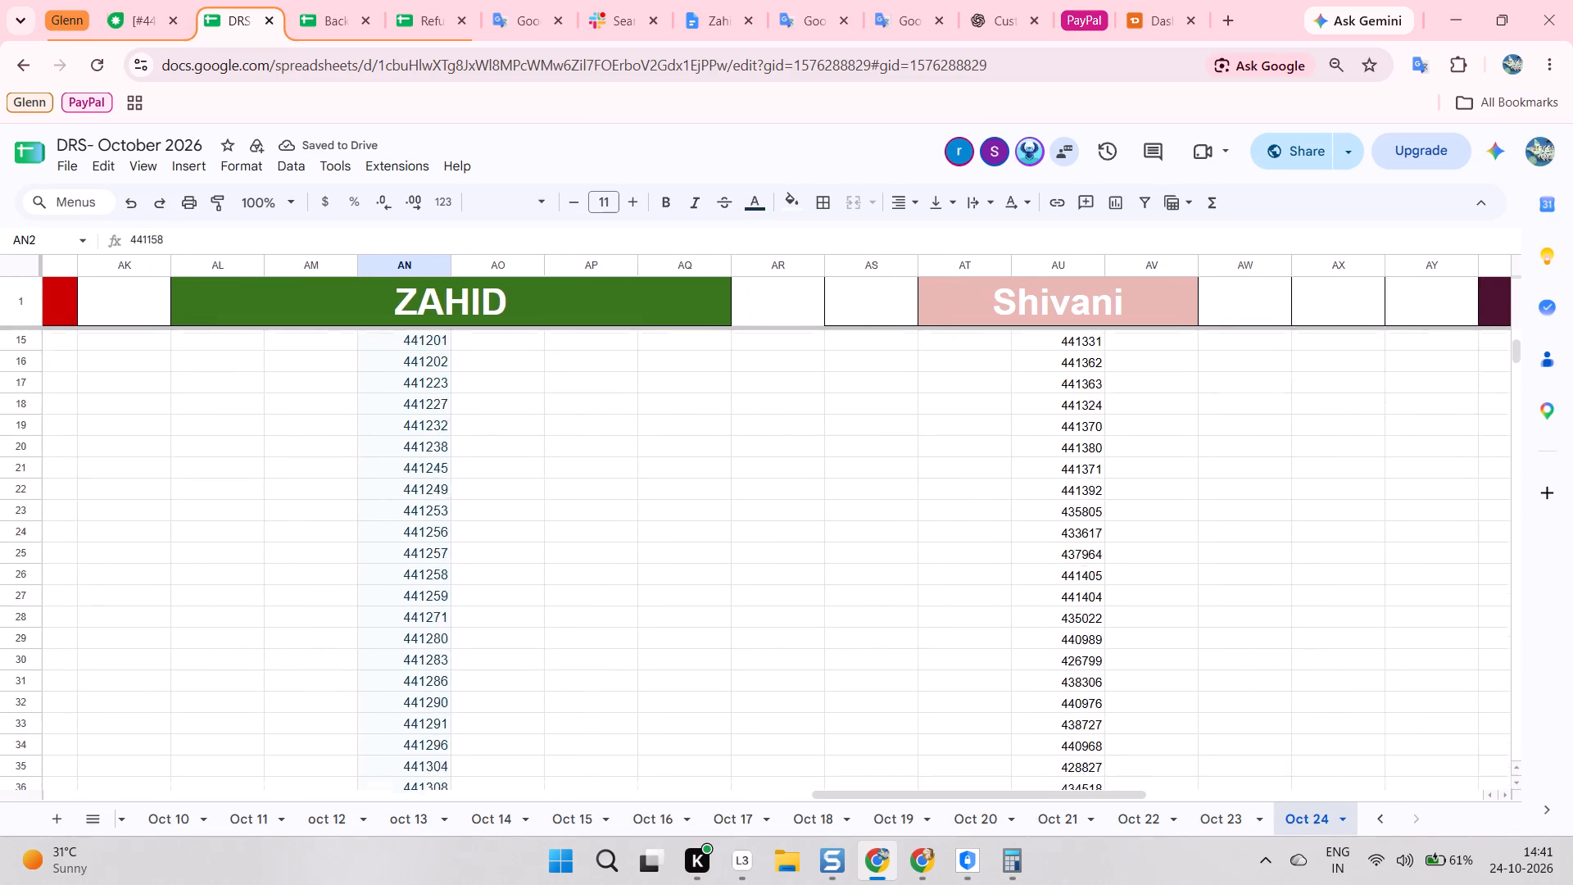
{"action": "scroll", "coordinate": [501, 521], "scroll_direction": "down", "scroll_amount": 3}
{"action": "scroll", "coordinate": [506, 511], "scroll_direction": "right", "scroll_amount": 4}
{"action": "scroll", "coordinate": [779, 547], "scroll_direction": "down", "scroll_amount": 5}
{"action": "scroll", "coordinate": [791, 511], "scroll_direction": "left", "scroll_amount": 1}
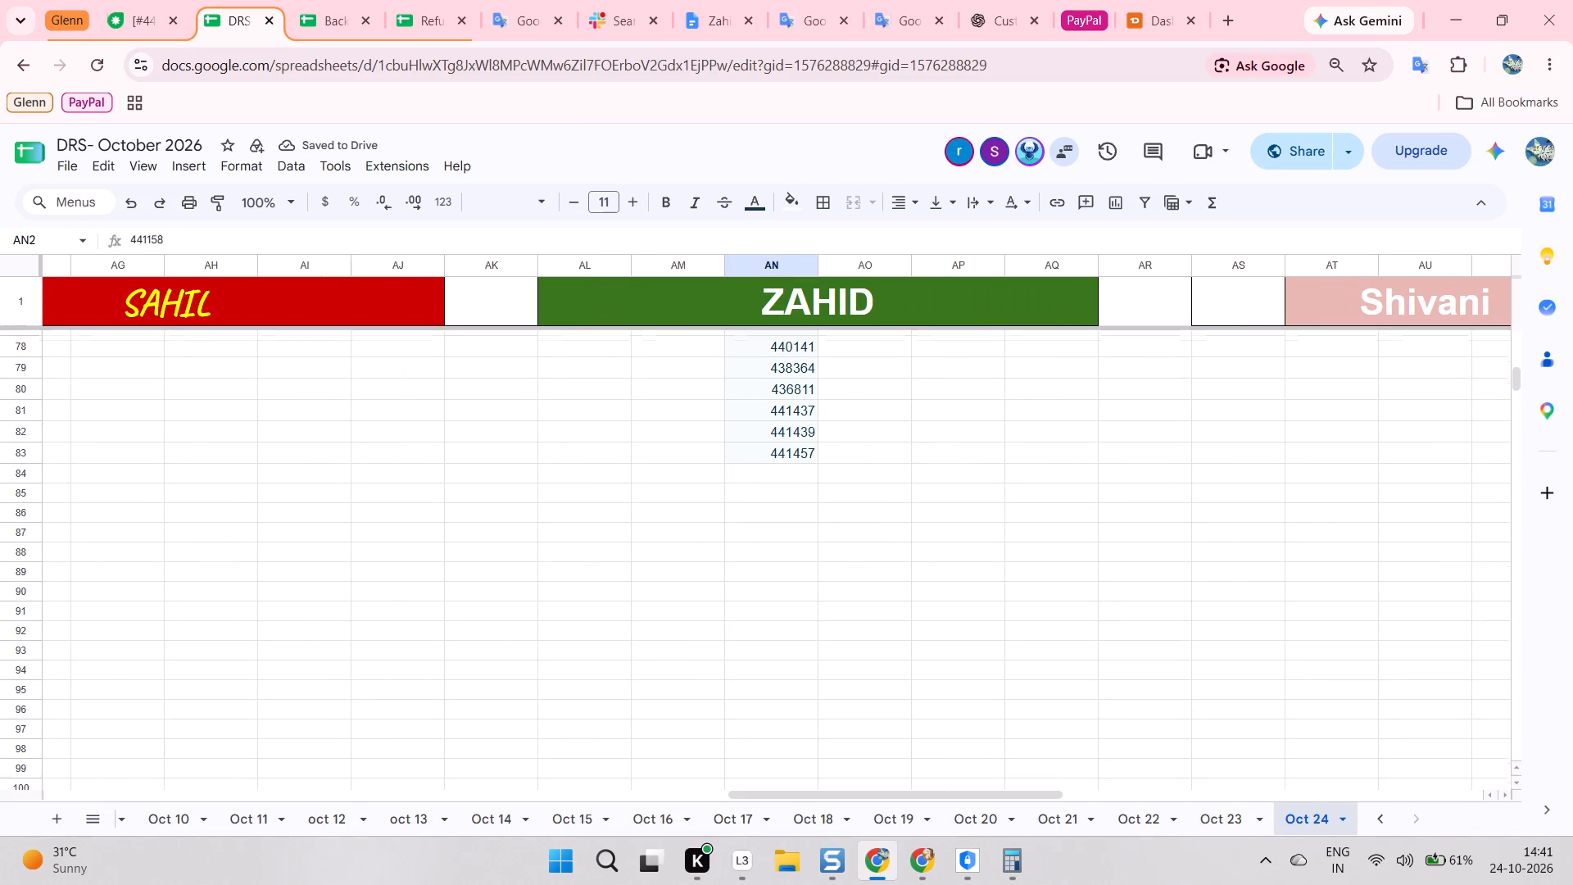
{"action": "left_click", "coordinate": [768, 478]}
{"action": "scroll", "coordinate": [783, 486], "scroll_direction": "left", "scroll_amount": 2}
Return to the Freshdesk ticket and open the neighbouring ticket 441464 about order 8187.
{"action": "left_click", "coordinate": [125, 0]}
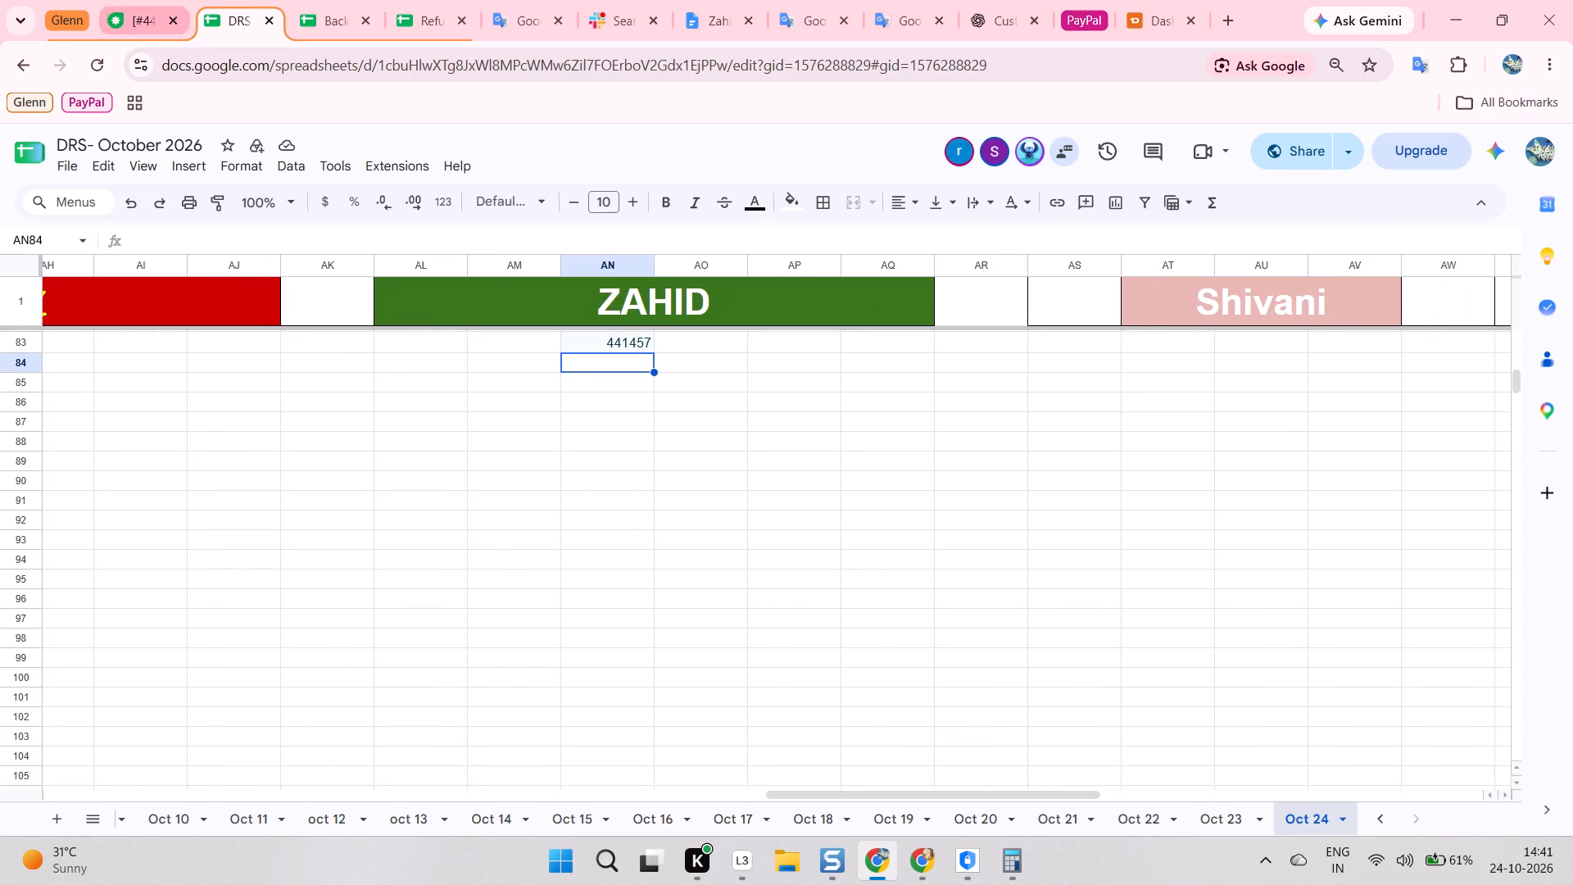
{"action": "left_click", "coordinate": [236, 11]}
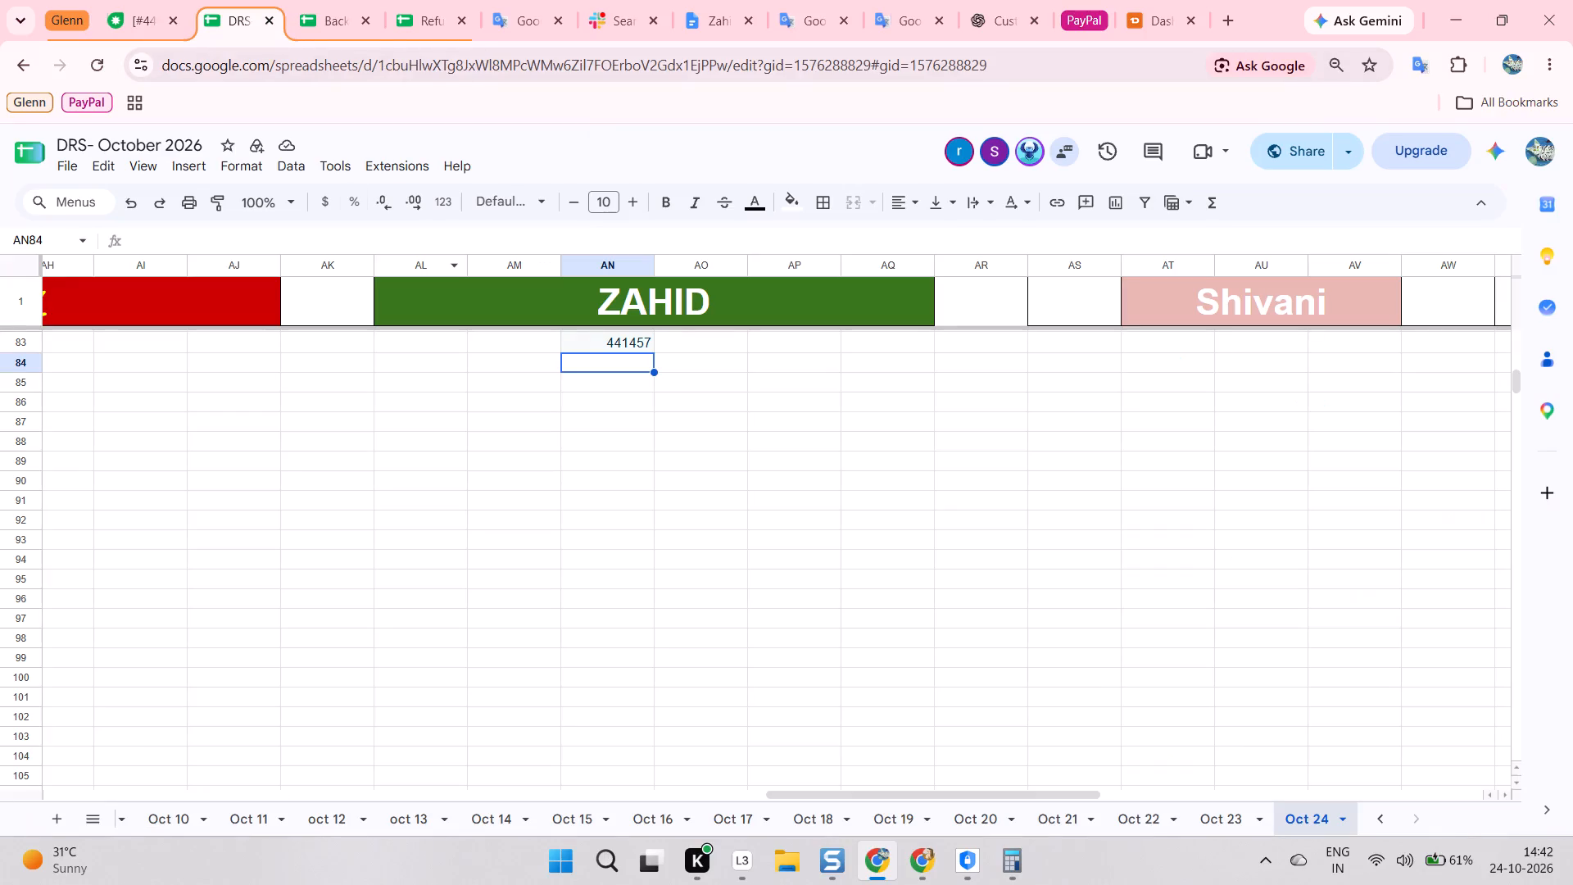
{"action": "left_click", "coordinate": [129, 9]}
{"action": "left_click", "coordinate": [605, 488]}
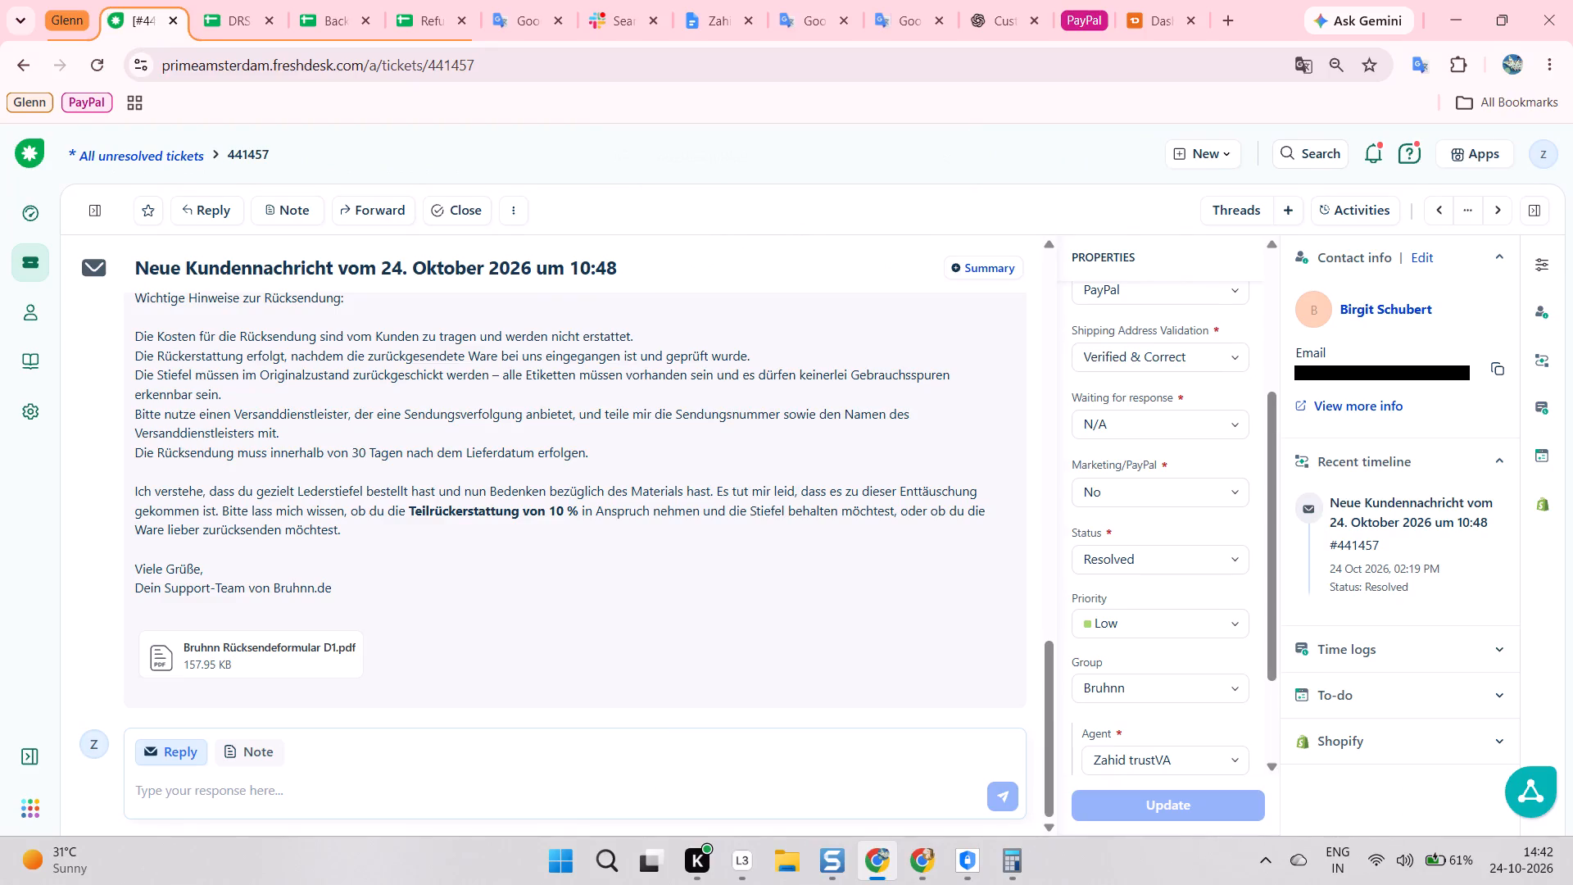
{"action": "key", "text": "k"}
Read the customer's message and the quoted shipping update in ticket 441464.
{"action": "scroll", "coordinate": [611, 470], "scroll_direction": "up", "scroll_amount": 3}
{"action": "scroll", "coordinate": [650, 448], "scroll_direction": "down", "scroll_amount": 2}
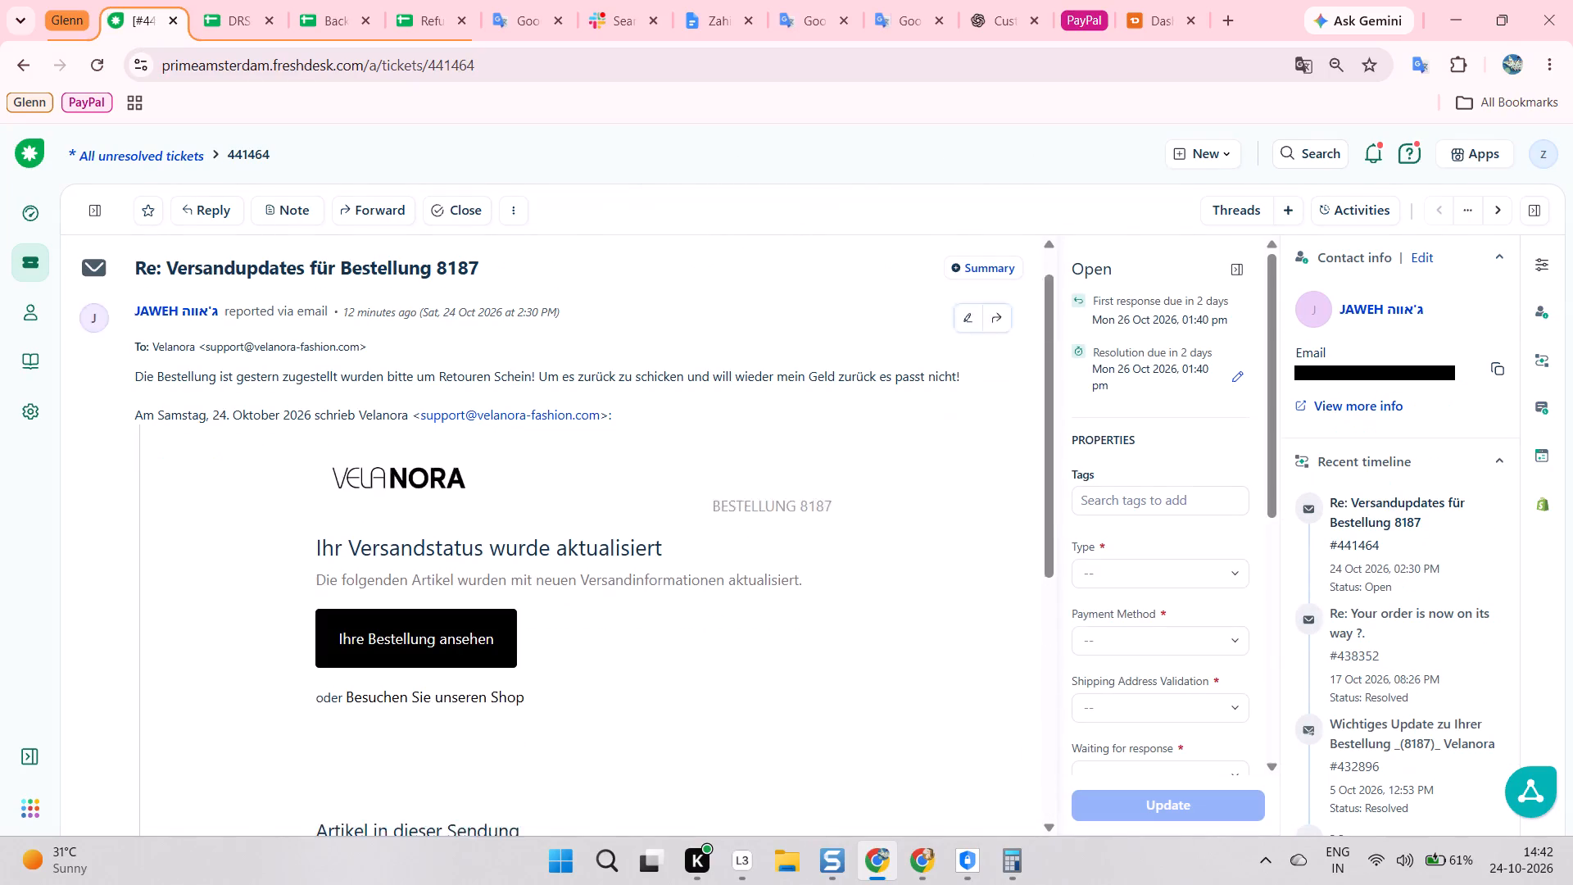
{"action": "scroll", "coordinate": [650, 448], "scroll_direction": "down", "scroll_amount": 11}
{"action": "scroll", "coordinate": [646, 440], "scroll_direction": "up", "scroll_amount": 9}
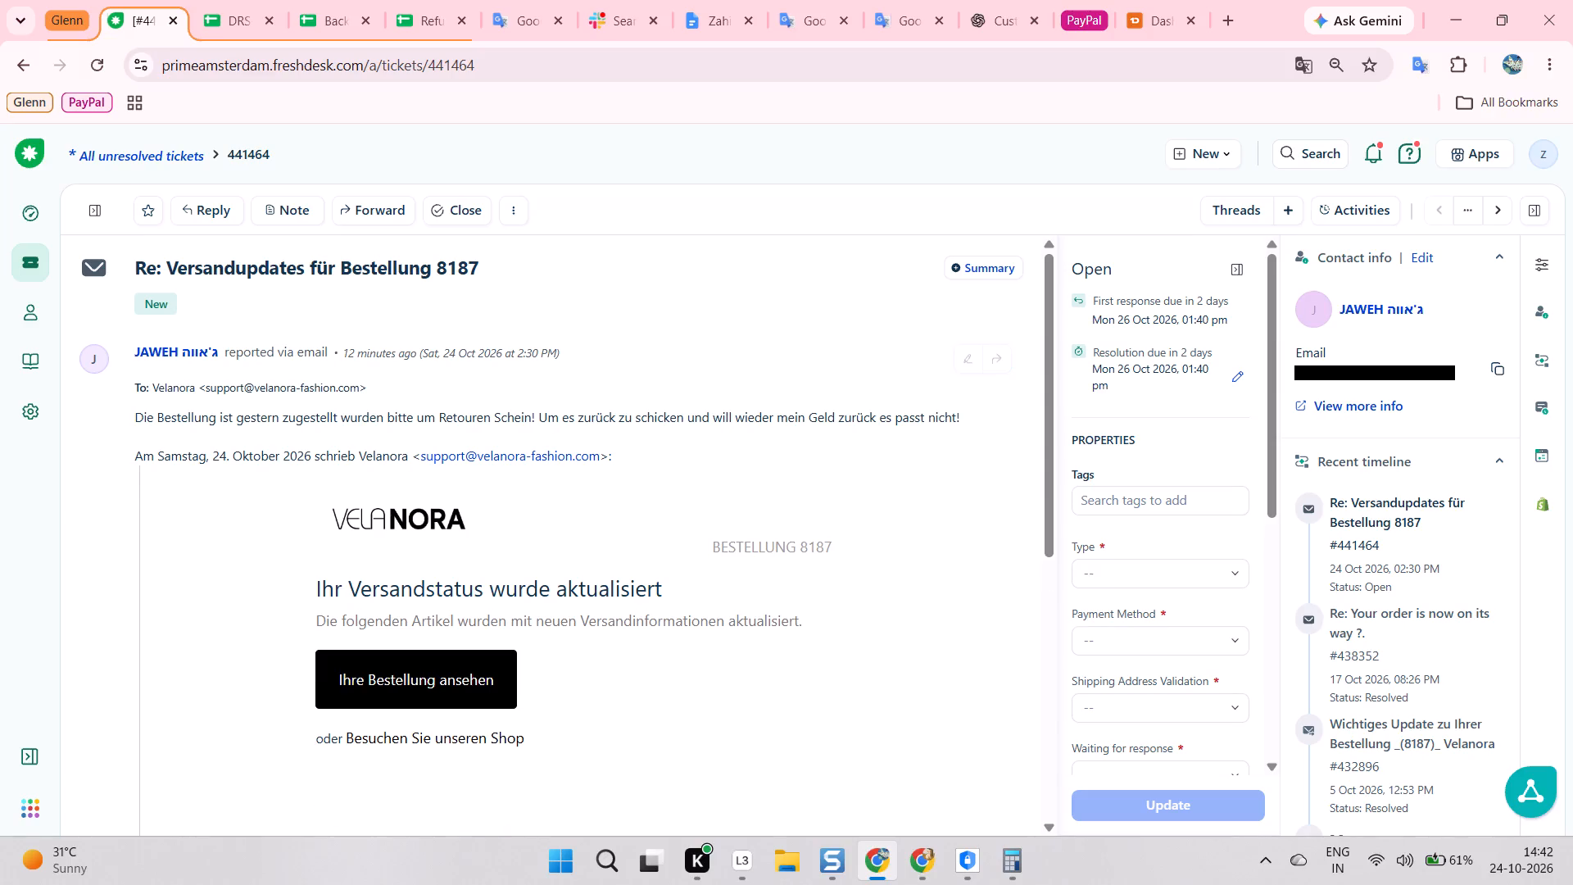
{"action": "left_click", "coordinate": [707, 334]}
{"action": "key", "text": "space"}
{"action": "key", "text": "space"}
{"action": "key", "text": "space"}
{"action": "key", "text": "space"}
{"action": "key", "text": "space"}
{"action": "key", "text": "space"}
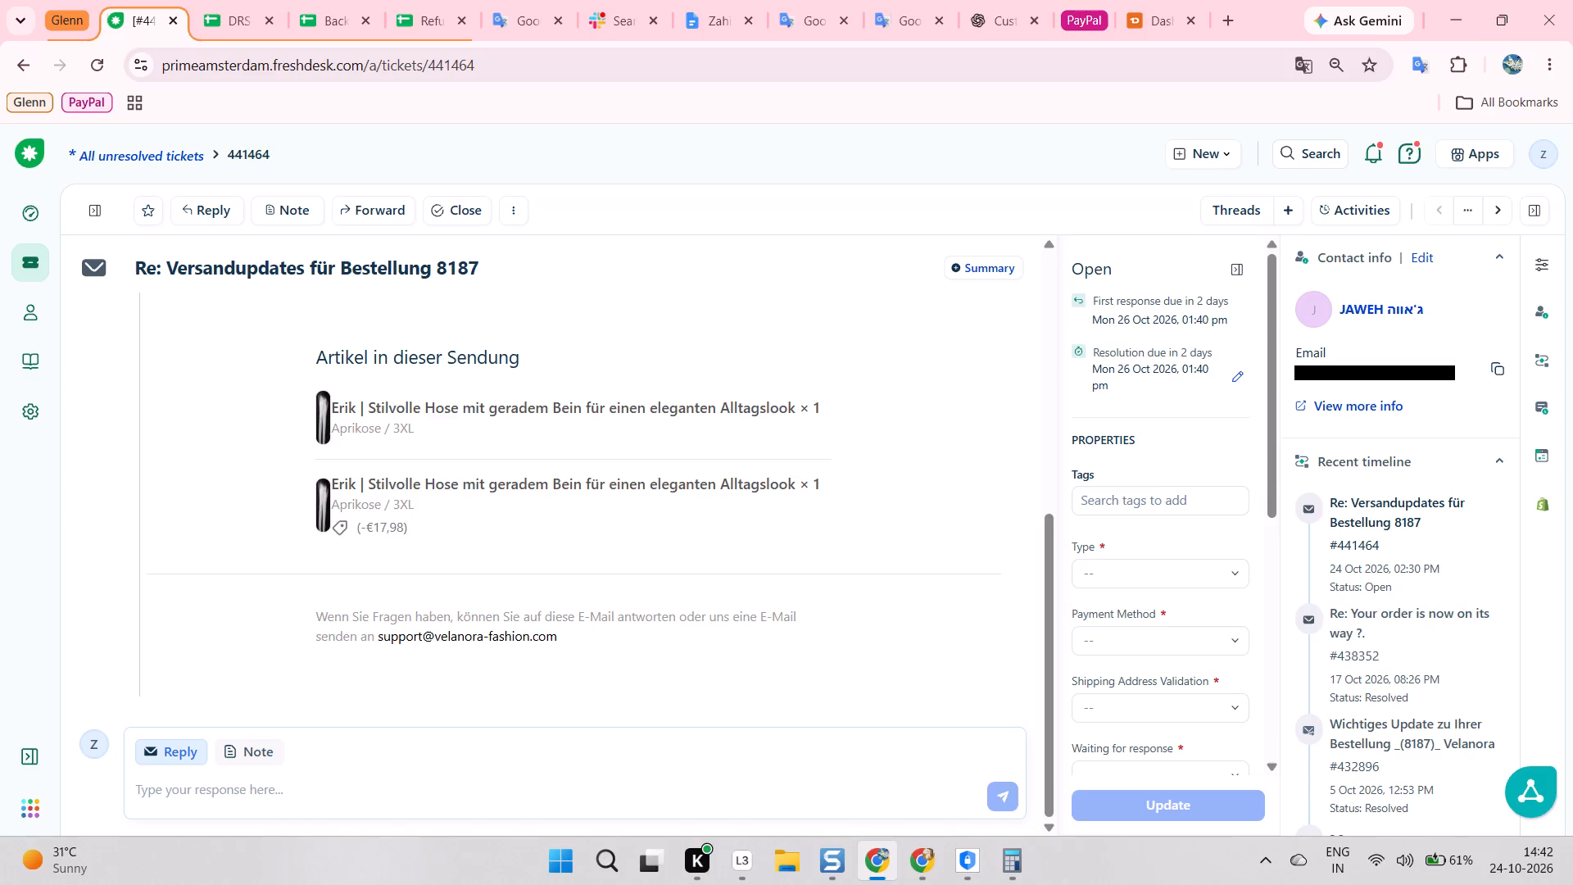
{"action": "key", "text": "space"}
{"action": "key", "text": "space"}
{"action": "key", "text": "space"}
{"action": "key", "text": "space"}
{"action": "scroll", "coordinate": [752, 546], "scroll_direction": "up", "scroll_amount": 7}
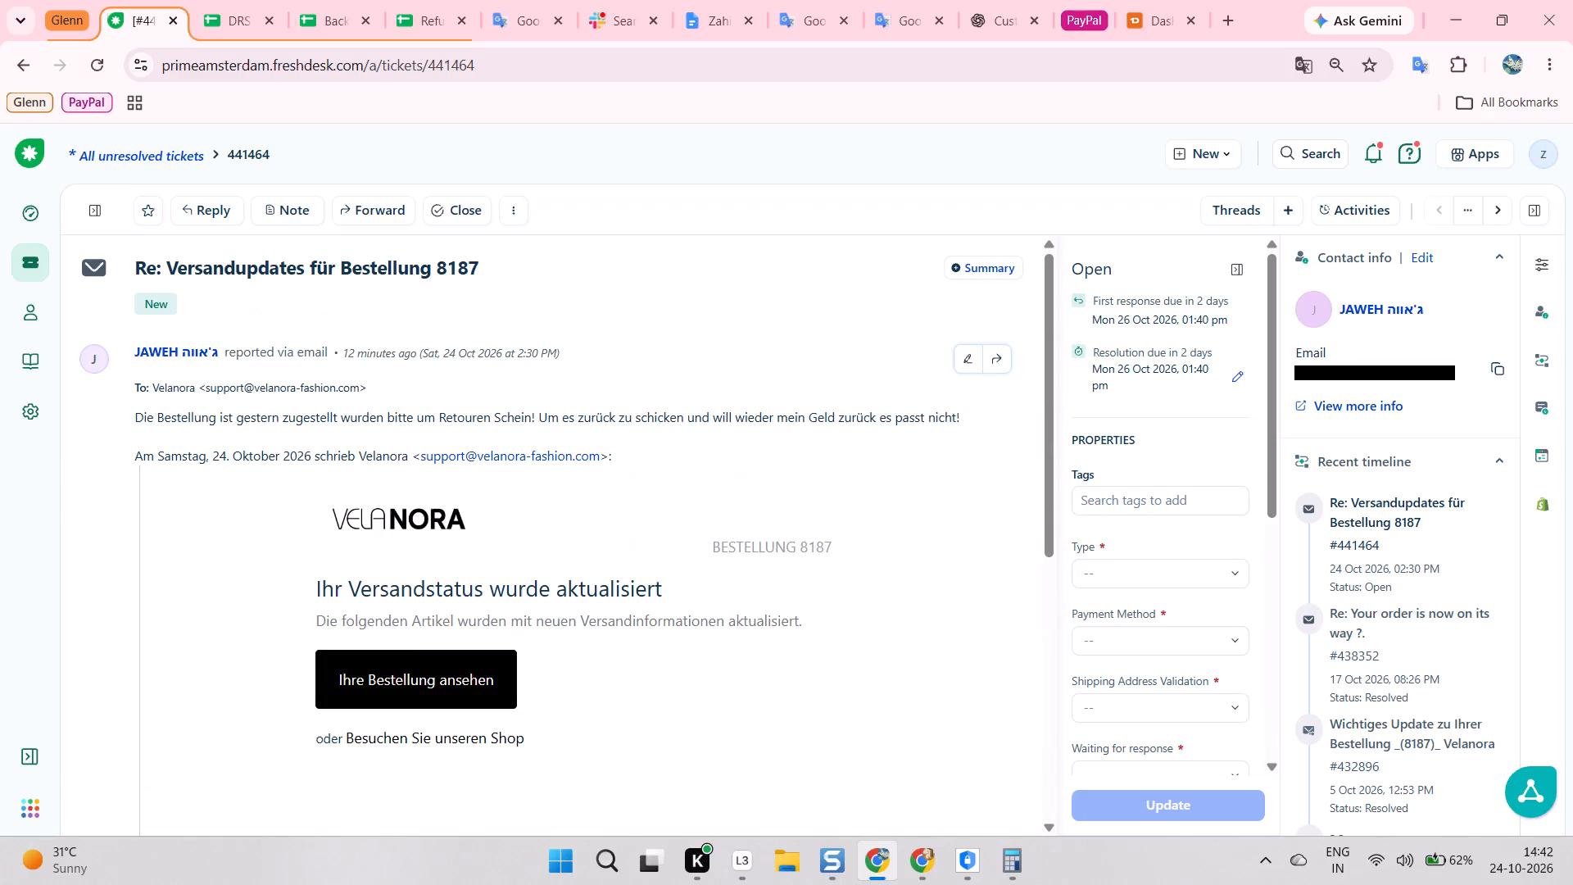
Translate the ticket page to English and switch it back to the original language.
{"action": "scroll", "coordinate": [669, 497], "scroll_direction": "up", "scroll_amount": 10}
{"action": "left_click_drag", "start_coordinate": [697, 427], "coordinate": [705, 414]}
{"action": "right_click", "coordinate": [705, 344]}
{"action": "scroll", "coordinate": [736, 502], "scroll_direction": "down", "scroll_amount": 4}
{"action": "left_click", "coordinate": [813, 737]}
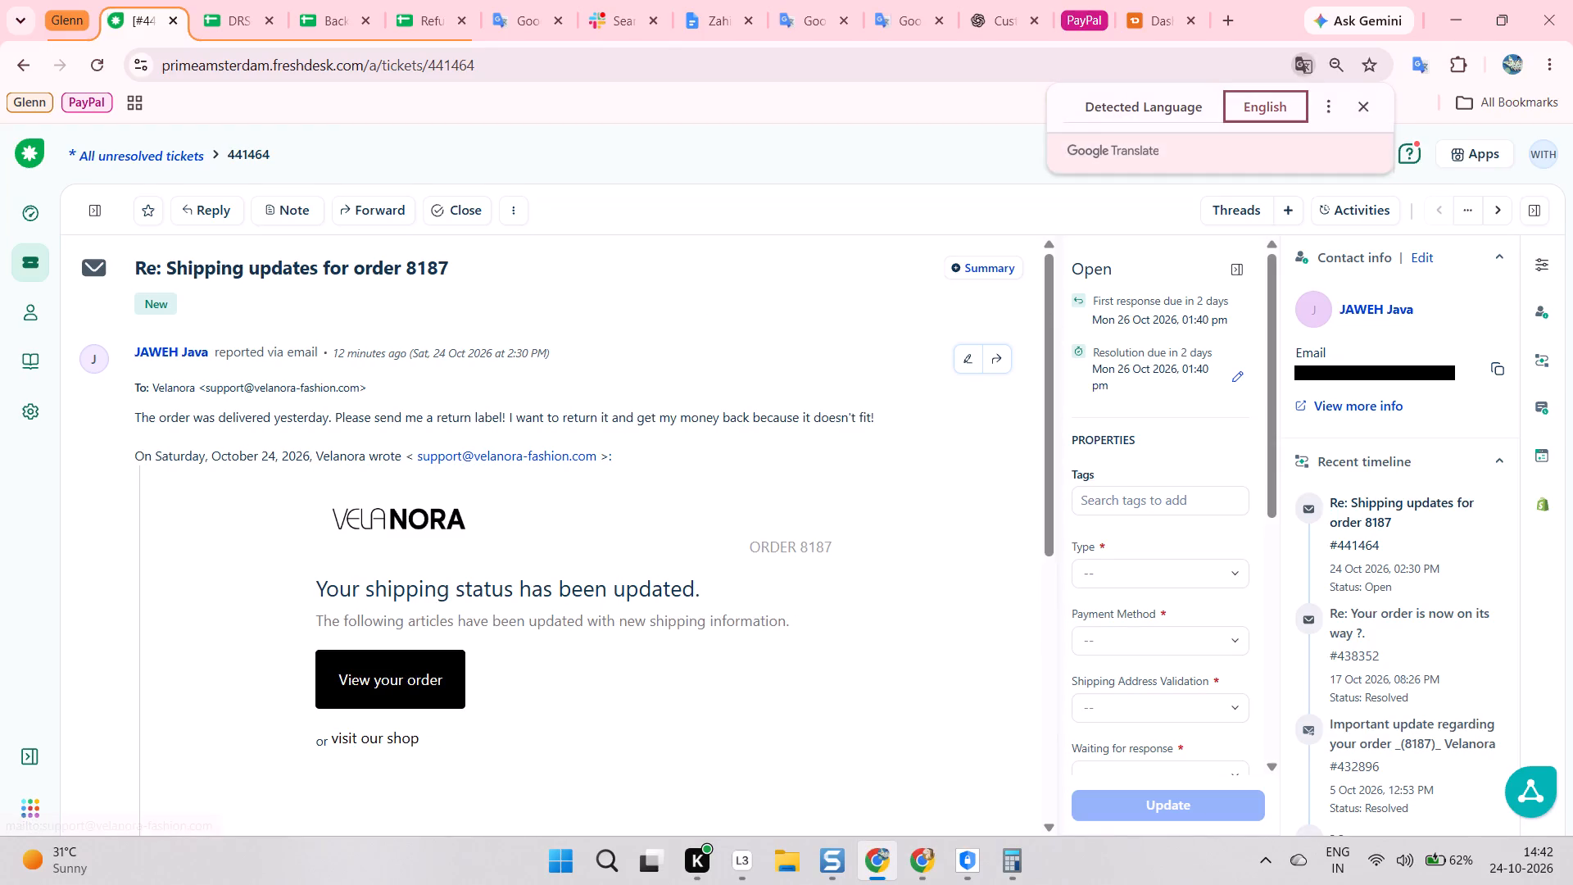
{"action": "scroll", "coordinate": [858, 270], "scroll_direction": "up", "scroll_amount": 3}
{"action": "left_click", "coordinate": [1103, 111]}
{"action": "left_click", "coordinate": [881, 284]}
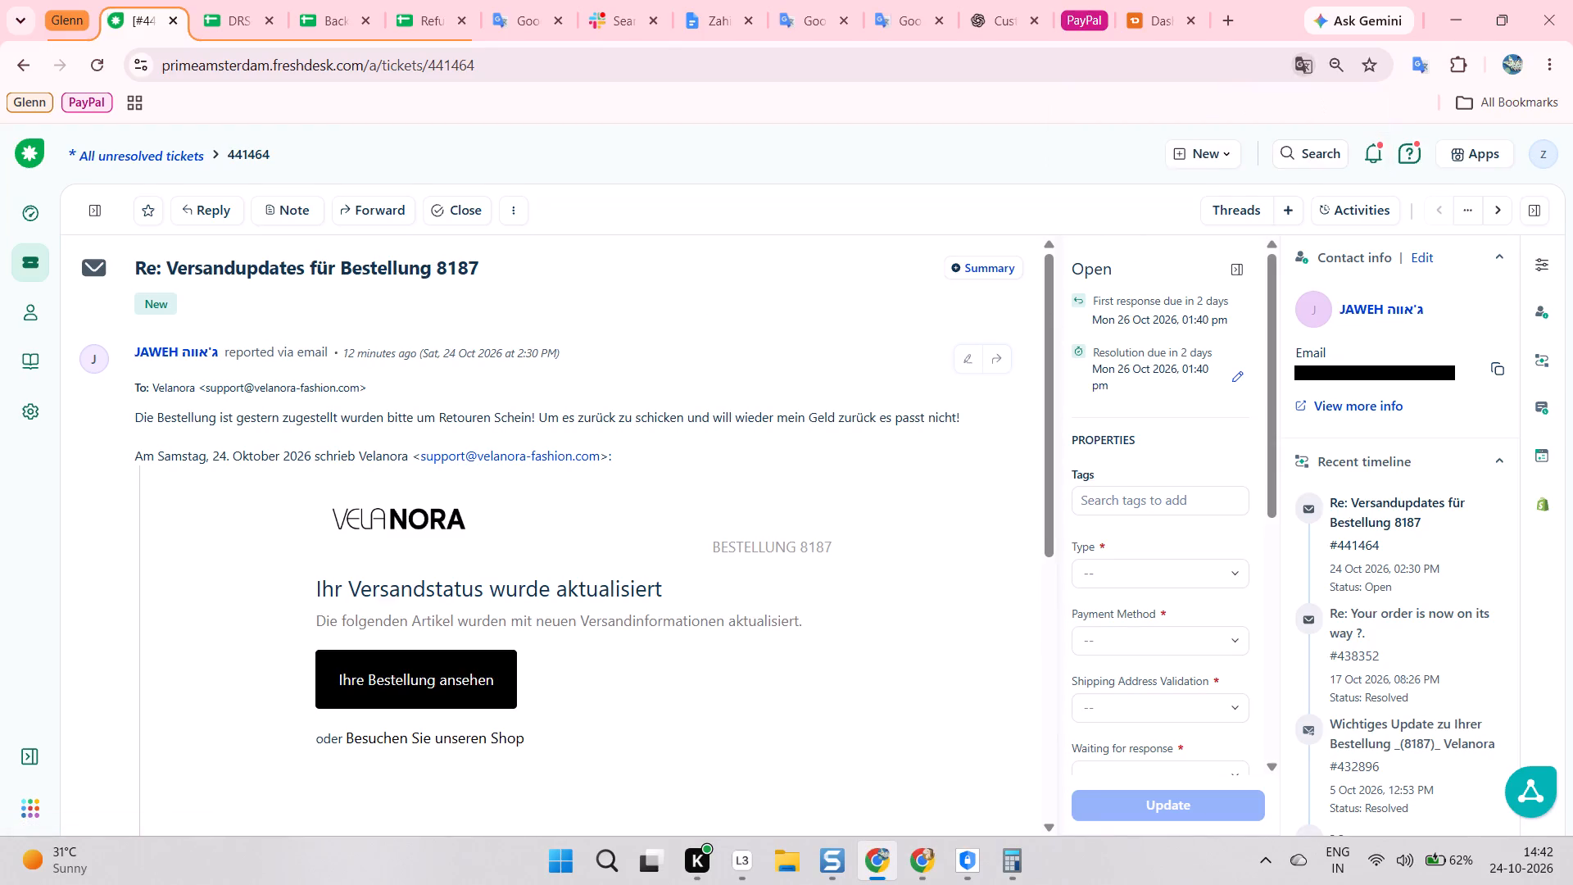
Translate the ticket 441464 page to English and dismiss the translation popup.
{"action": "right_click", "coordinate": [737, 323]}
{"action": "scroll", "coordinate": [728, 580], "scroll_direction": "down", "scroll_amount": 2}
{"action": "left_click", "coordinate": [826, 728]}
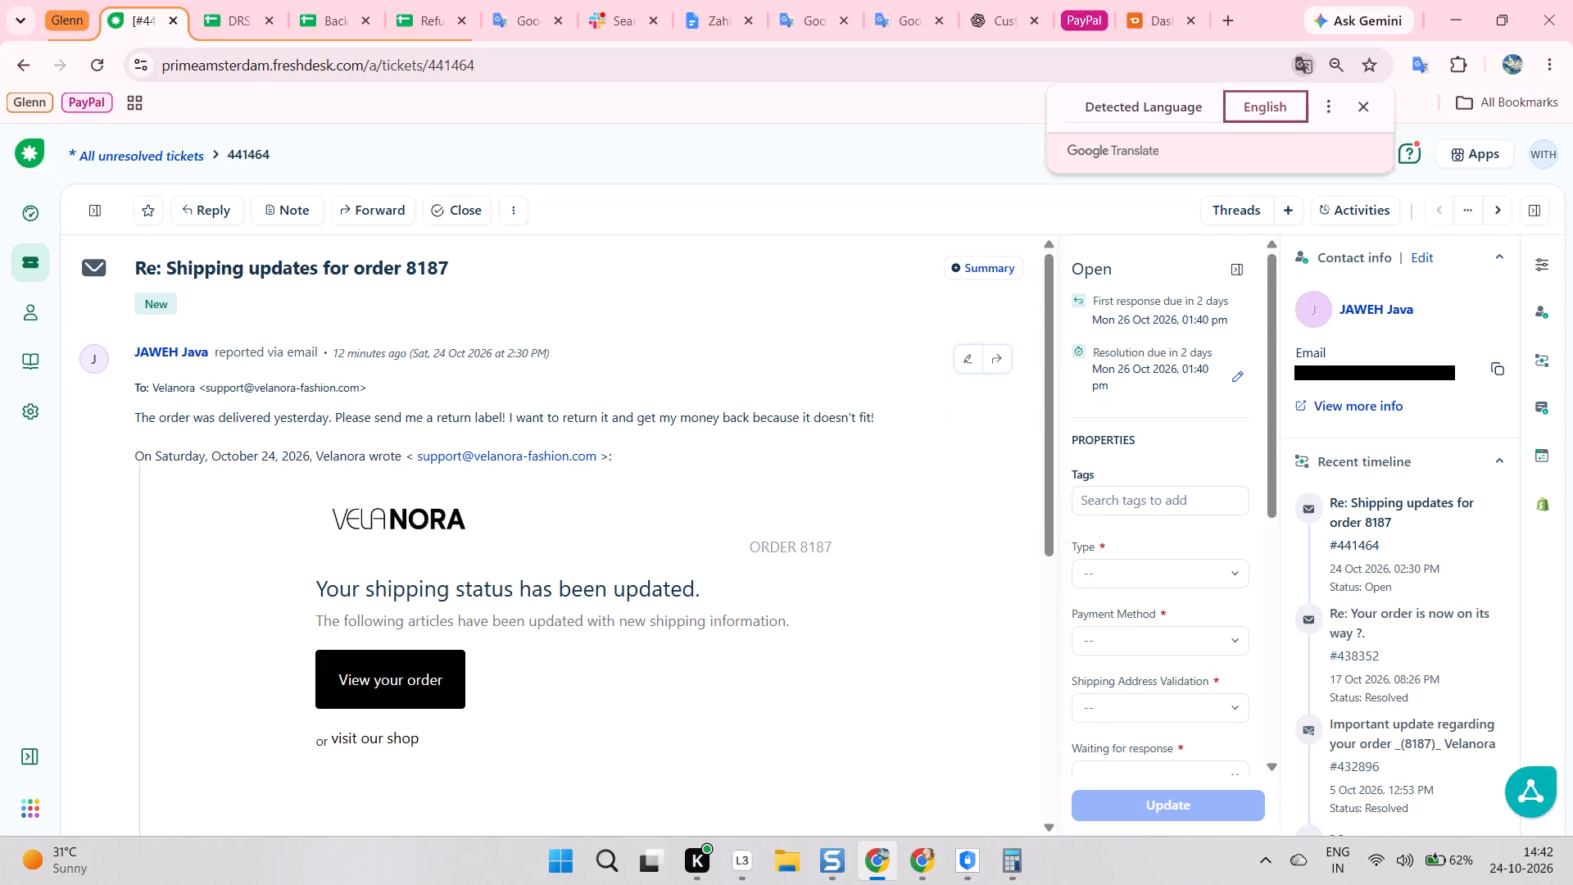
{"action": "left_click", "coordinate": [687, 316]}
{"action": "scroll", "coordinate": [1387, 411], "scroll_direction": "up", "scroll_amount": 3}
Copy the customer's email address and switch to Velanora's Shopify order page, collapsing the Dayone tab group and expanding PanDa.
{"action": "left_click", "coordinate": [1500, 369]}
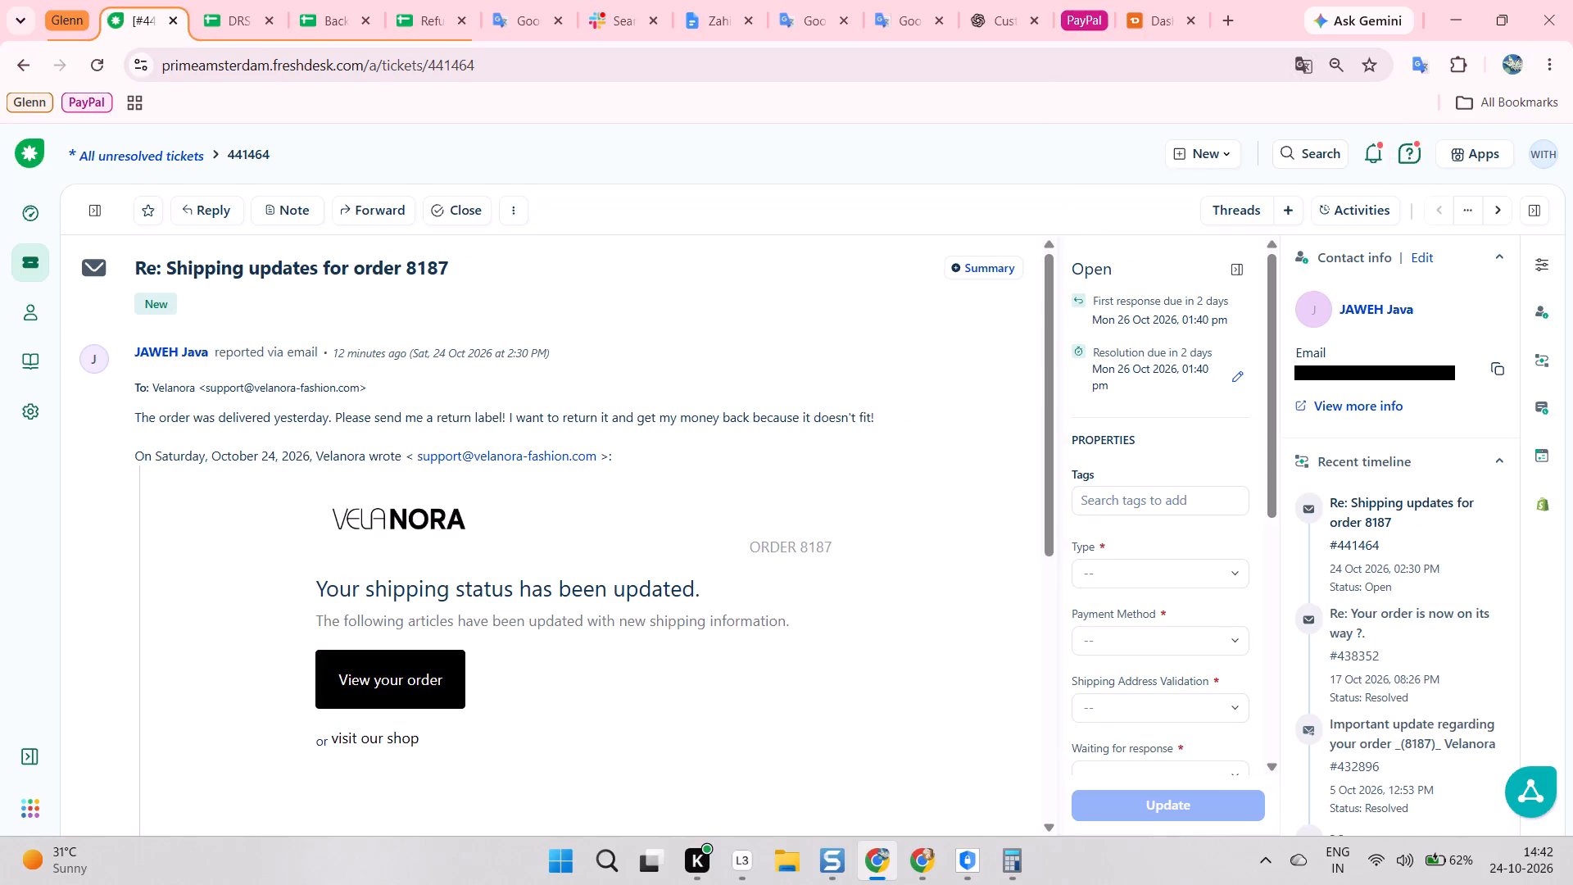
{"action": "left_click", "coordinate": [647, 344]}
{"action": "key", "text": "alt+Tab"}
{"action": "left_click", "coordinate": [73, 22]}
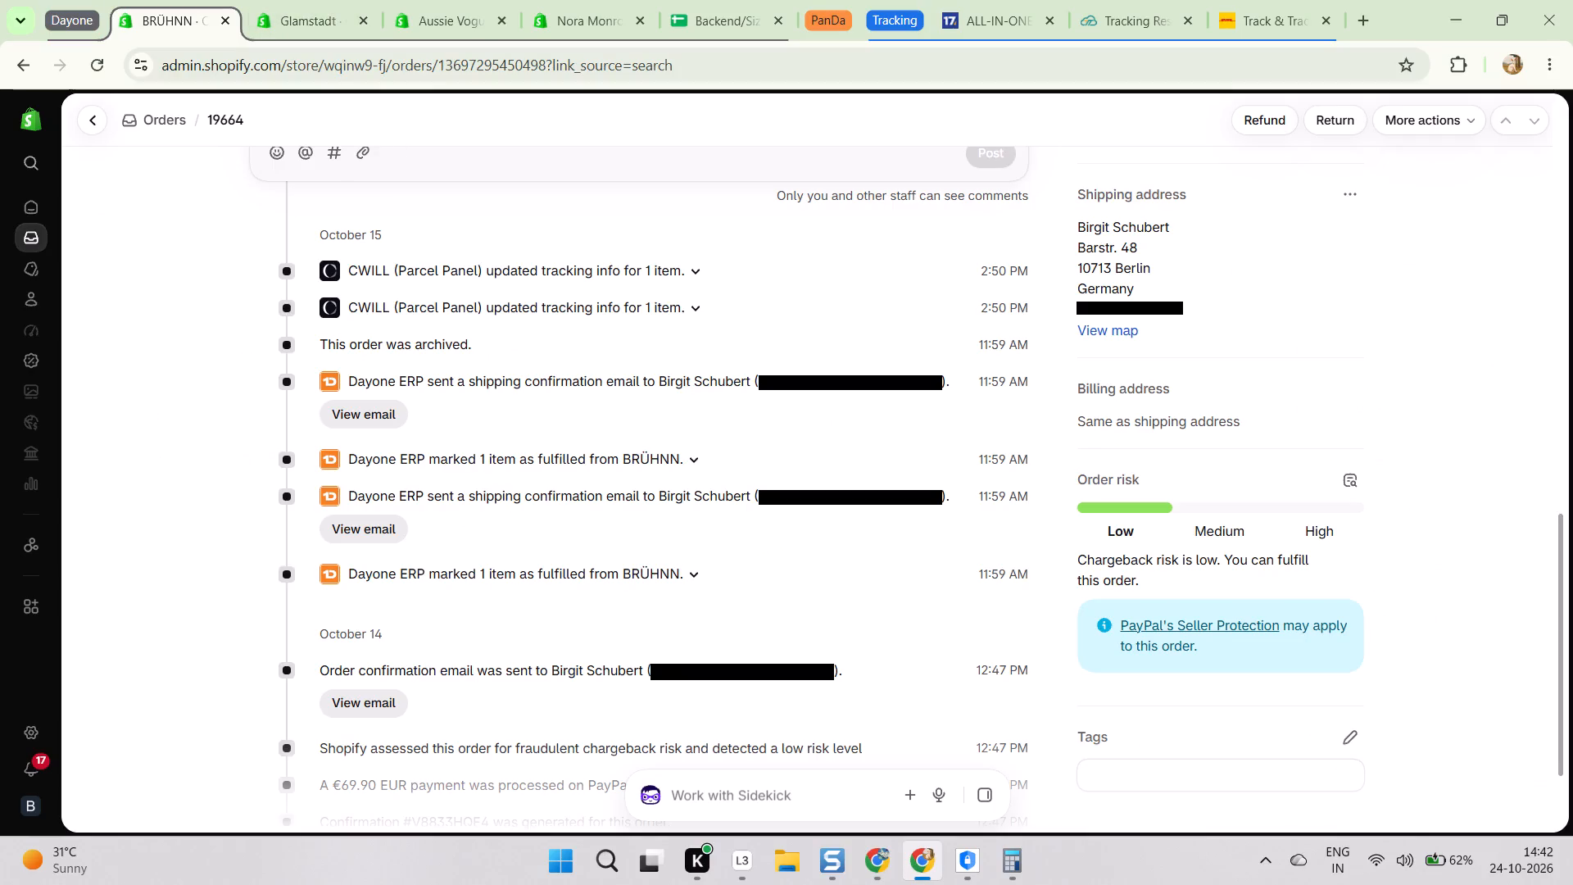
{"action": "scroll", "coordinate": [99, 39], "scroll_direction": "up", "scroll_amount": 4}
{"action": "left_click", "coordinate": [147, 20]}
{"action": "scroll", "coordinate": [145, 25], "scroll_direction": "up", "scroll_amount": 3}
{"action": "left_click", "coordinate": [250, 13]}
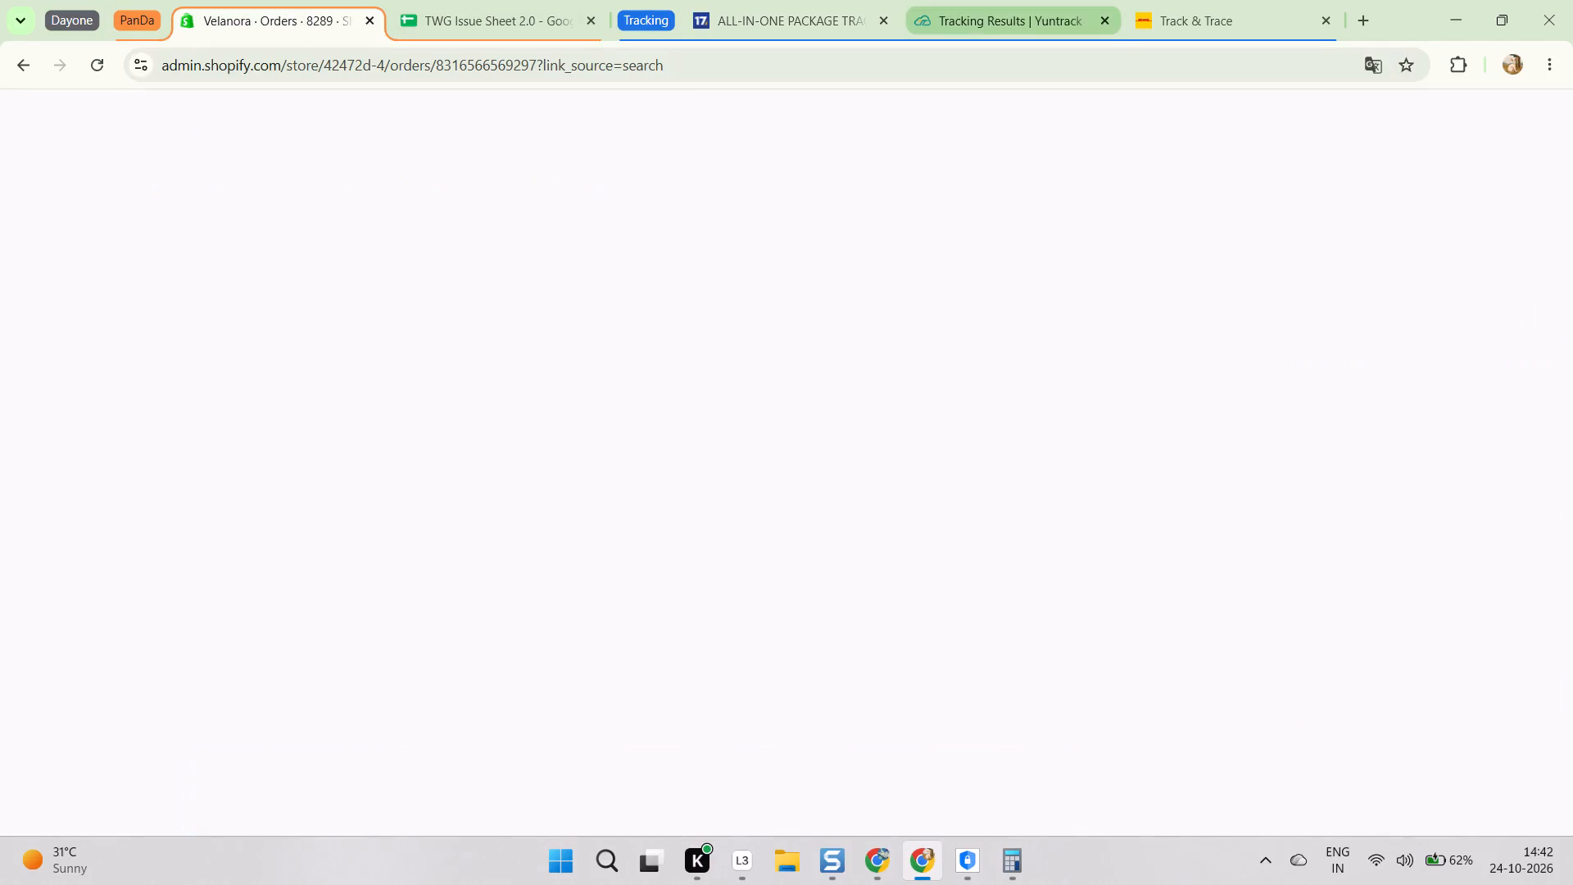
Close the DHL Track & Trace page.
{"action": "left_click", "coordinate": [1207, 6]}
{"action": "scroll", "coordinate": [1401, 25], "scroll_direction": "up", "scroll_amount": 3}
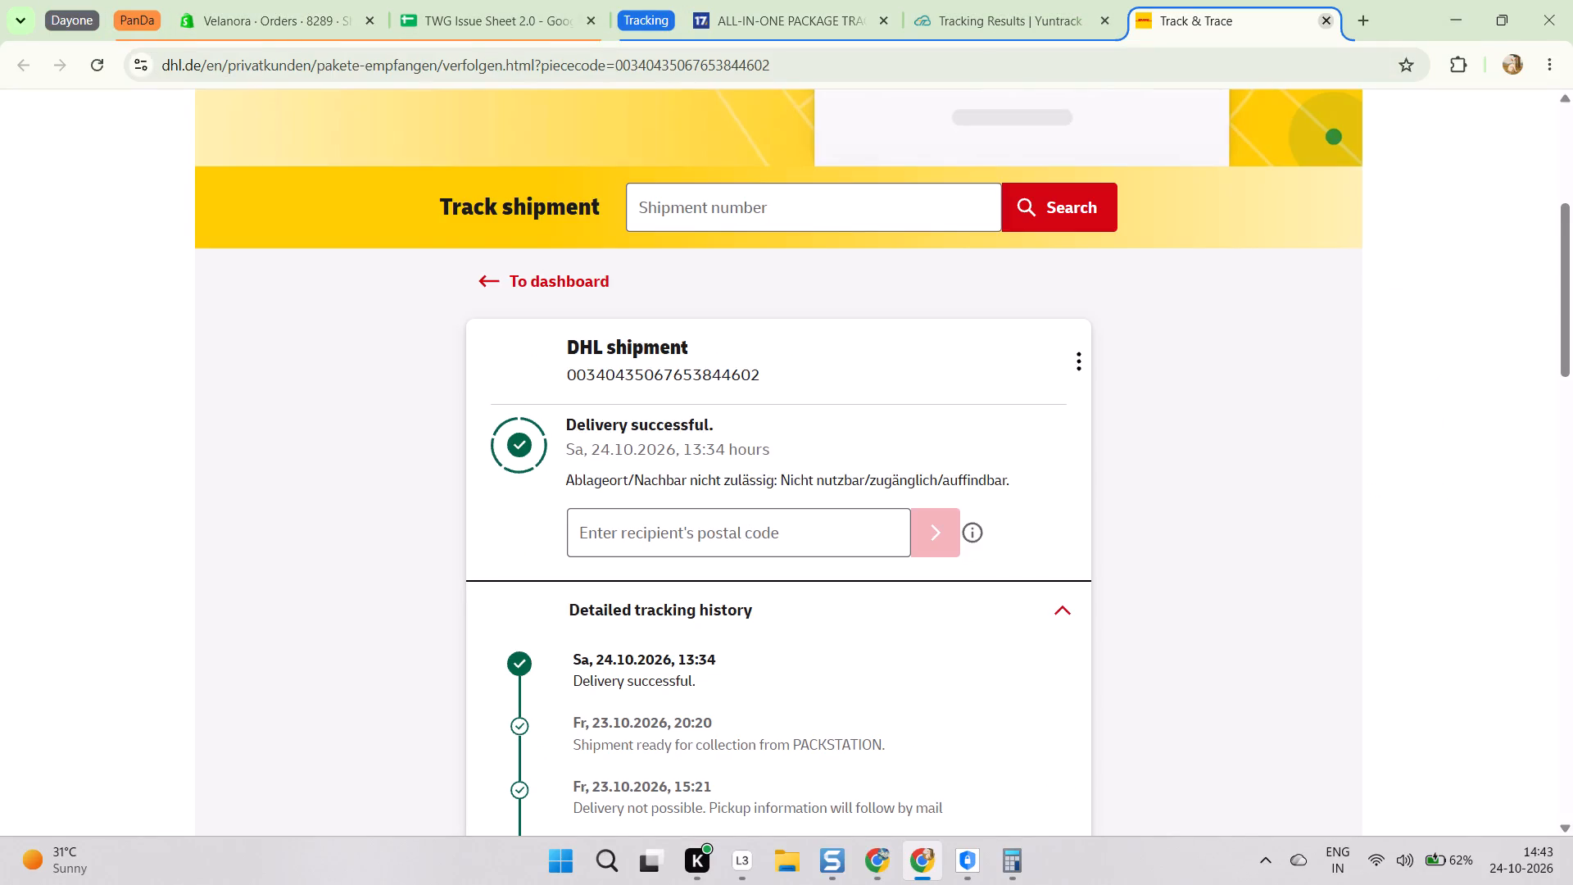
{"action": "left_click", "coordinate": [1330, 16]}
{"action": "left_click", "coordinate": [319, 0]}
{"action": "scroll", "coordinate": [6, 221], "scroll_direction": "up", "scroll_amount": 4}
{"action": "left_click", "coordinate": [63, 172]}
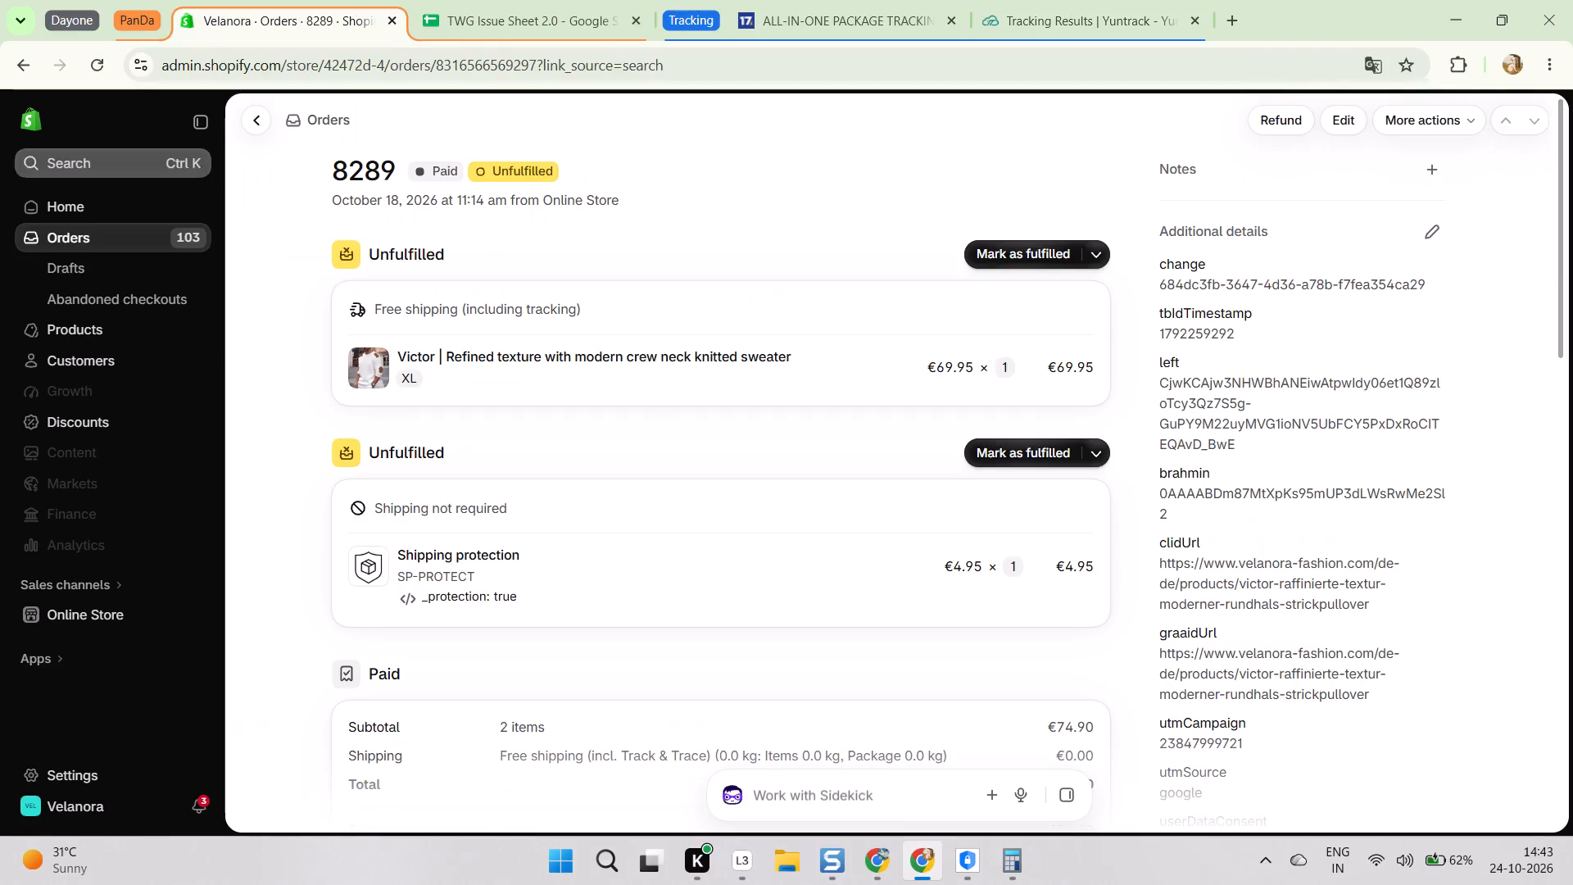
{"action": "key", "text": "ctrl+v"}
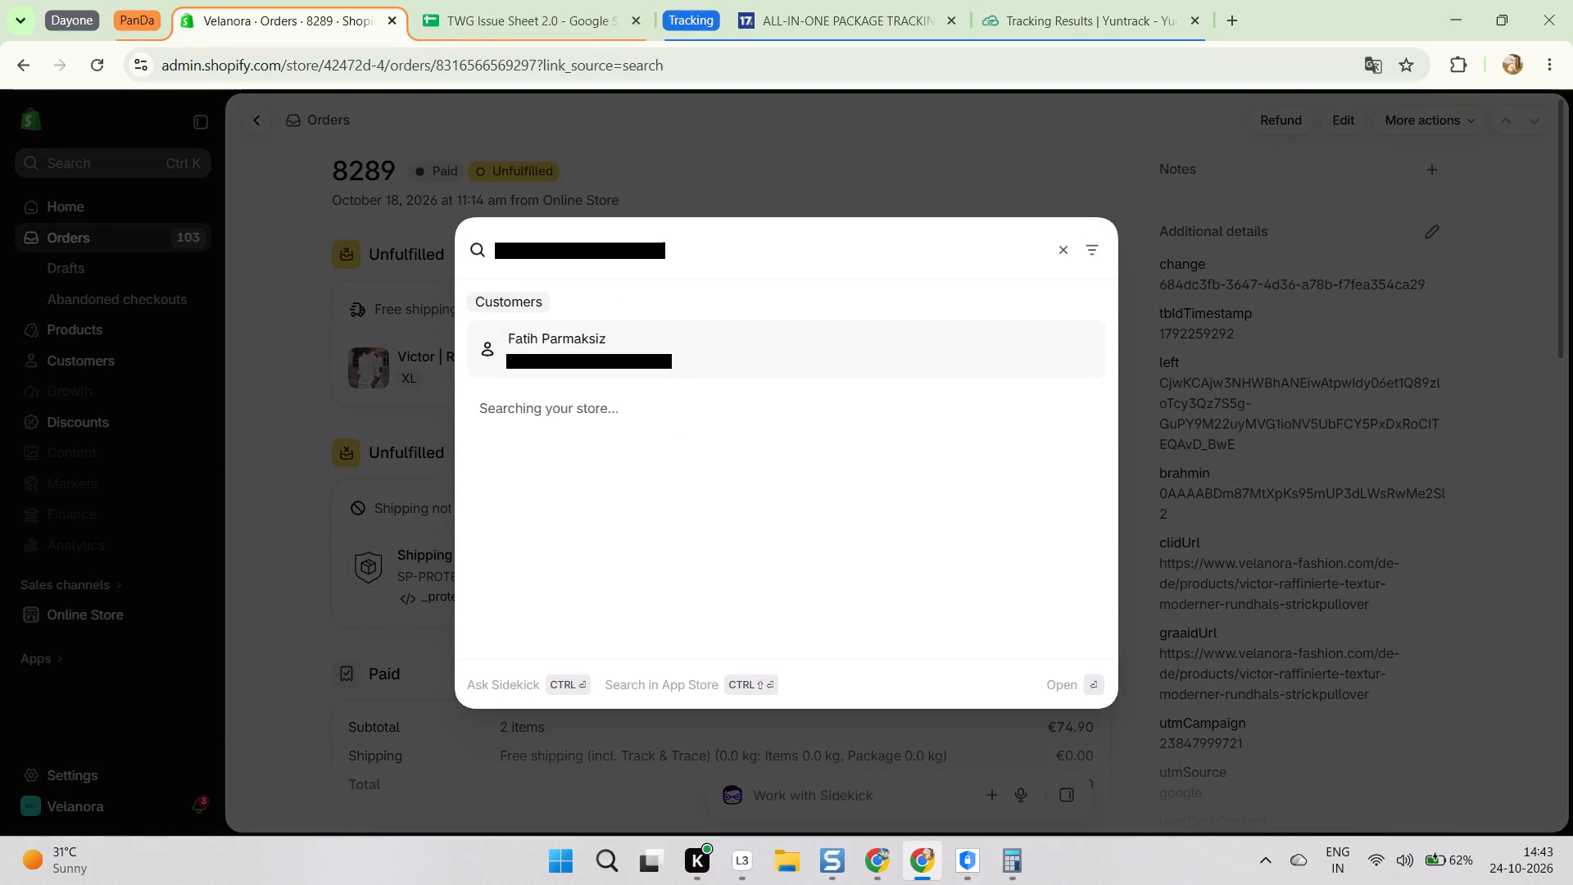
{"action": "key", "text": "alt+Tab"}
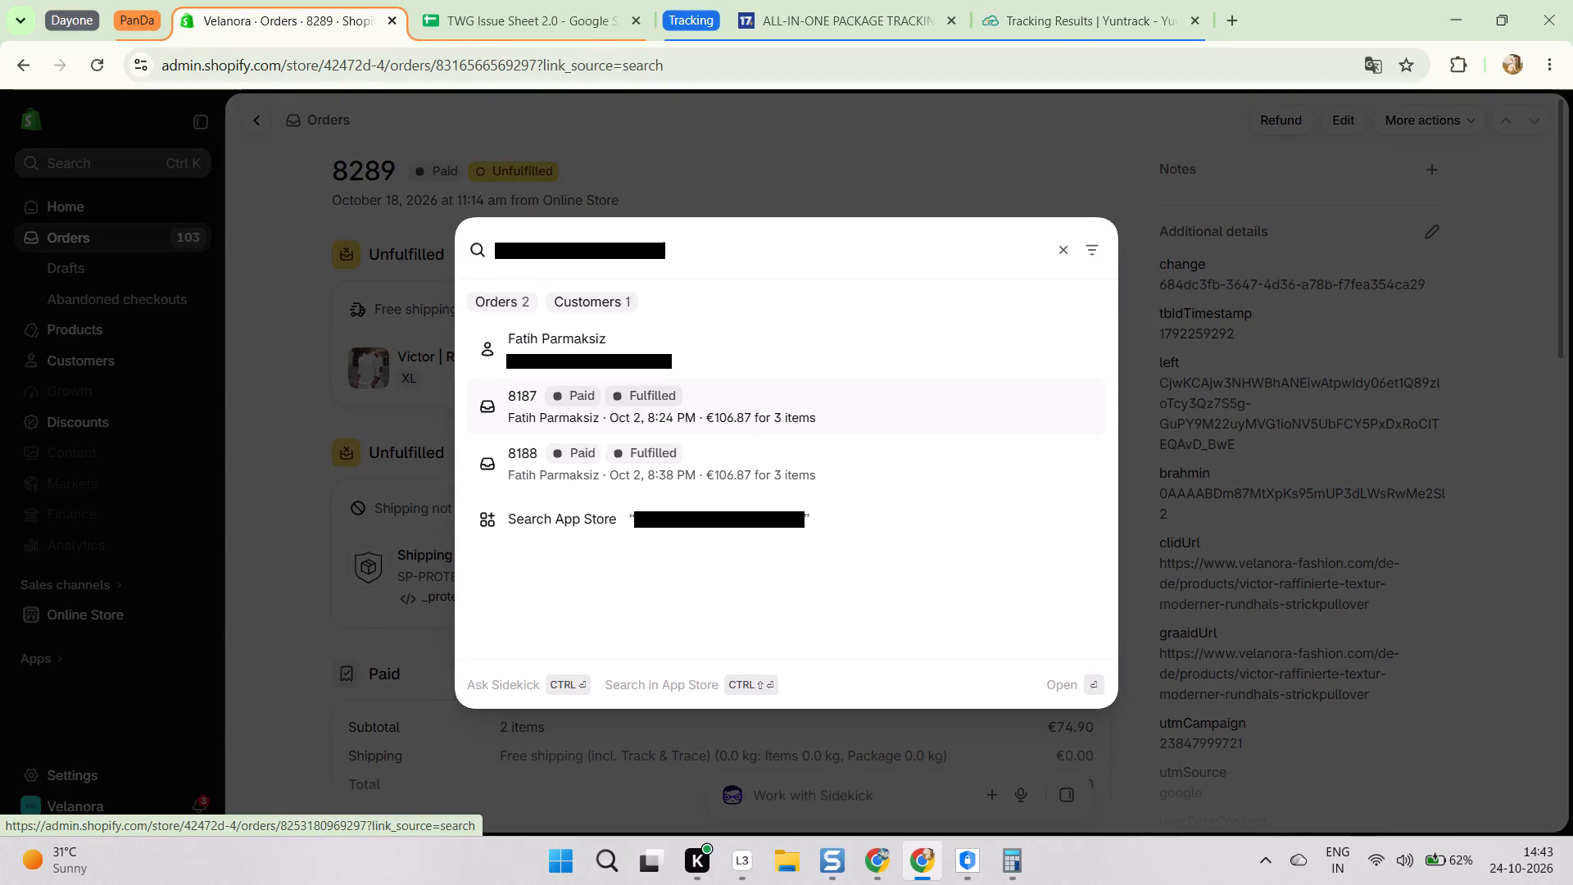
{"action": "left_click", "coordinate": [575, 381]}
{"action": "key", "text": "alt+Tab"}
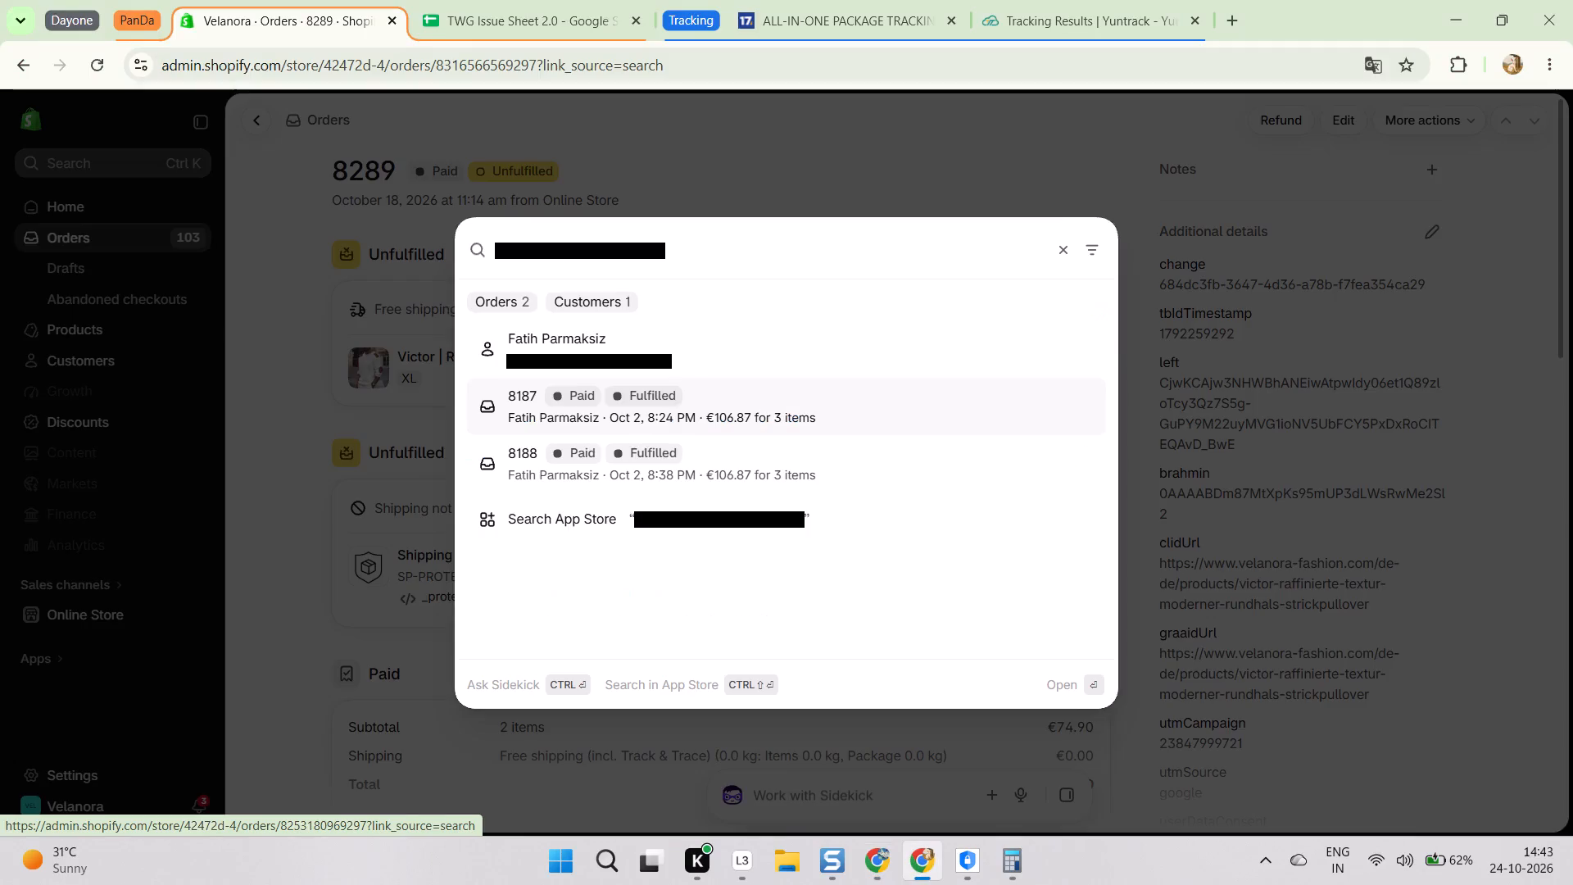
{"action": "key", "text": "alt+Tab"}
{"action": "key", "text": "alt+Tab"}
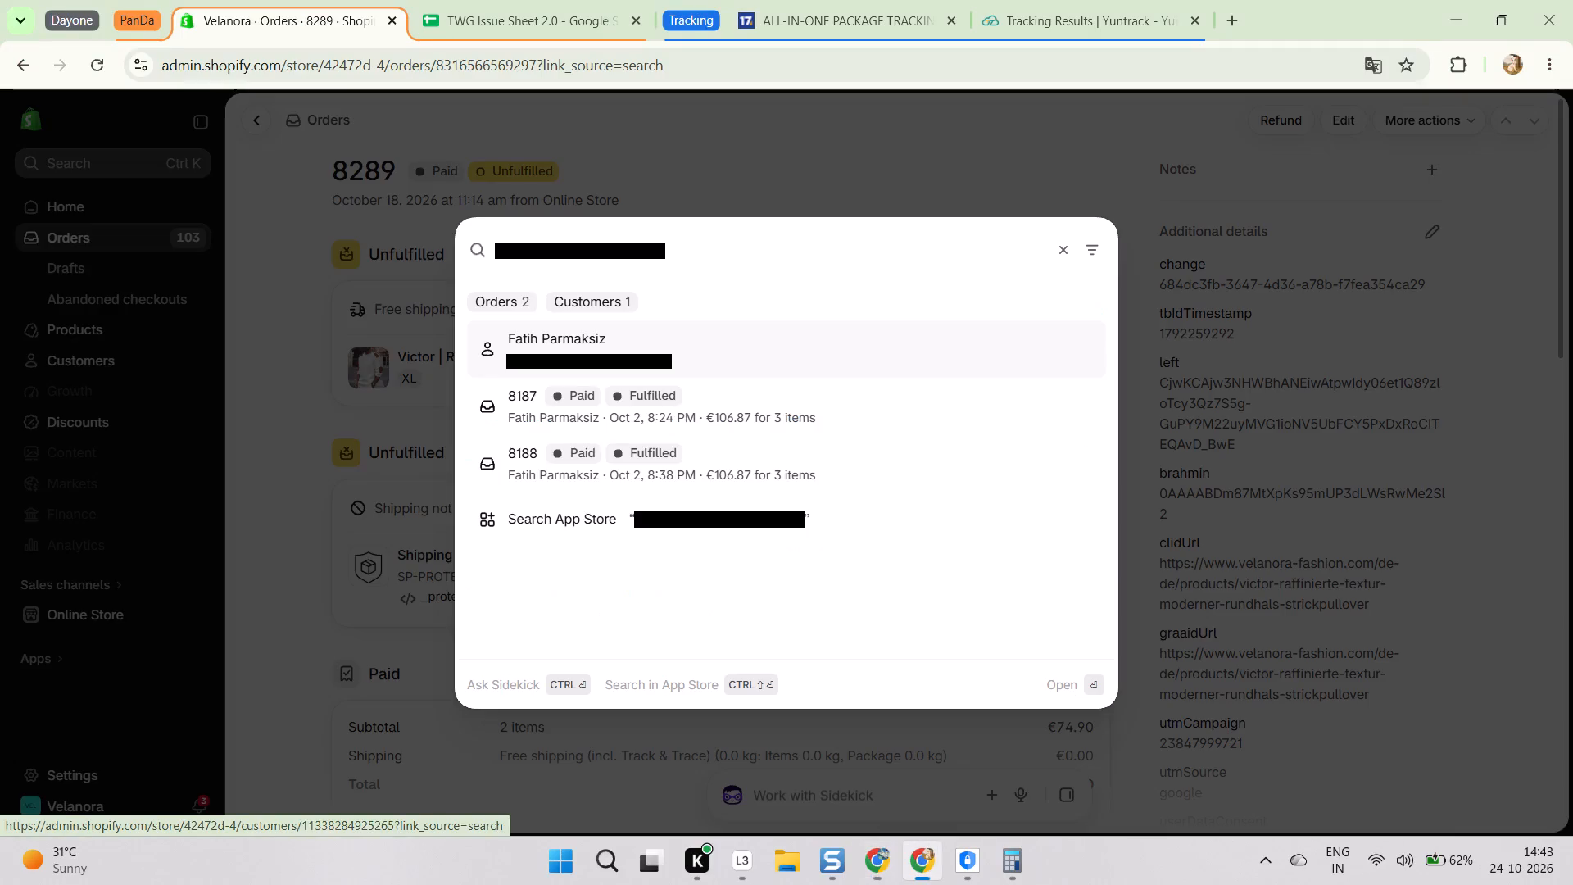
{"action": "key", "text": "alt+Tab"}
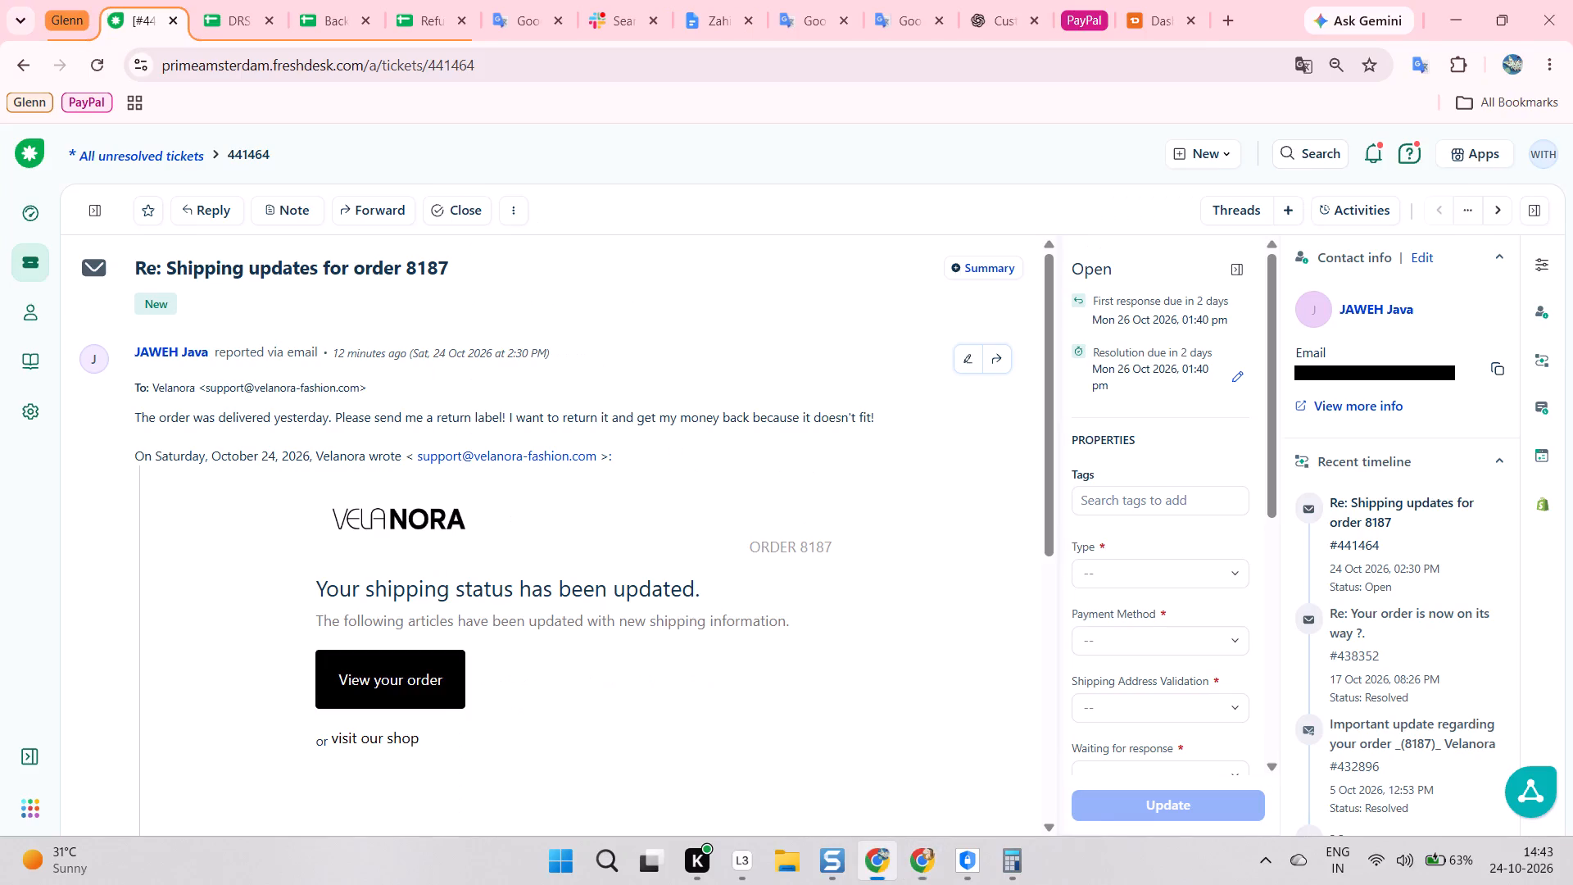
{"action": "key", "text": "alt+Tab"}
{"action": "left_click", "coordinate": [518, 397]}
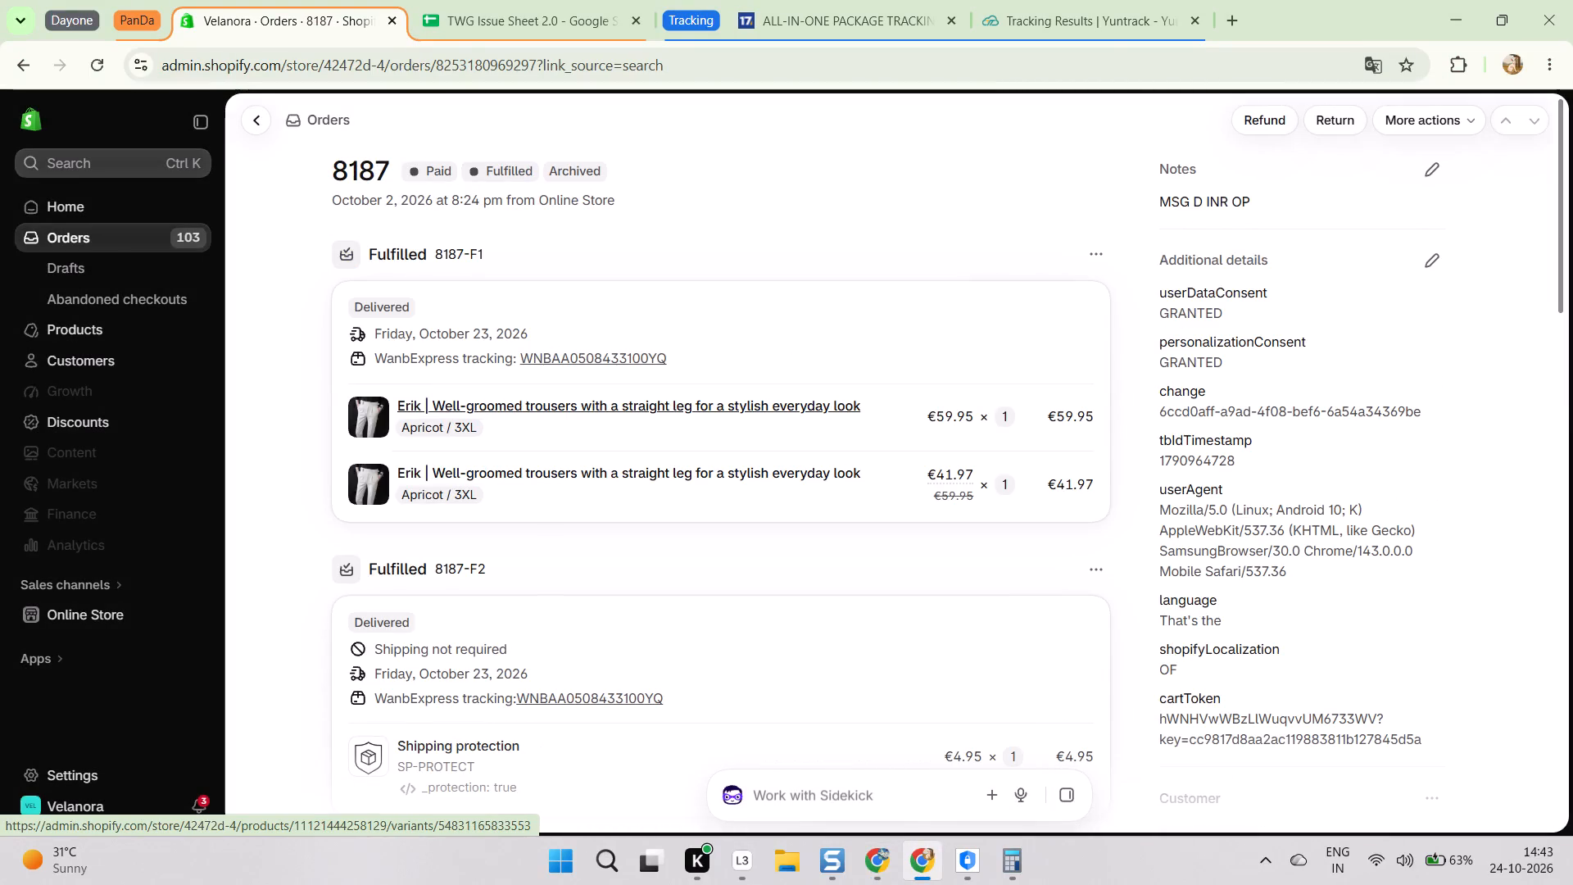
{"action": "left_click", "coordinate": [675, 284]}
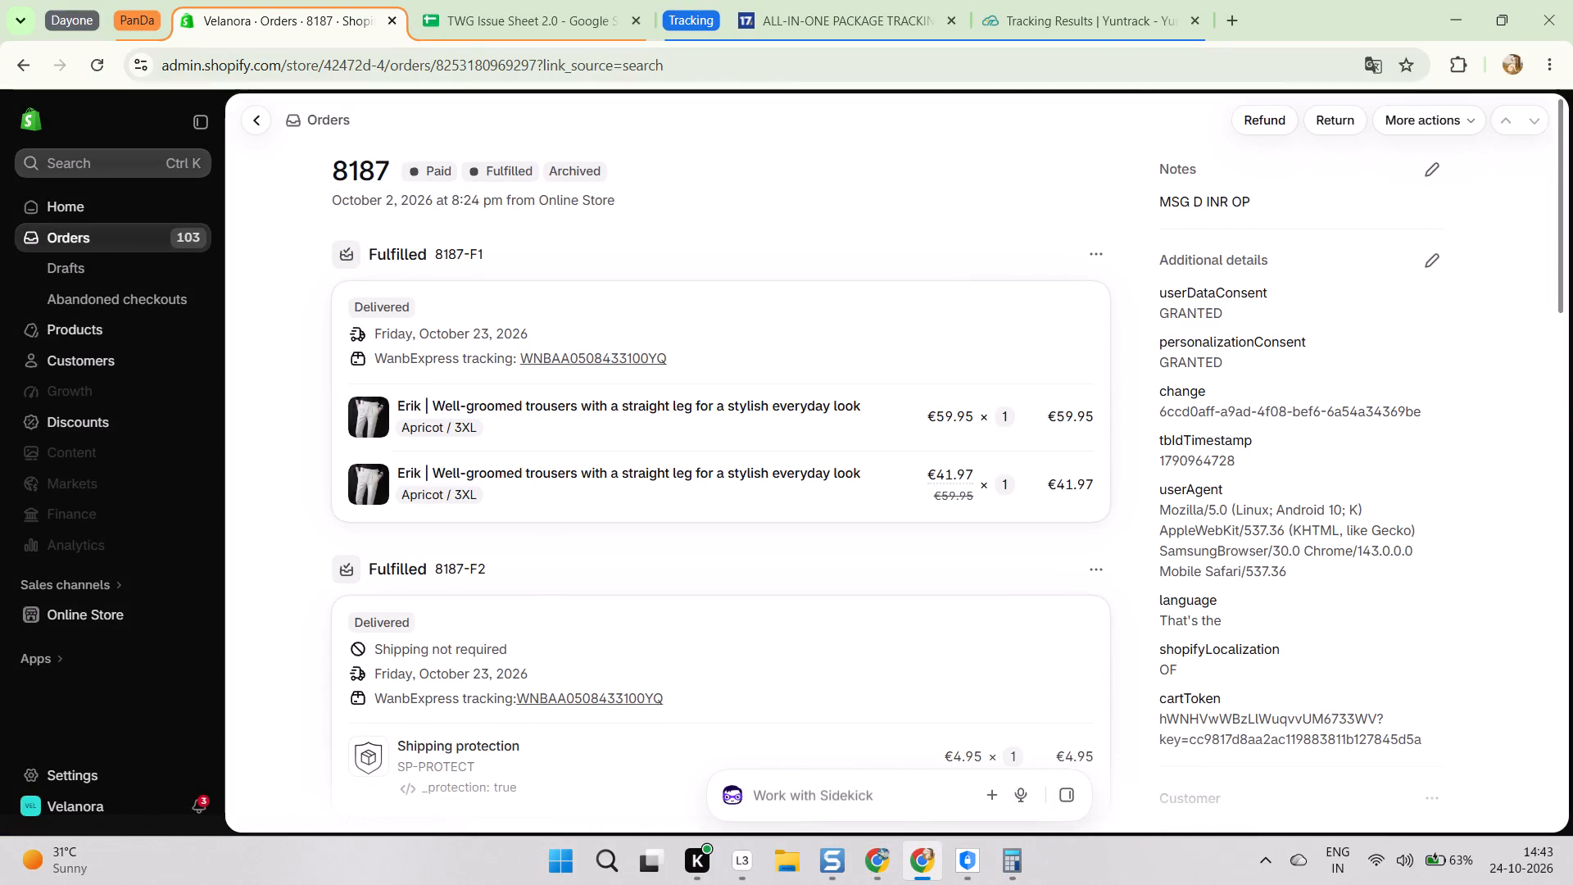
{"action": "left_click", "coordinate": [637, 253]}
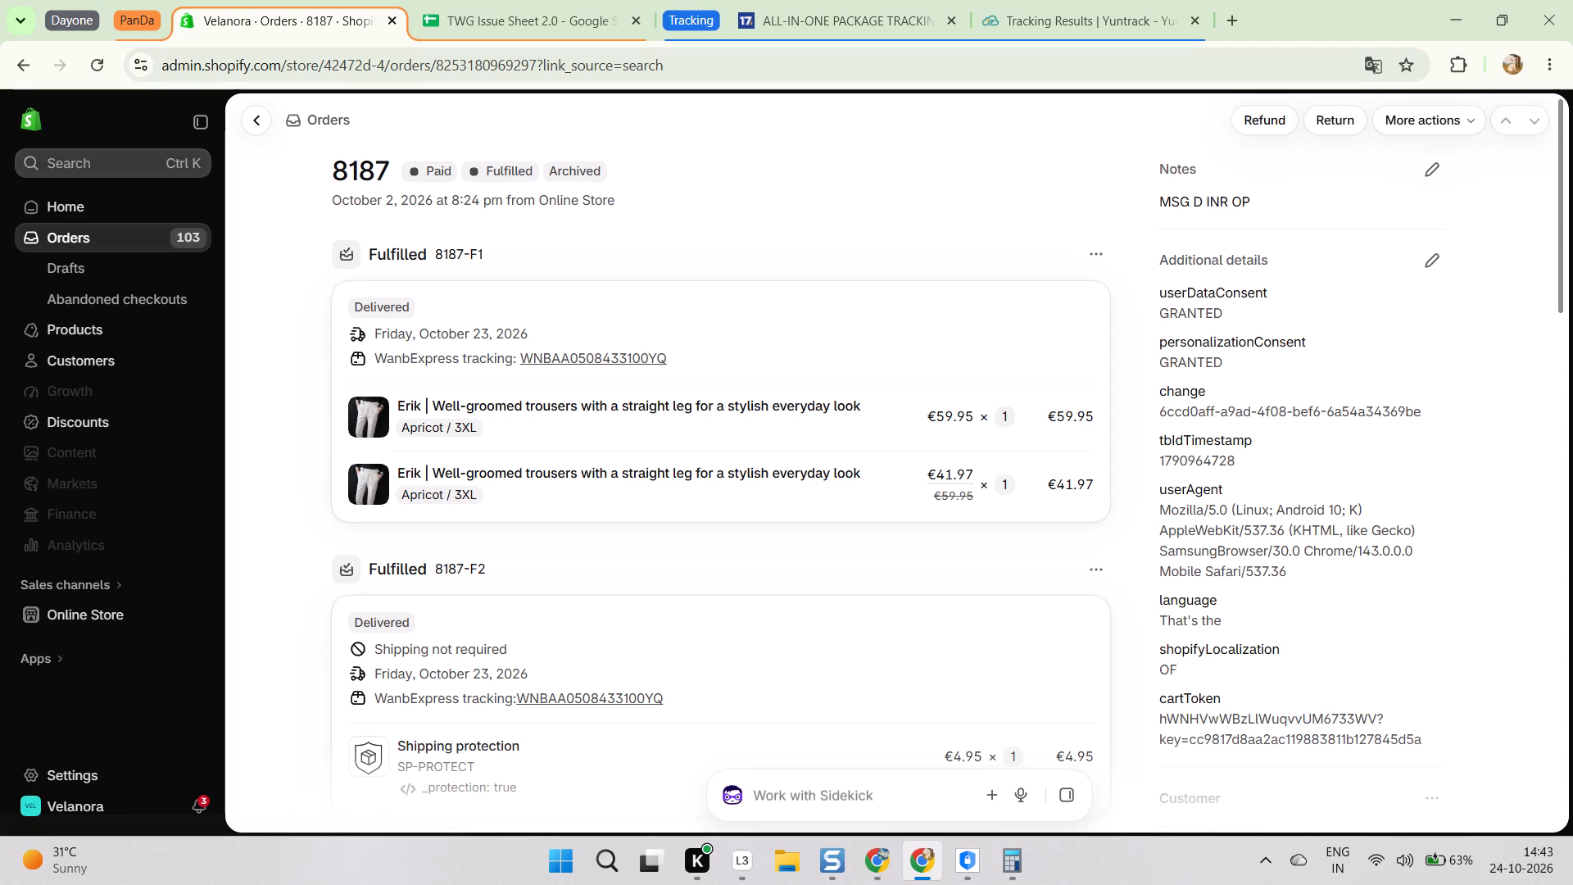
{"action": "key", "text": "alt+Tab"}
{"action": "left_click", "coordinate": [608, 370]}
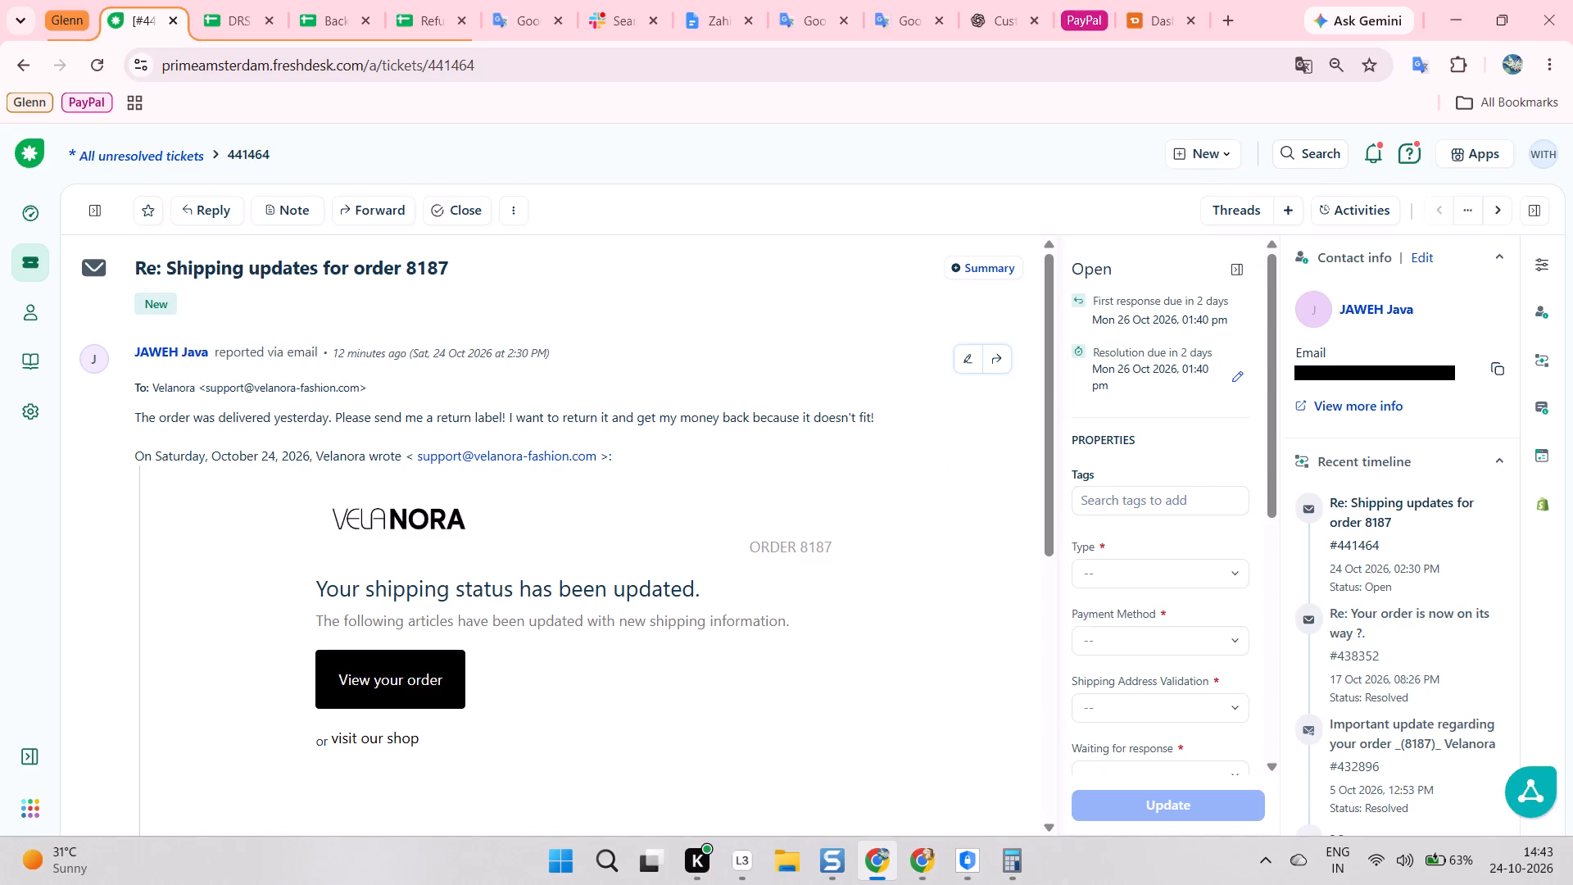
{"action": "key", "text": "alt+Tab"}
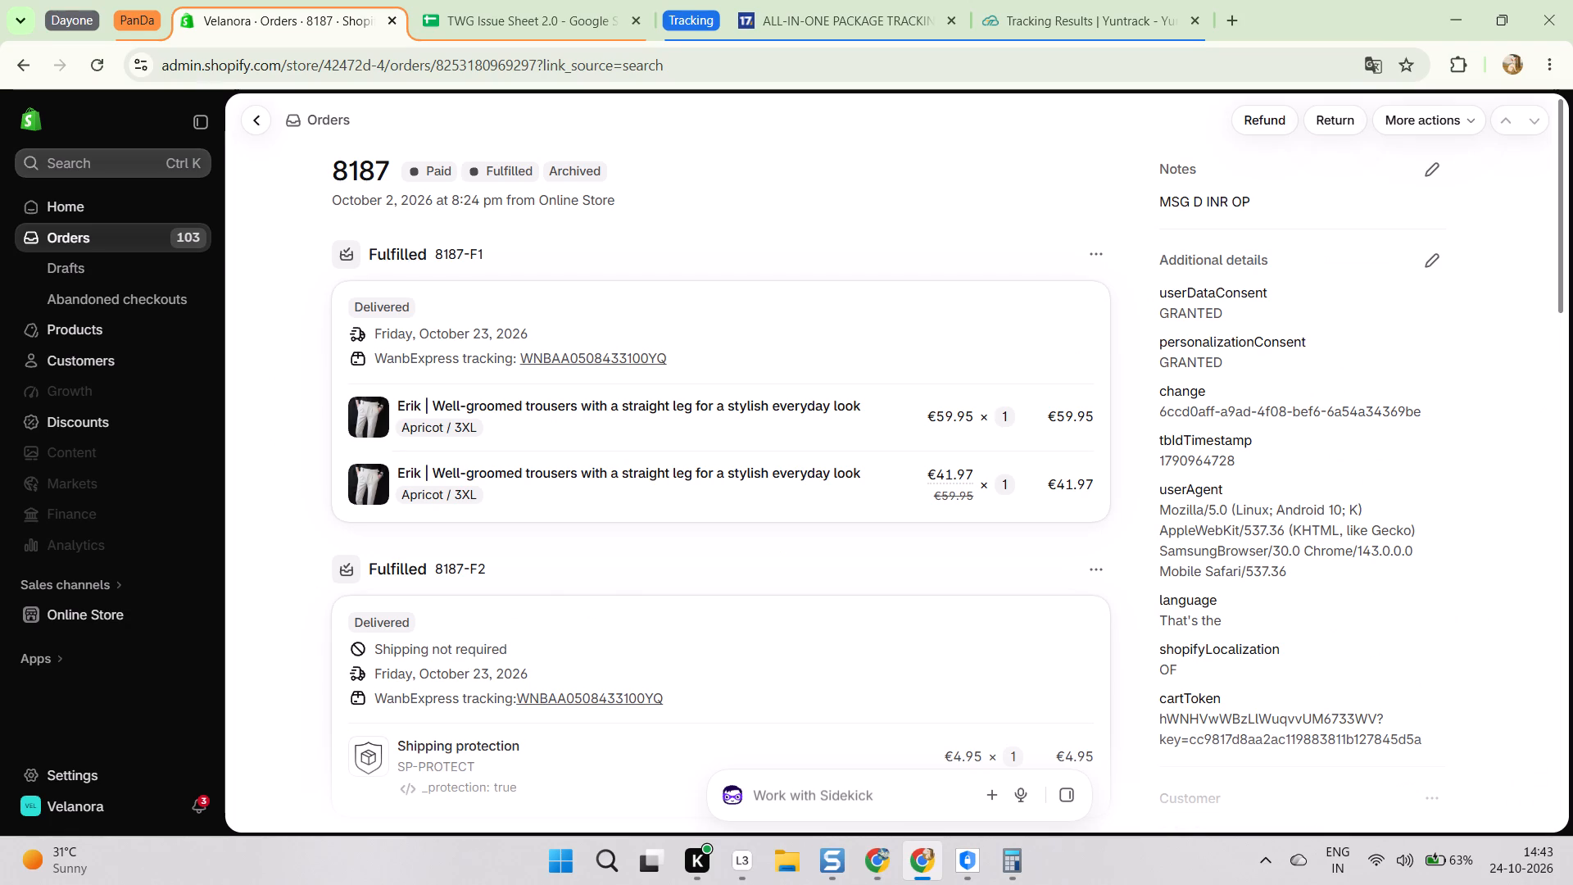
{"action": "key", "text": "alt+Tab"}
{"action": "key", "text": "alt+Tab"}
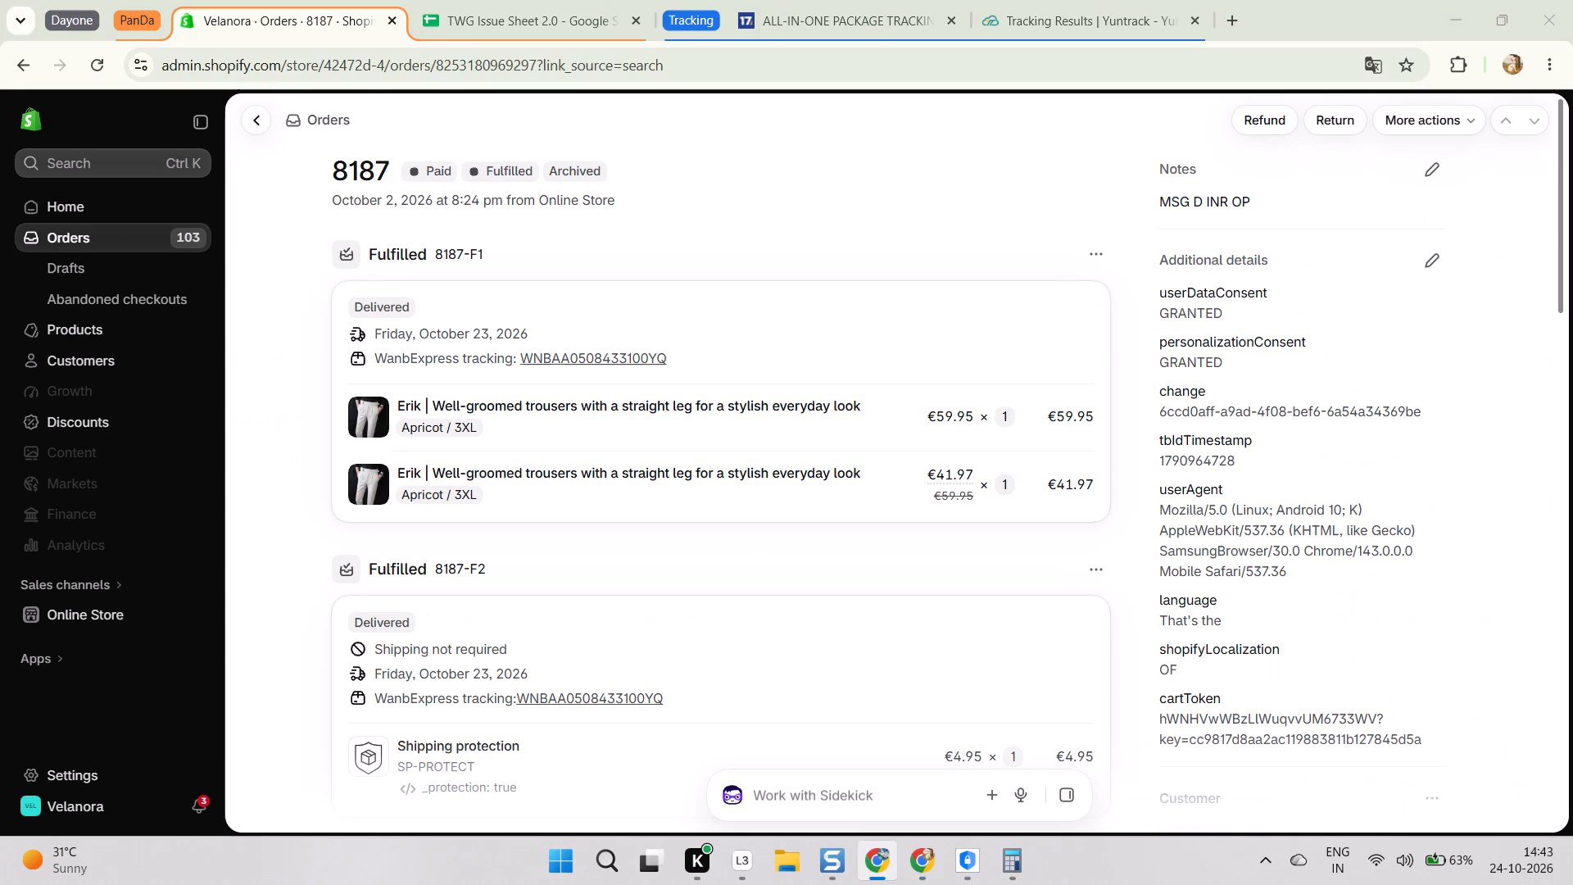
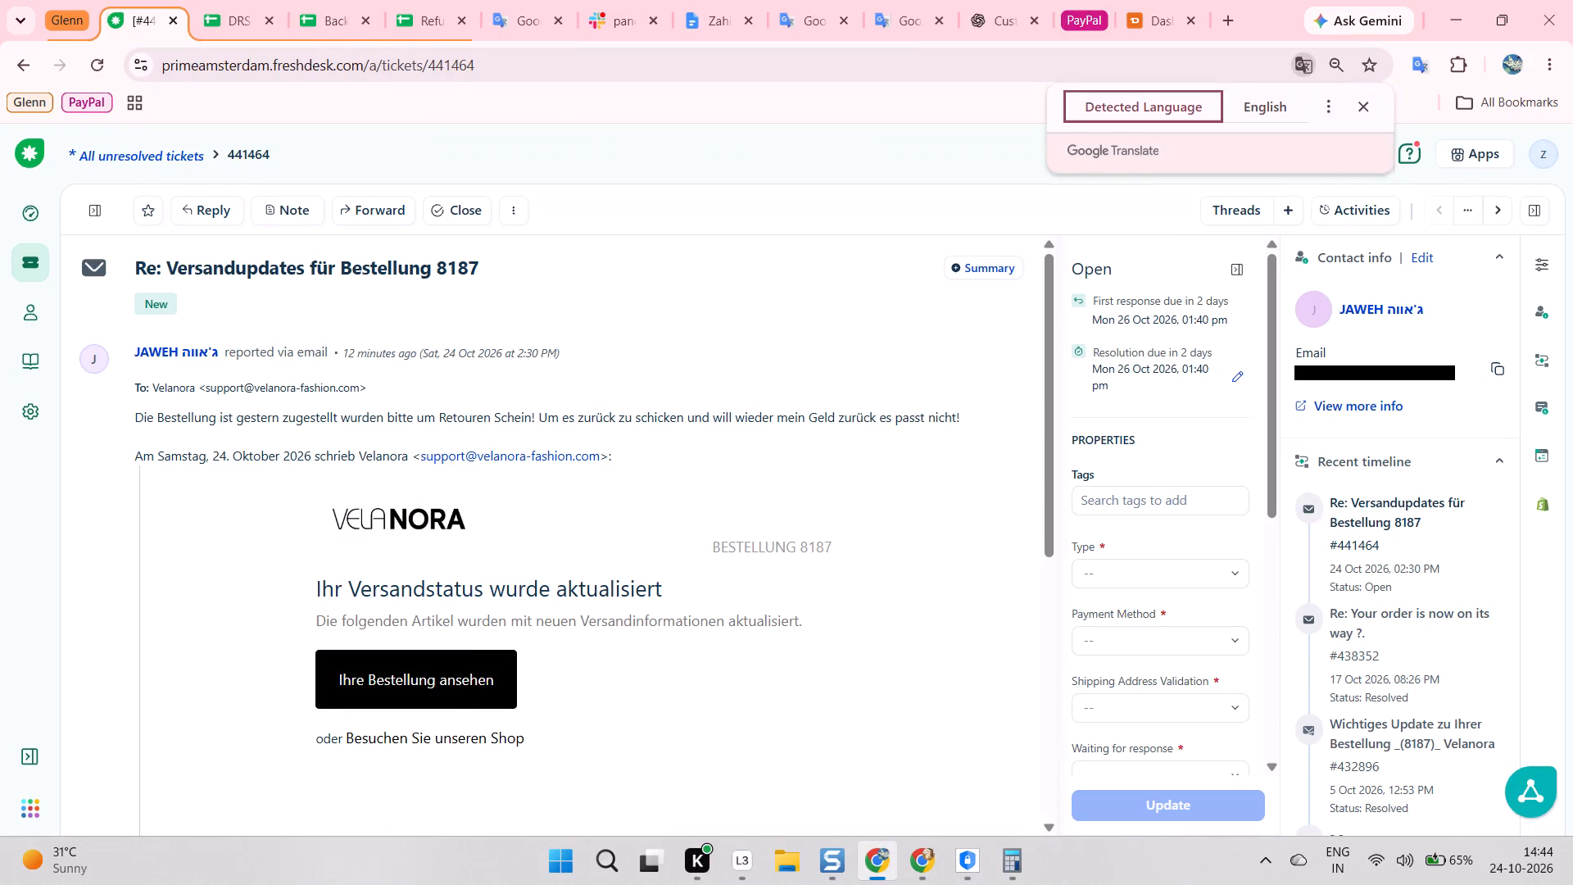
{"action": "left_click", "coordinate": [712, 335]}
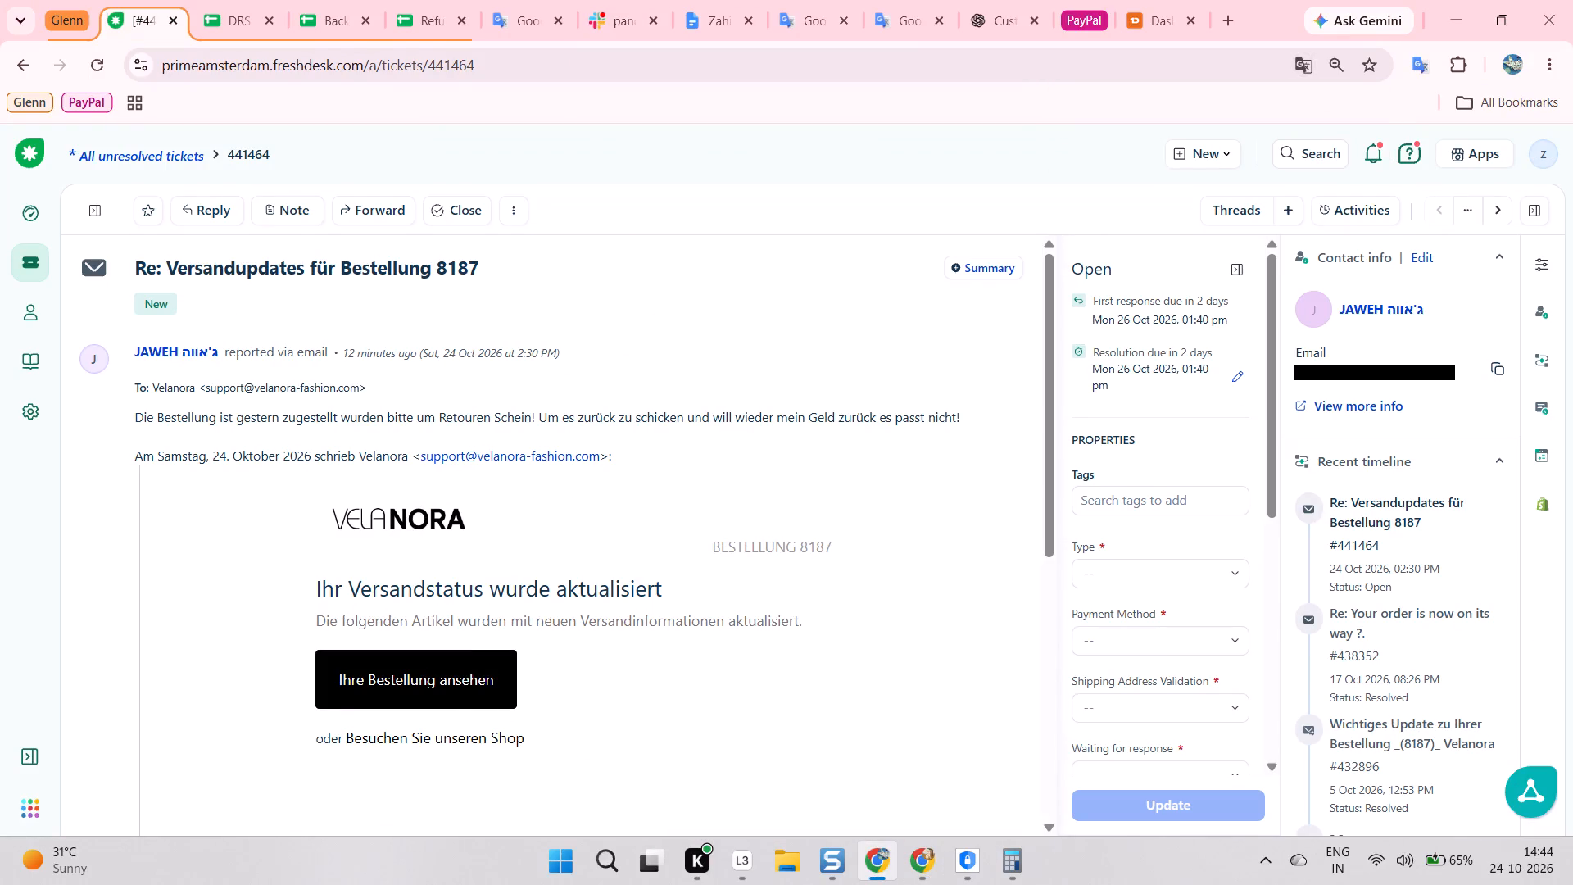
{"action": "right_click", "coordinate": [651, 316]}
{"action": "scroll", "coordinate": [752, 554], "scroll_direction": "down", "scroll_amount": 2}
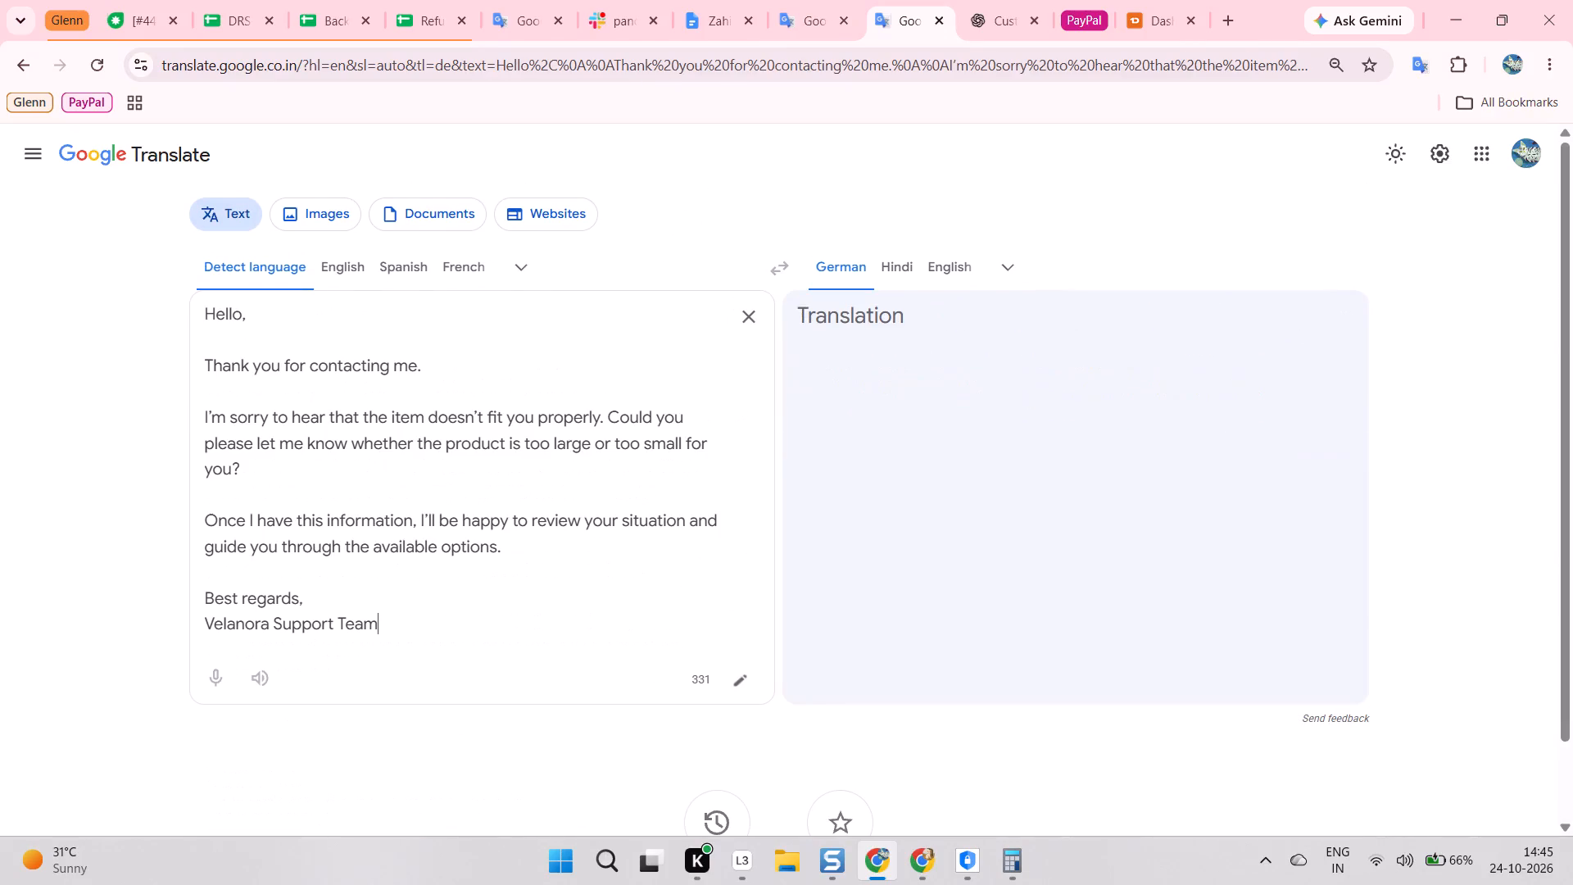
{"action": "left_click", "coordinate": [282, 319]}
{"action": "scroll", "coordinate": [1006, 370], "scroll_direction": "down", "scroll_amount": 5}
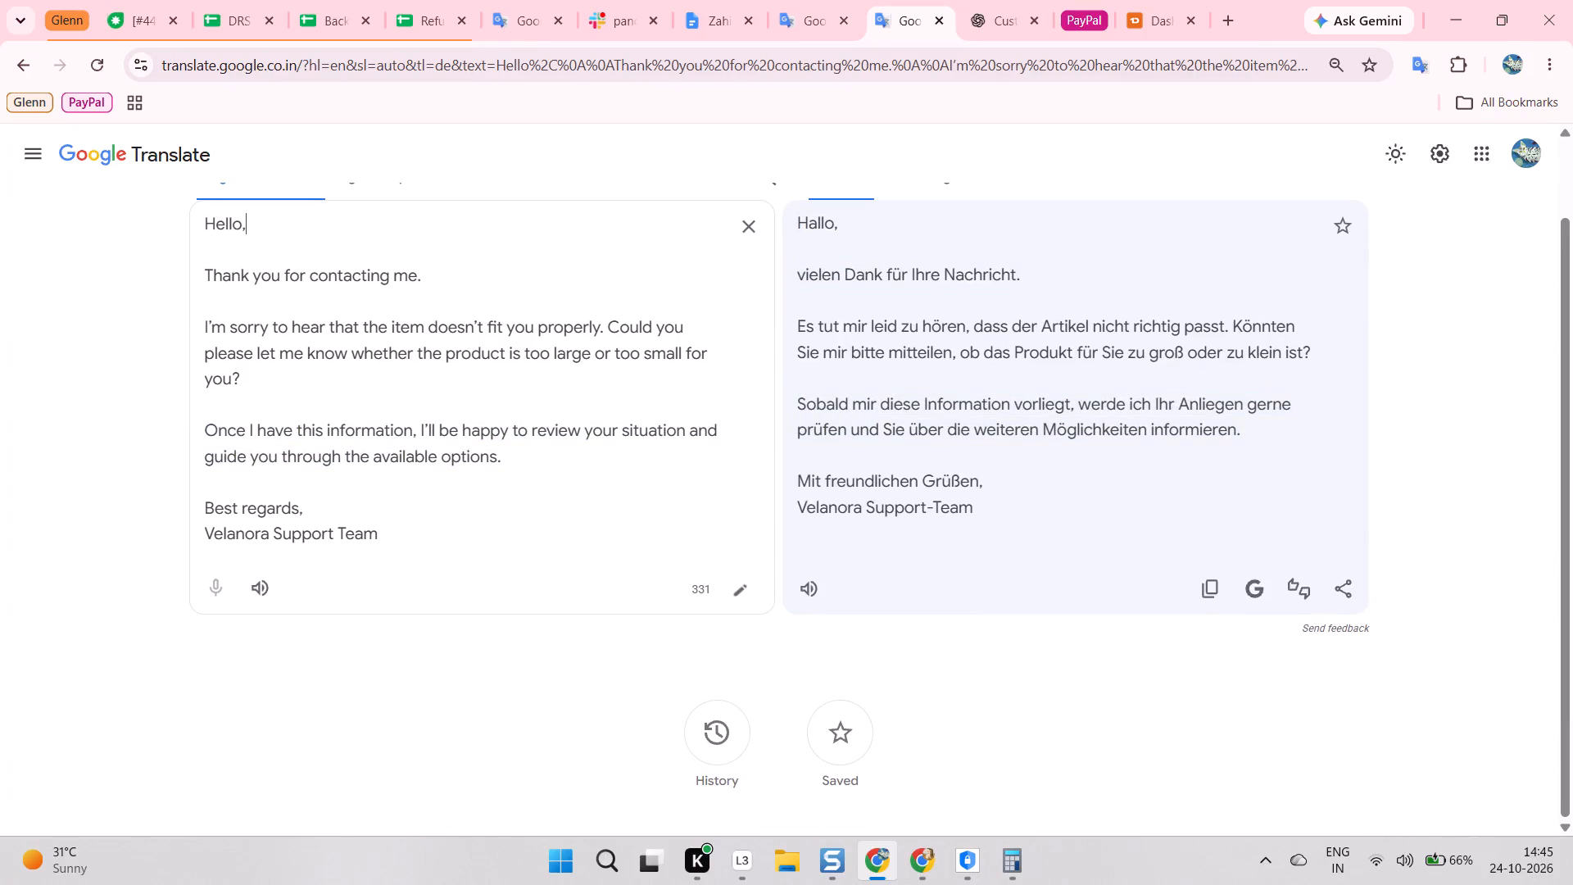
{"action": "left_click", "coordinate": [1217, 596]}
Start a reply on ticket 441464 and replace the default greeting with the German text, trimming the blank line after the signature.
{"action": "left_click", "coordinate": [164, 0]}
{"action": "left_click", "coordinate": [637, 367]}
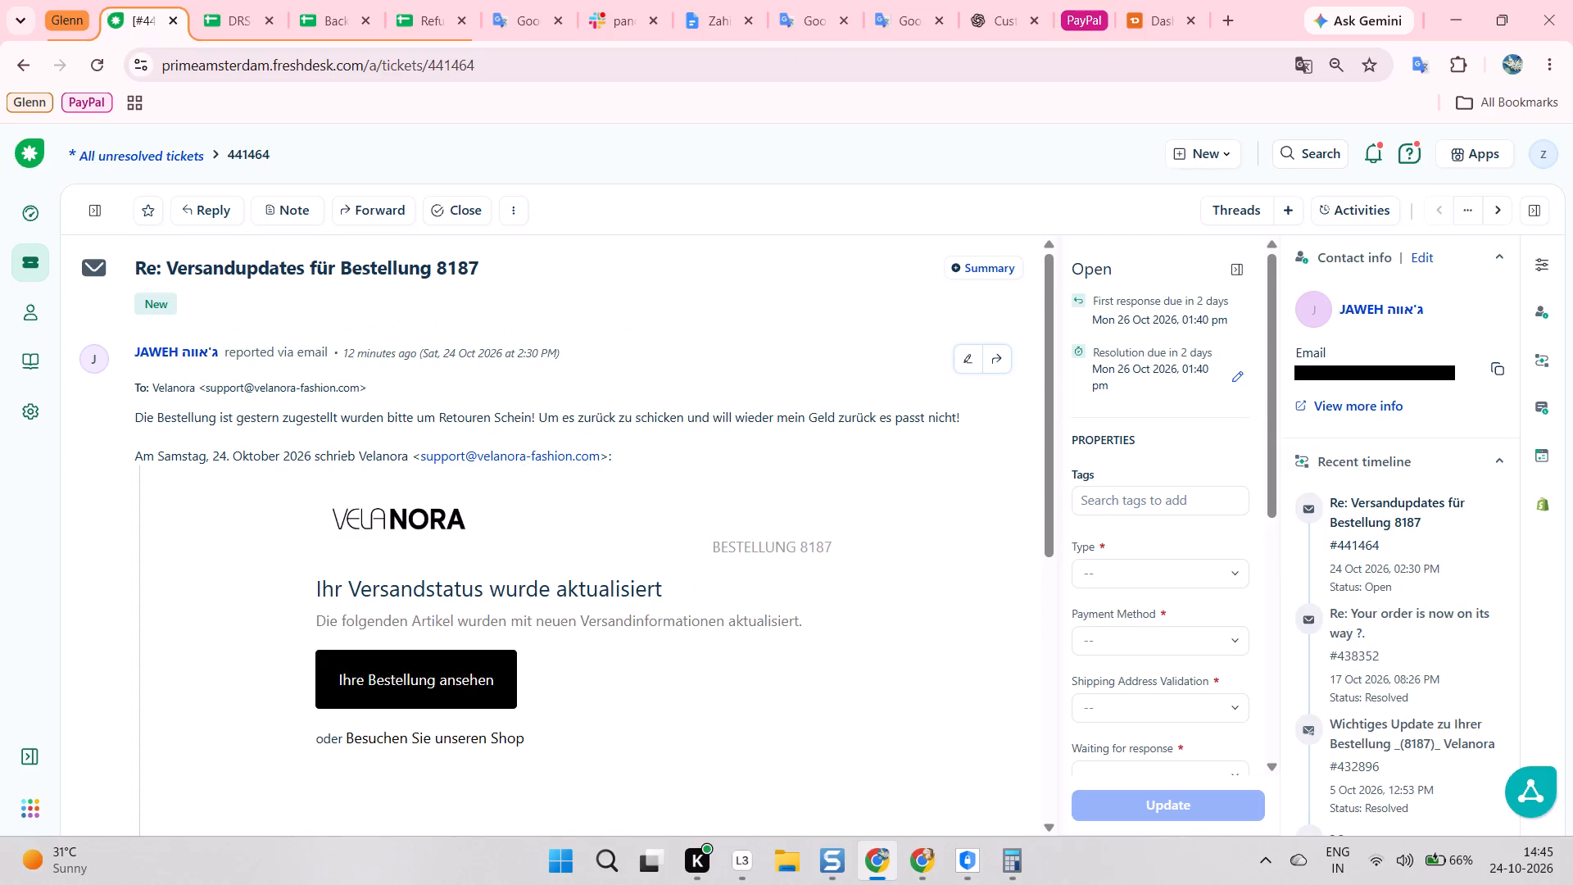
{"action": "scroll", "coordinate": [635, 374], "scroll_direction": "down", "scroll_amount": 4}
{"action": "scroll", "coordinate": [637, 409], "scroll_direction": "up", "scroll_amount": 4}
{"action": "left_click", "coordinate": [670, 397]}
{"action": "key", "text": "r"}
{"action": "scroll", "coordinate": [311, 492], "scroll_direction": "down", "scroll_amount": 2}
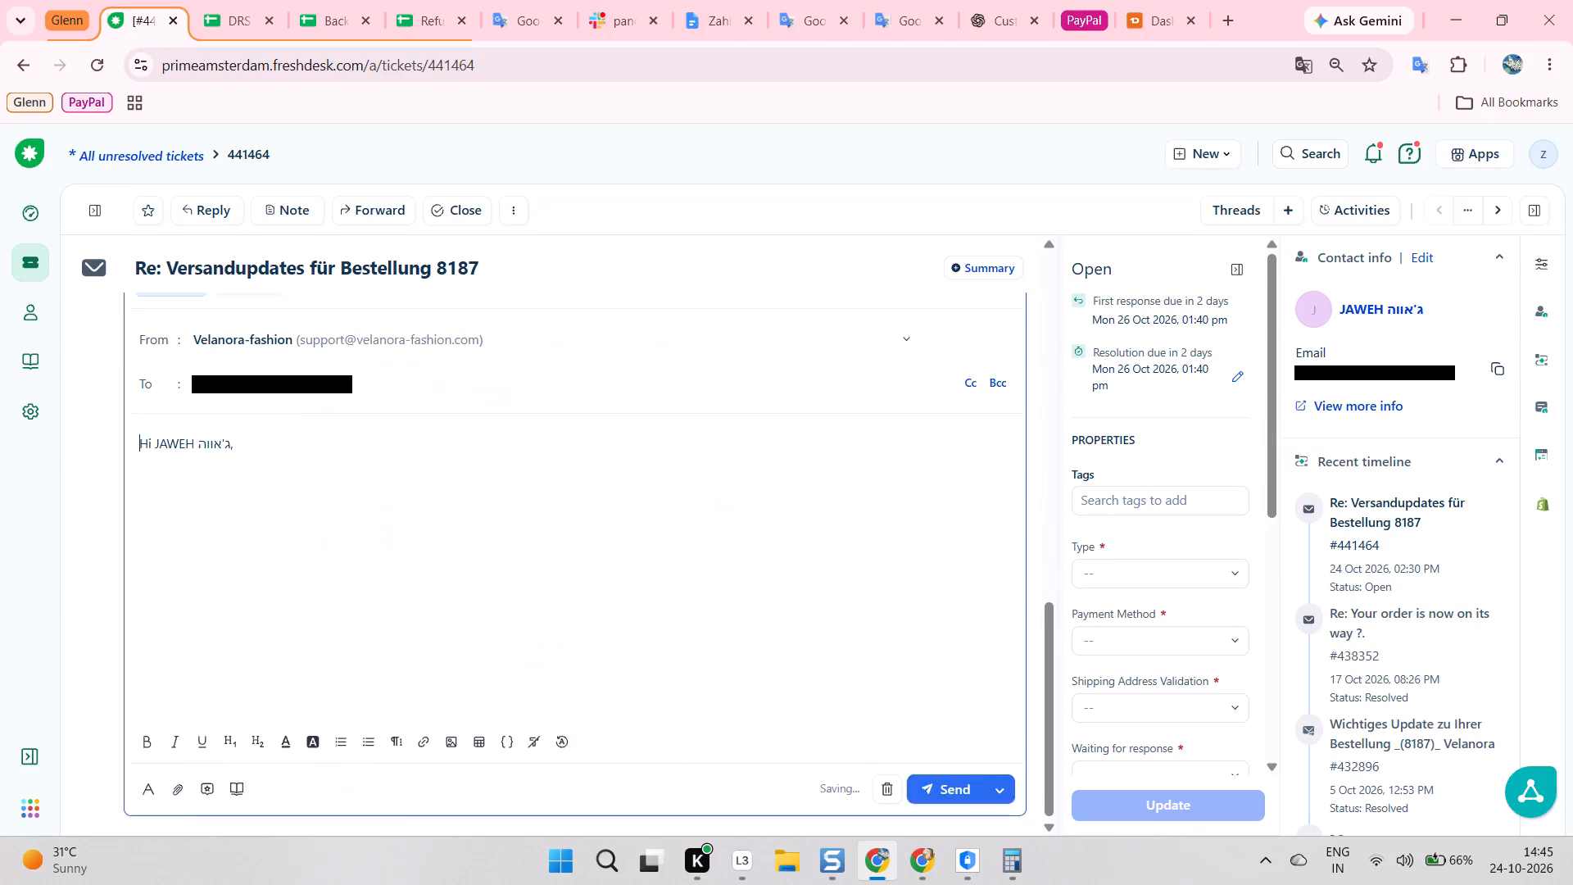
{"action": "scroll", "coordinate": [242, 542], "scroll_direction": "down", "scroll_amount": 5}
{"action": "left_click", "coordinate": [172, 707]}
{"action": "left_click_drag", "start_coordinate": [181, 695], "coordinate": [200, 672]}
{"action": "key", "text": "ctrl+a"}
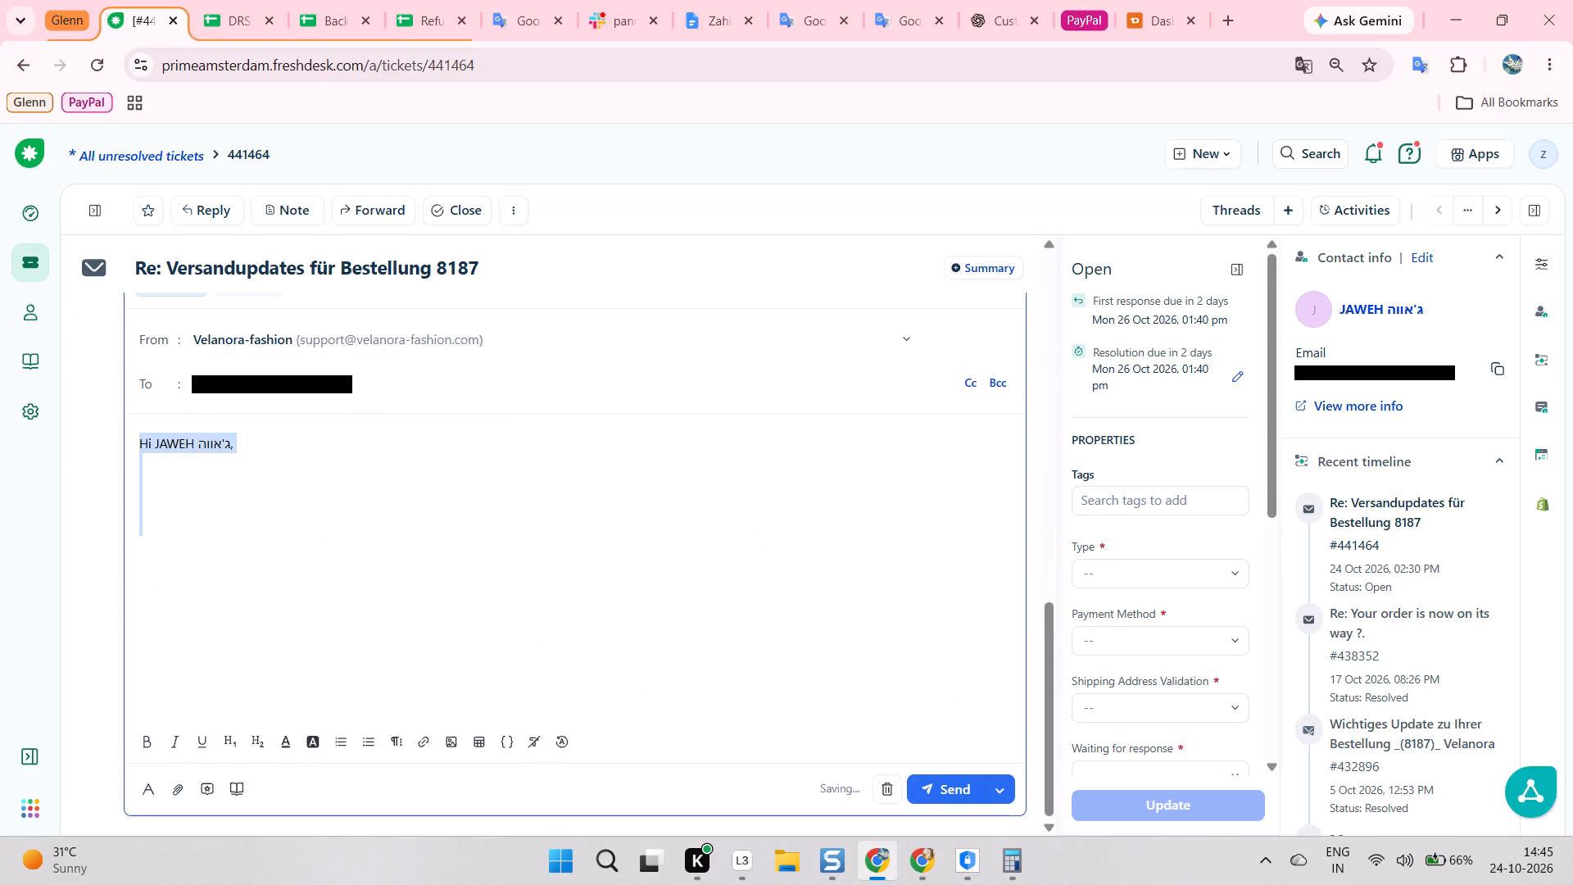
{"action": "key", "text": "BackSpace"}
{"action": "key", "text": "BackSpace"}
{"action": "key", "text": "BackSpace"}
{"action": "key", "text": "BackSpace"}
{"action": "key", "text": "BackSpace"}
{"action": "key", "text": "ctrl+v"}
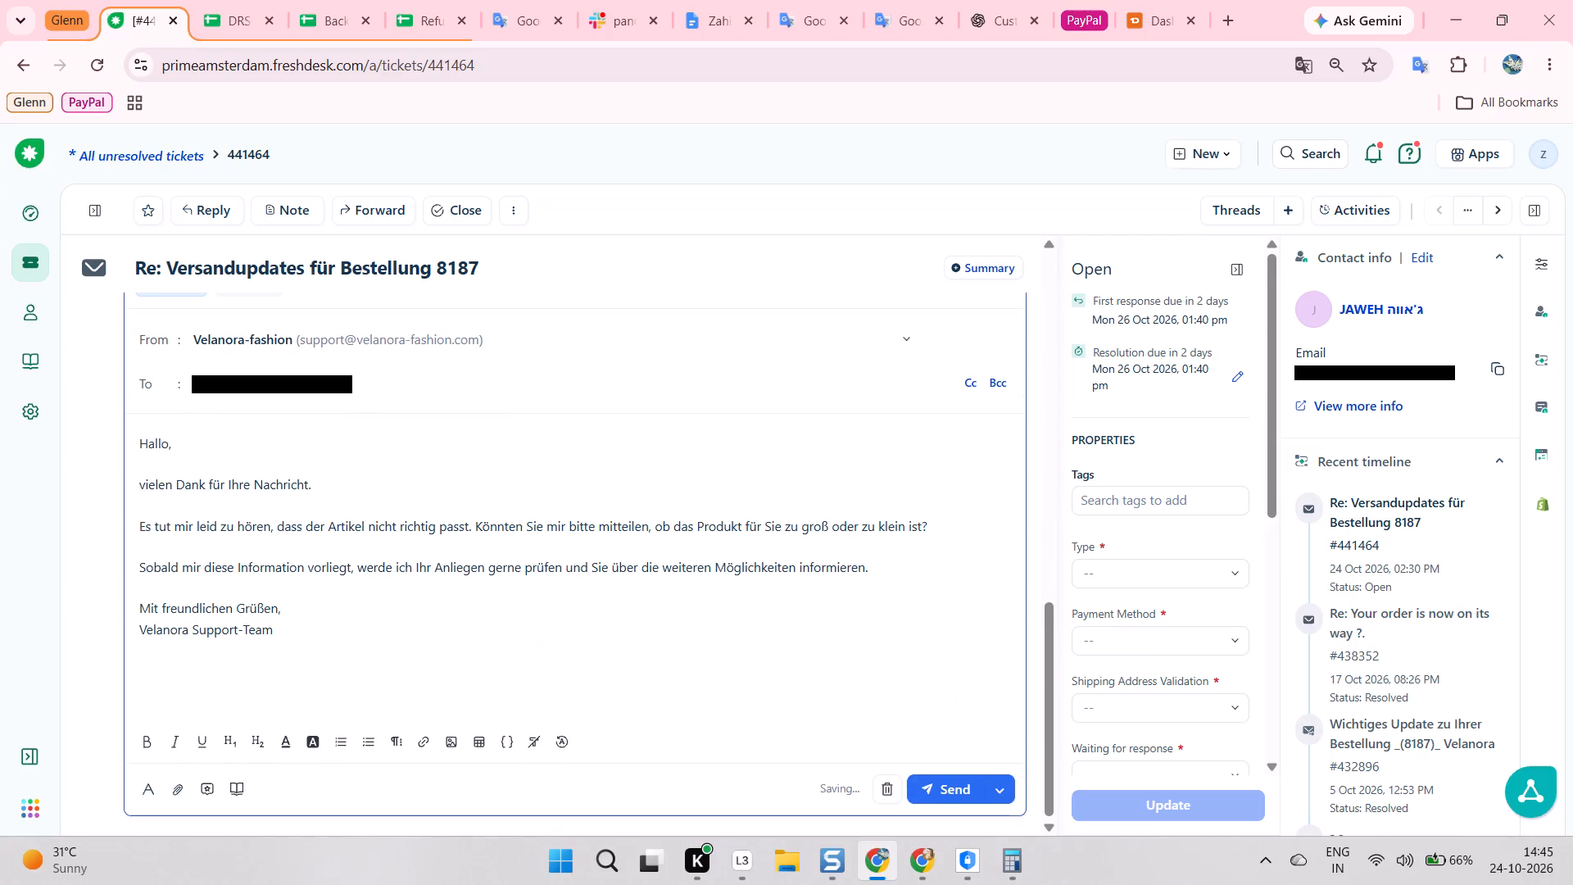
{"action": "left_click", "coordinate": [214, 651]}
{"action": "key", "text": "BackSpace"}
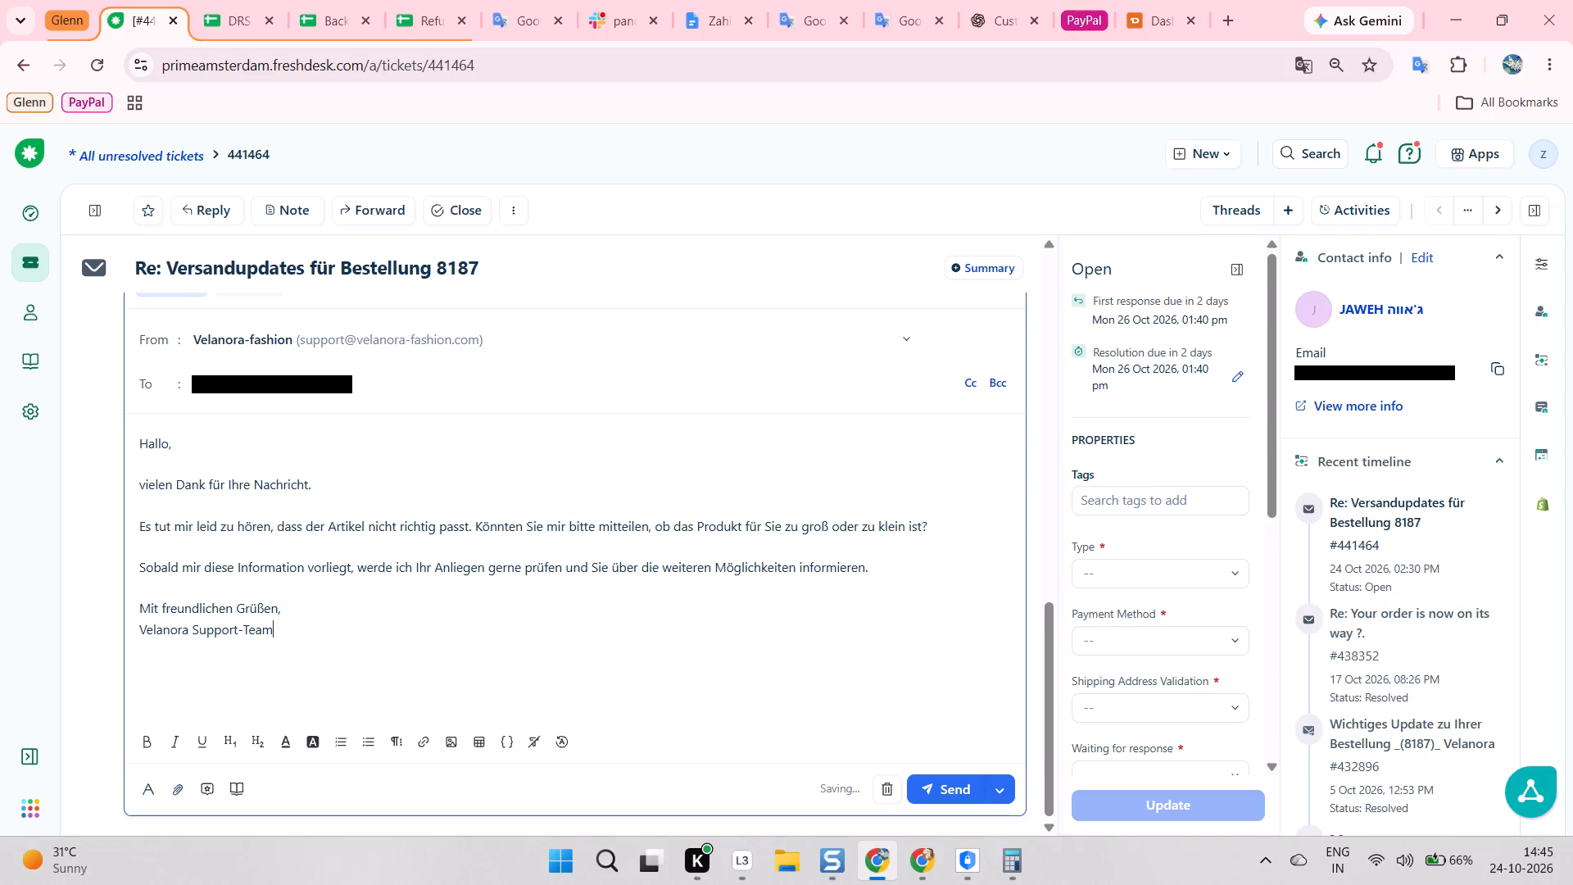
{"action": "key", "text": "alt+Tab"}
{"action": "scroll", "coordinate": [803, 371], "scroll_direction": "down", "scroll_amount": 3}
{"action": "scroll", "coordinate": [1069, 418], "scroll_direction": "down", "scroll_amount": 1}
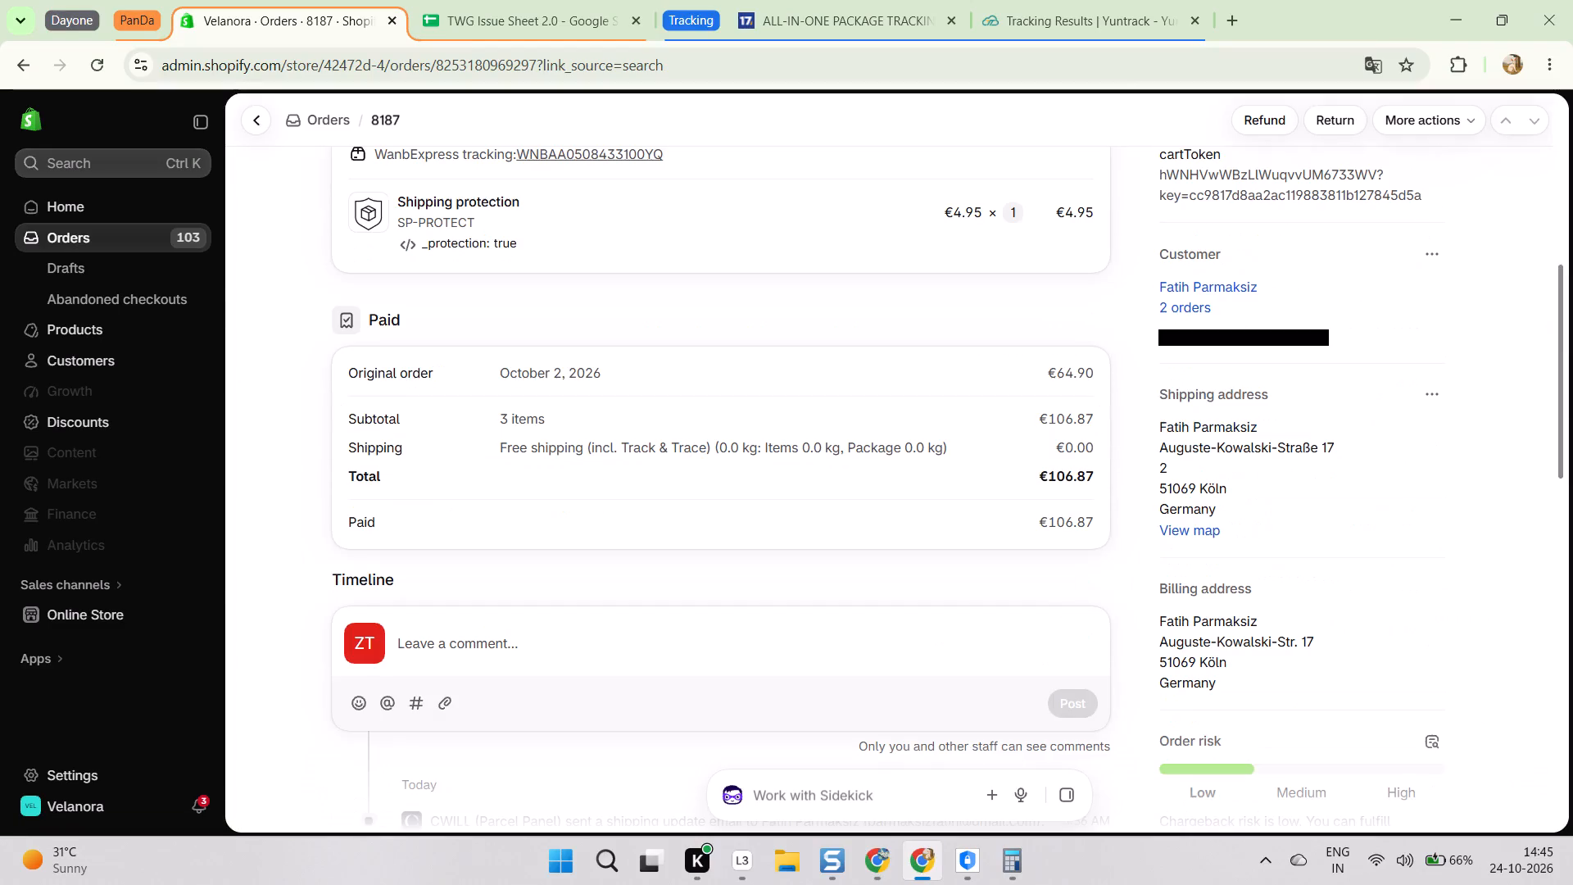
{"action": "key", "text": "alt+Tab"}
{"action": "left_click", "coordinate": [202, 446]}
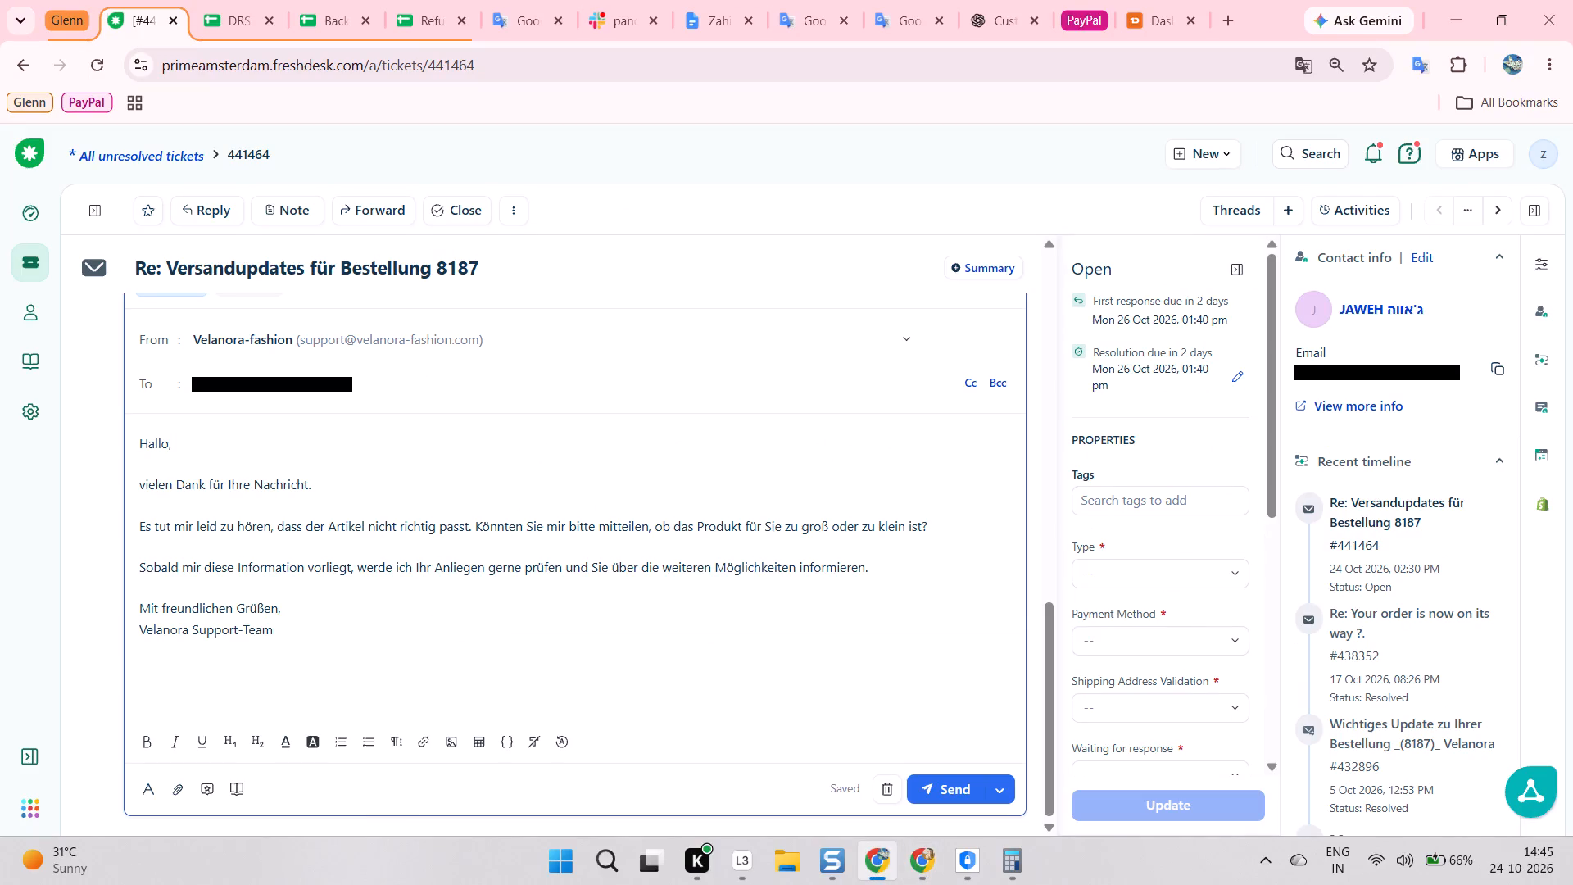
{"action": "key", "text": "BackSpace"}
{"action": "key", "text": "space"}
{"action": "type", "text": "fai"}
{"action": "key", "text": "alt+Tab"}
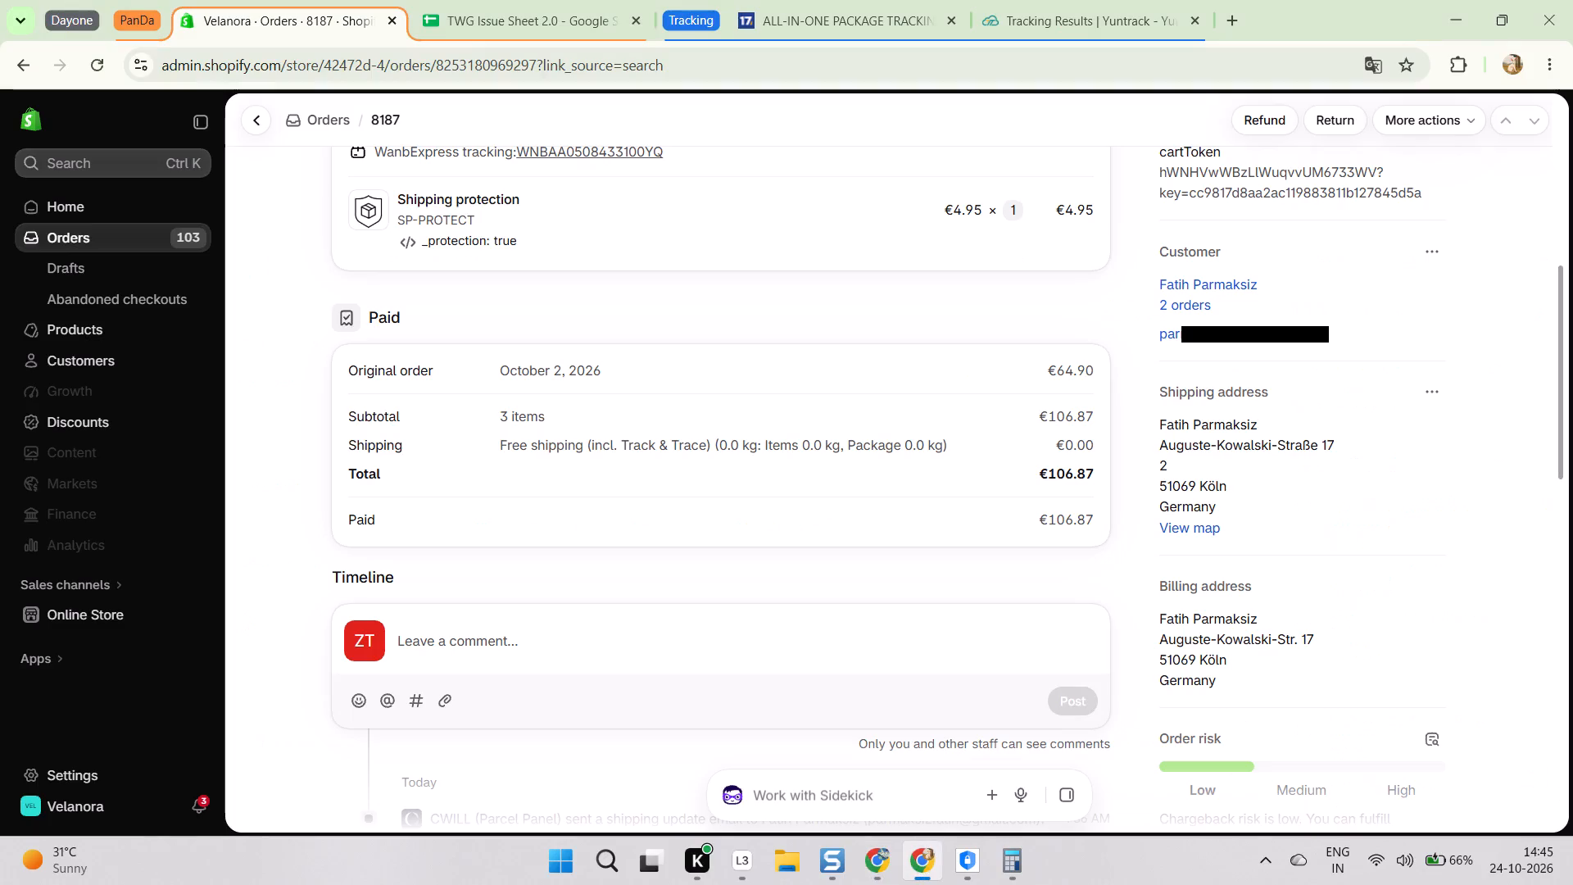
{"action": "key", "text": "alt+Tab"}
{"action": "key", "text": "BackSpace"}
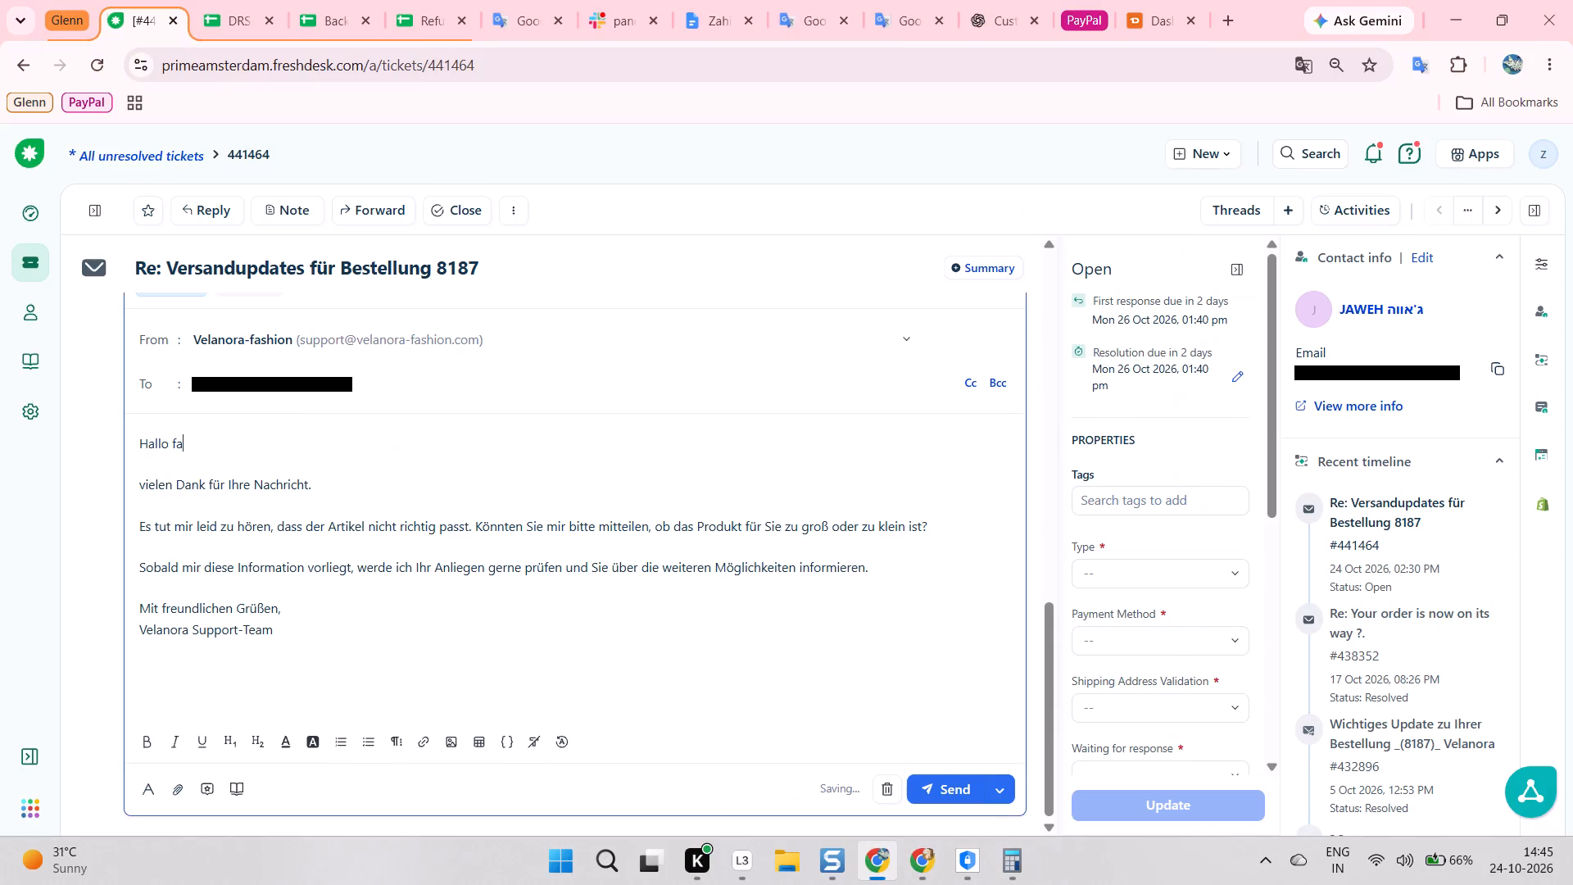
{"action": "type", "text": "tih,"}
{"action": "scroll", "coordinate": [683, 380], "scroll_direction": "down", "scroll_amount": 6}
{"action": "left_click", "coordinate": [934, 787]}
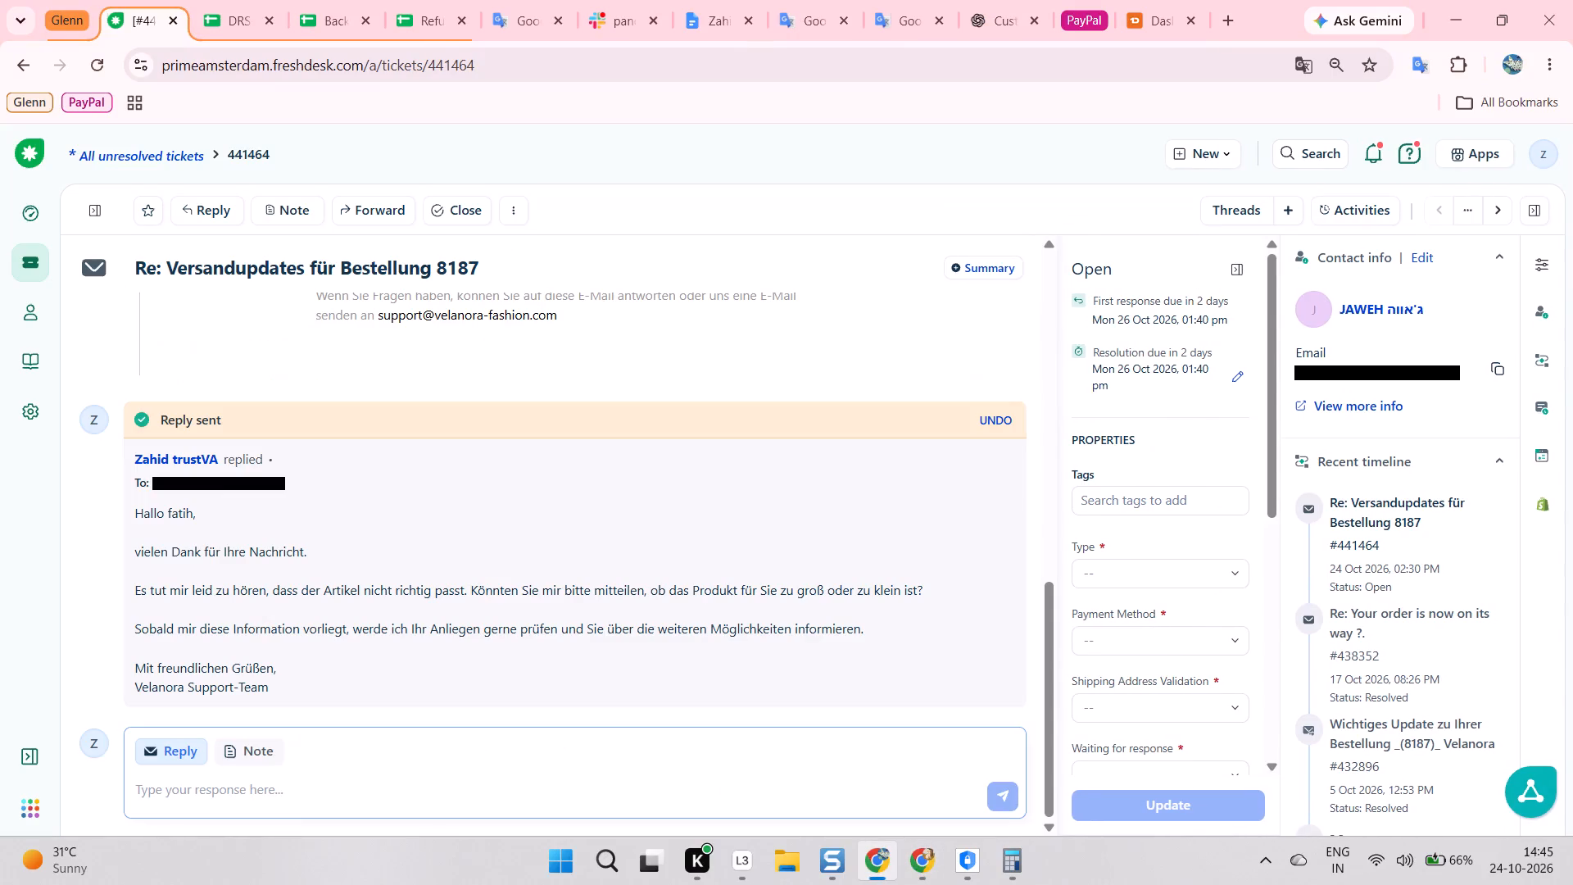
Set the ticket's type to Return + Size Issue.
{"action": "scroll", "coordinate": [887, 567], "scroll_direction": "down", "scroll_amount": 1}
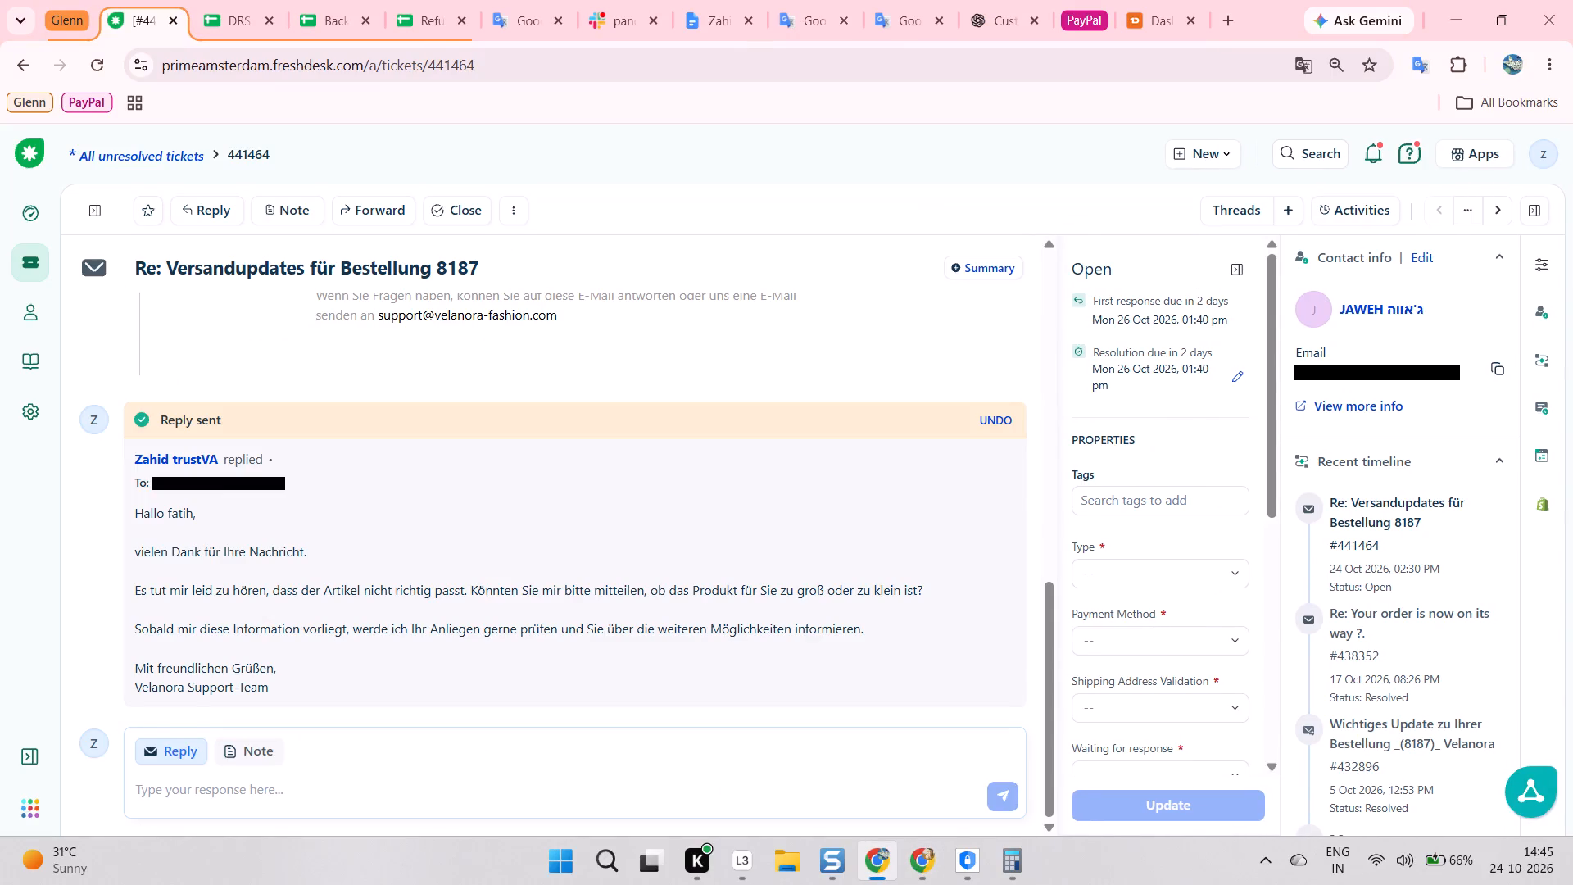
{"action": "left_click", "coordinate": [1132, 588]}
{"action": "left_click", "coordinate": [1135, 581]}
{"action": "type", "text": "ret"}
{"action": "left_click", "coordinate": [1151, 721]}
{"action": "key", "text": "Tab"}
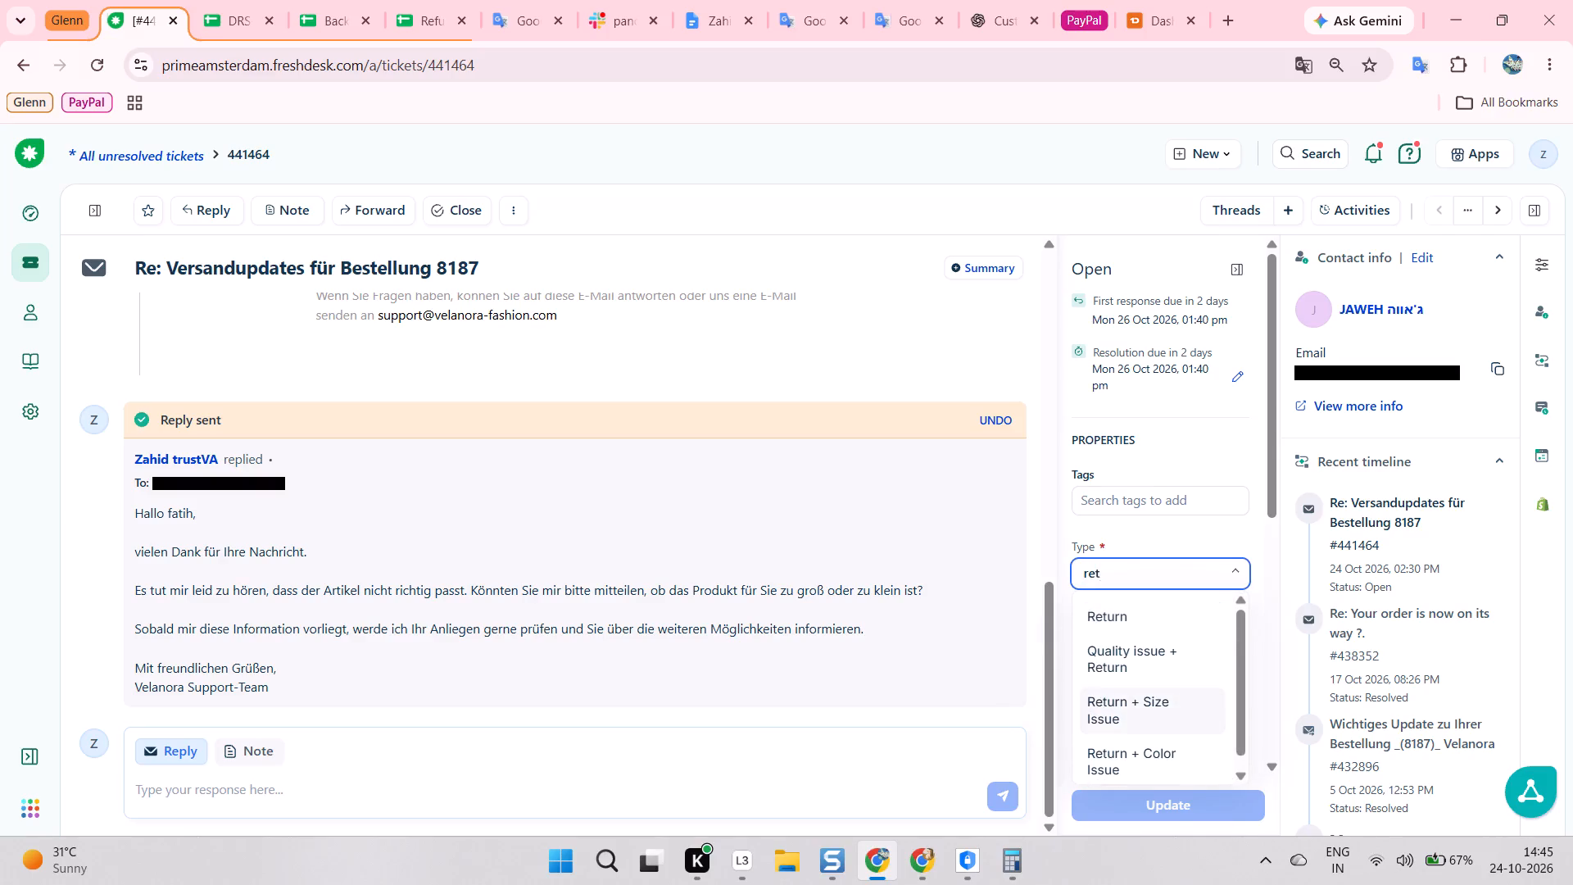
{"action": "key", "text": "alt+Tab"}
{"action": "scroll", "coordinate": [1203, 552], "scroll_direction": "down", "scroll_amount": 5}
{"action": "key", "text": "alt+Tab"}
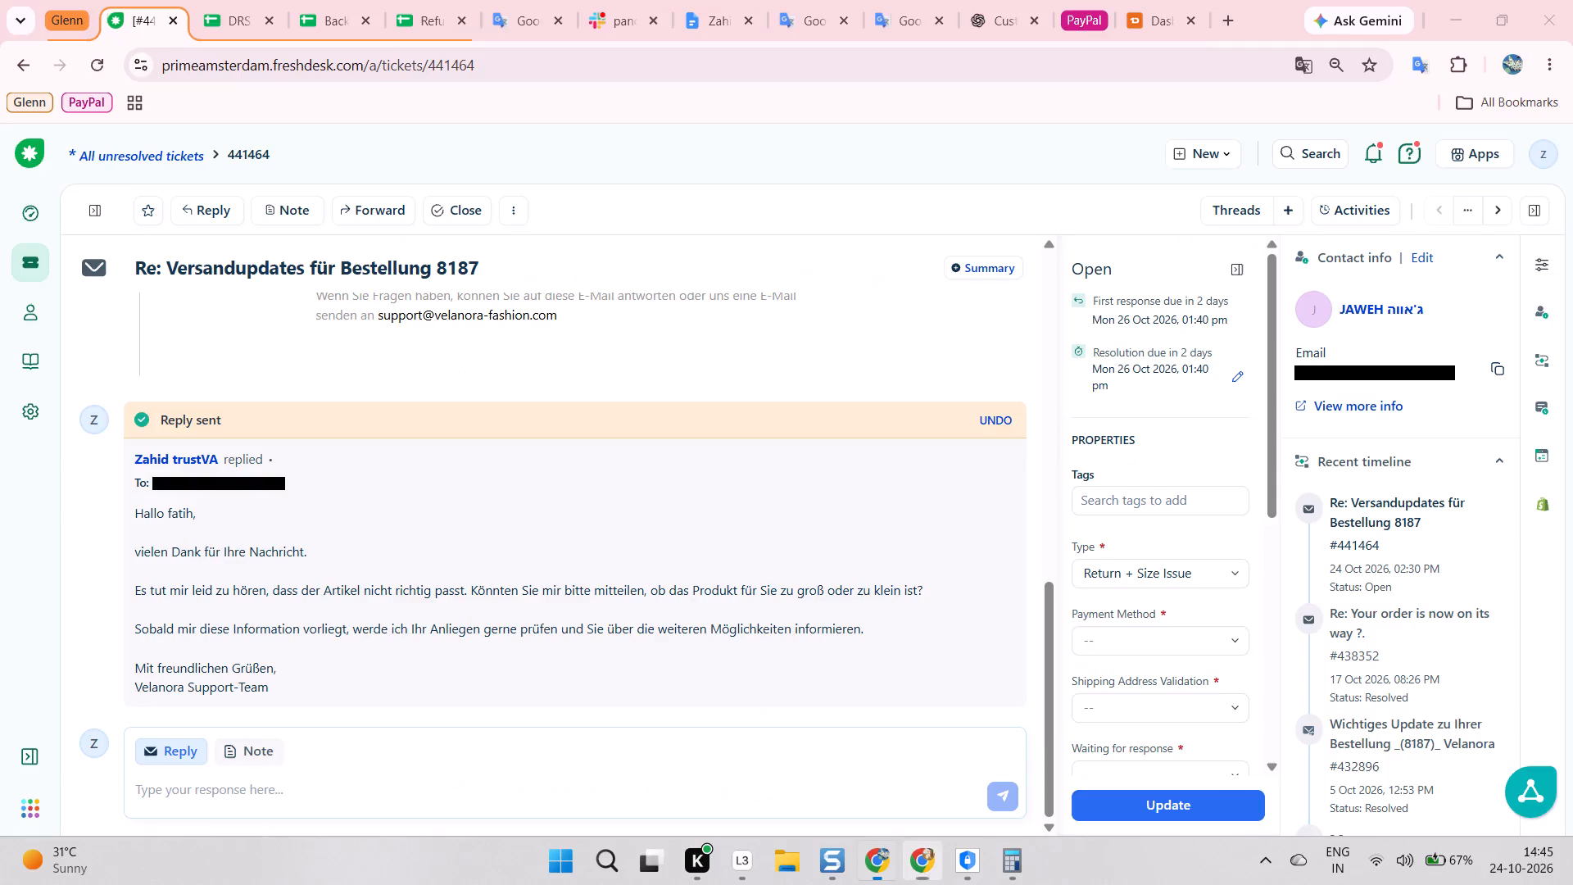
{"action": "scroll", "coordinate": [841, 498], "scroll_direction": "up", "scroll_amount": 2}
{"action": "key", "text": "alt+Tab"}
{"action": "scroll", "coordinate": [823, 438], "scroll_direction": "up", "scroll_amount": 11}
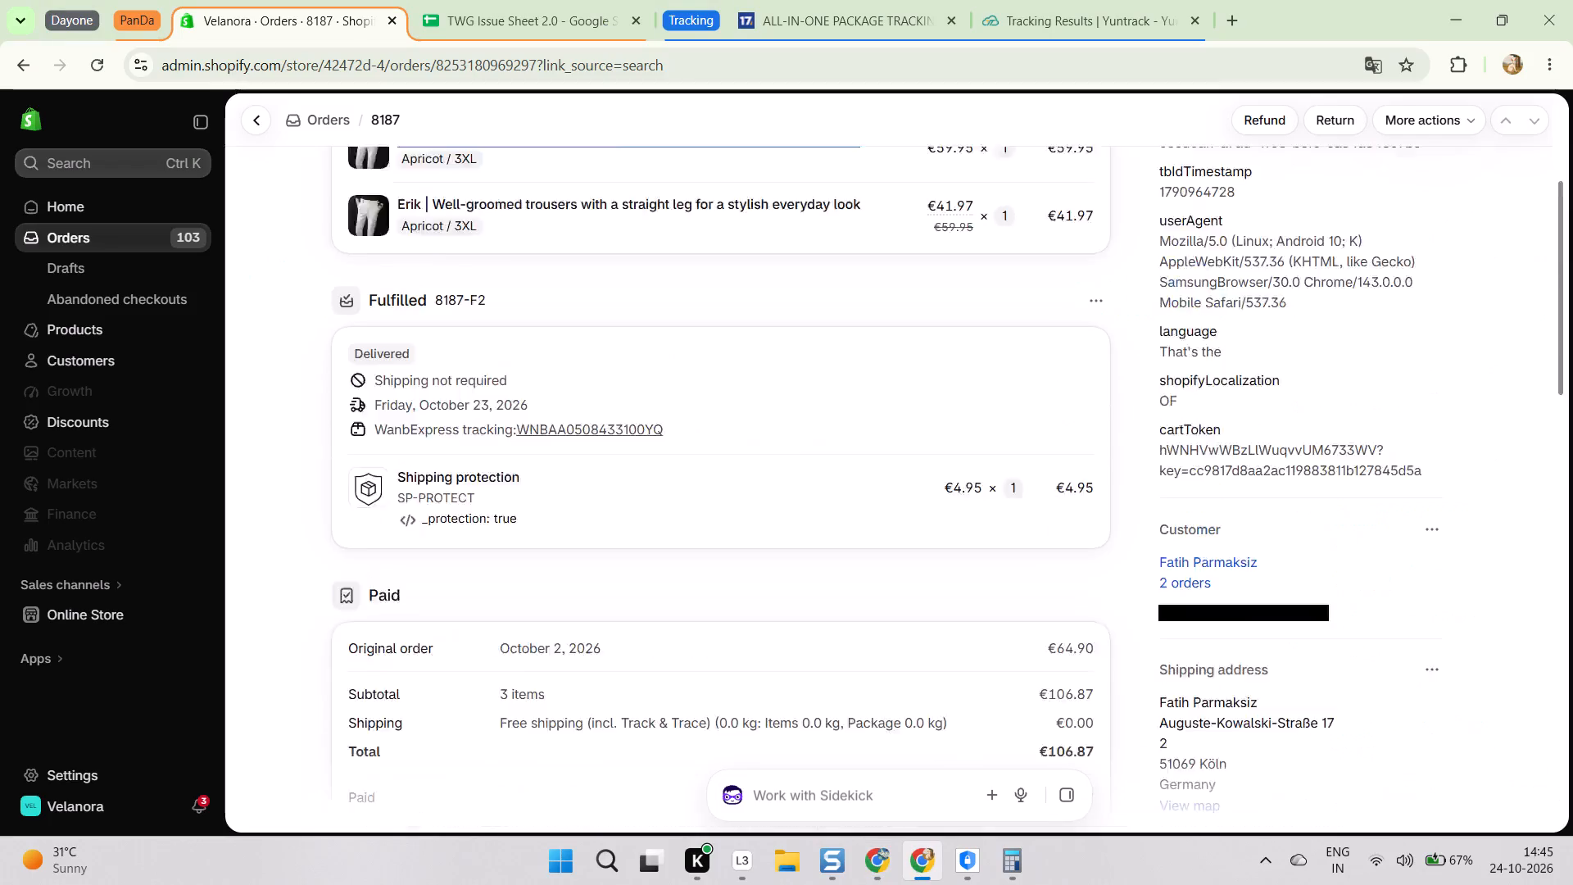
{"action": "scroll", "coordinate": [708, 360], "scroll_direction": "up", "scroll_amount": 2}
{"action": "key", "text": "alt+Tab"}
{"action": "scroll", "coordinate": [1099, 494], "scroll_direction": "down", "scroll_amount": 1}
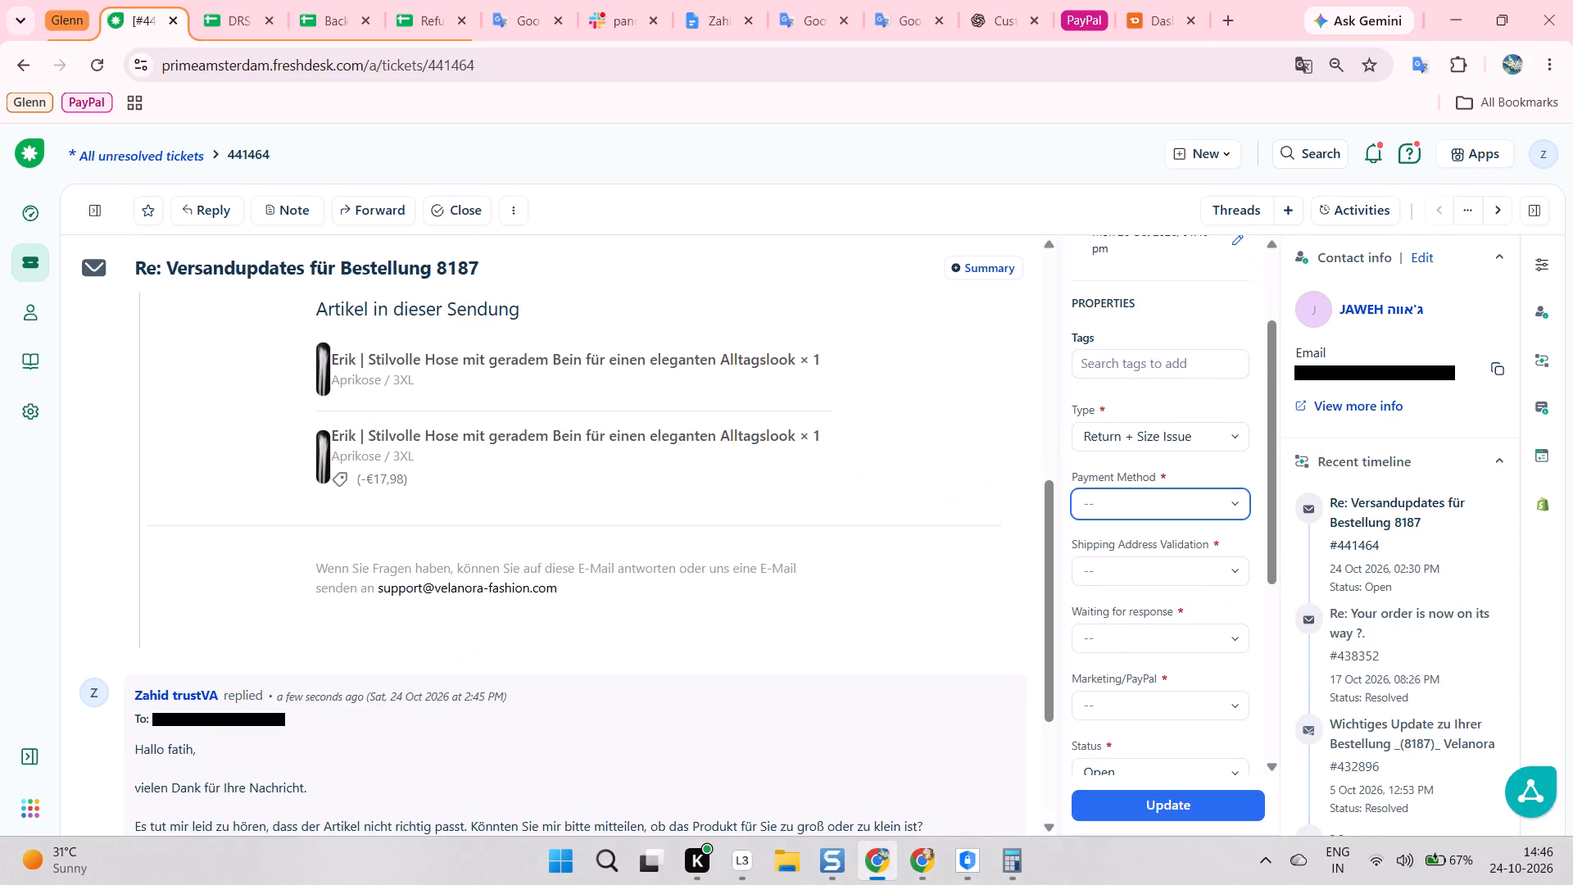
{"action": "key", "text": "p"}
{"action": "key", "text": "Tab"}
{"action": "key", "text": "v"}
{"action": "key", "text": "Tab"}
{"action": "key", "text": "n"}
{"action": "key", "text": "Tab"}
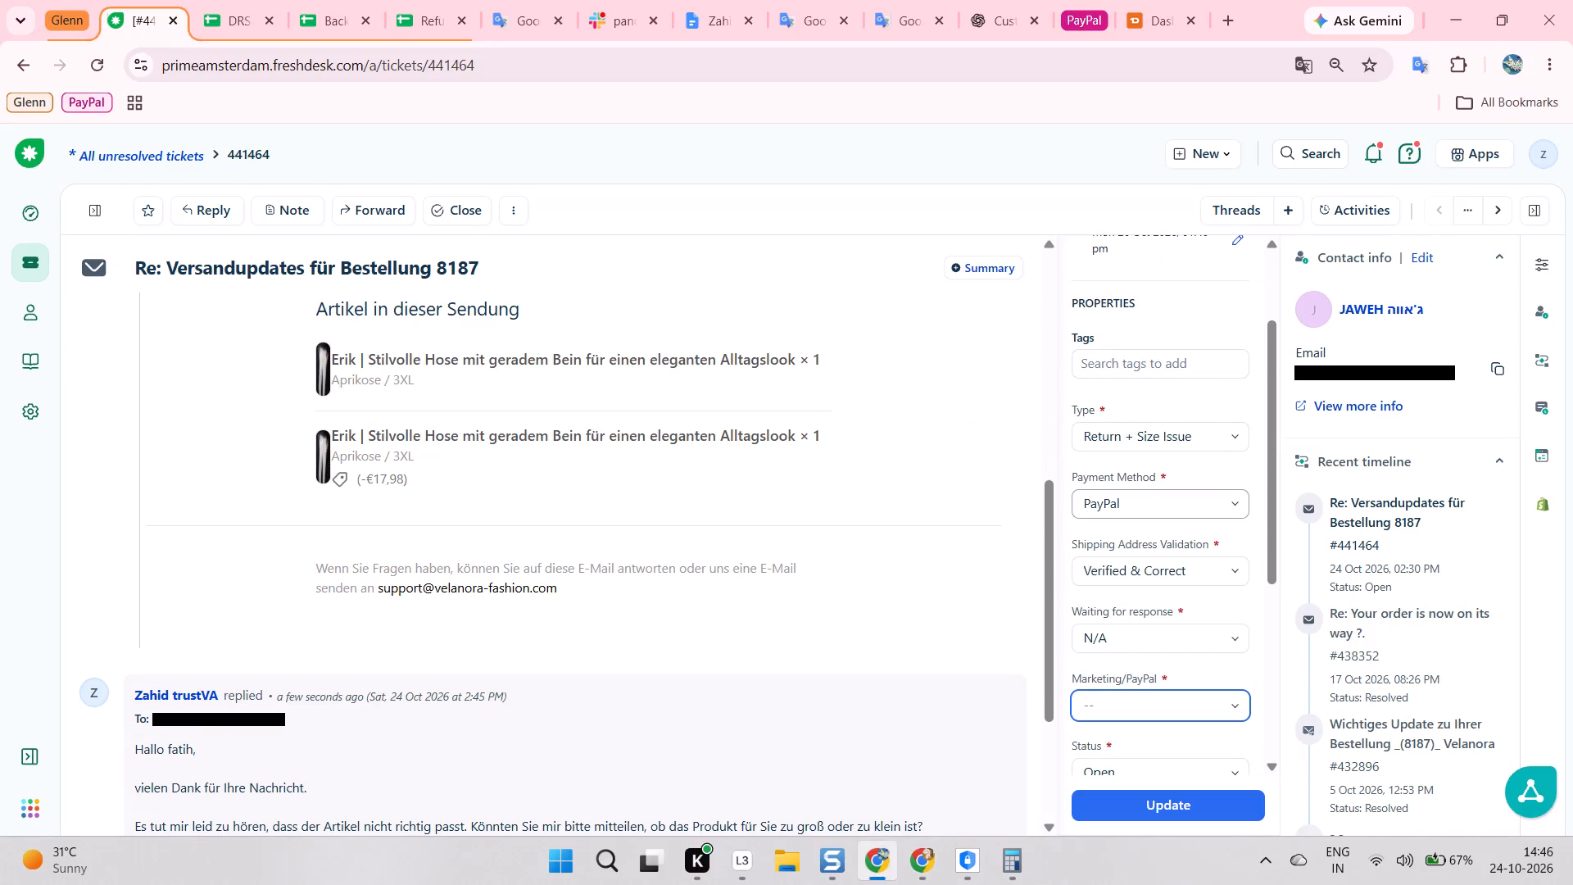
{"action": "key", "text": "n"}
{"action": "key", "text": "Tab"}
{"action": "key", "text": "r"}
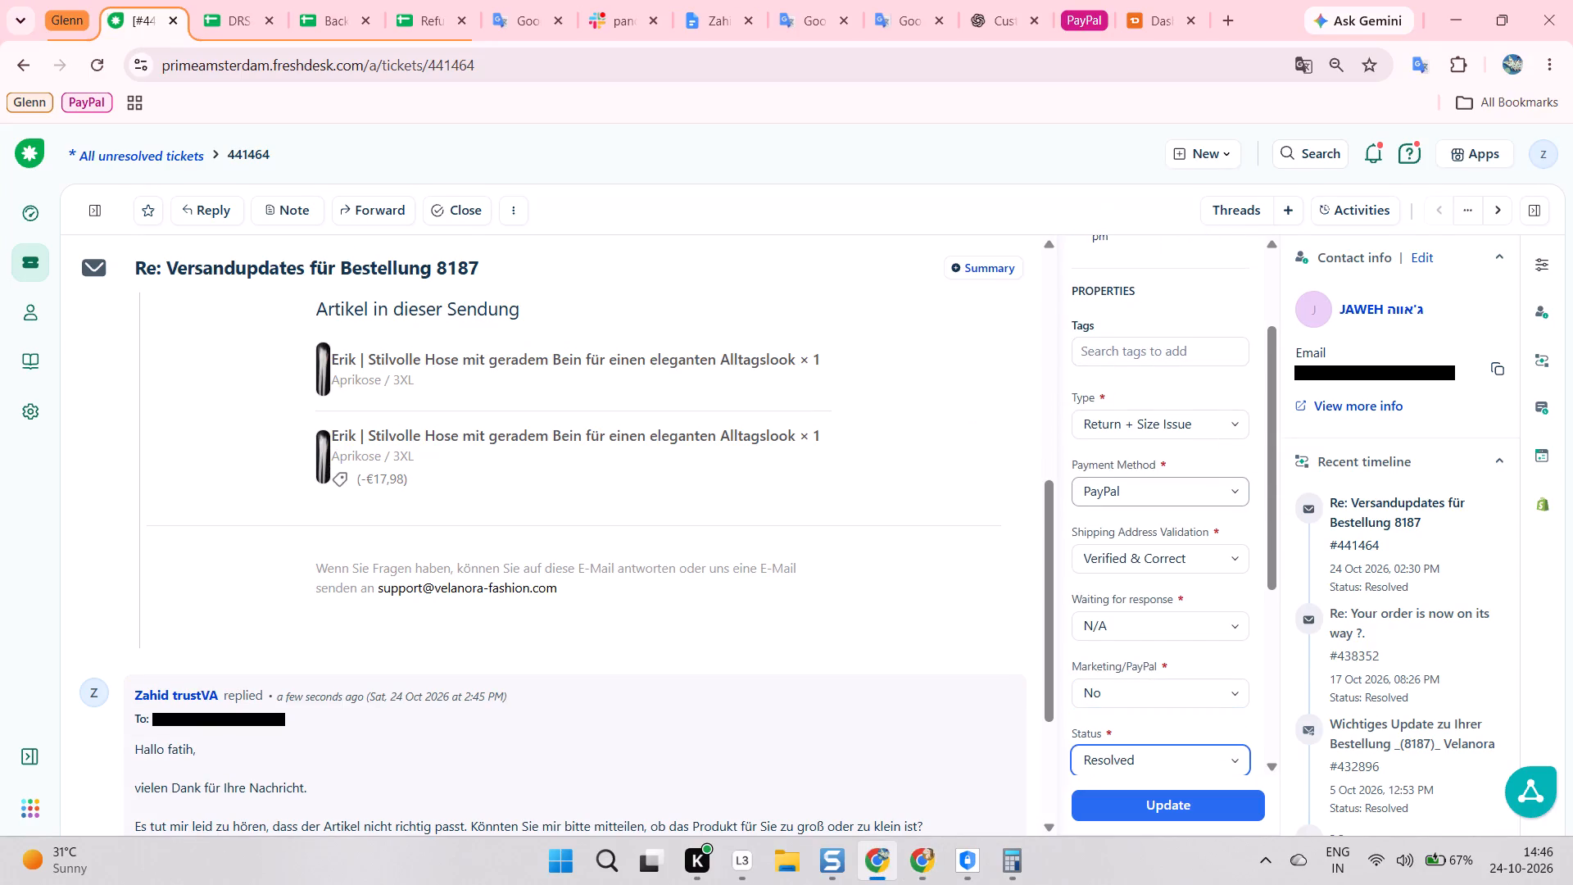
{"action": "key", "text": "Tab"}
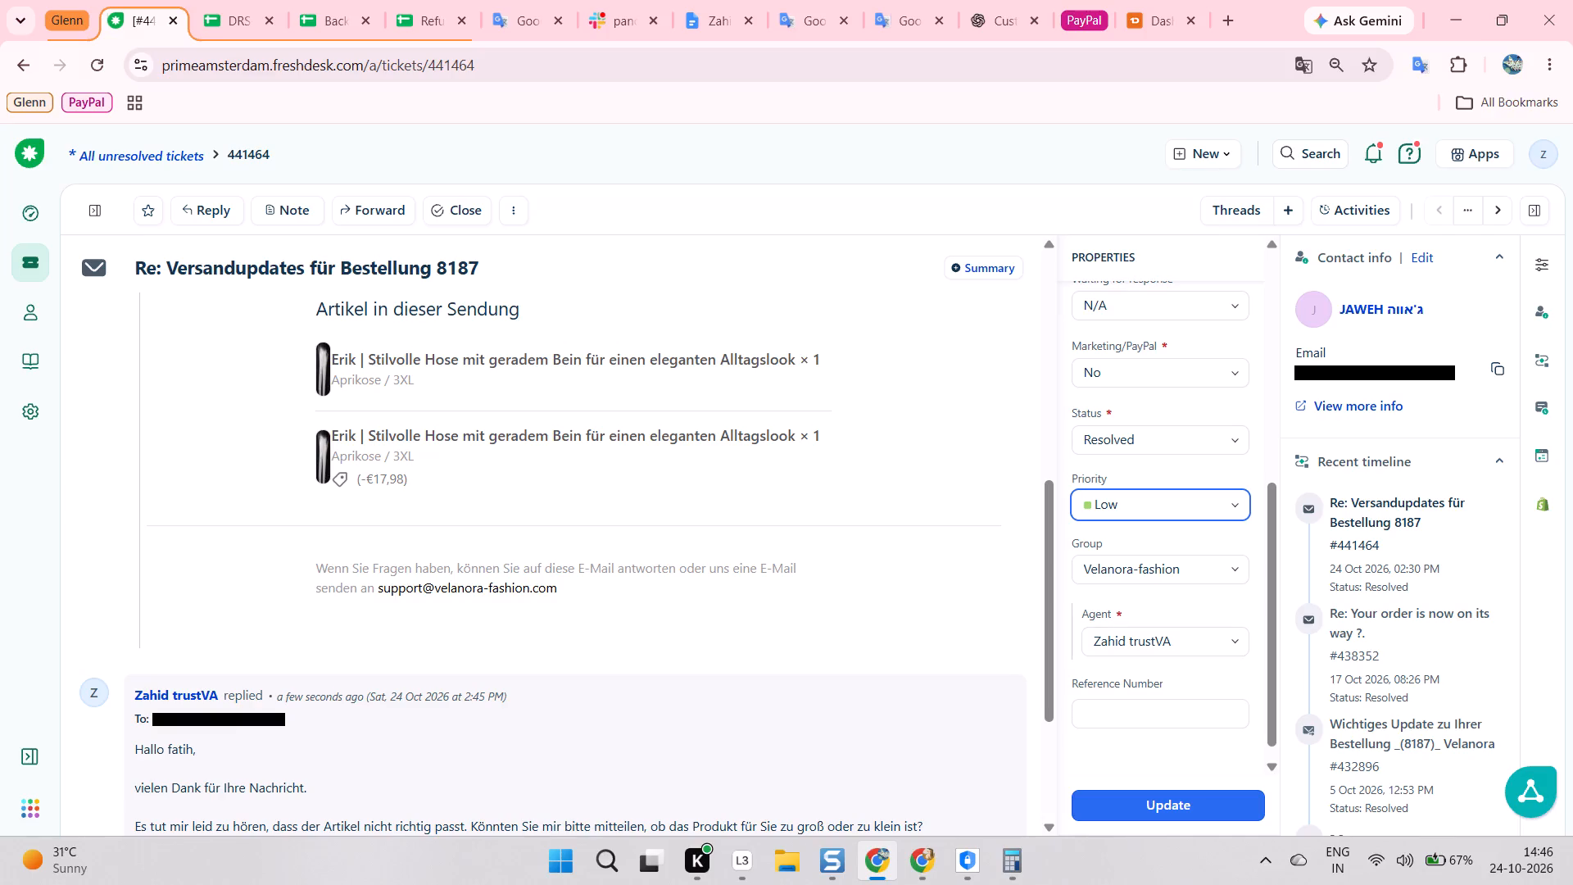
{"action": "left_click", "coordinate": [1199, 807]}
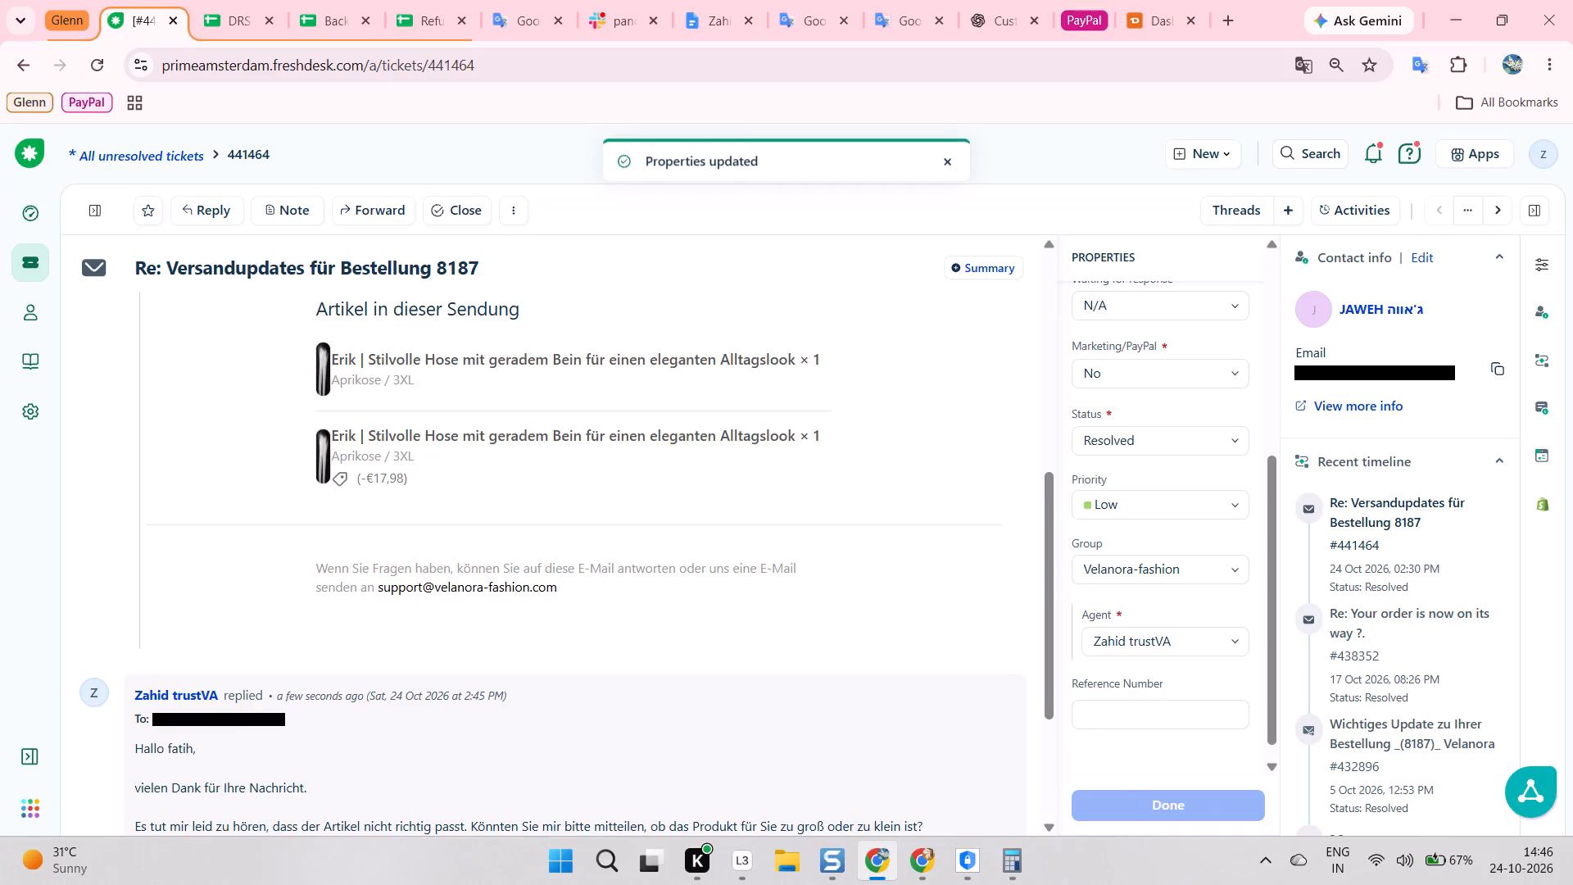
Copy ticket number 441464 and log it under ZAHID on the Oct 24 sheet of DRS- October 2026.
{"action": "double_click", "coordinate": [235, 157]}
{"action": "key", "text": "ctrl+c"}
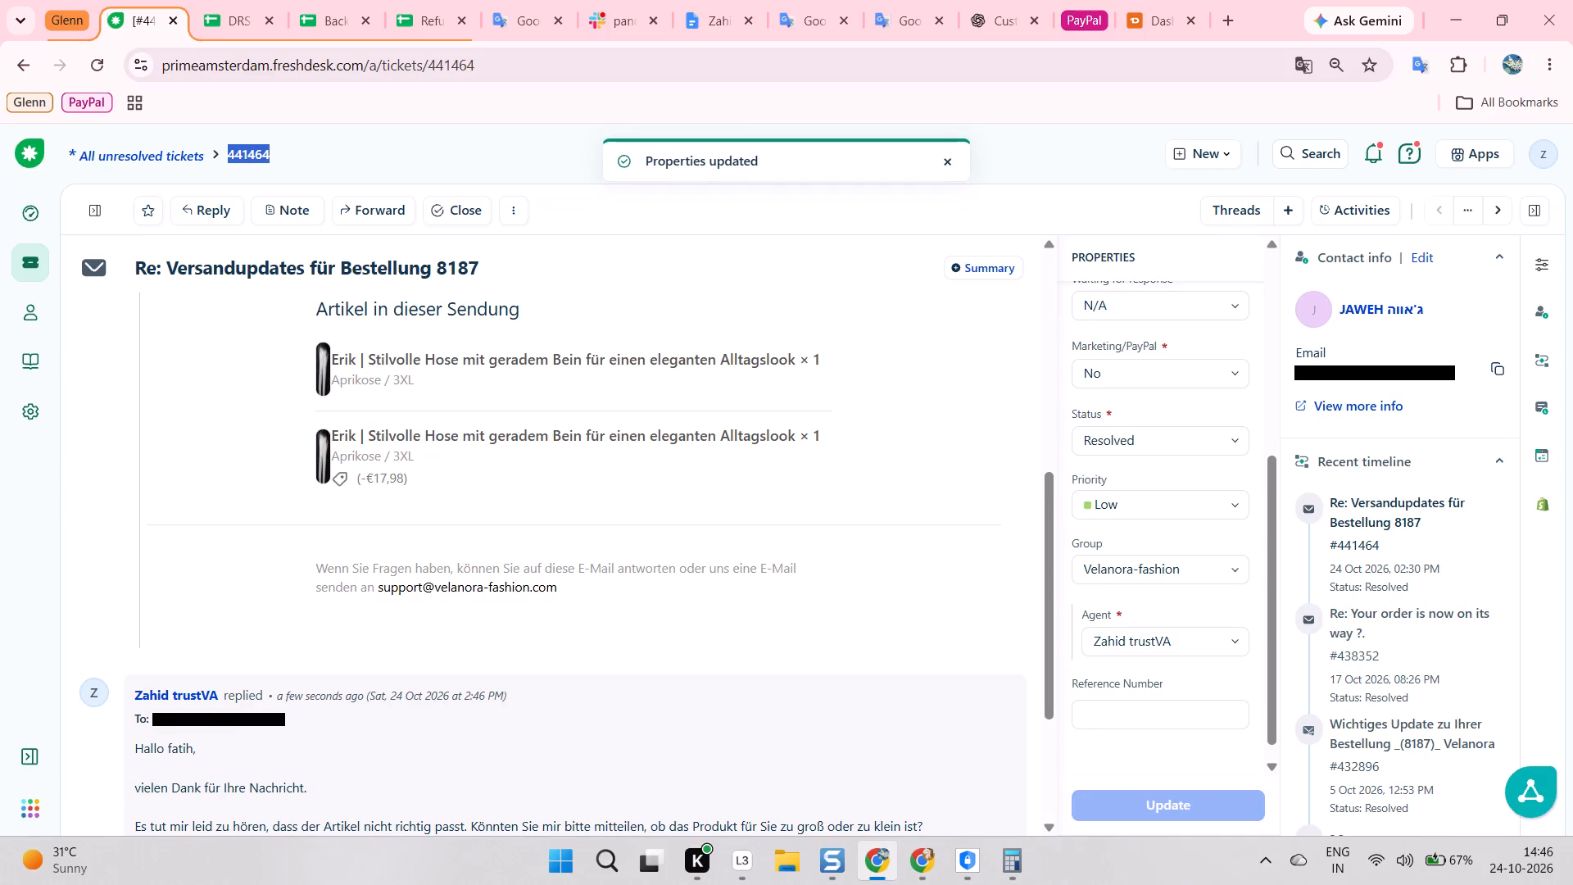
{"action": "key", "text": "ctrl+c"}
{"action": "left_click", "coordinate": [241, 25]}
{"action": "key", "text": "ctrl+v"}
{"action": "left_click", "coordinate": [626, 383]}
{"action": "scroll", "coordinate": [619, 406], "scroll_direction": "left", "scroll_amount": 1}
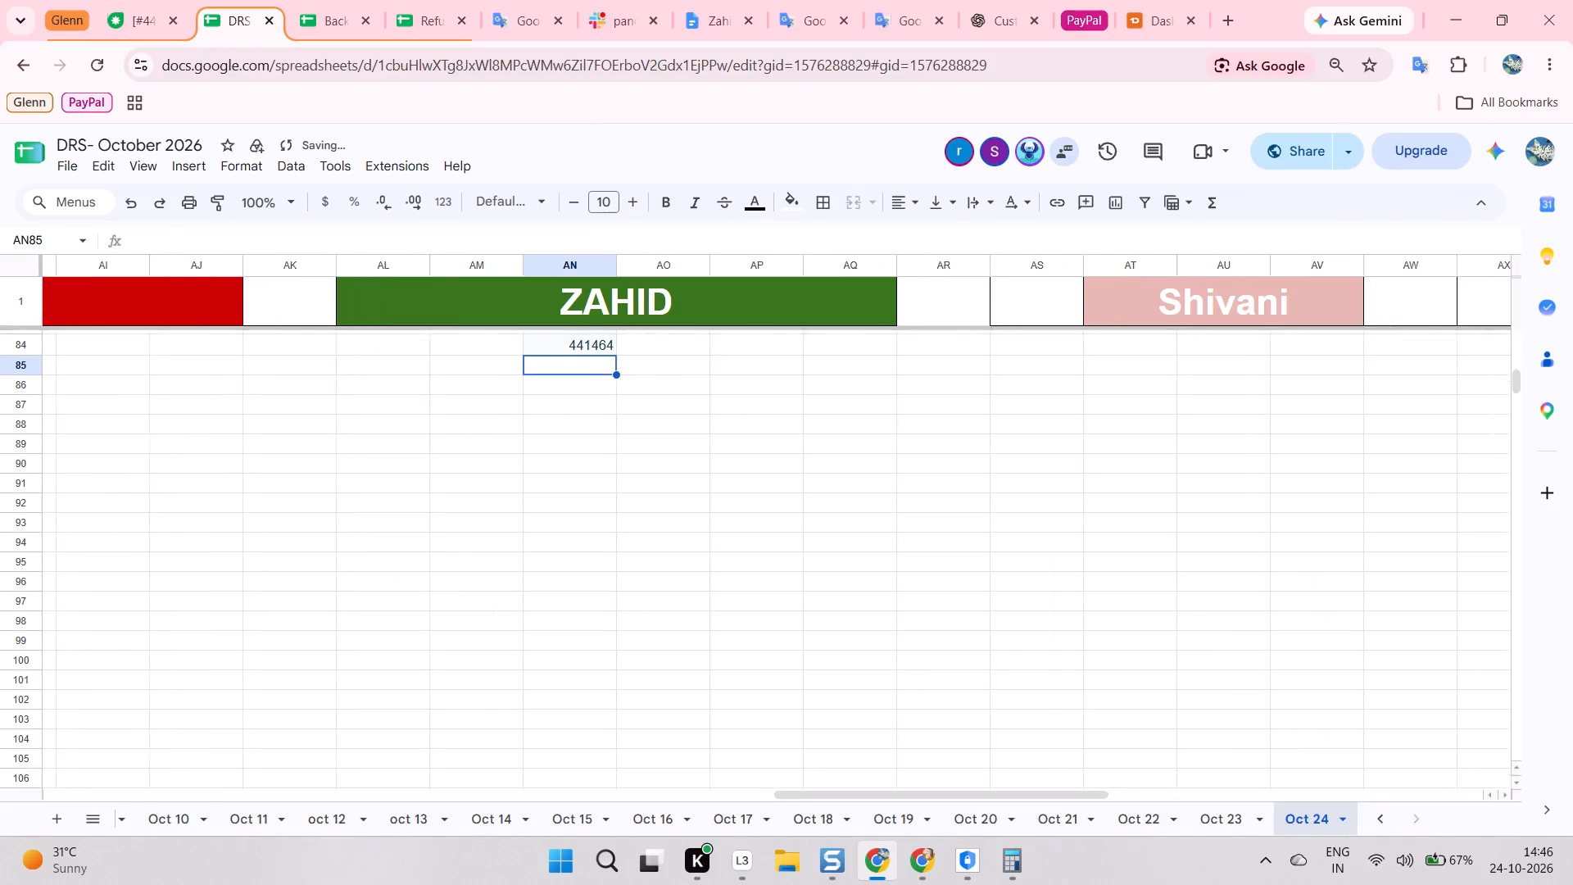
{"action": "scroll", "coordinate": [528, 411], "scroll_direction": "left", "scroll_amount": 1}
Go back to Freshdesk and return from ticket 441464 to the list of all unresolved tickets.
{"action": "left_click", "coordinate": [134, 0]}
{"action": "scroll", "coordinate": [662, 562], "scroll_direction": "down", "scroll_amount": 4}
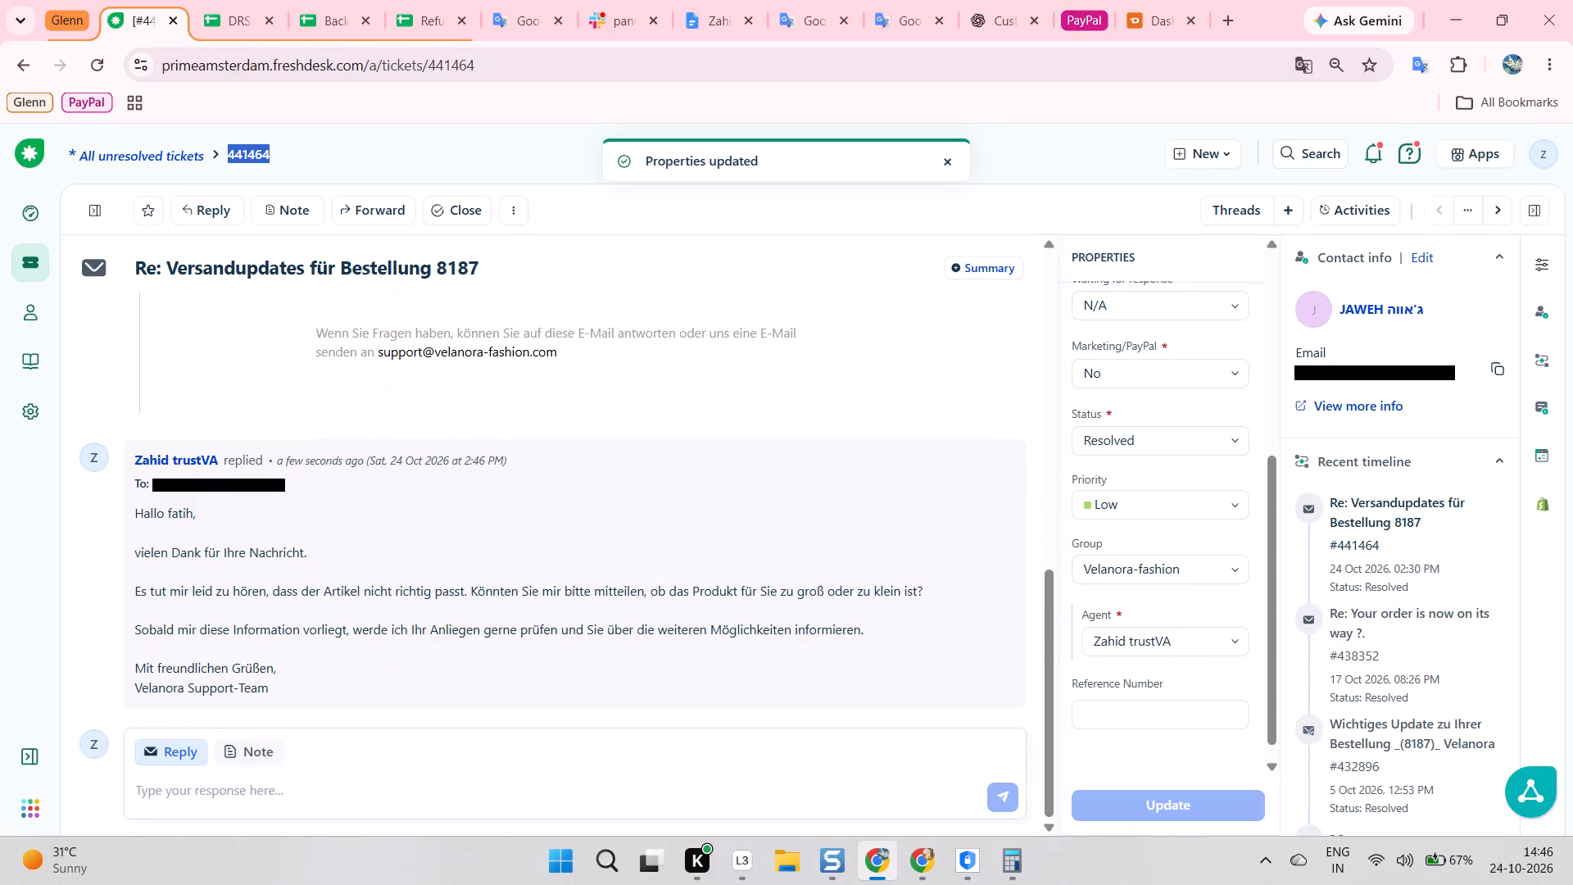
{"action": "left_click", "coordinate": [666, 525]}
{"action": "left_click", "coordinate": [527, 537]}
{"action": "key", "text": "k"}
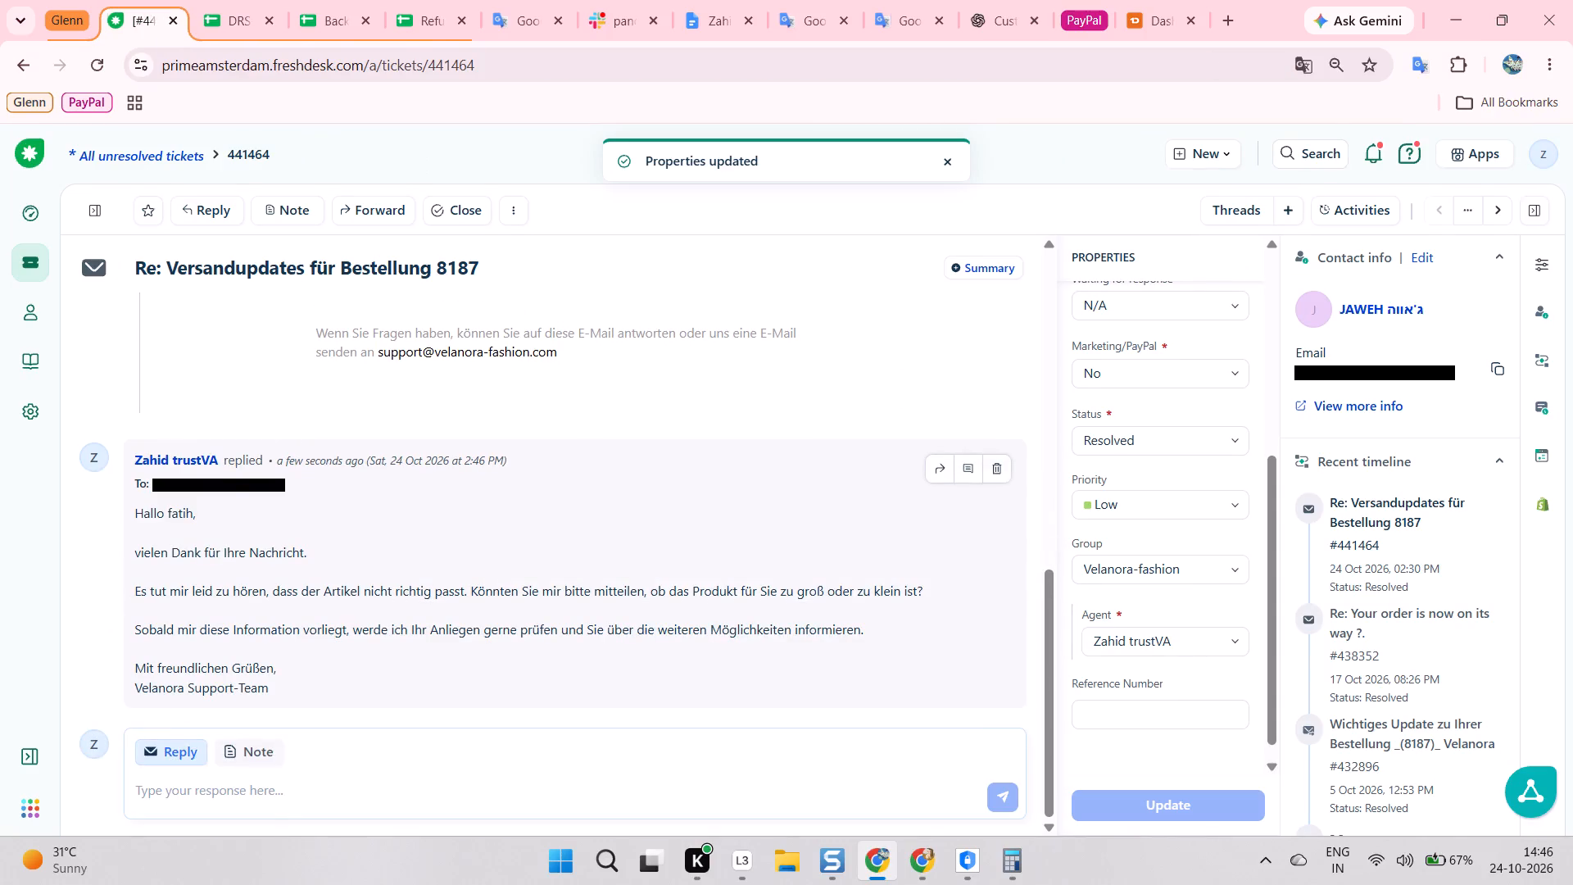
{"action": "left_click", "coordinate": [25, 269]}
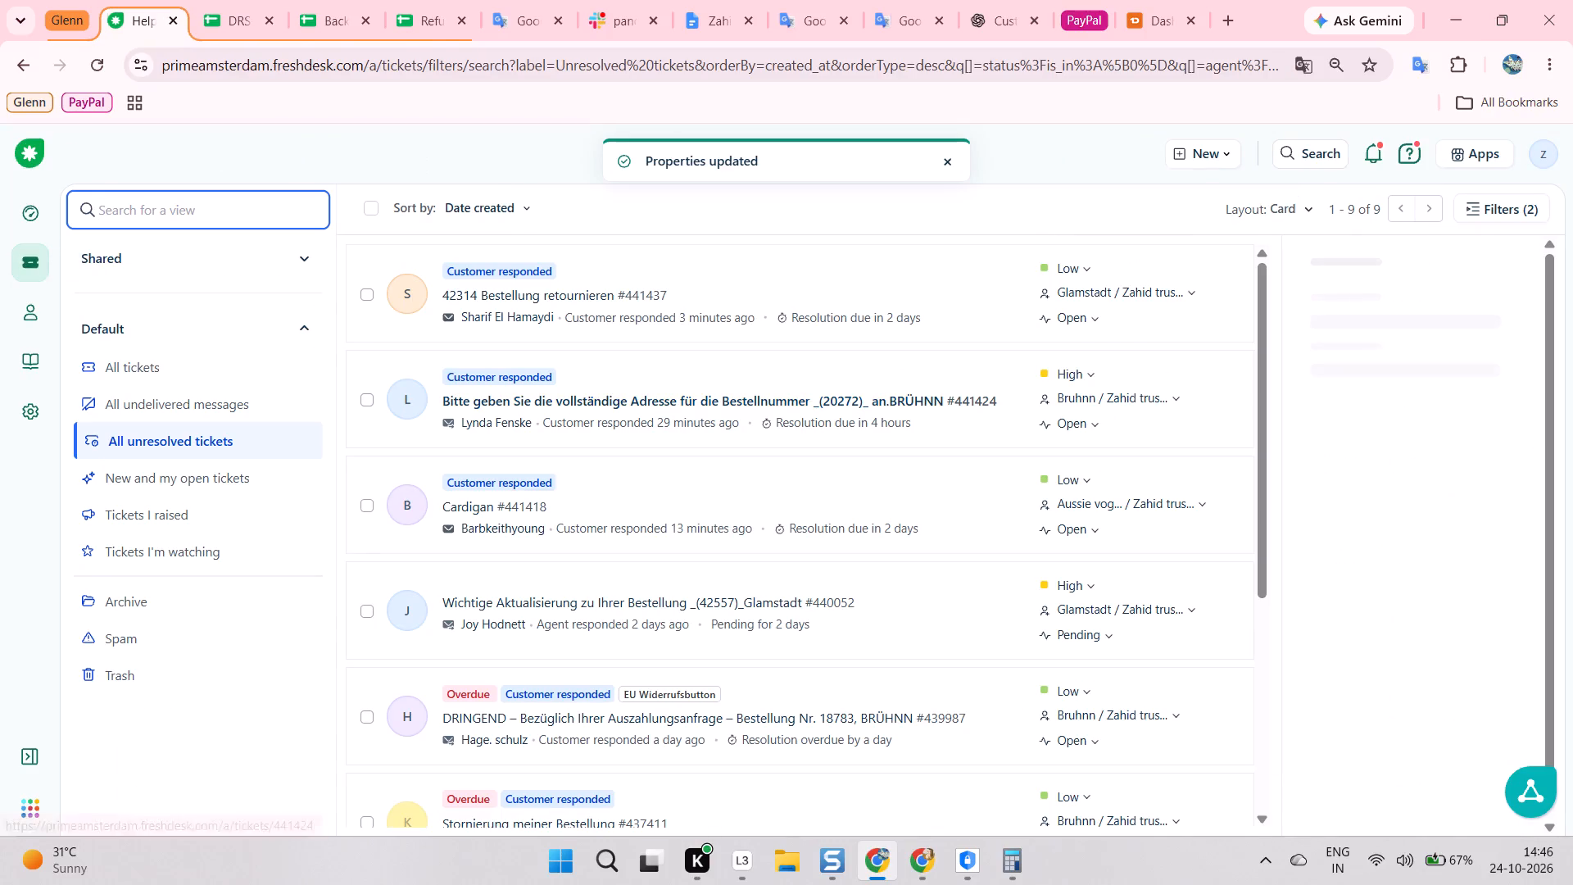
{"action": "scroll", "coordinate": [614, 350], "scroll_direction": "up", "scroll_amount": 3}
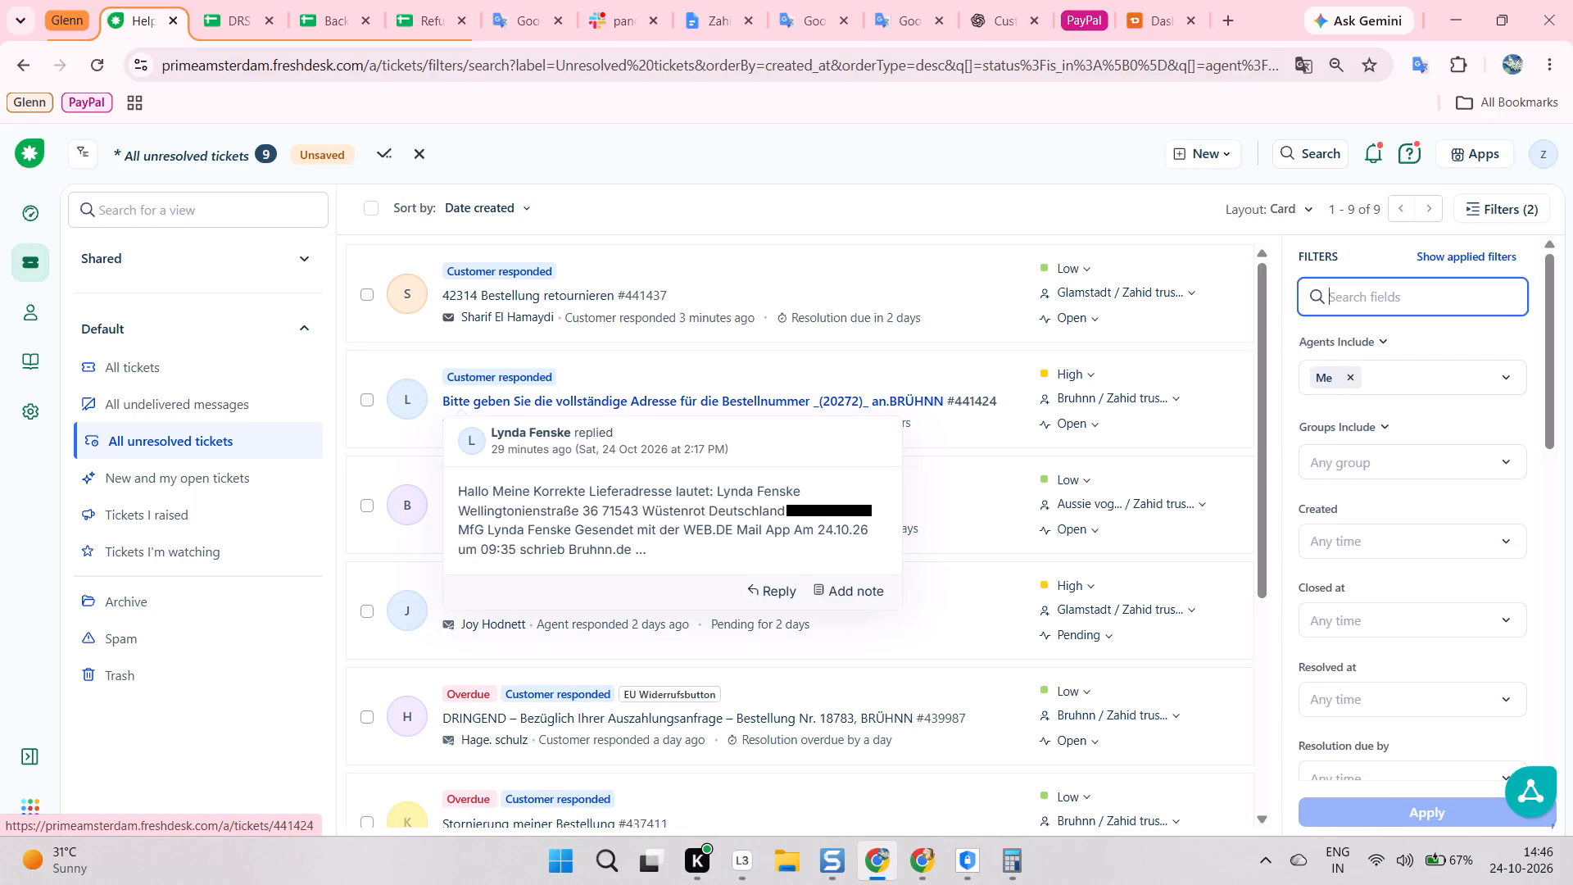
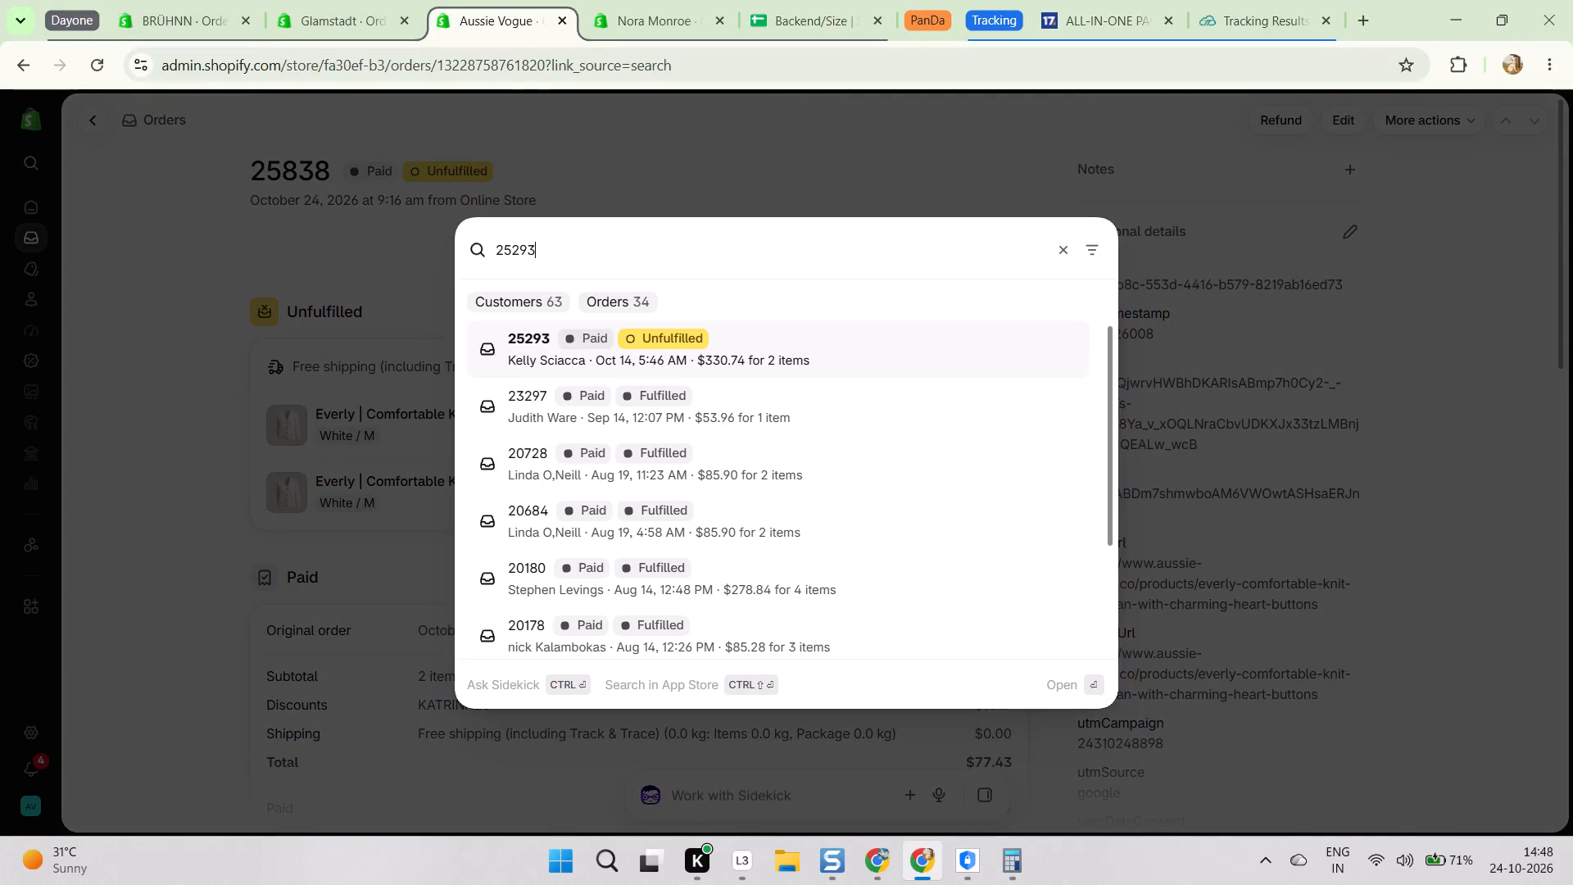
{"action": "left_click", "coordinate": [528, 343]}
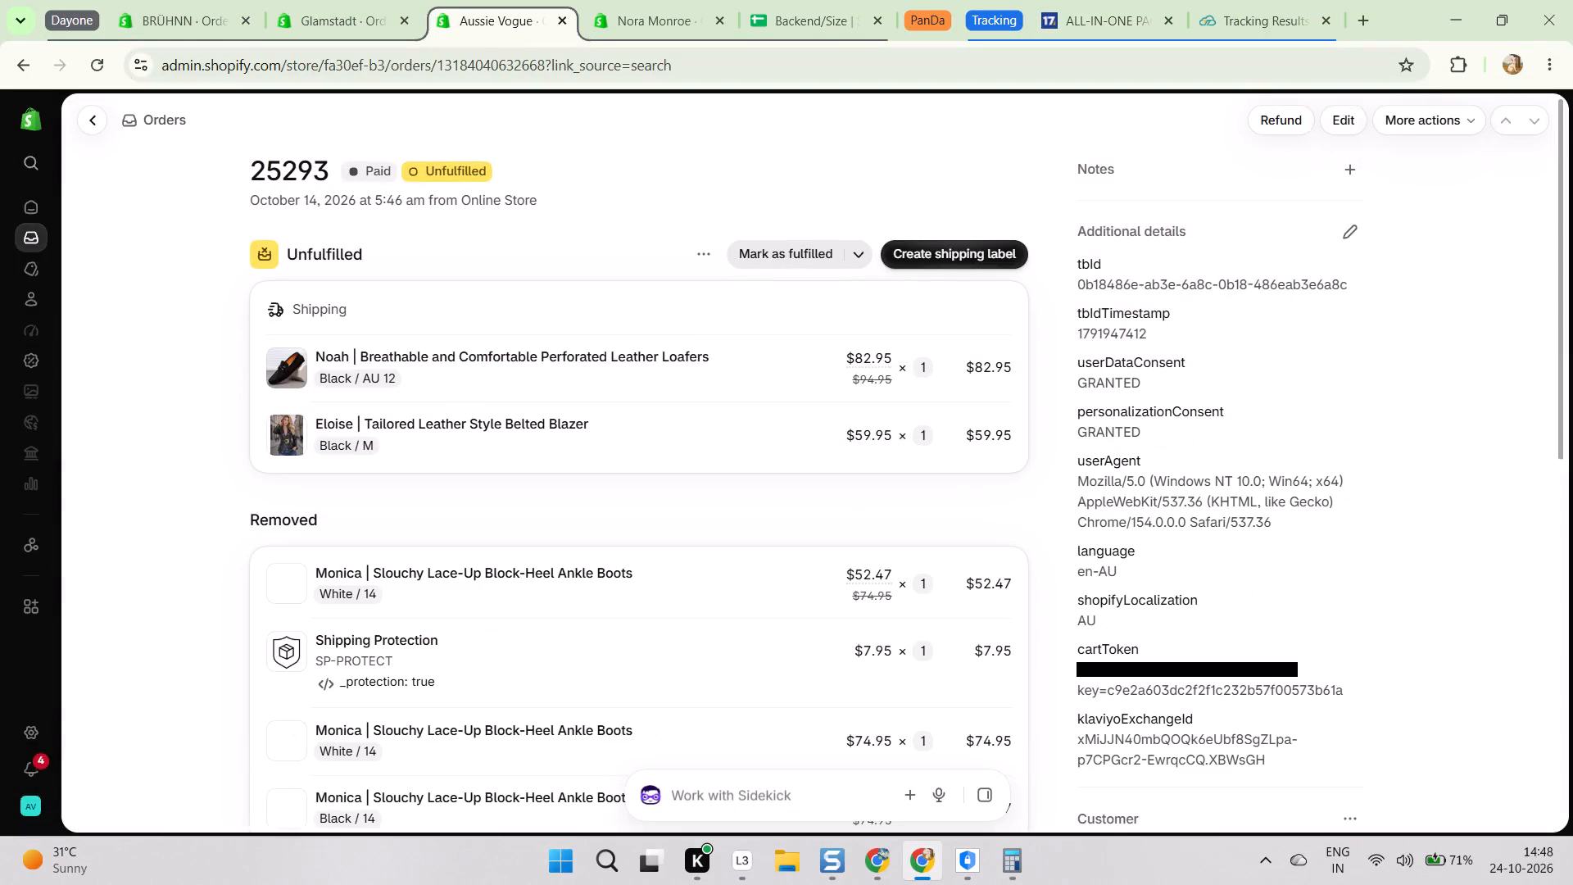
{"action": "scroll", "coordinate": [502, 339], "scroll_direction": "down", "scroll_amount": 1}
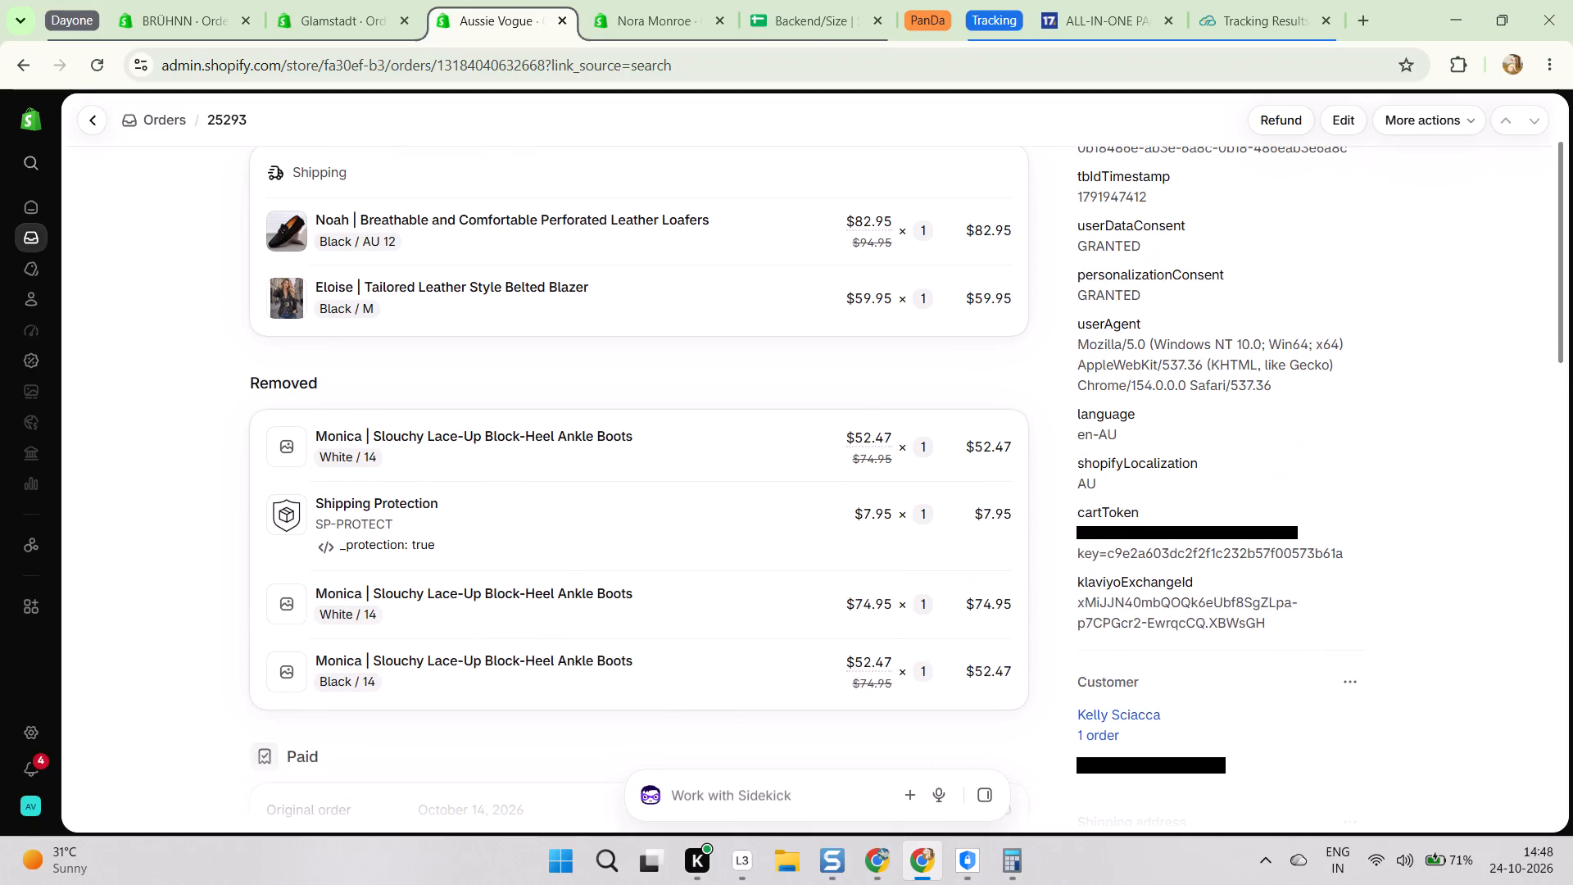
{"action": "scroll", "coordinate": [498, 336], "scroll_direction": "up", "scroll_amount": 1}
{"action": "scroll", "coordinate": [498, 332], "scroll_direction": "down", "scroll_amount": 2}
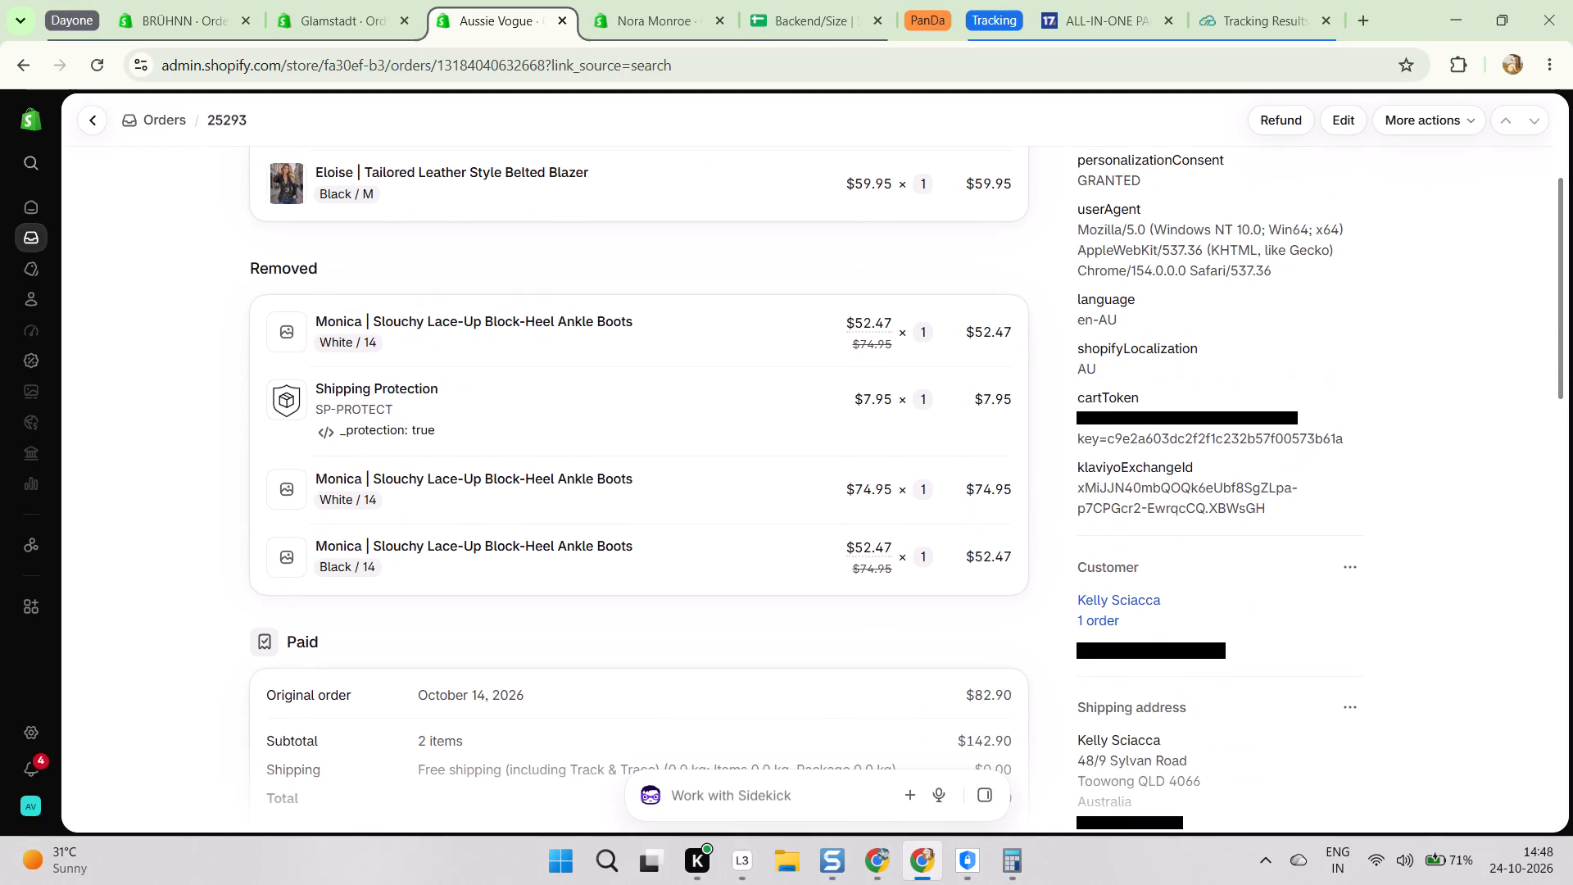
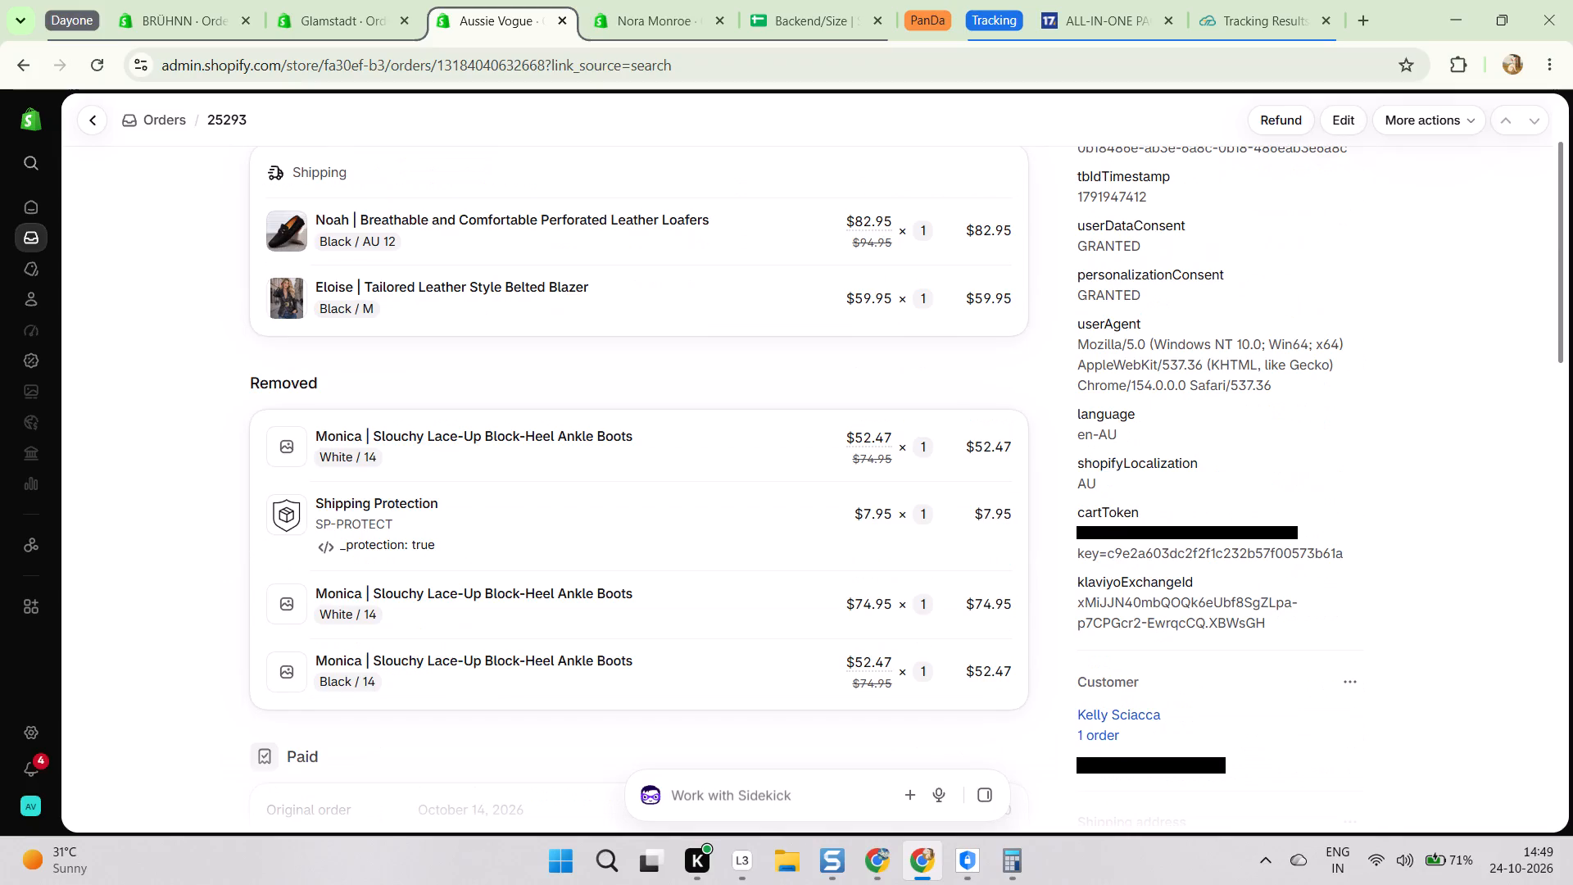
{"action": "scroll", "coordinate": [724, 470], "scroll_direction": "down", "scroll_amount": 9}
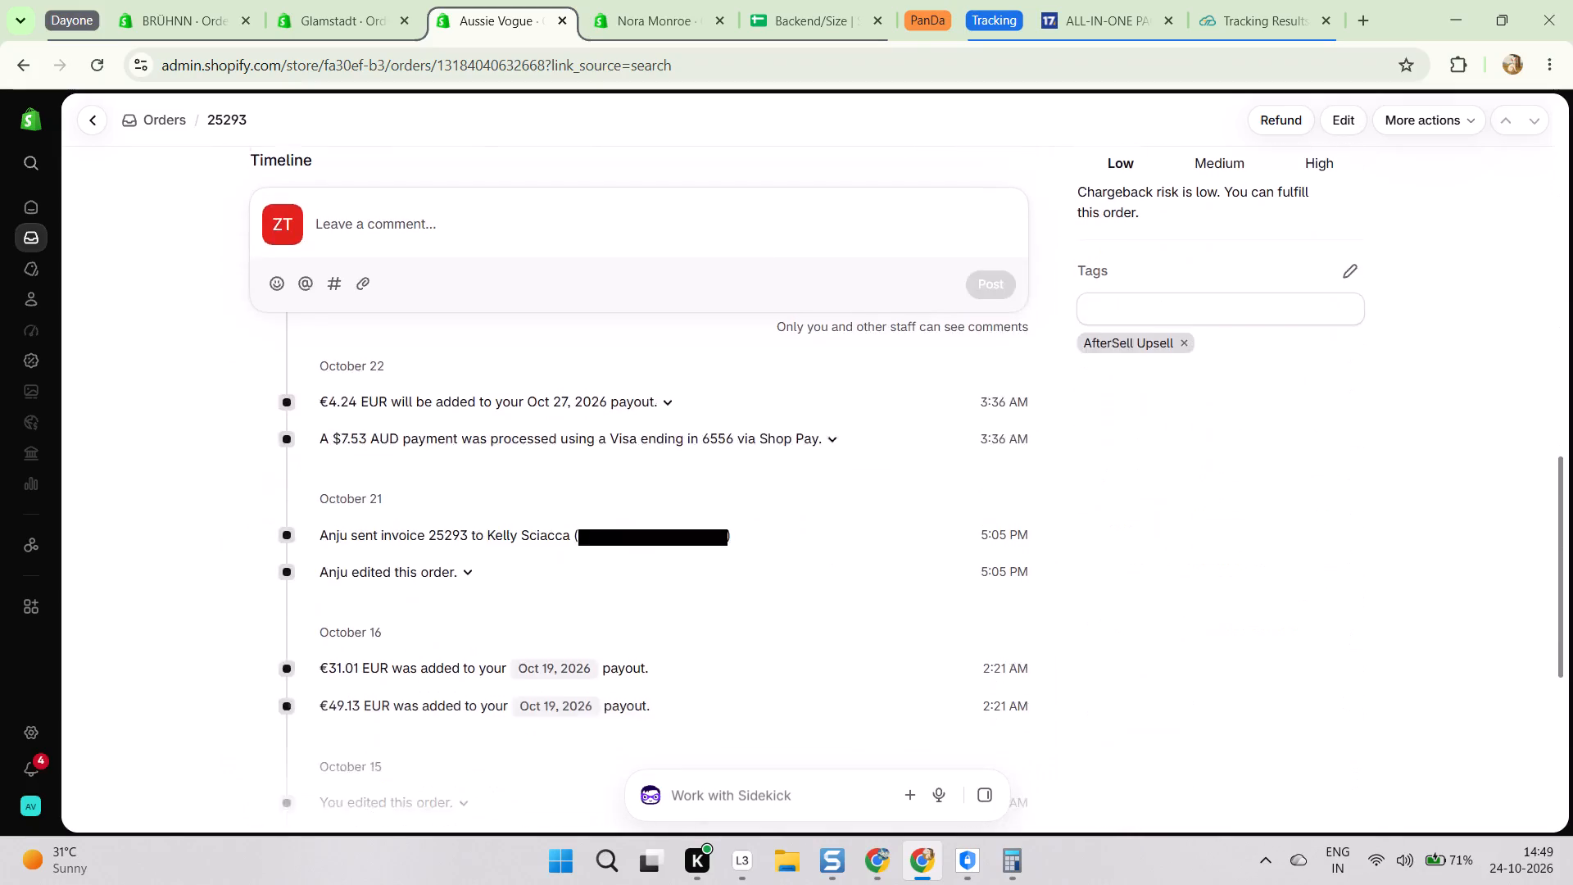
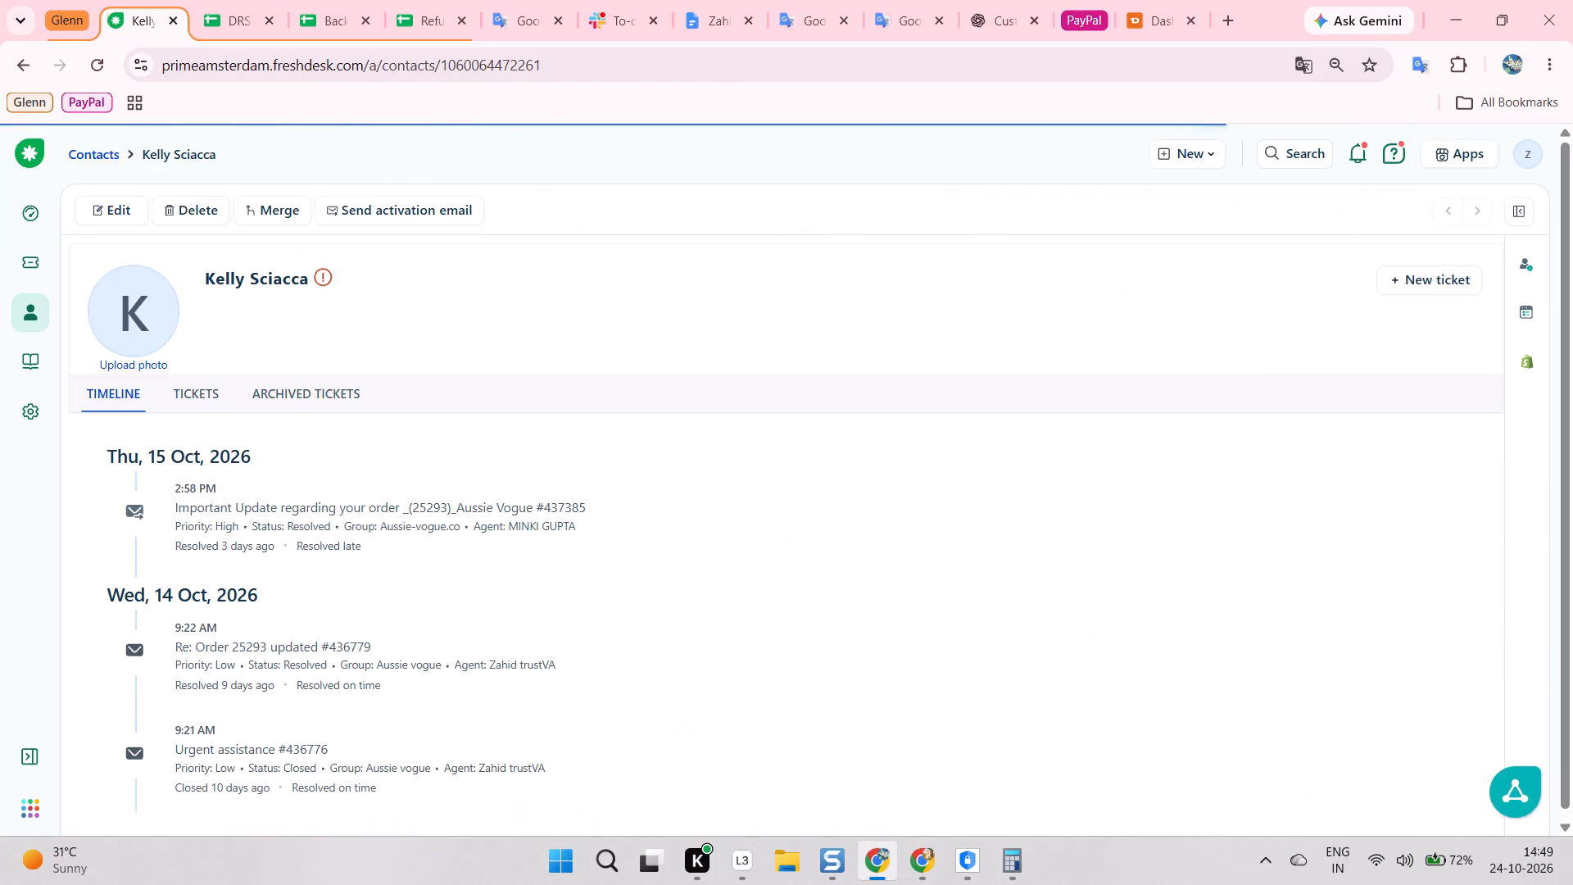
{"action": "left_click", "coordinate": [239, 510]}
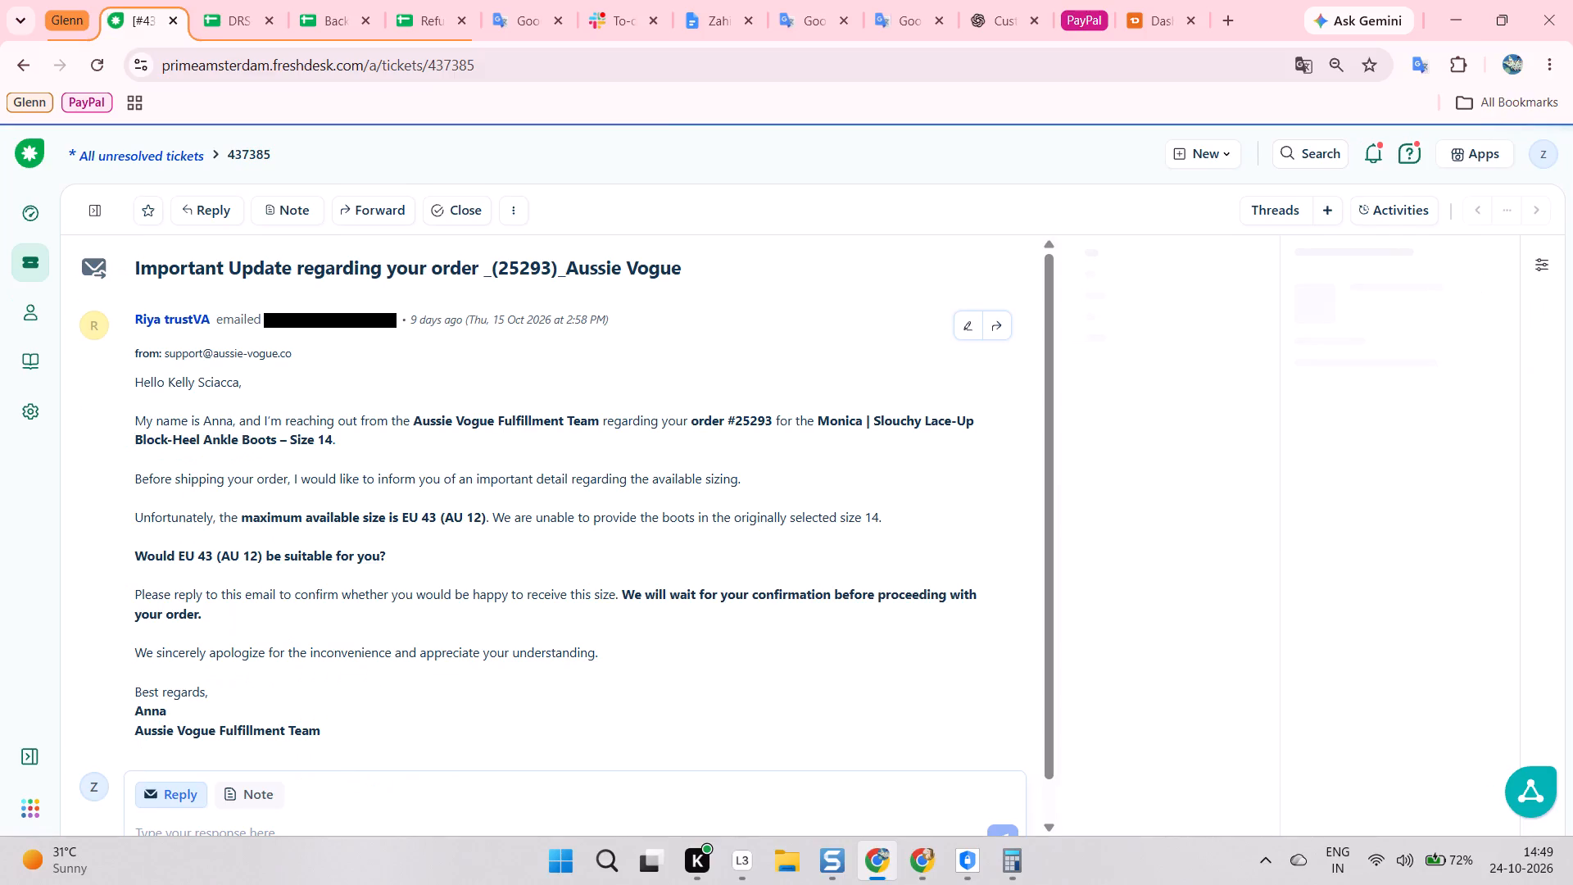
{"action": "scroll", "coordinate": [326, 534], "scroll_direction": "down", "scroll_amount": 2}
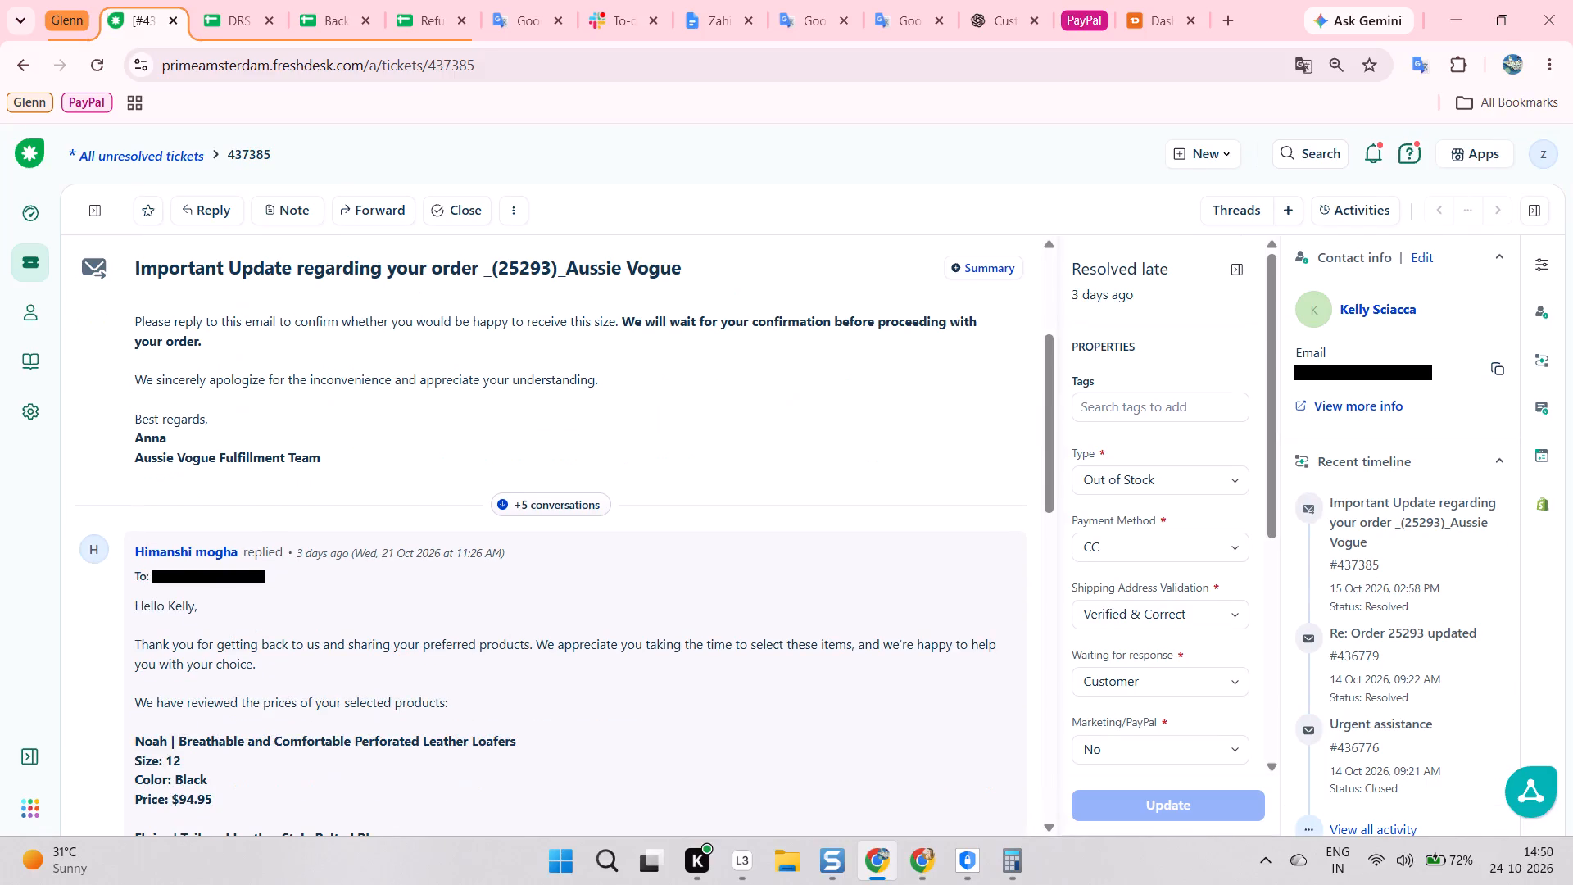
{"action": "left_click", "coordinate": [540, 496]}
{"action": "scroll", "coordinate": [538, 463], "scroll_direction": "down", "scroll_amount": 3}
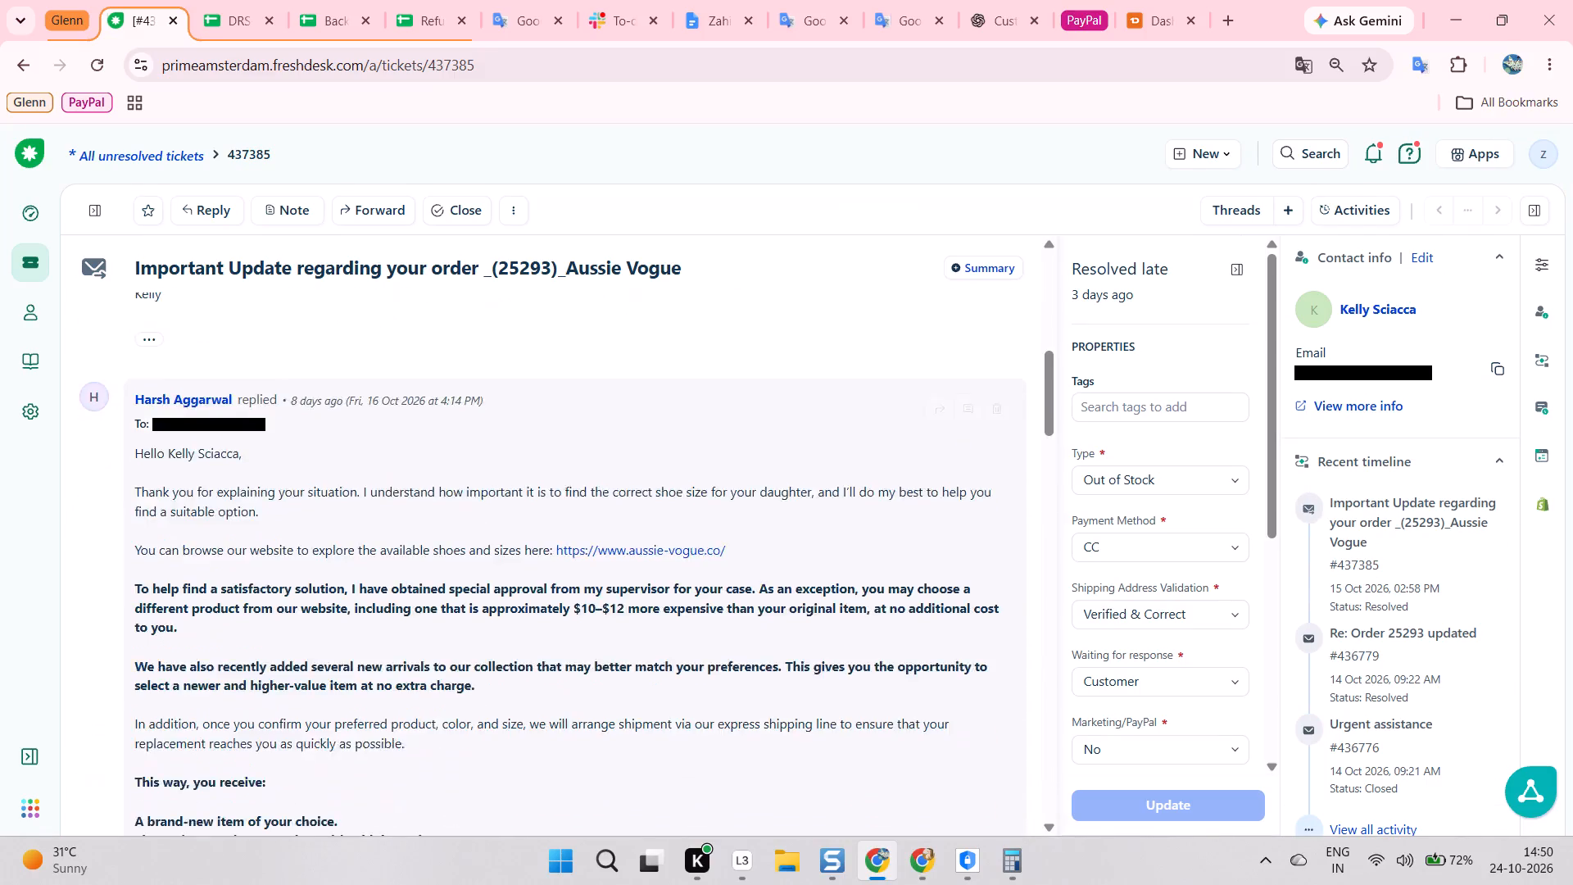
{"action": "scroll", "coordinate": [546, 476], "scroll_direction": "down", "scroll_amount": 1}
{"action": "scroll", "coordinate": [547, 480], "scroll_direction": "up", "scroll_amount": 9}
{"action": "scroll", "coordinate": [573, 473], "scroll_direction": "down", "scroll_amount": 2}
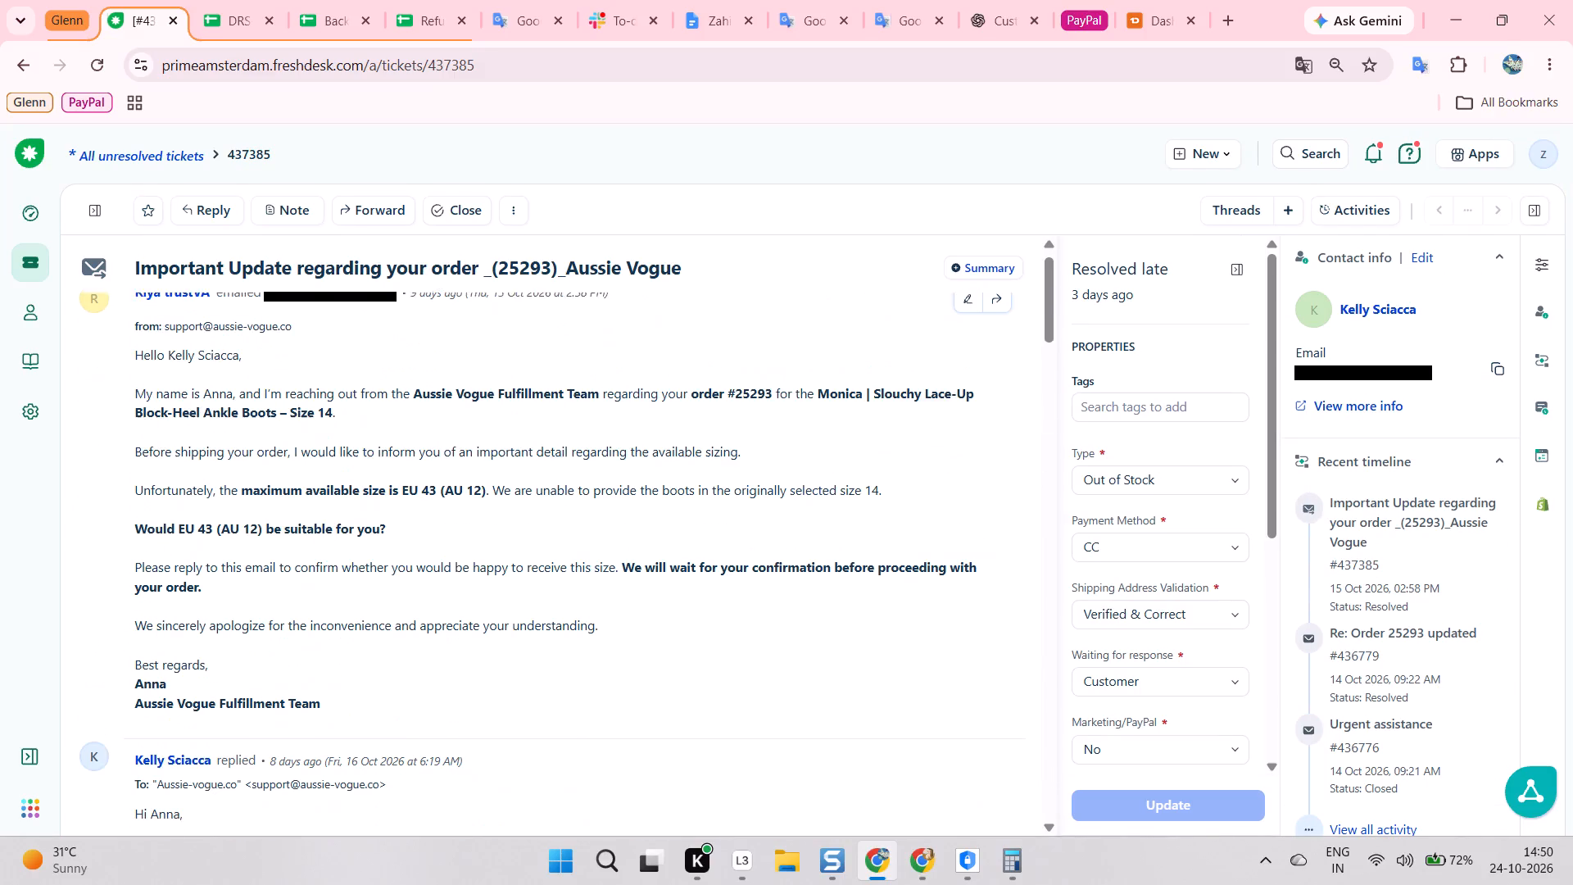
{"action": "scroll", "coordinate": [566, 480], "scroll_direction": "down", "scroll_amount": 14}
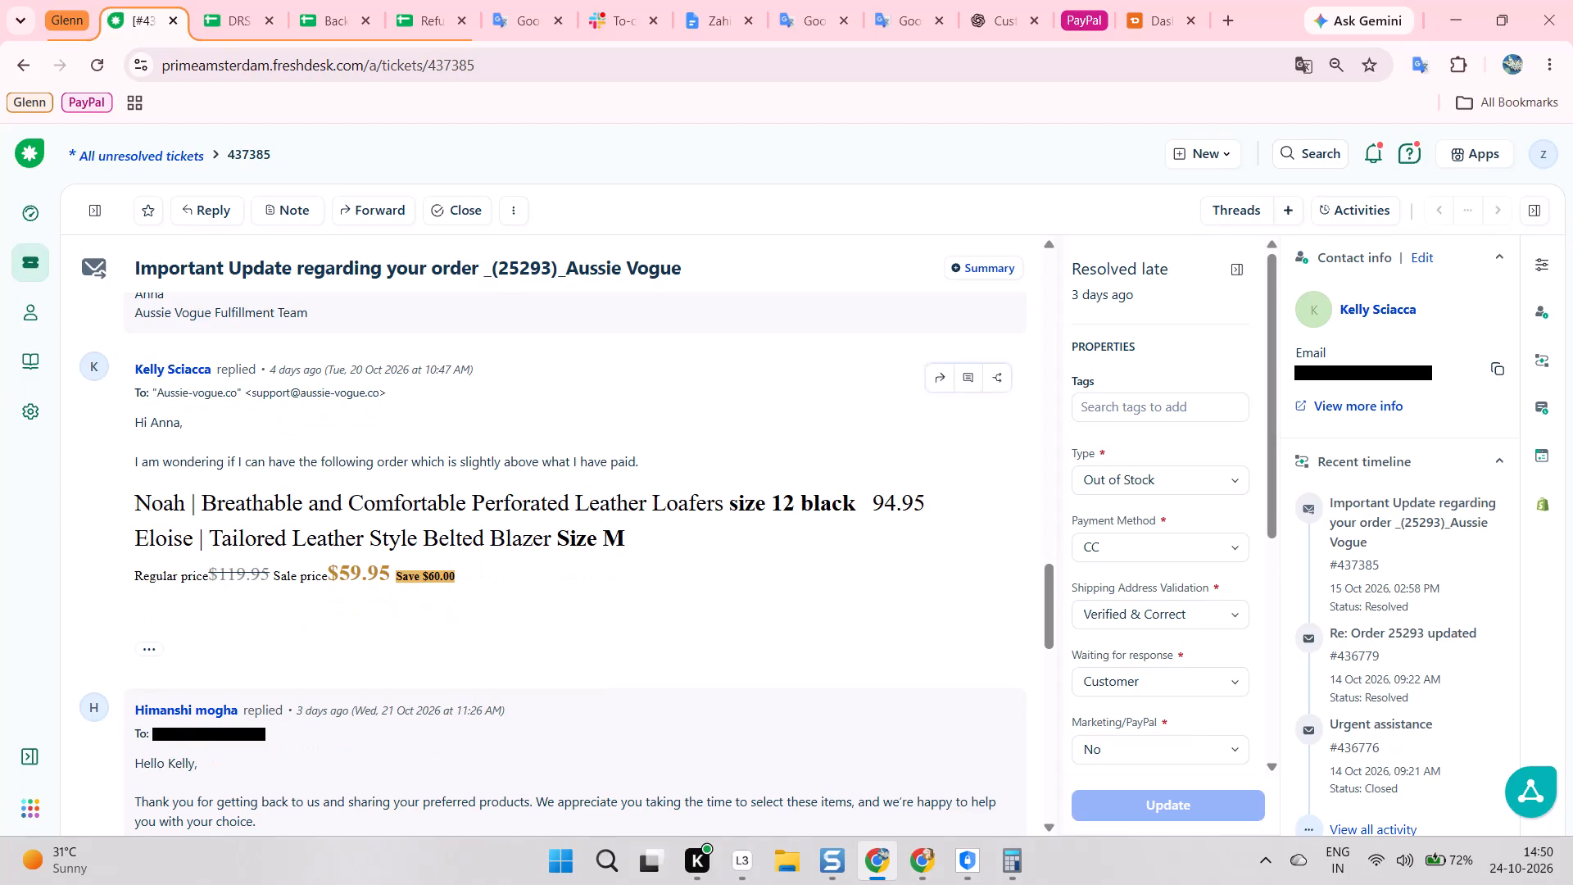
{"action": "scroll", "coordinate": [538, 501], "scroll_direction": "down", "scroll_amount": 8}
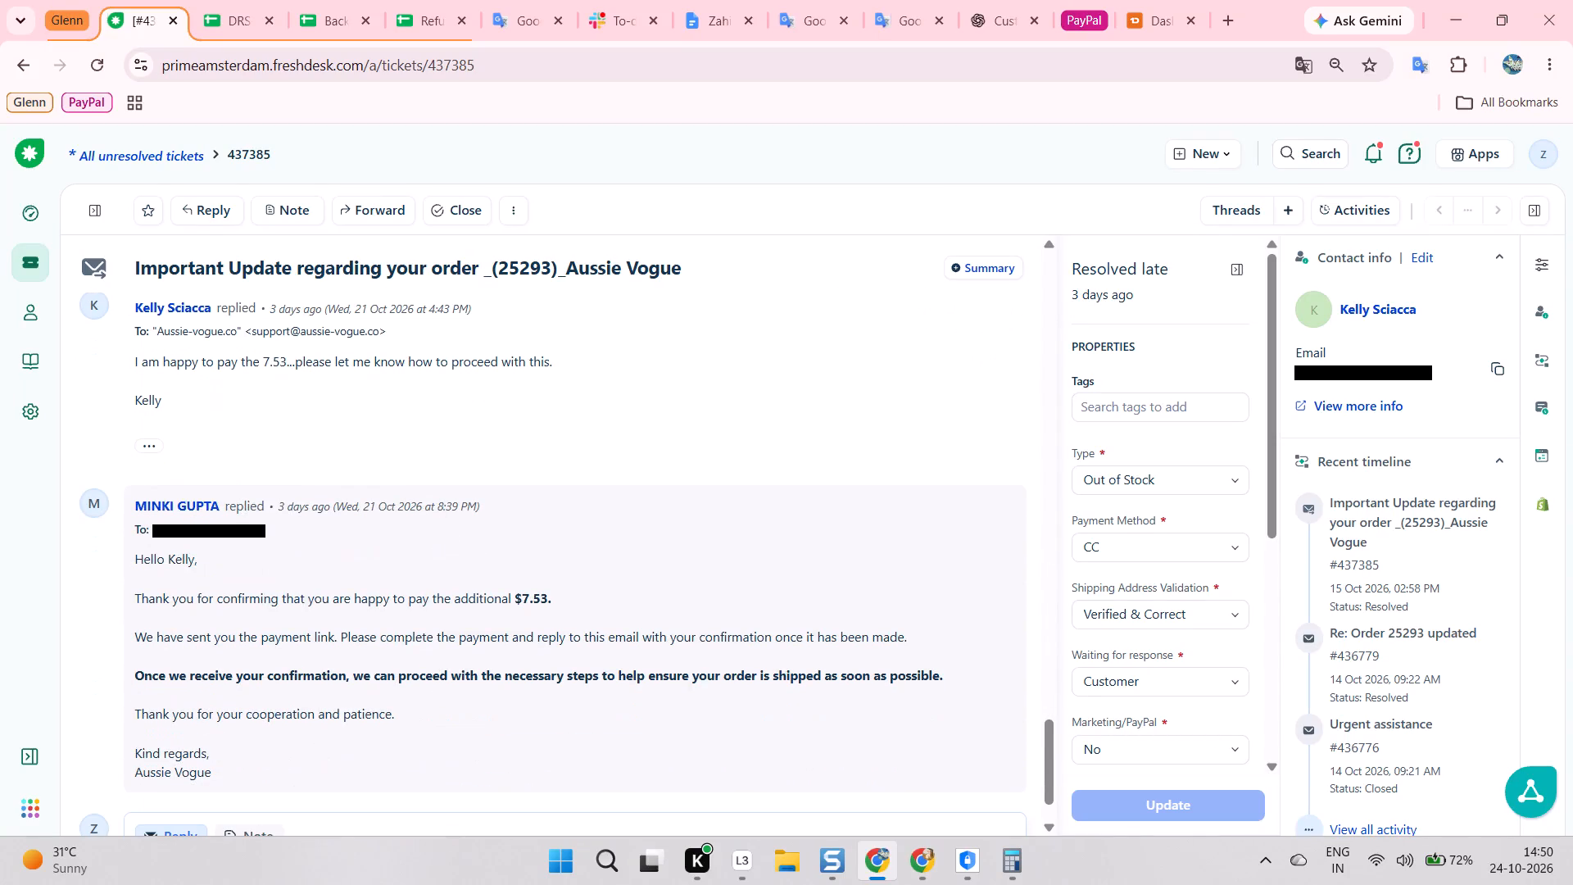
{"action": "scroll", "coordinate": [552, 501], "scroll_direction": "down", "scroll_amount": 4}
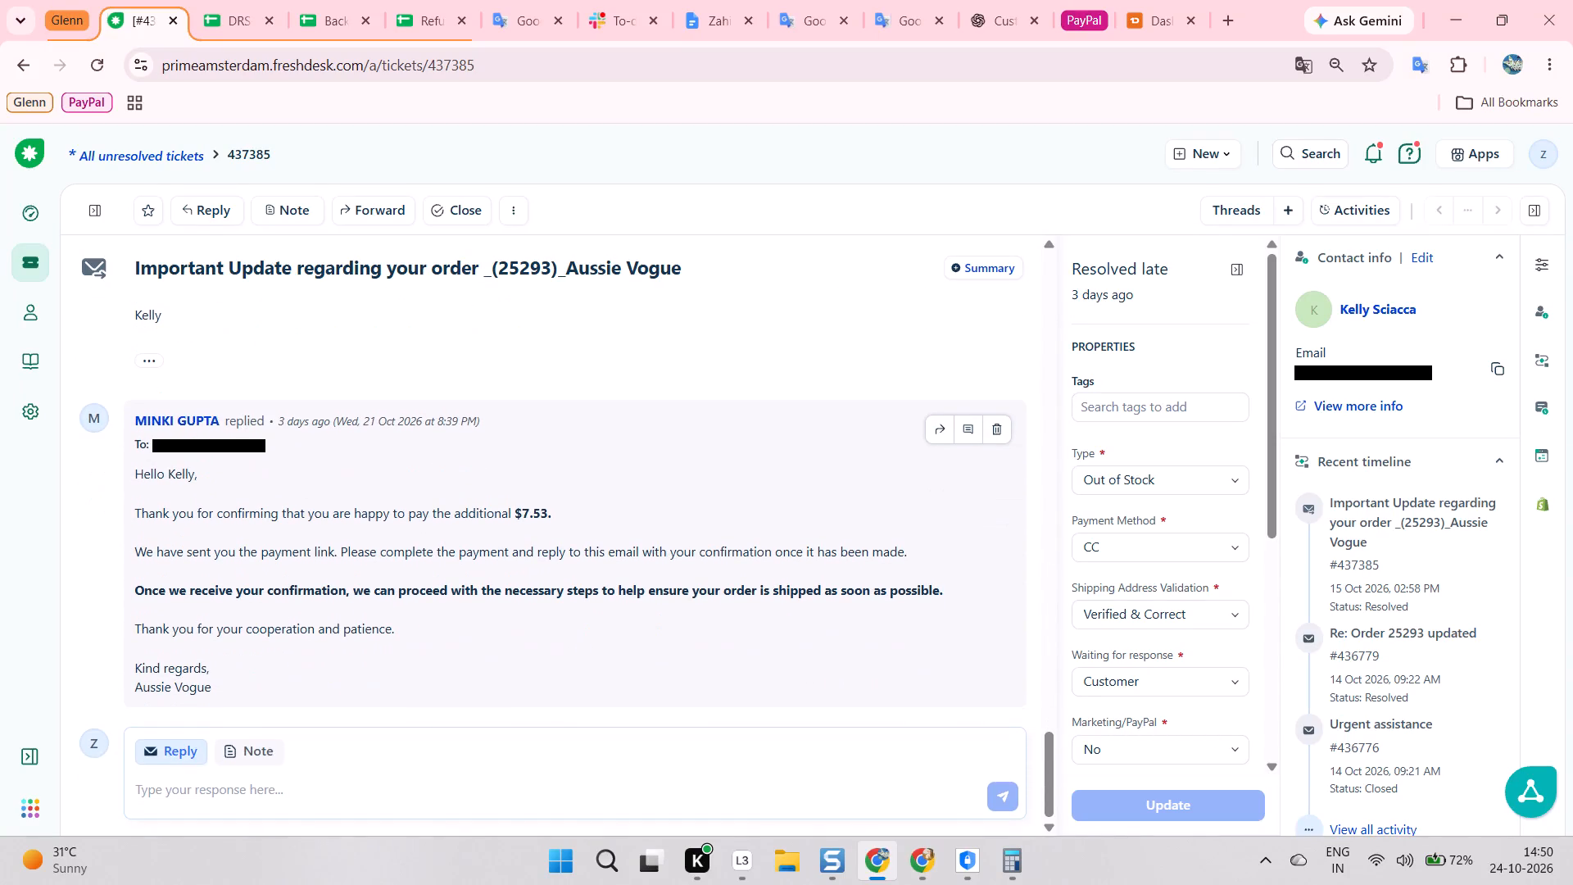
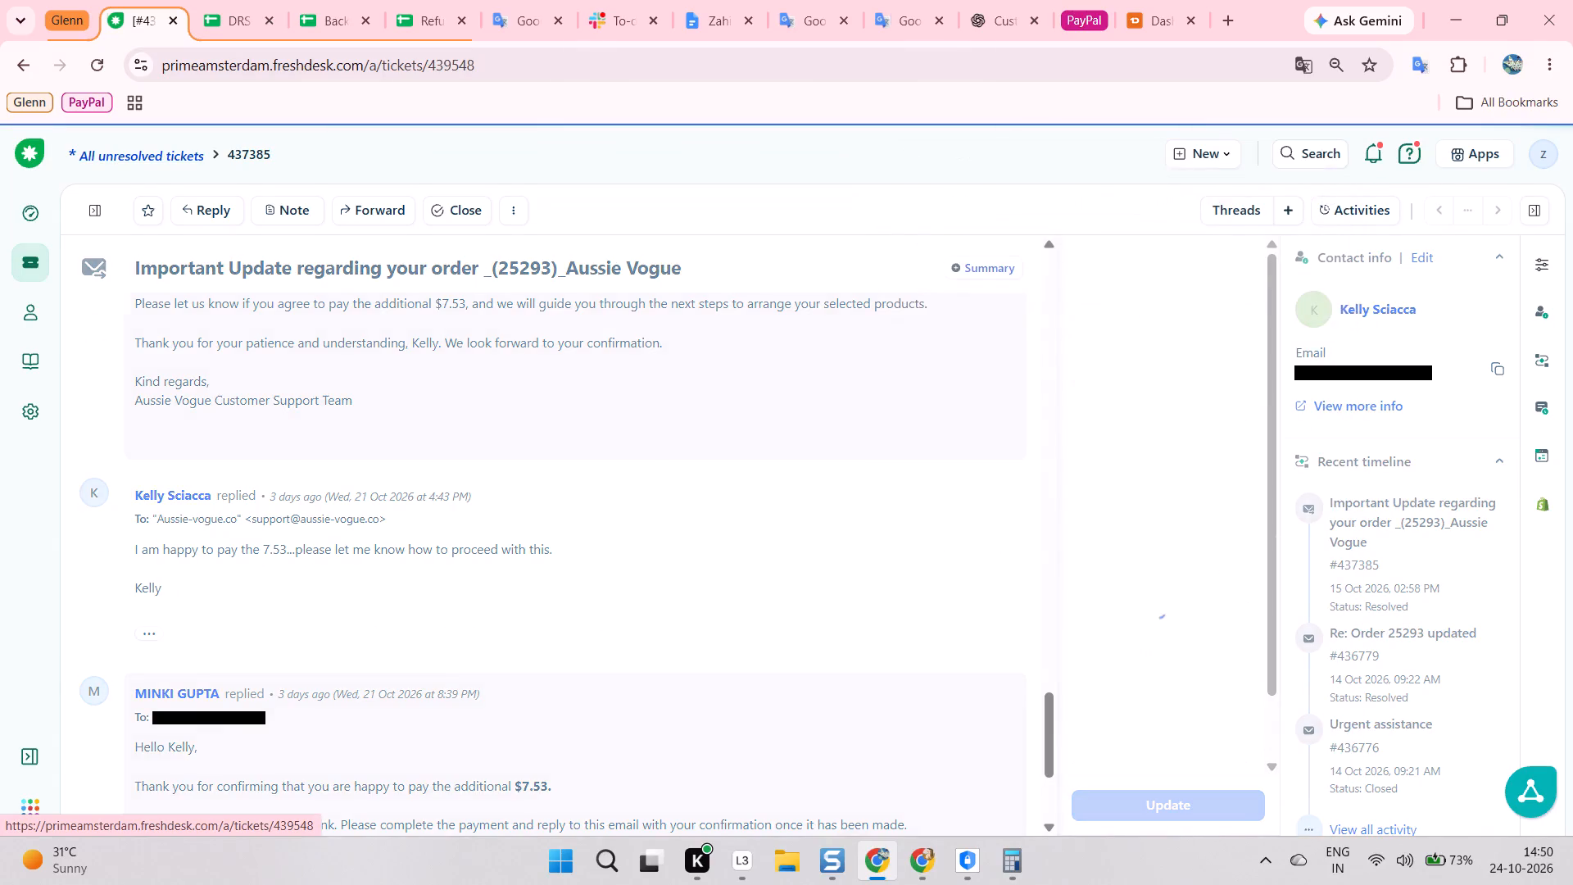
{"action": "scroll", "coordinate": [587, 414], "scroll_direction": "down", "scroll_amount": 18}
{"action": "scroll", "coordinate": [651, 482], "scroll_direction": "down", "scroll_amount": 1}
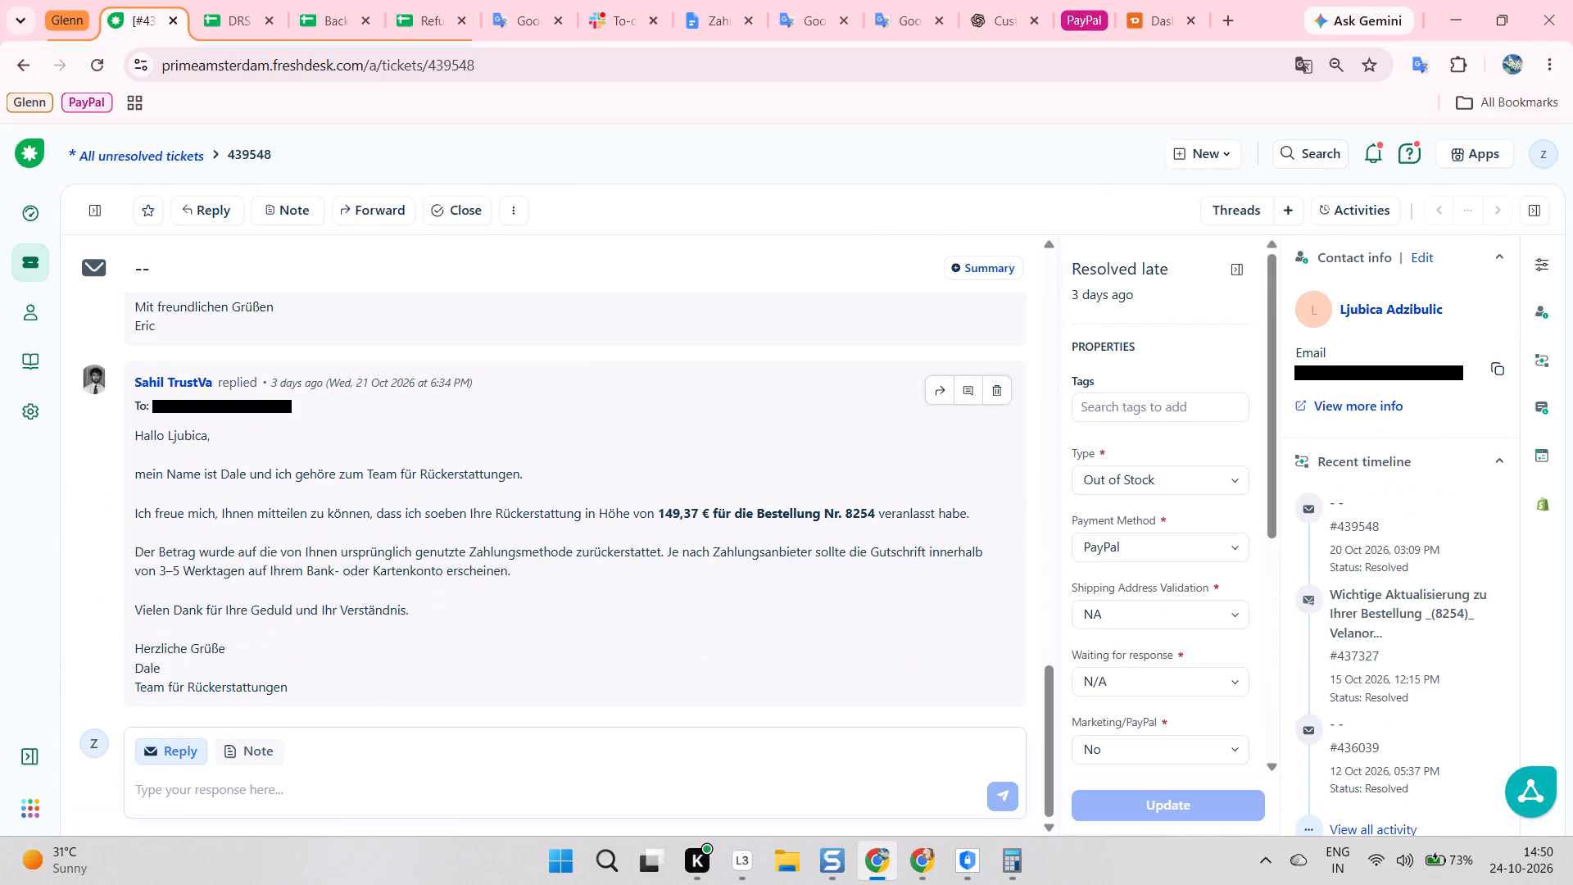
{"action": "scroll", "coordinate": [574, 453], "scroll_direction": "up", "scroll_amount": 1}
{"action": "scroll", "coordinate": [652, 447], "scroll_direction": "down", "scroll_amount": 1}
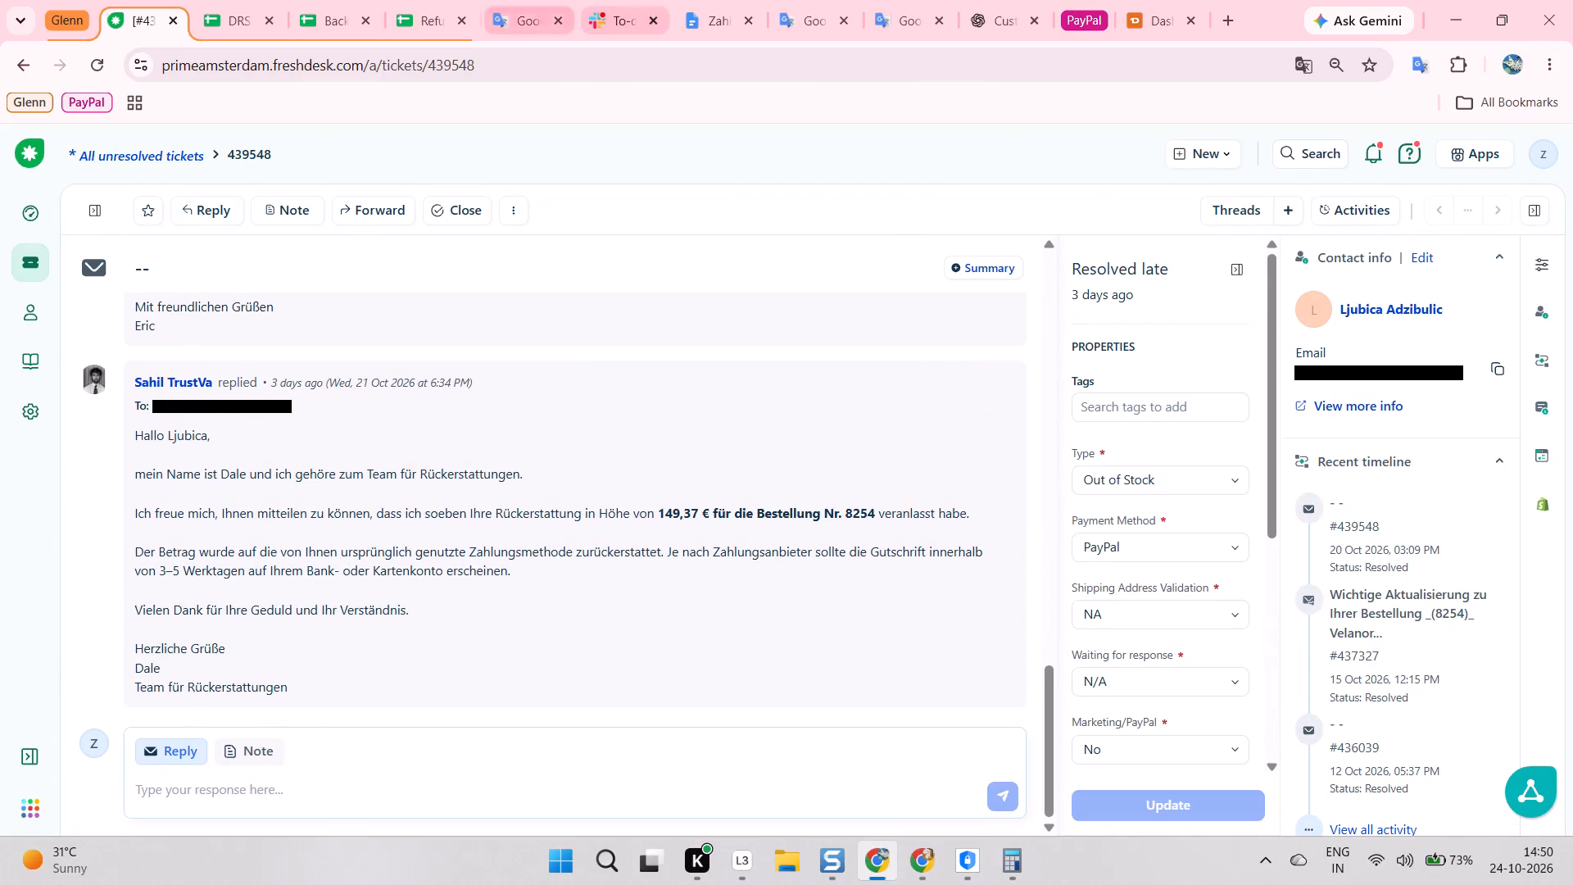
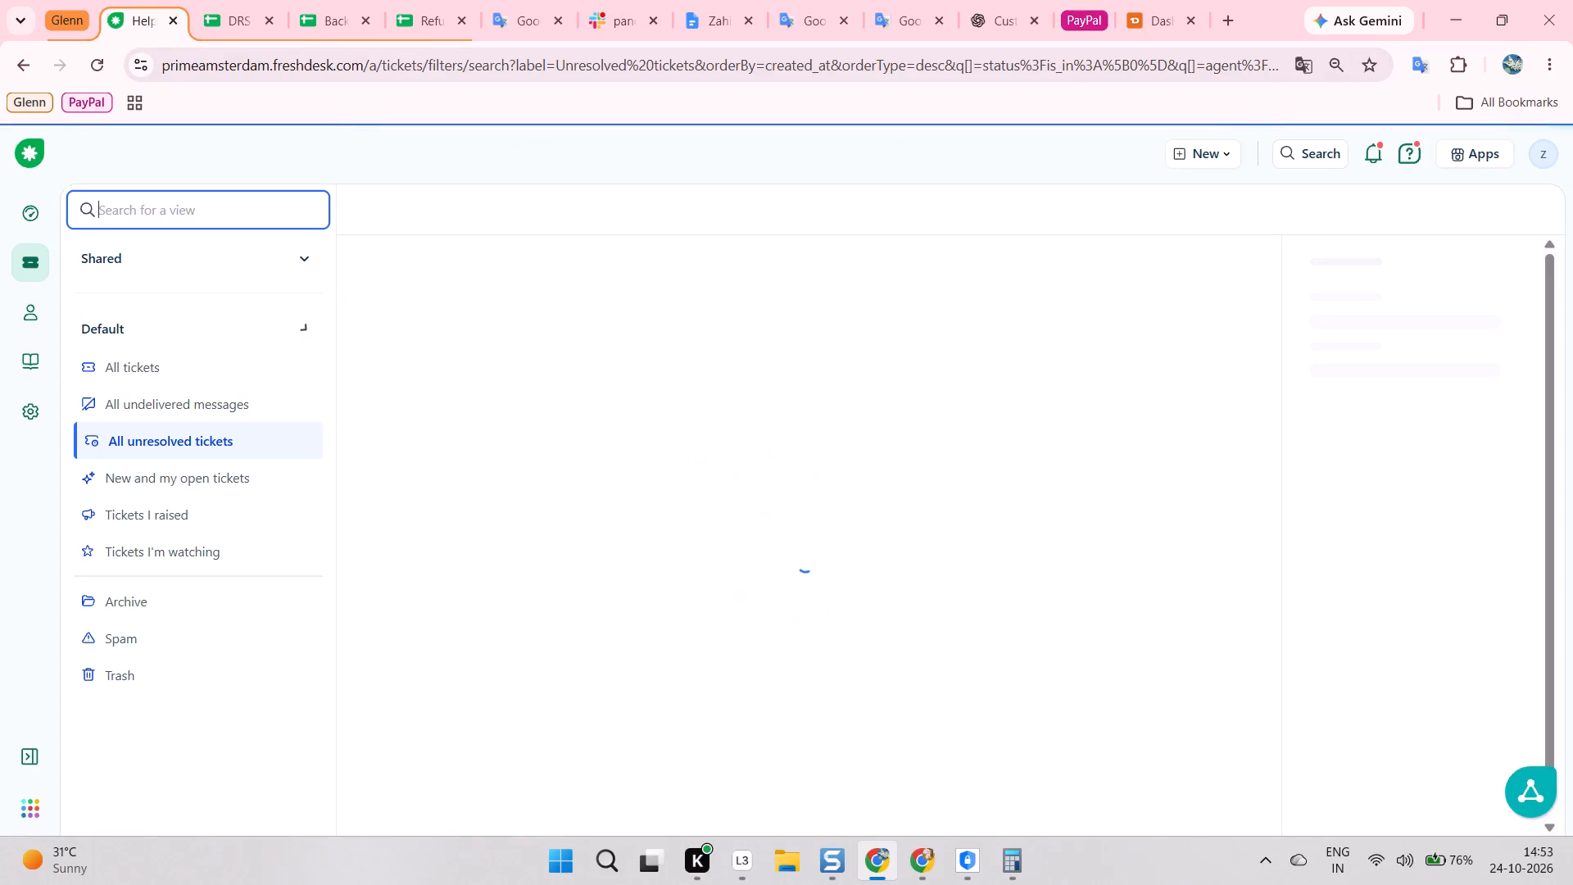
{"action": "left_click", "coordinate": [533, 295]}
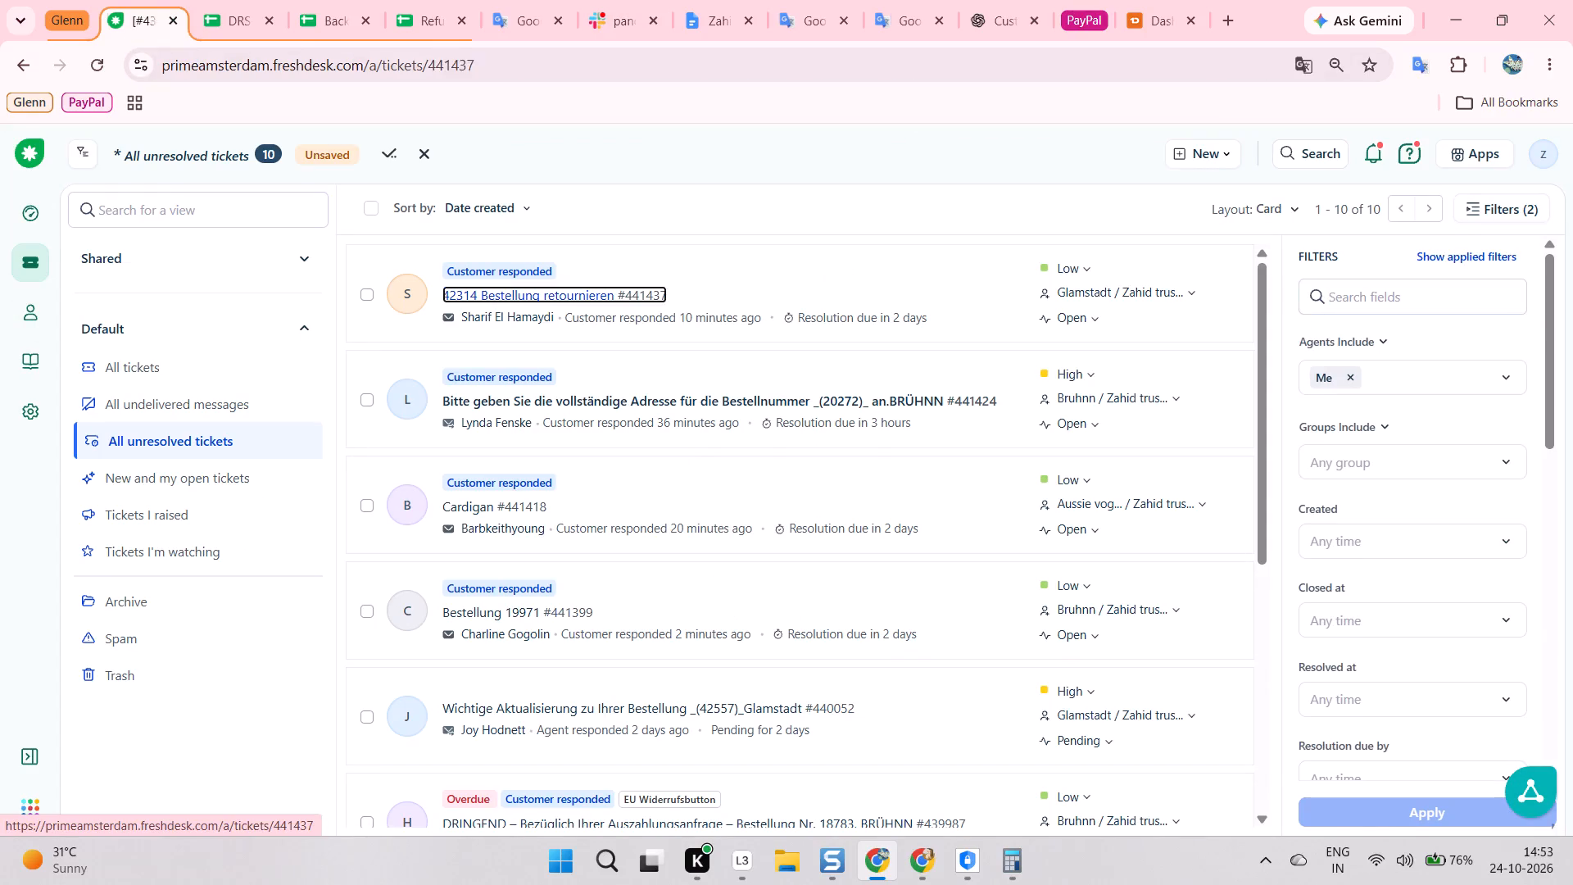
{"action": "scroll", "coordinate": [586, 334], "scroll_direction": "down", "scroll_amount": 14}
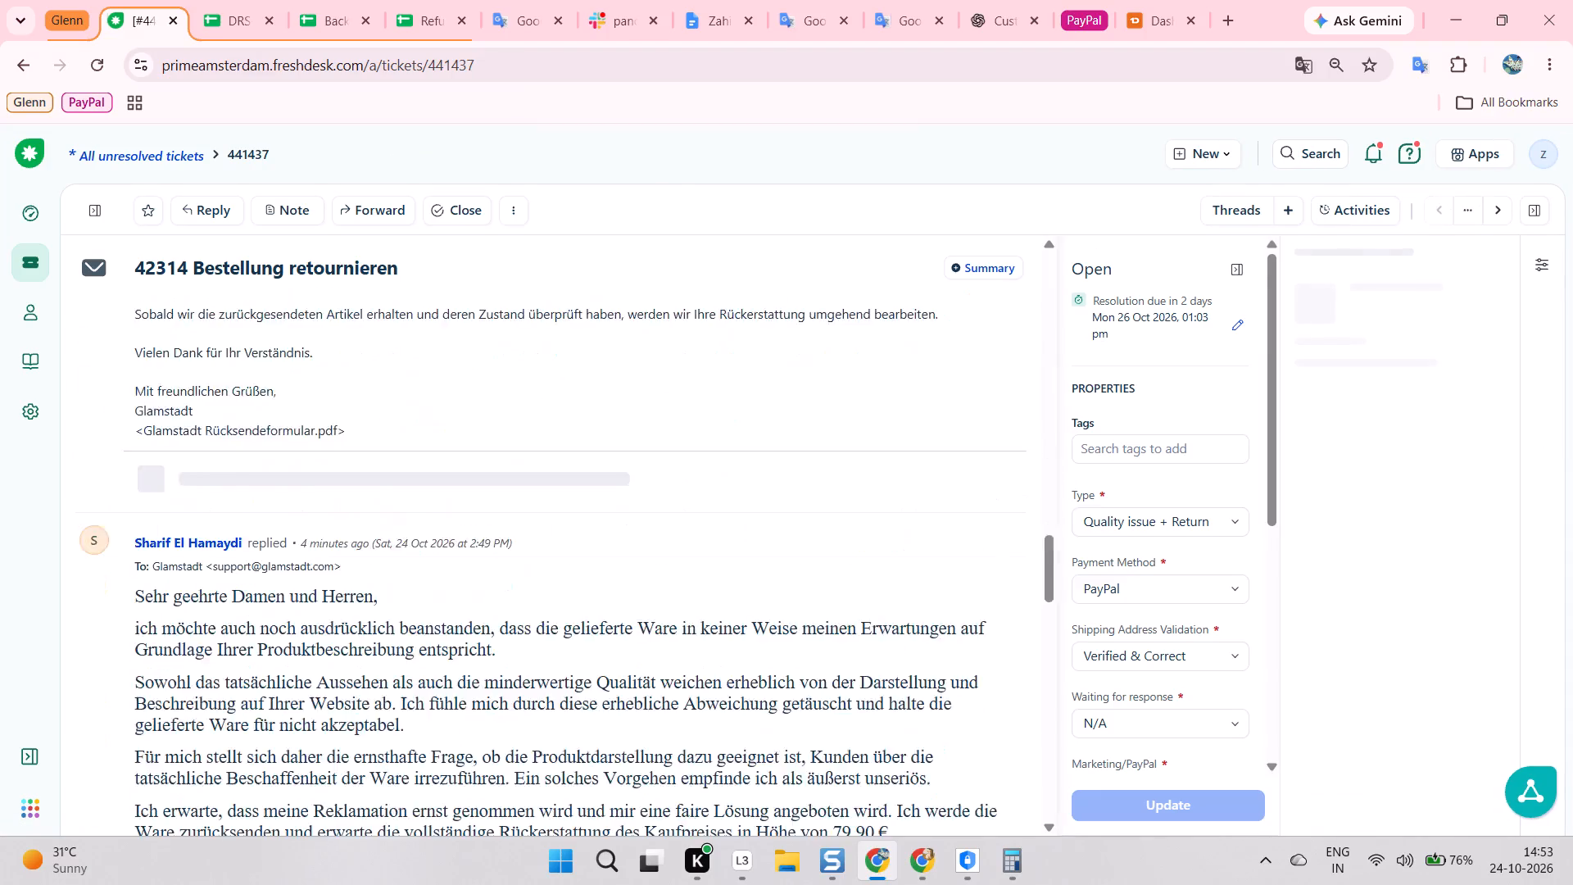
{"action": "scroll", "coordinate": [598, 411], "scroll_direction": "down", "scroll_amount": 4}
{"action": "scroll", "coordinate": [605, 404], "scroll_direction": "up", "scroll_amount": 5}
{"action": "scroll", "coordinate": [521, 428], "scroll_direction": "up", "scroll_amount": 2}
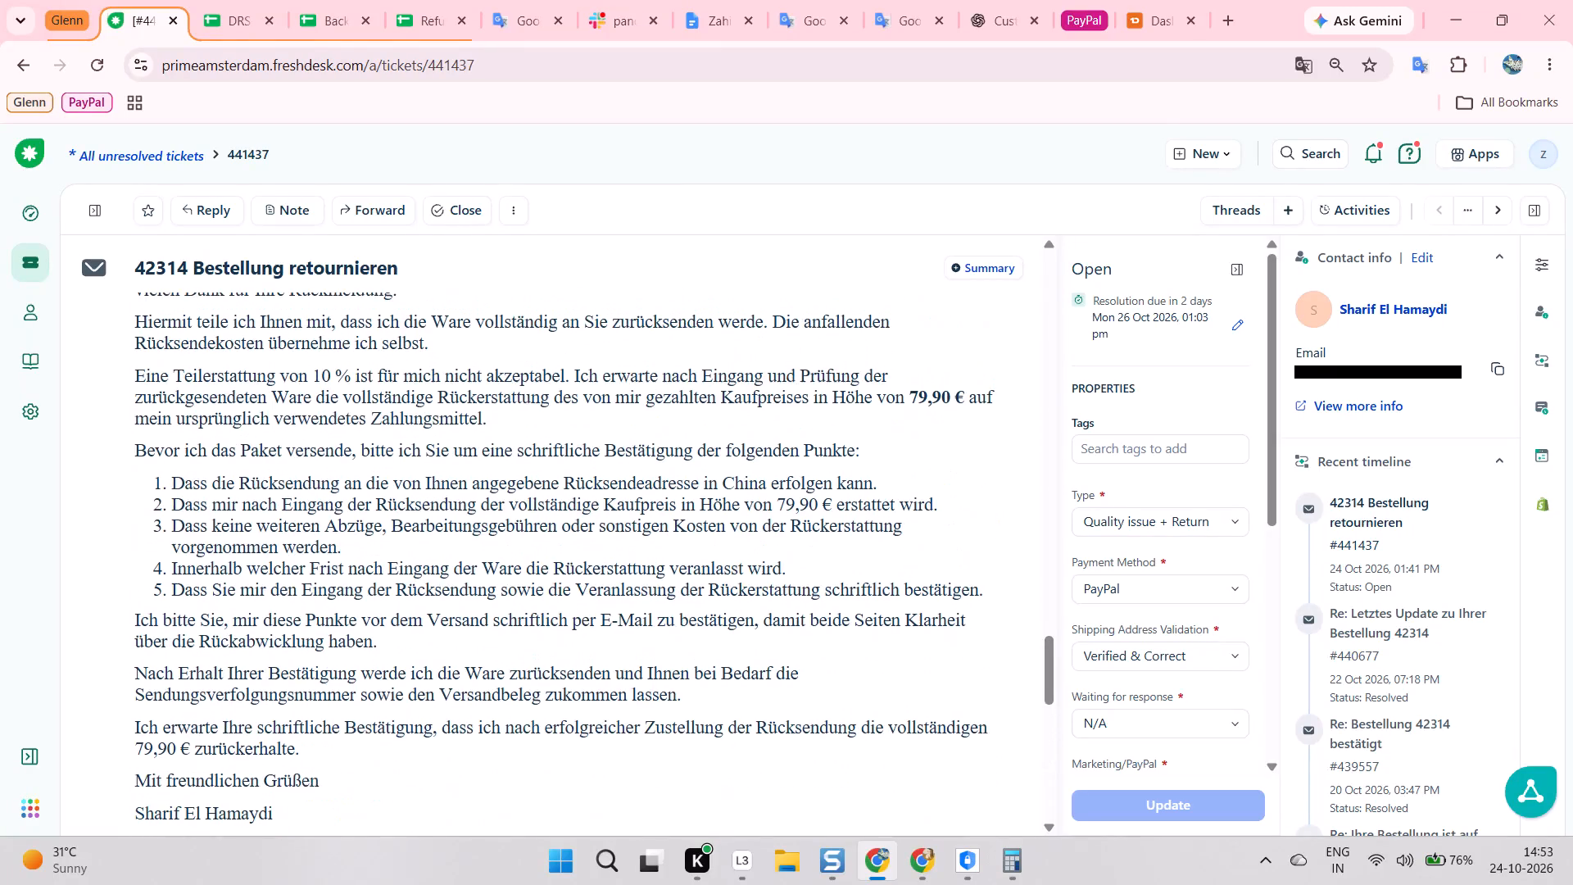
{"action": "scroll", "coordinate": [539, 425], "scroll_direction": "up", "scroll_amount": 7}
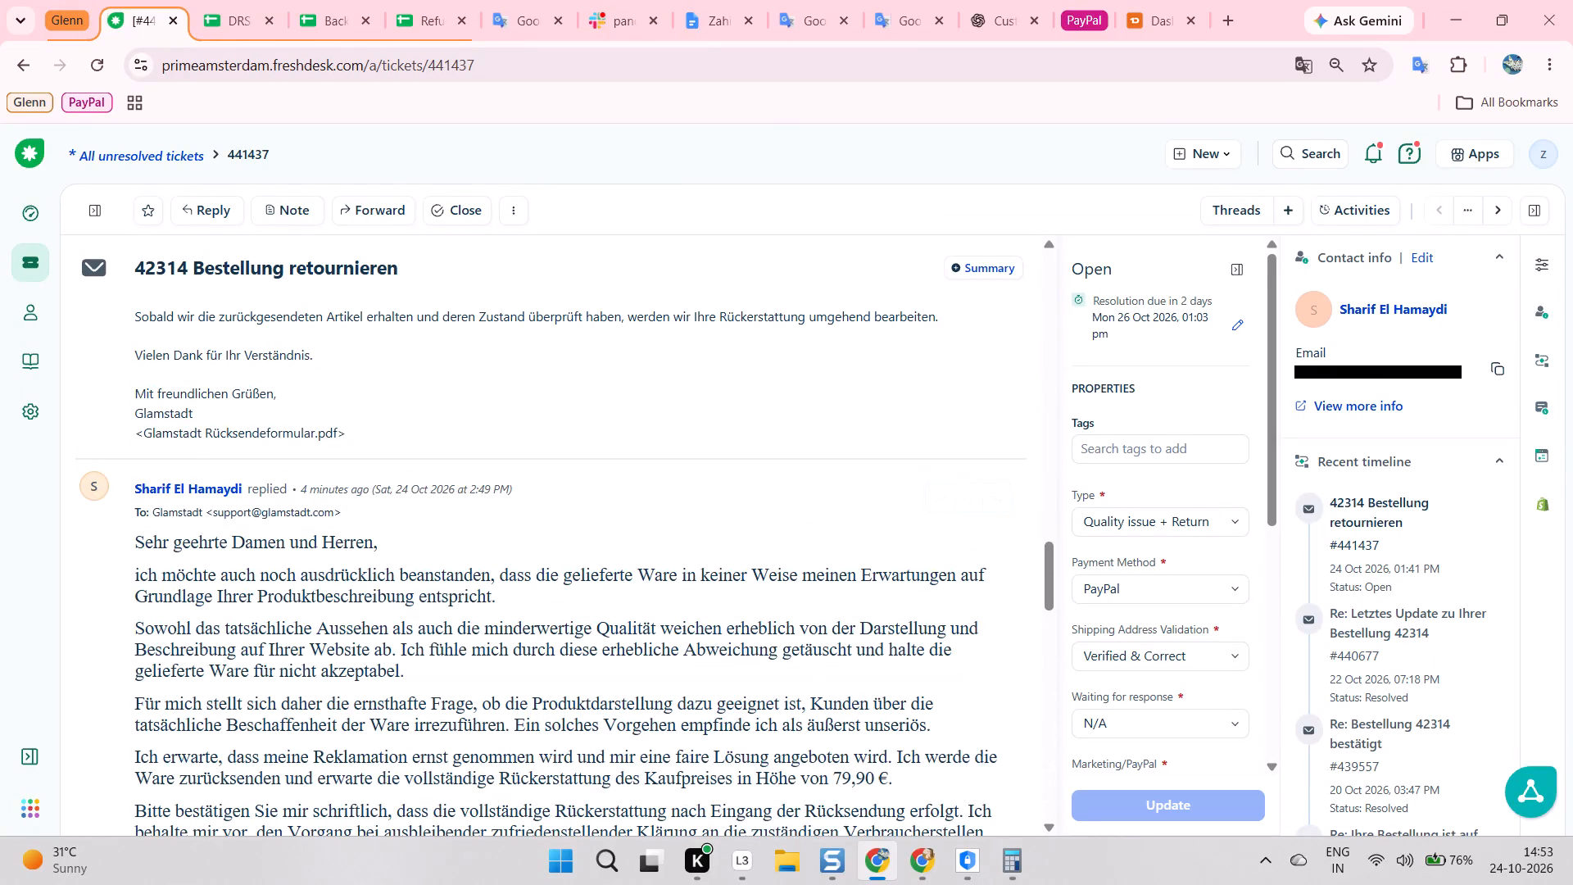
{"action": "left_click", "coordinate": [590, 556]}
{"action": "key", "text": "j"}
{"action": "scroll", "coordinate": [510, 460], "scroll_direction": "down", "scroll_amount": 2}
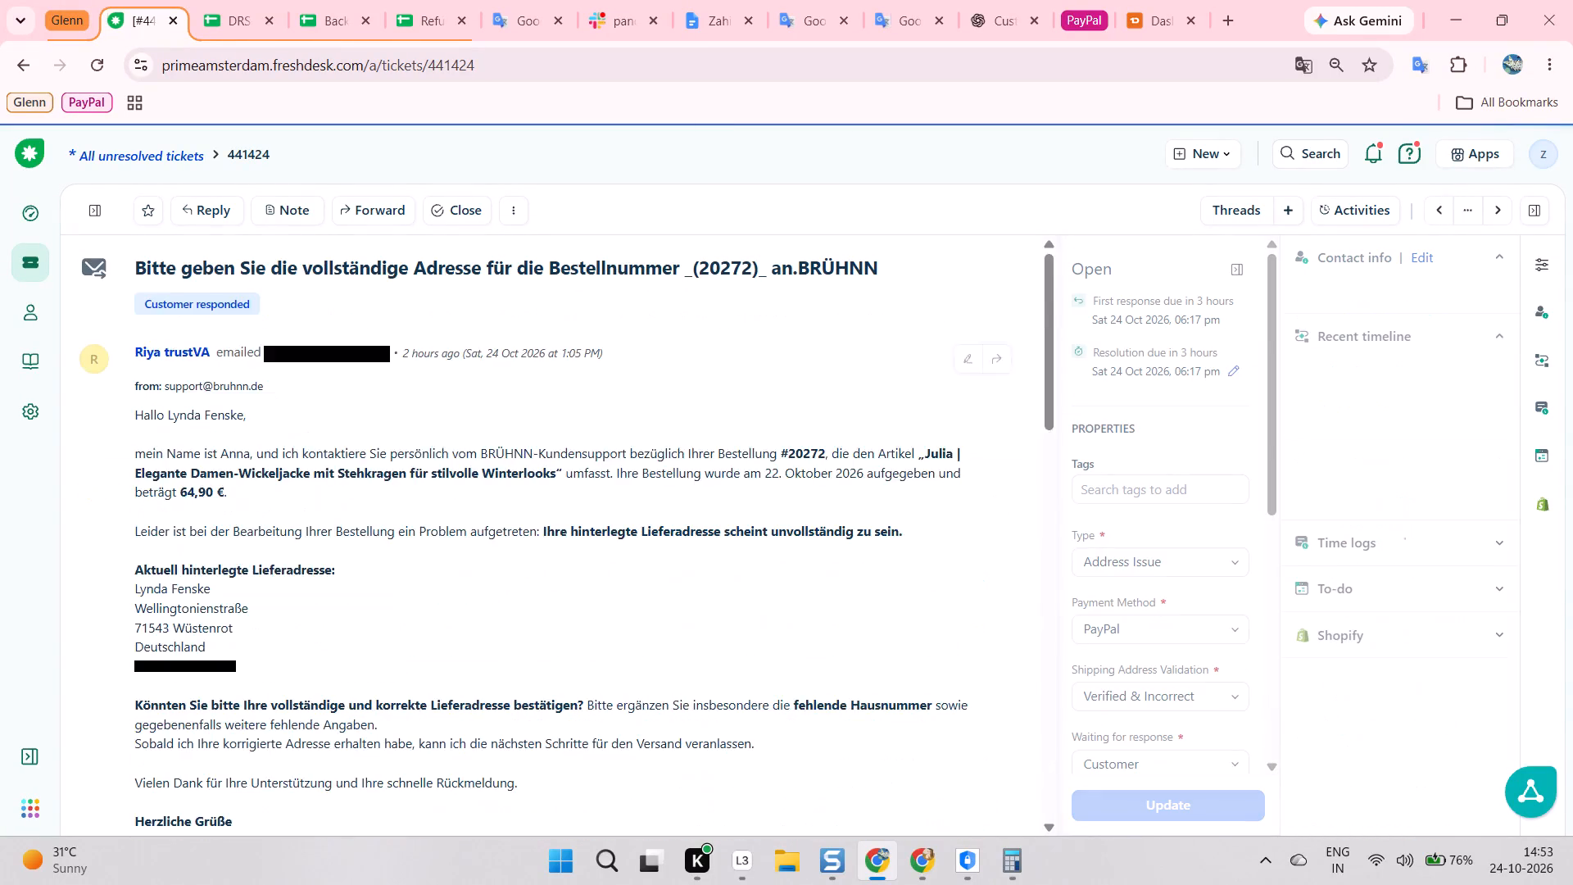
{"action": "scroll", "coordinate": [519, 453], "scroll_direction": "down", "scroll_amount": 9}
{"action": "scroll", "coordinate": [523, 422], "scroll_direction": "down", "scroll_amount": 13}
{"action": "scroll", "coordinate": [641, 501], "scroll_direction": "up", "scroll_amount": 3}
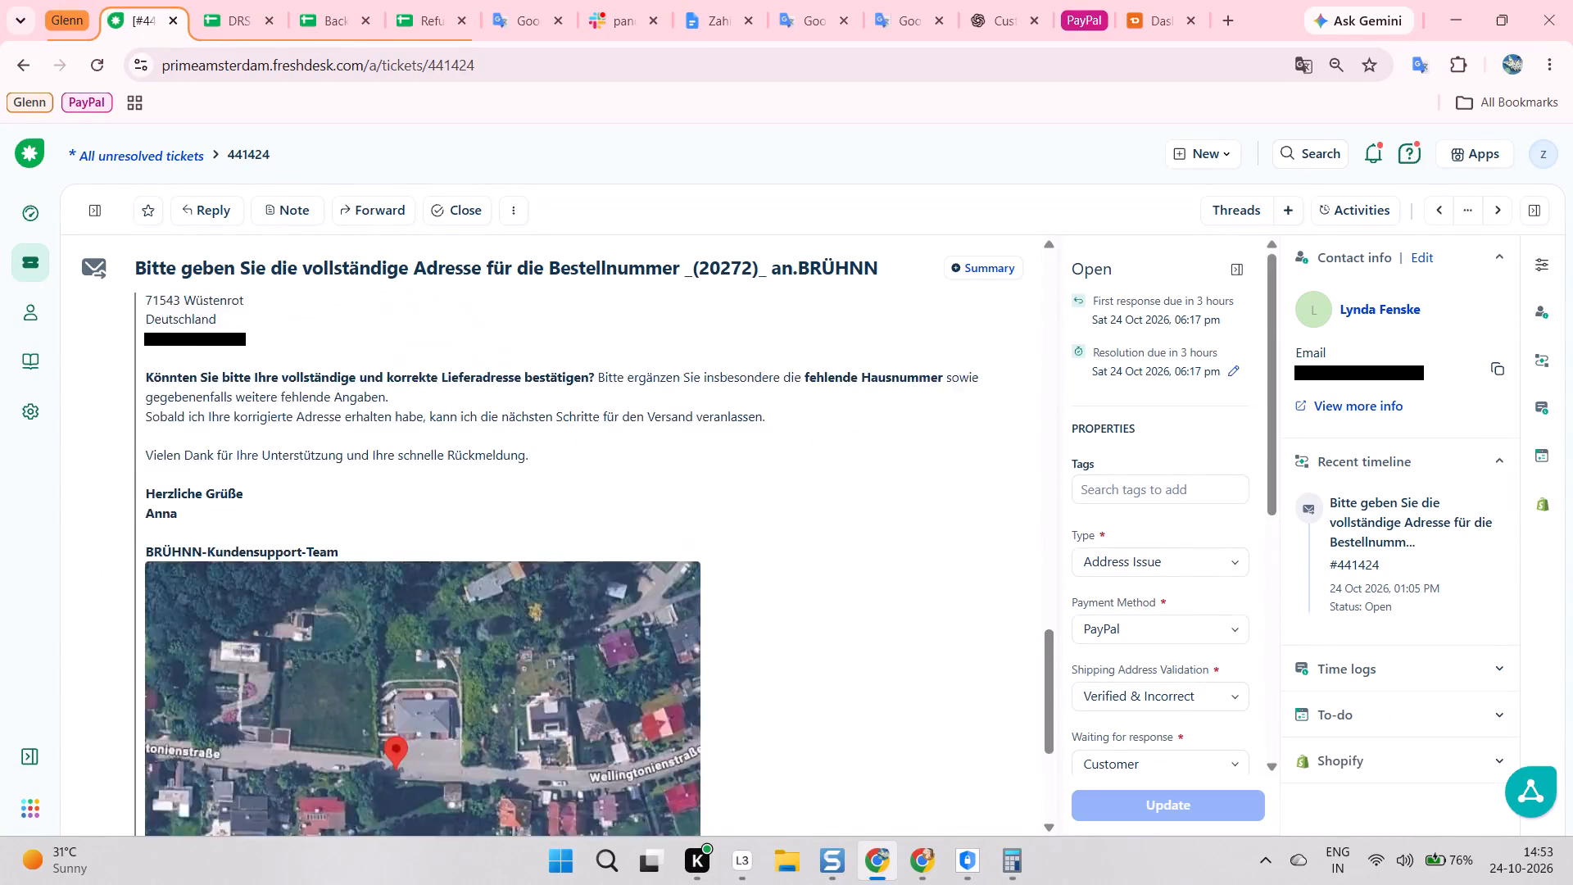
{"action": "scroll", "coordinate": [648, 501], "scroll_direction": "up", "scroll_amount": 11}
{"action": "scroll", "coordinate": [647, 505], "scroll_direction": "down", "scroll_amount": 4}
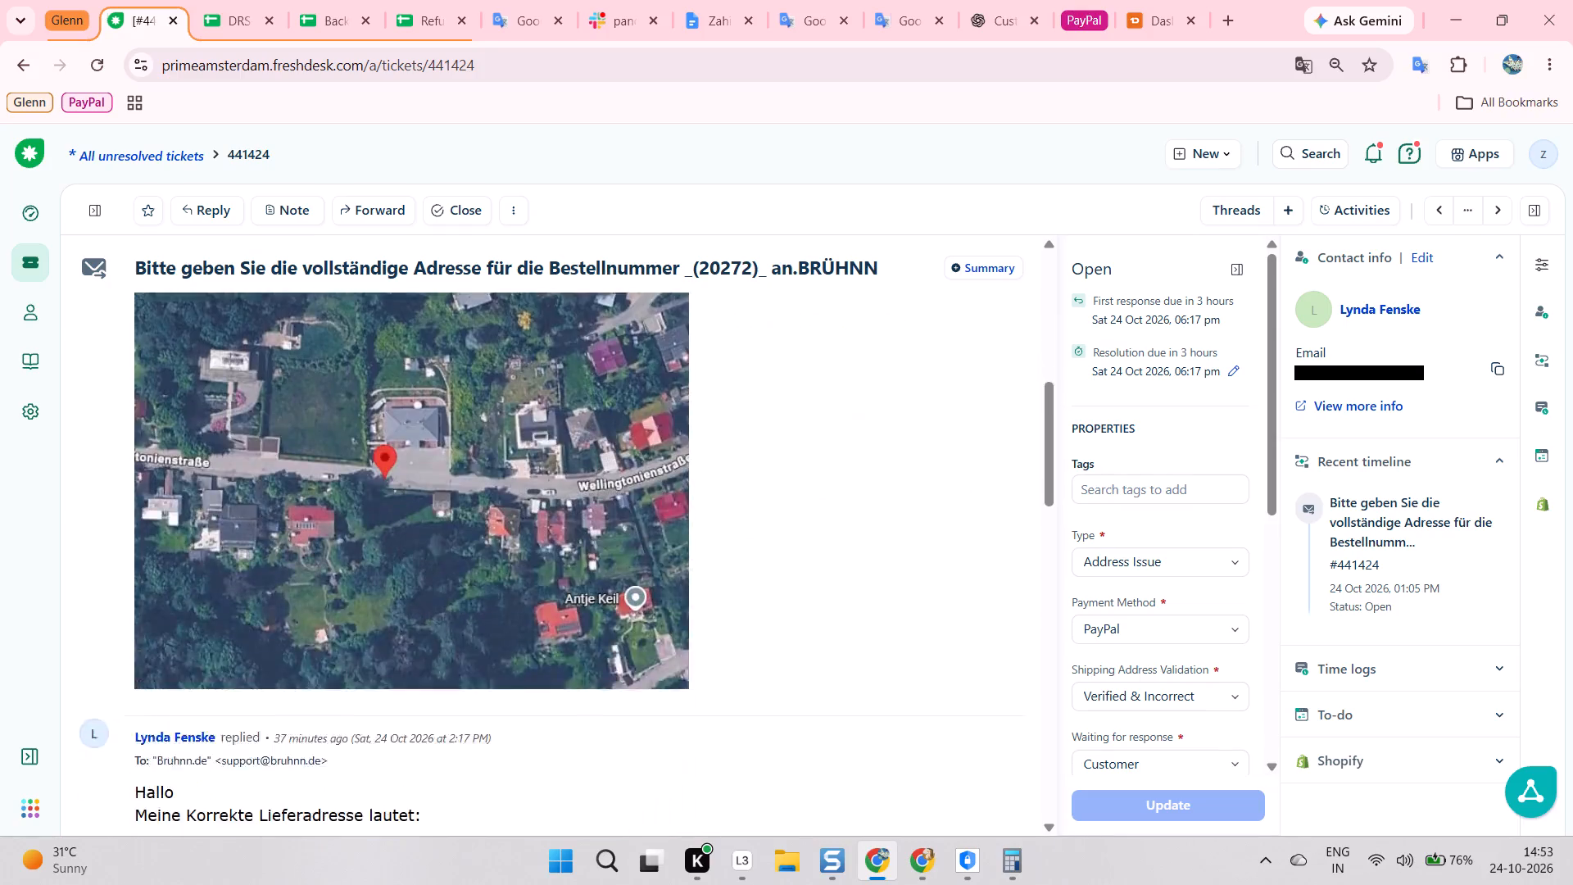
{"action": "scroll", "coordinate": [594, 500], "scroll_direction": "down", "scroll_amount": 1}
{"action": "scroll", "coordinate": [532, 448], "scroll_direction": "down", "scroll_amount": 1}
{"action": "right_click_drag", "start_coordinate": [608, 381], "coordinate": [603, 397]}
{"action": "scroll", "coordinate": [696, 591], "scroll_direction": "down", "scroll_amount": 3}
{"action": "left_click", "coordinate": [775, 744]}
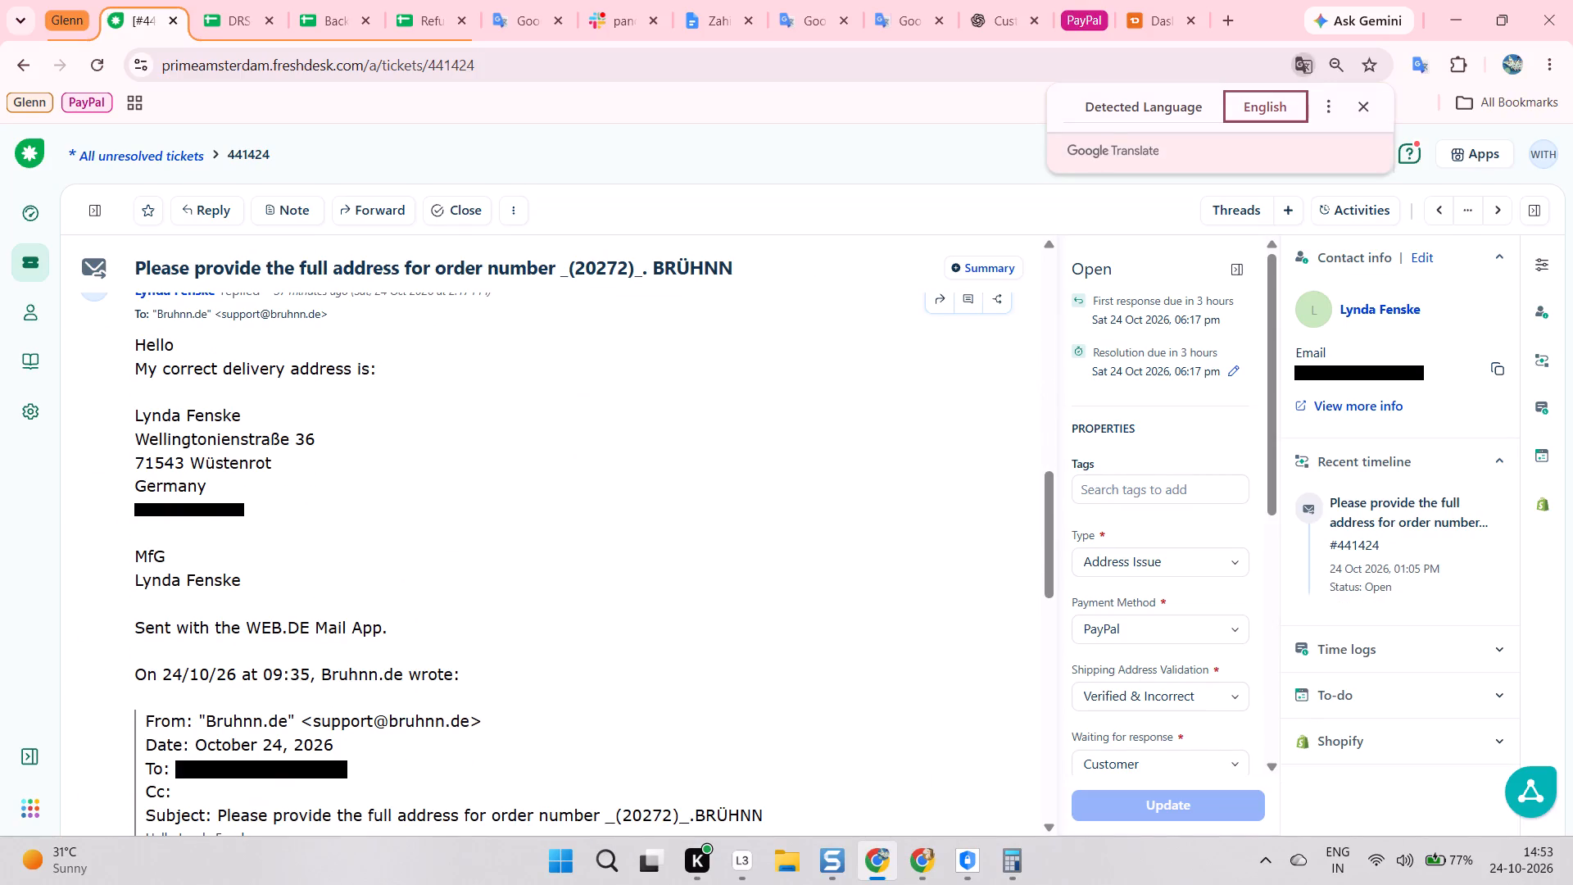
{"action": "scroll", "coordinate": [1113, 94], "scroll_direction": "up", "scroll_amount": 1}
{"action": "left_click", "coordinate": [1117, 93]}
{"action": "scroll", "coordinate": [1463, 358], "scroll_direction": "up", "scroll_amount": 4}
{"action": "left_click", "coordinate": [1503, 365]}
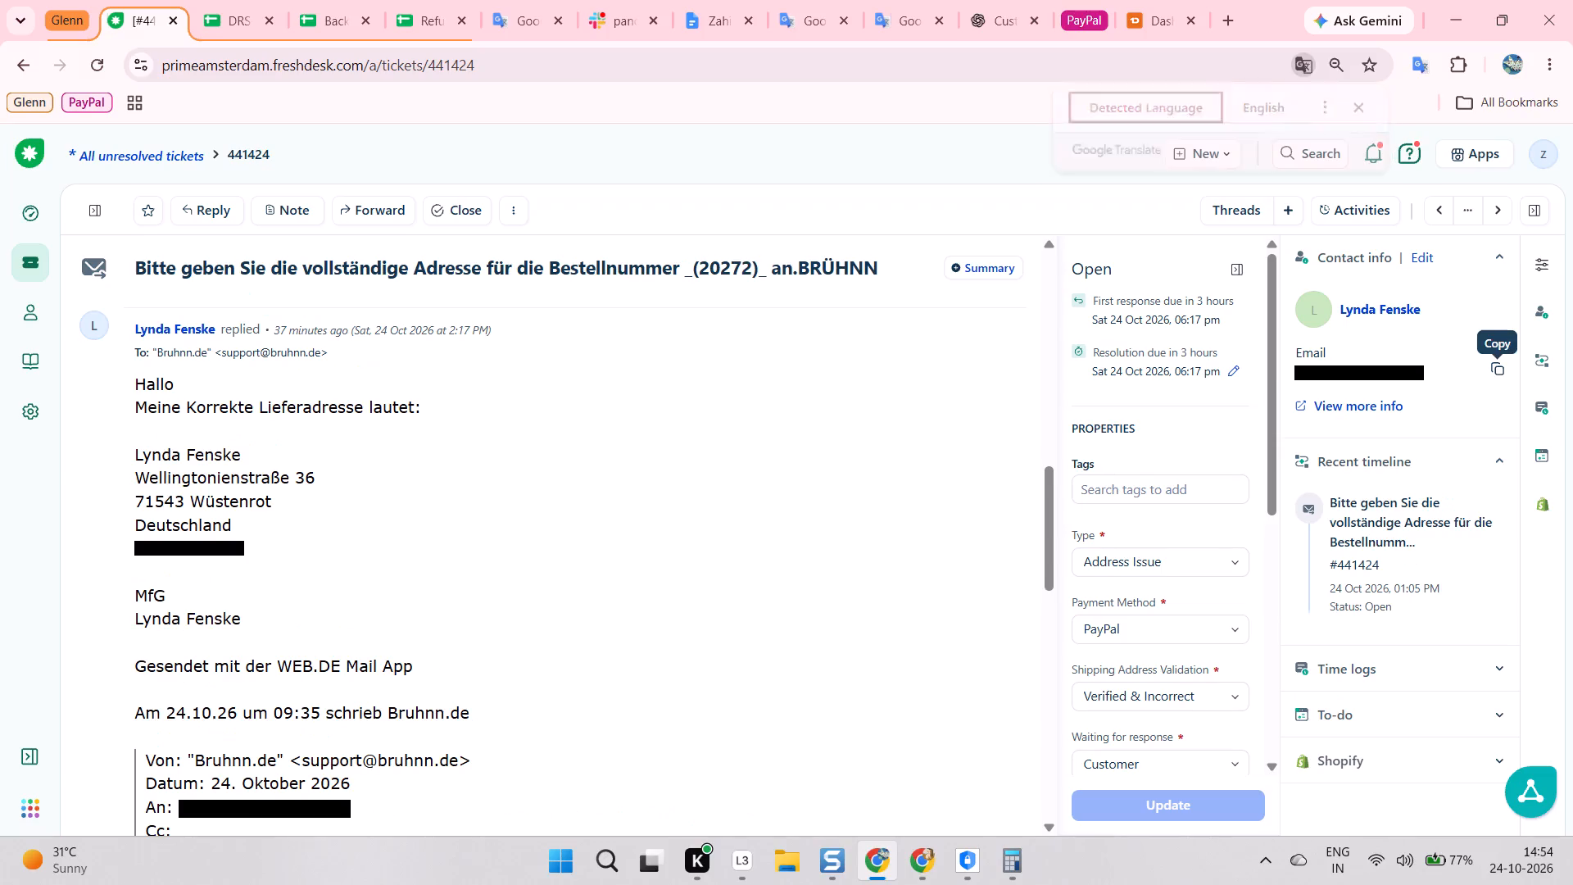
{"action": "left_click", "coordinate": [1494, 365]}
{"action": "key", "text": "alt+Tab"}
{"action": "left_click", "coordinate": [127, 0]}
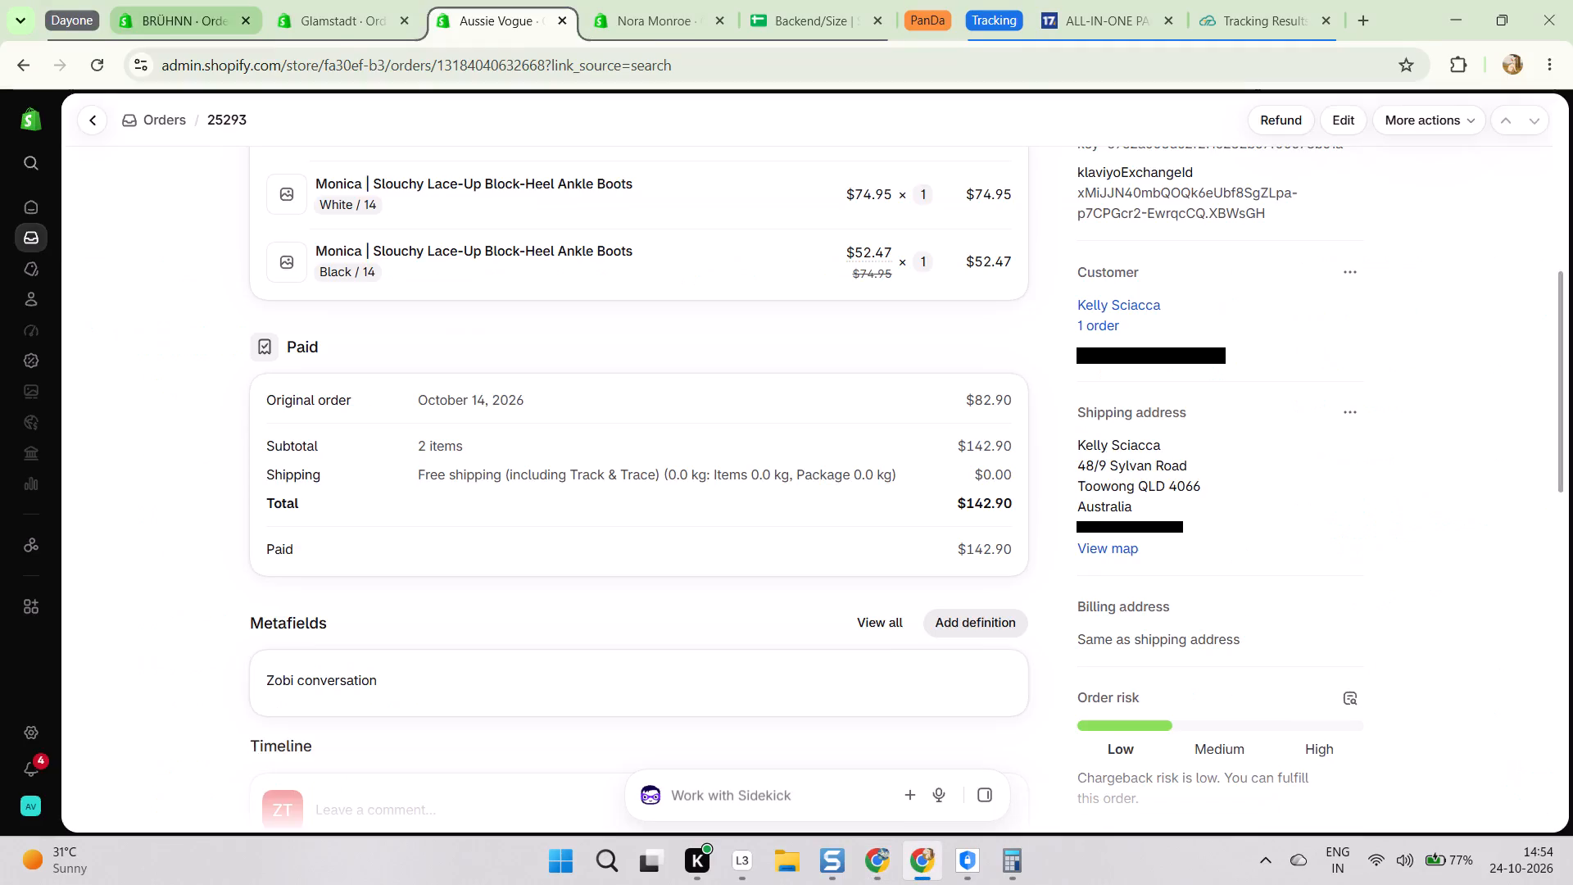
{"action": "scroll", "coordinate": [93, 159], "scroll_direction": "up", "scroll_amount": 1}
{"action": "left_click", "coordinate": [32, 161]}
{"action": "key", "text": "ctrl+v"}
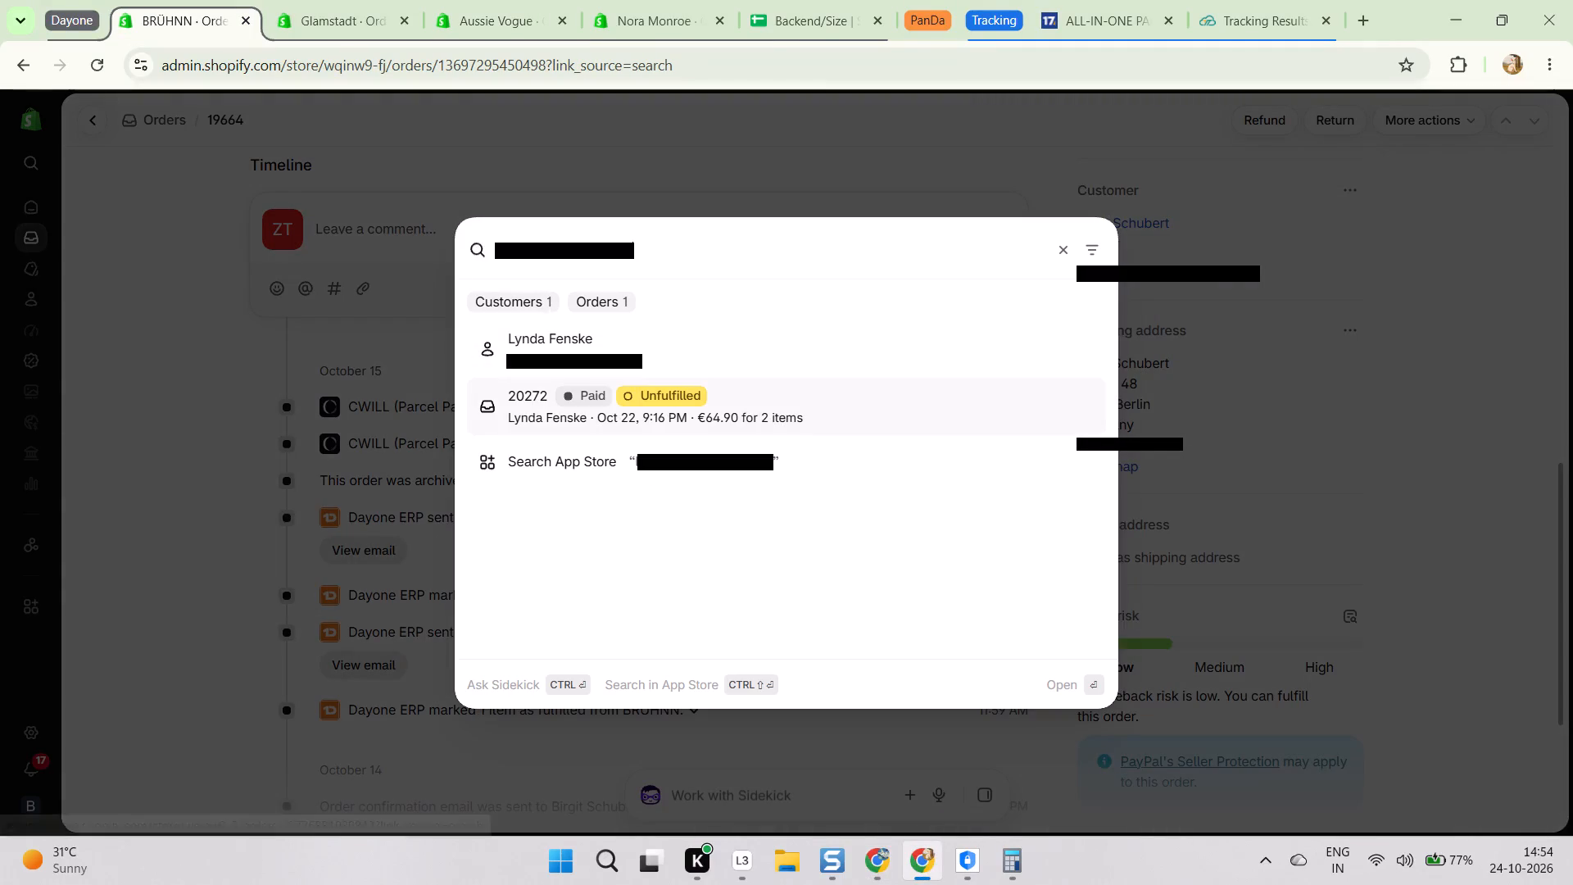
{"action": "left_click", "coordinate": [532, 397]}
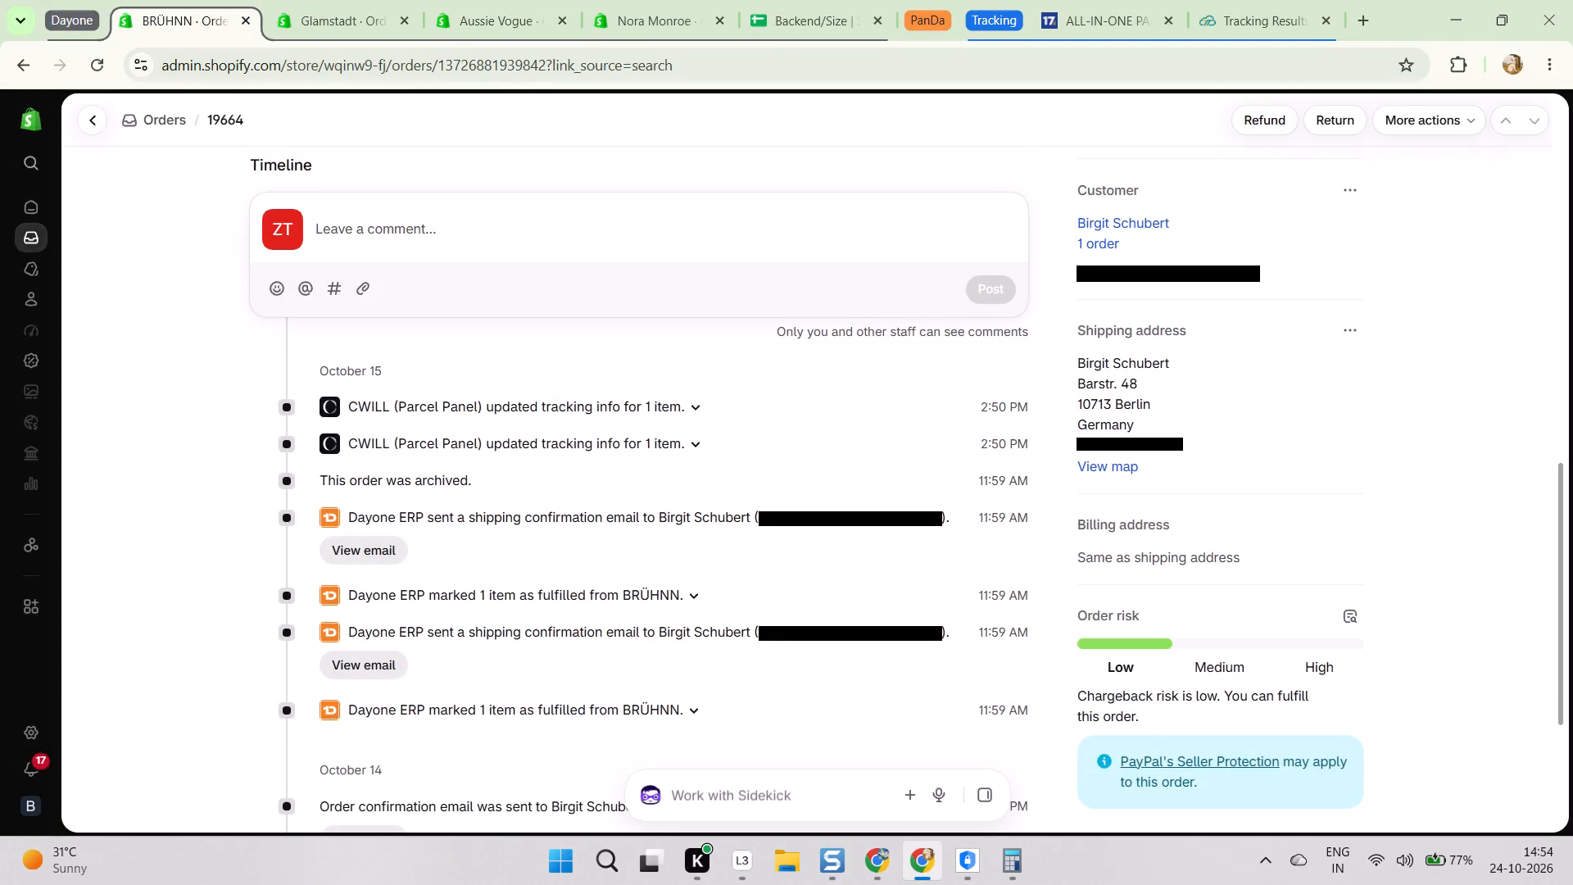
{"action": "scroll", "coordinate": [1157, 387], "scroll_direction": "down", "scroll_amount": 2}
{"action": "scroll", "coordinate": [1238, 386], "scroll_direction": "down", "scroll_amount": 2}
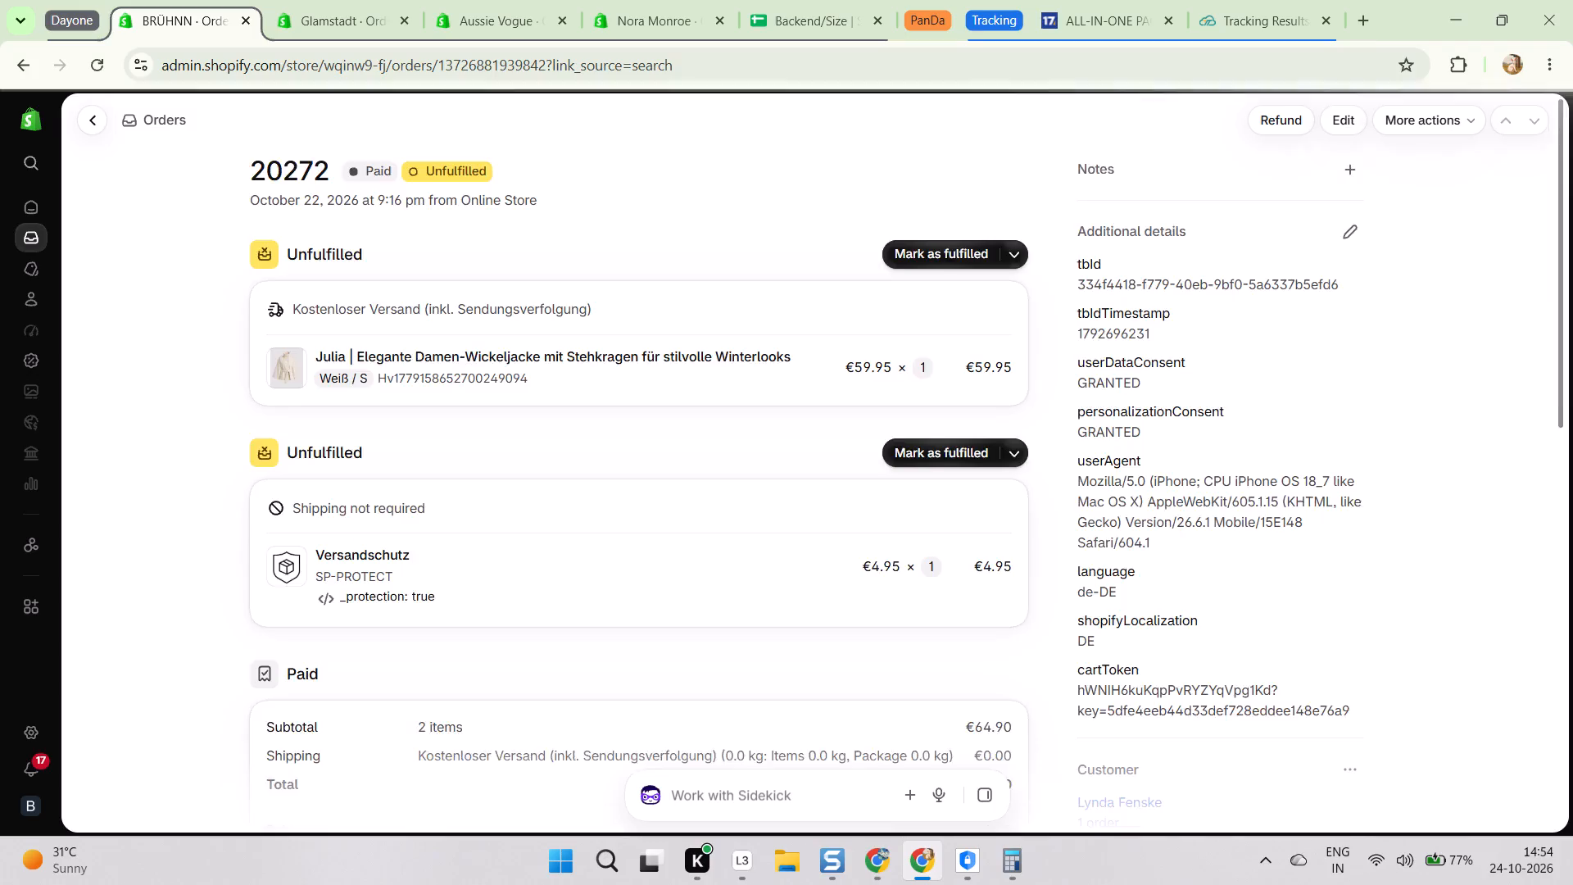
{"action": "scroll", "coordinate": [1252, 390], "scroll_direction": "down", "scroll_amount": 3}
{"action": "scroll", "coordinate": [1209, 373], "scroll_direction": "up", "scroll_amount": 2}
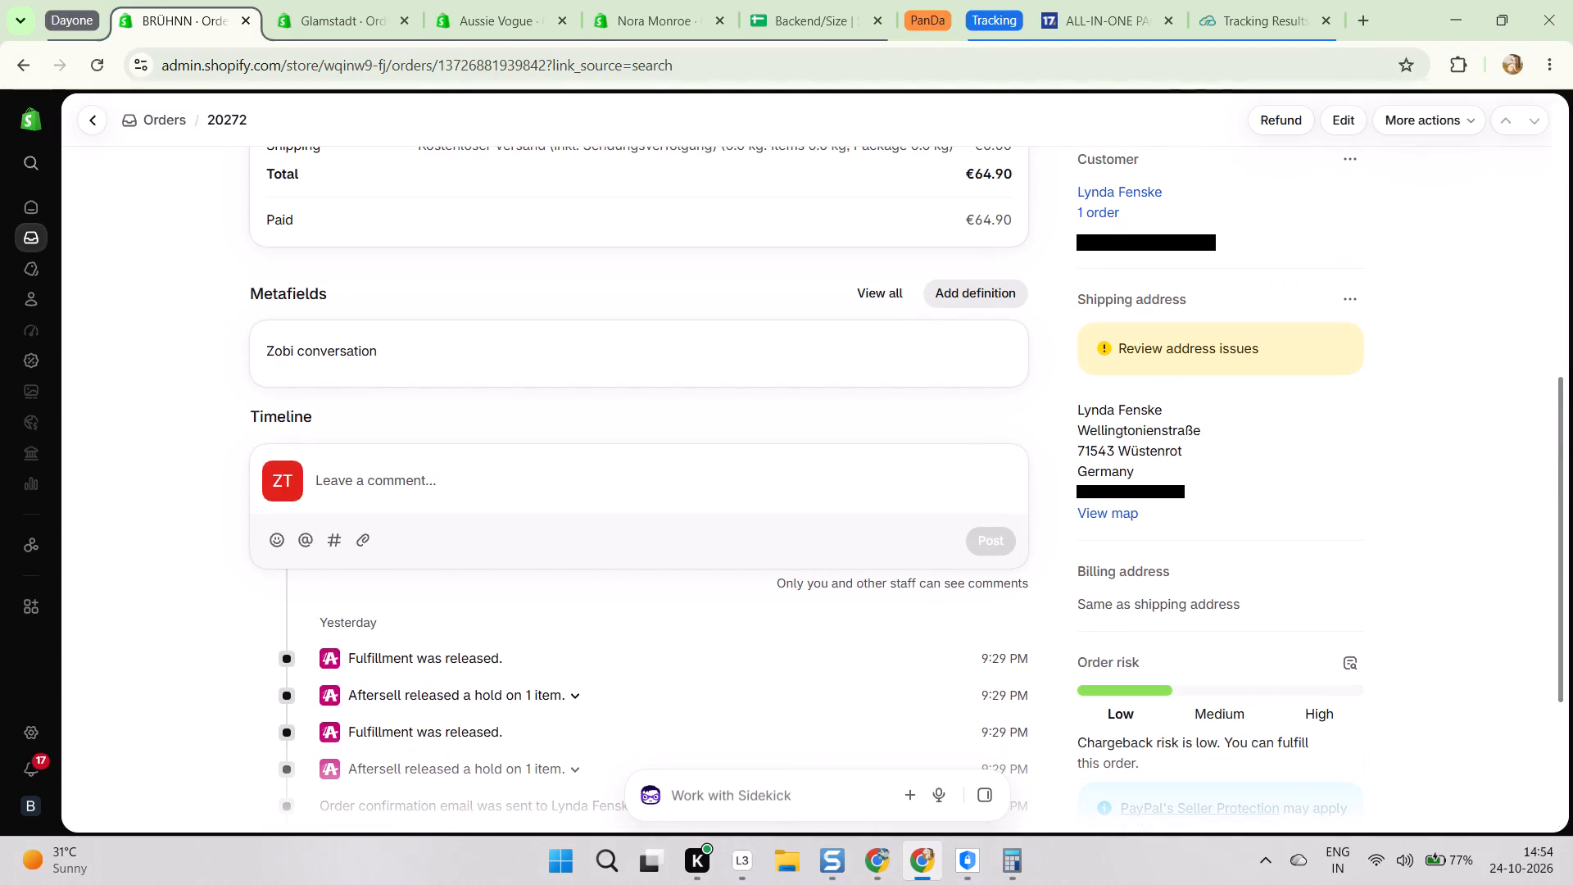
{"action": "left_click", "coordinate": [1357, 299]}
{"action": "left_click", "coordinate": [1403, 341]}
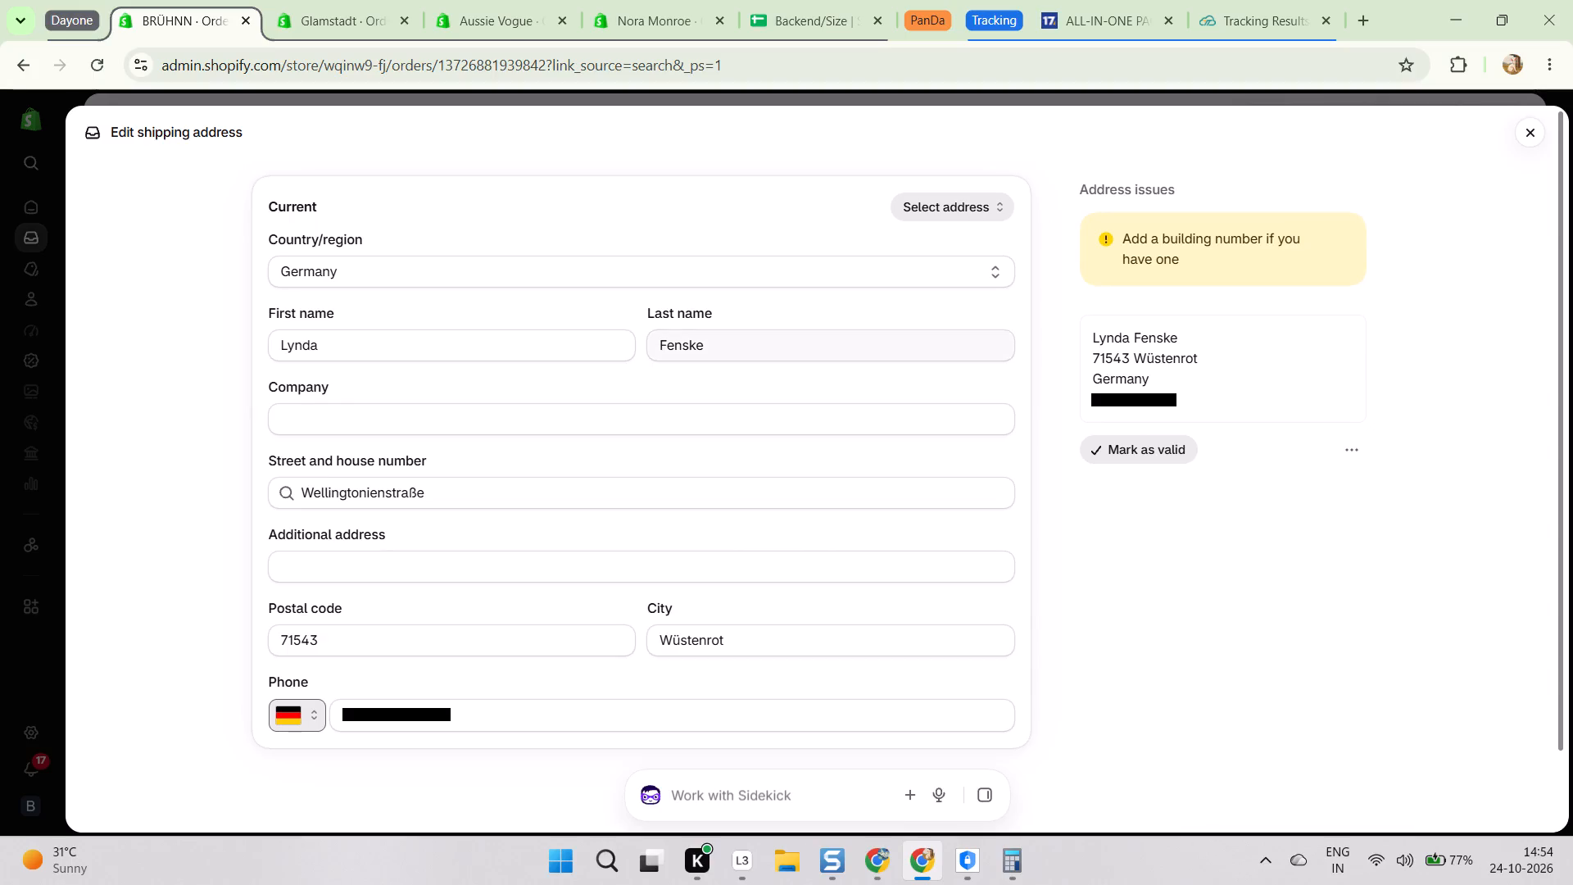
{"action": "scroll", "coordinate": [746, 422], "scroll_direction": "down", "scroll_amount": 1}
{"action": "scroll", "coordinate": [547, 455], "scroll_direction": "up", "scroll_amount": 3}
{"action": "key", "text": "alt+Tab"}
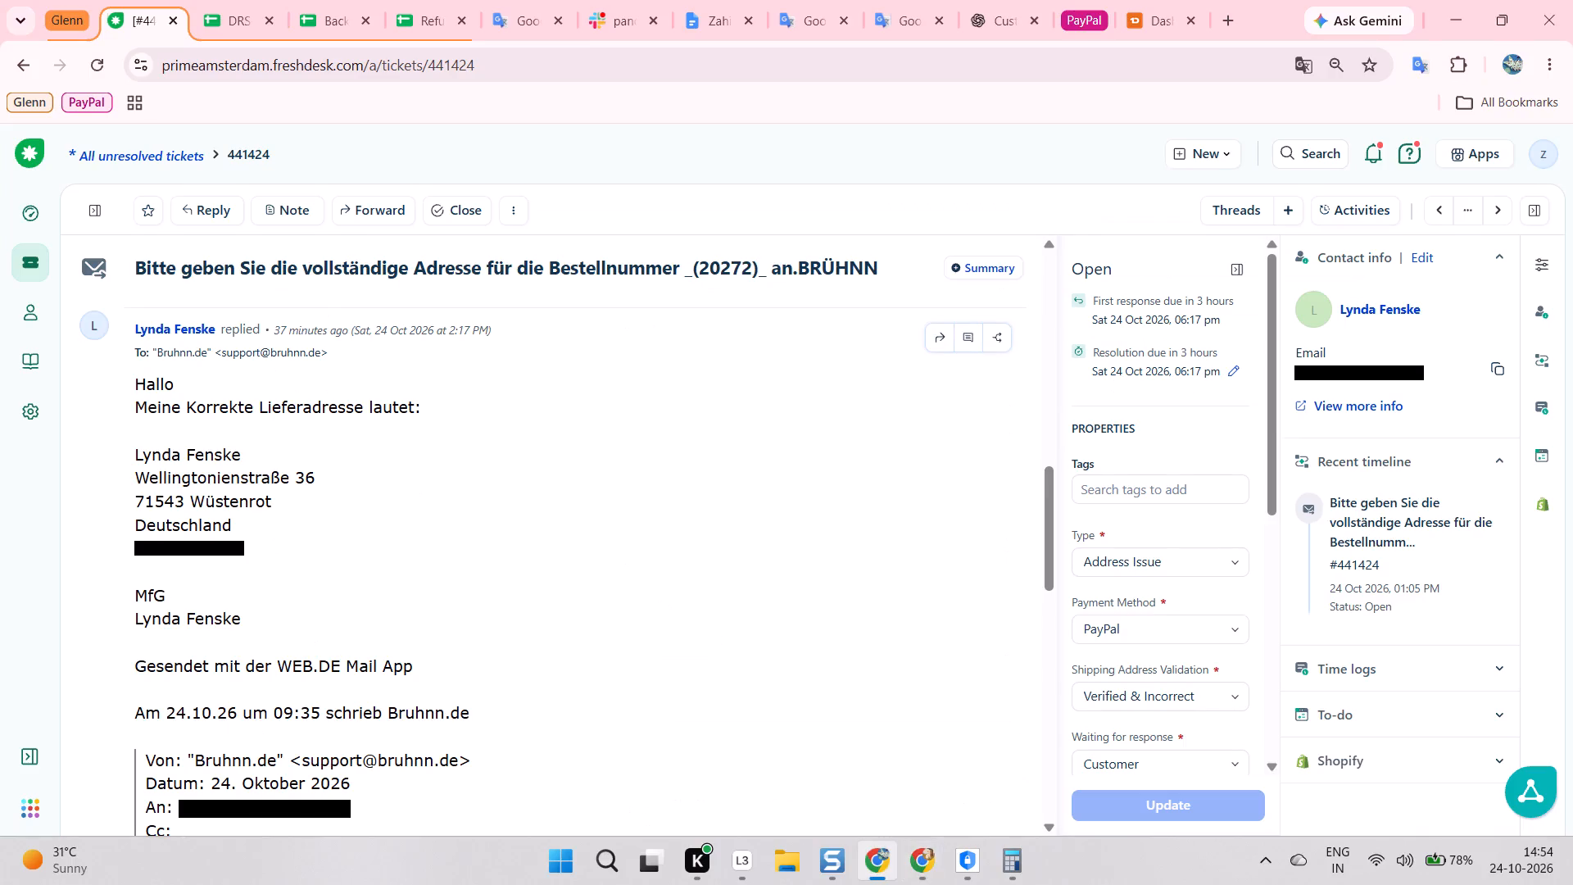
{"action": "key", "text": "alt+Tab"}
{"action": "key", "text": "alt+Tab"}
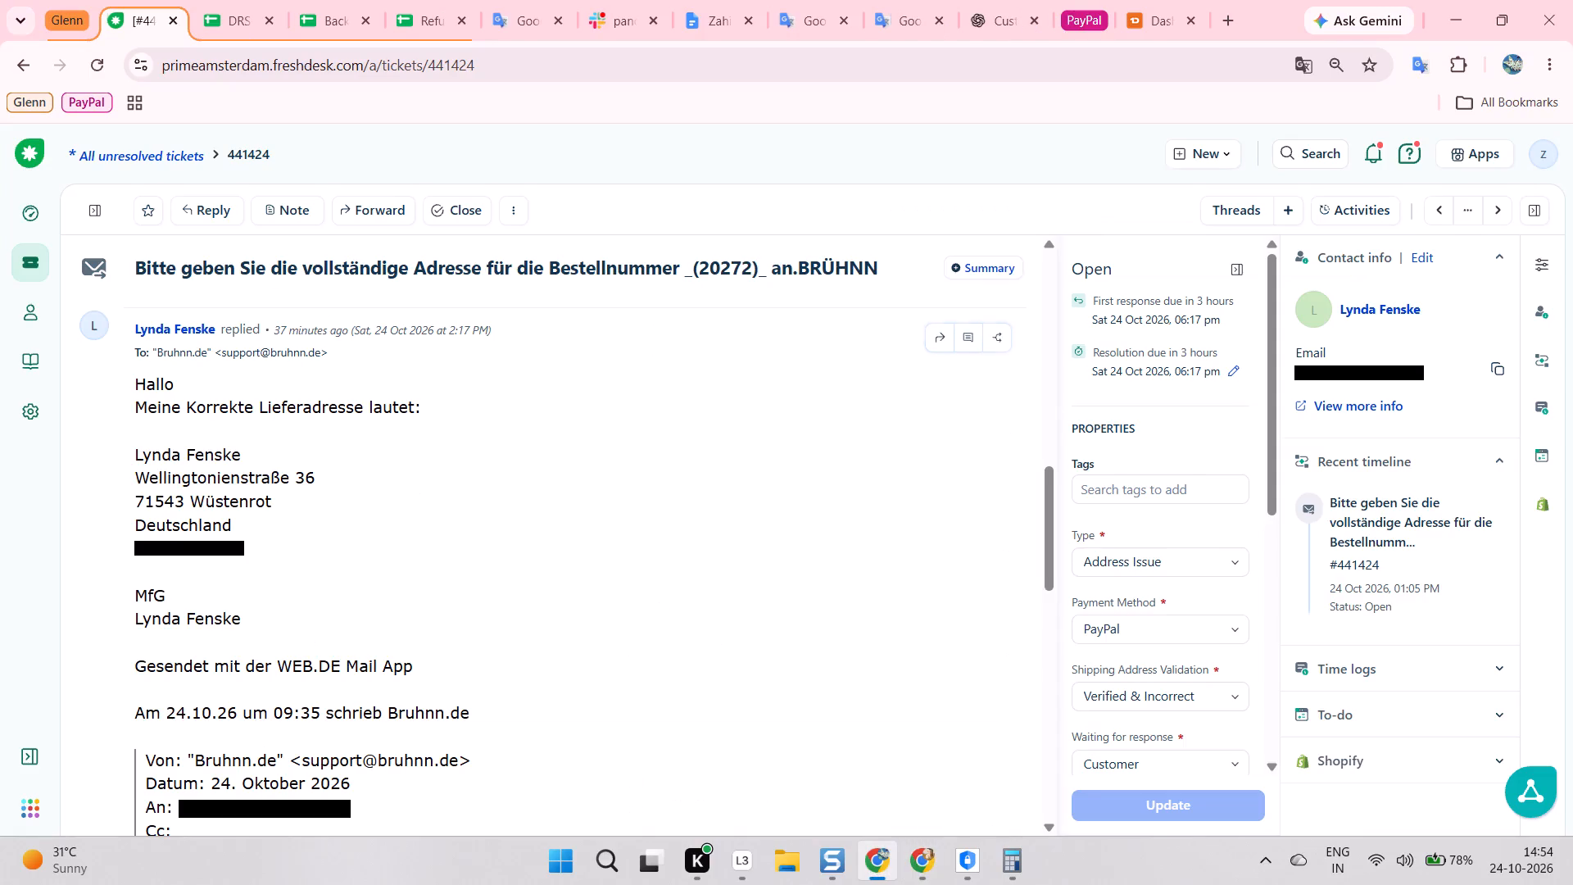
{"action": "triple_click", "coordinate": [231, 482]}
{"action": "key", "text": "ctrl+c"}
{"action": "key", "text": "ctrl+c"}
{"action": "key", "text": "alt+Tab"}
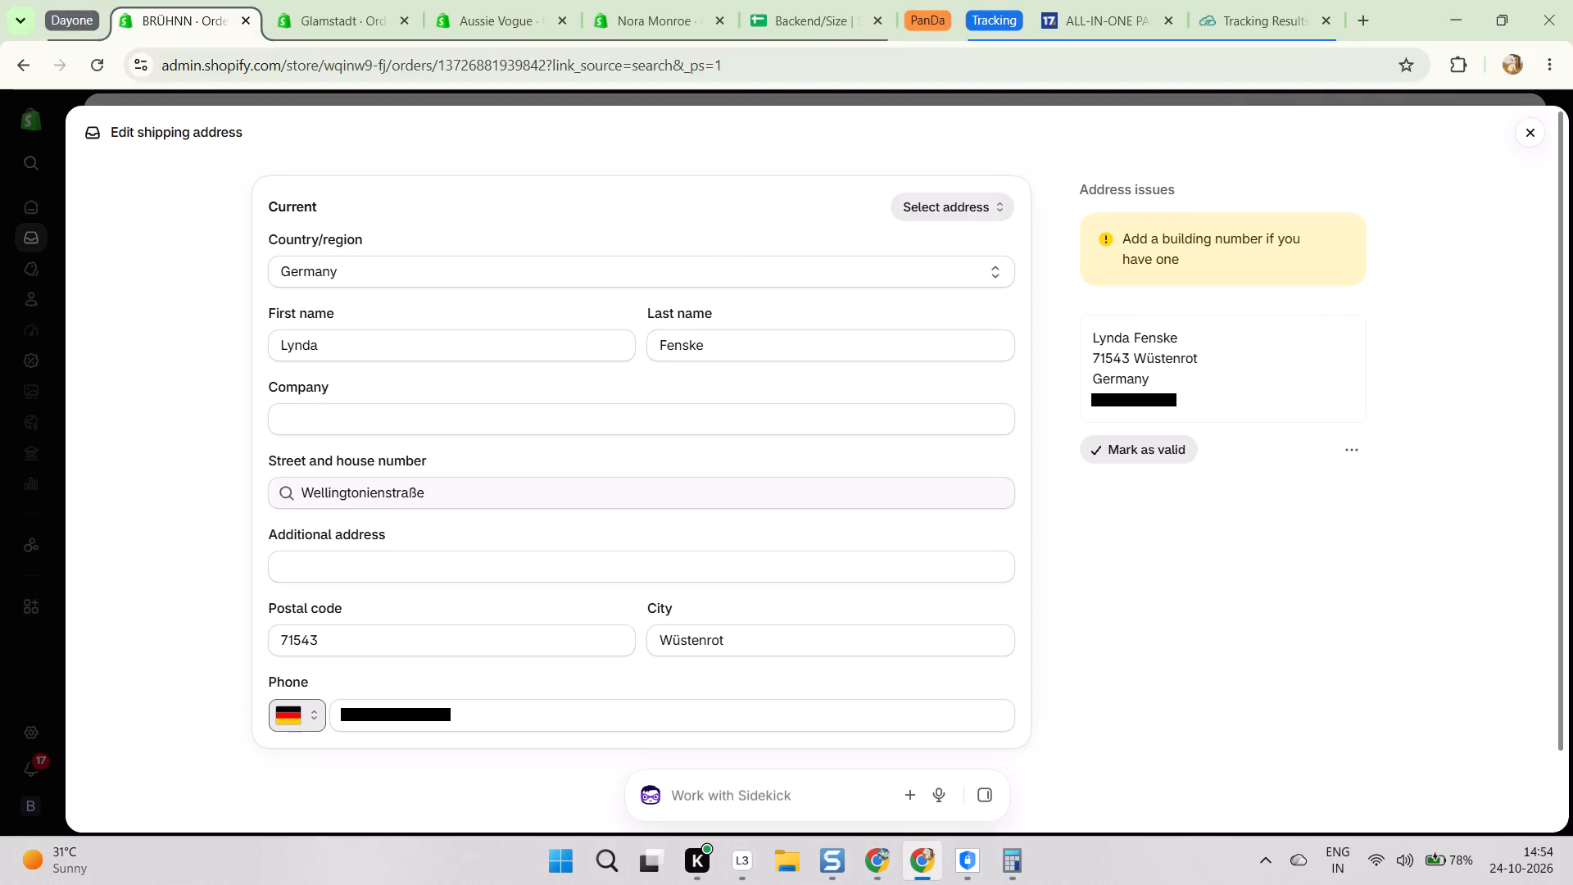
{"action": "triple_click", "coordinate": [394, 500]}
{"action": "key", "text": "ctrl+v"}
{"action": "left_click", "coordinate": [504, 462]}
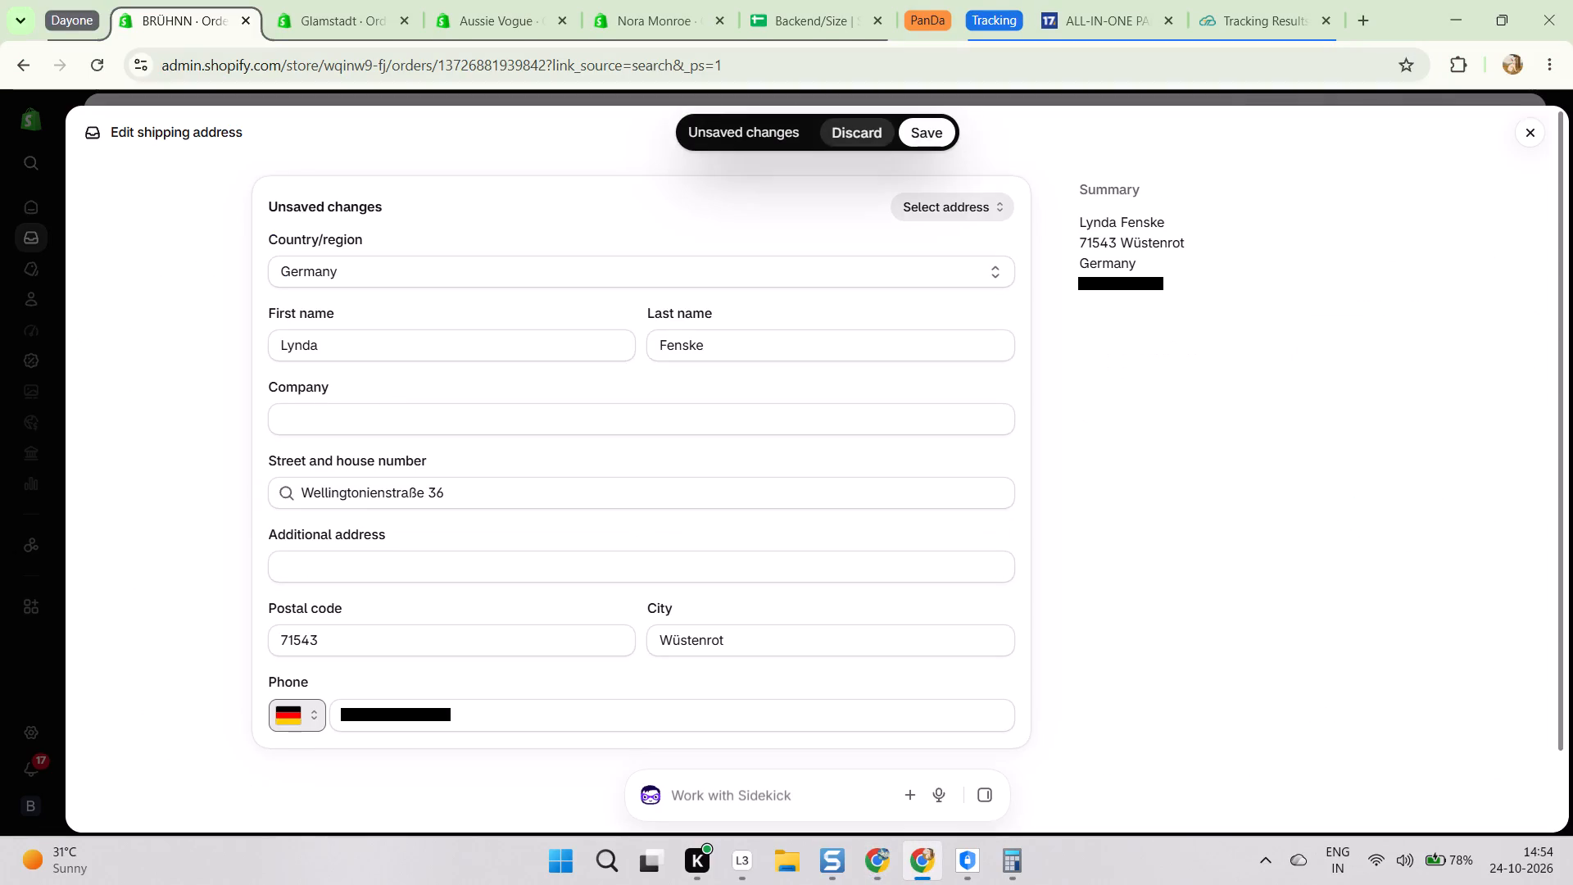
{"action": "key", "text": "alt+Tab"}
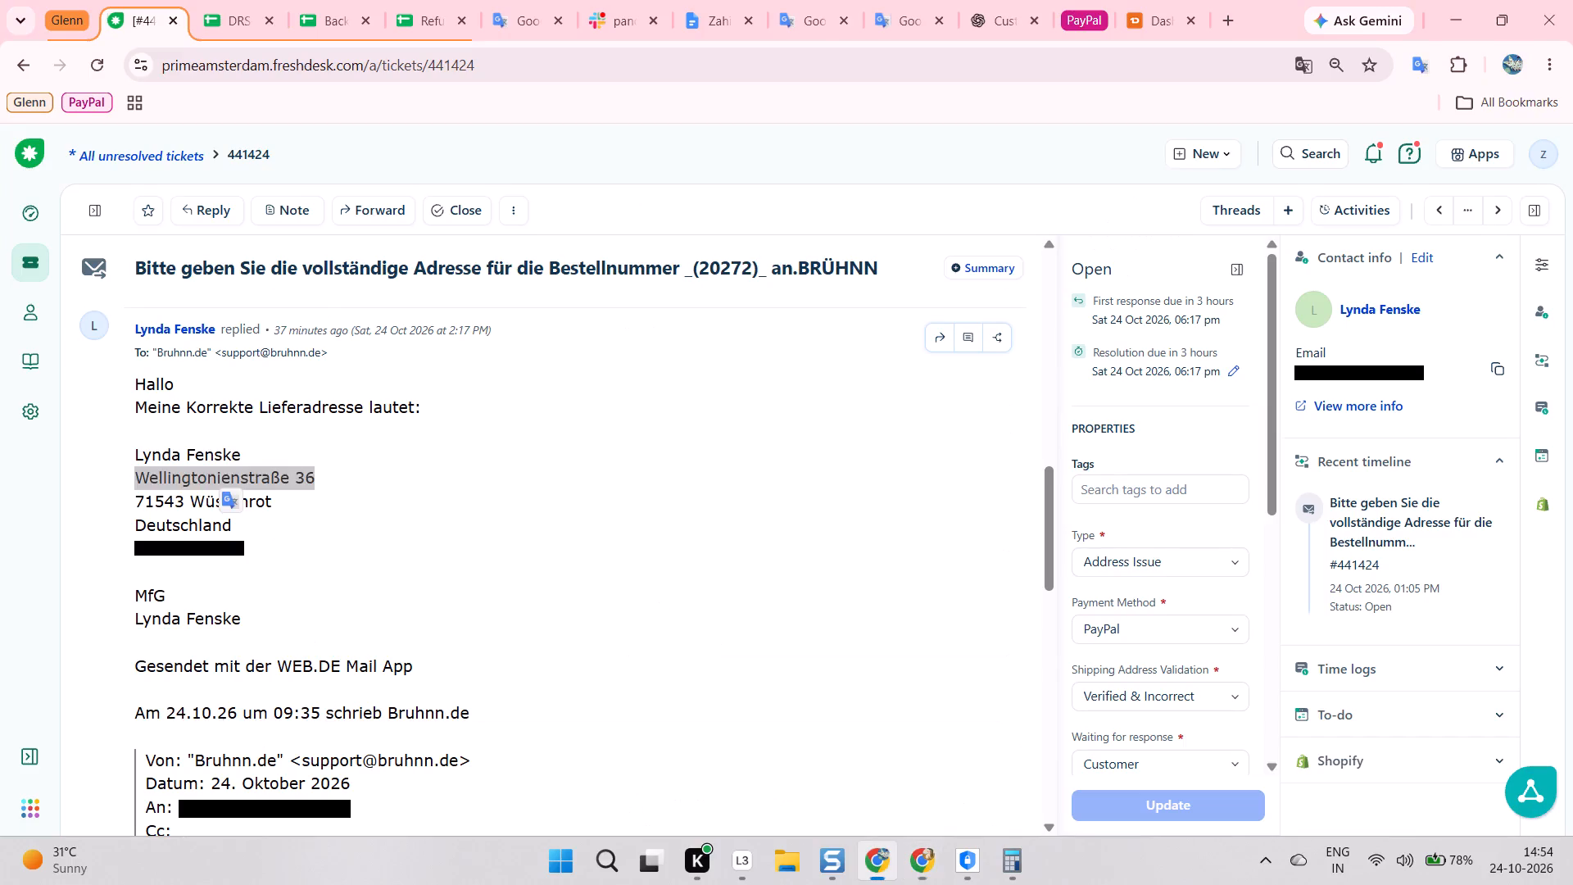
{"action": "double_click", "coordinate": [166, 503]}
{"action": "key", "text": "ctrl+c"}
{"action": "key", "text": "ctrl+c"}
{"action": "key", "text": "alt+Tab"}
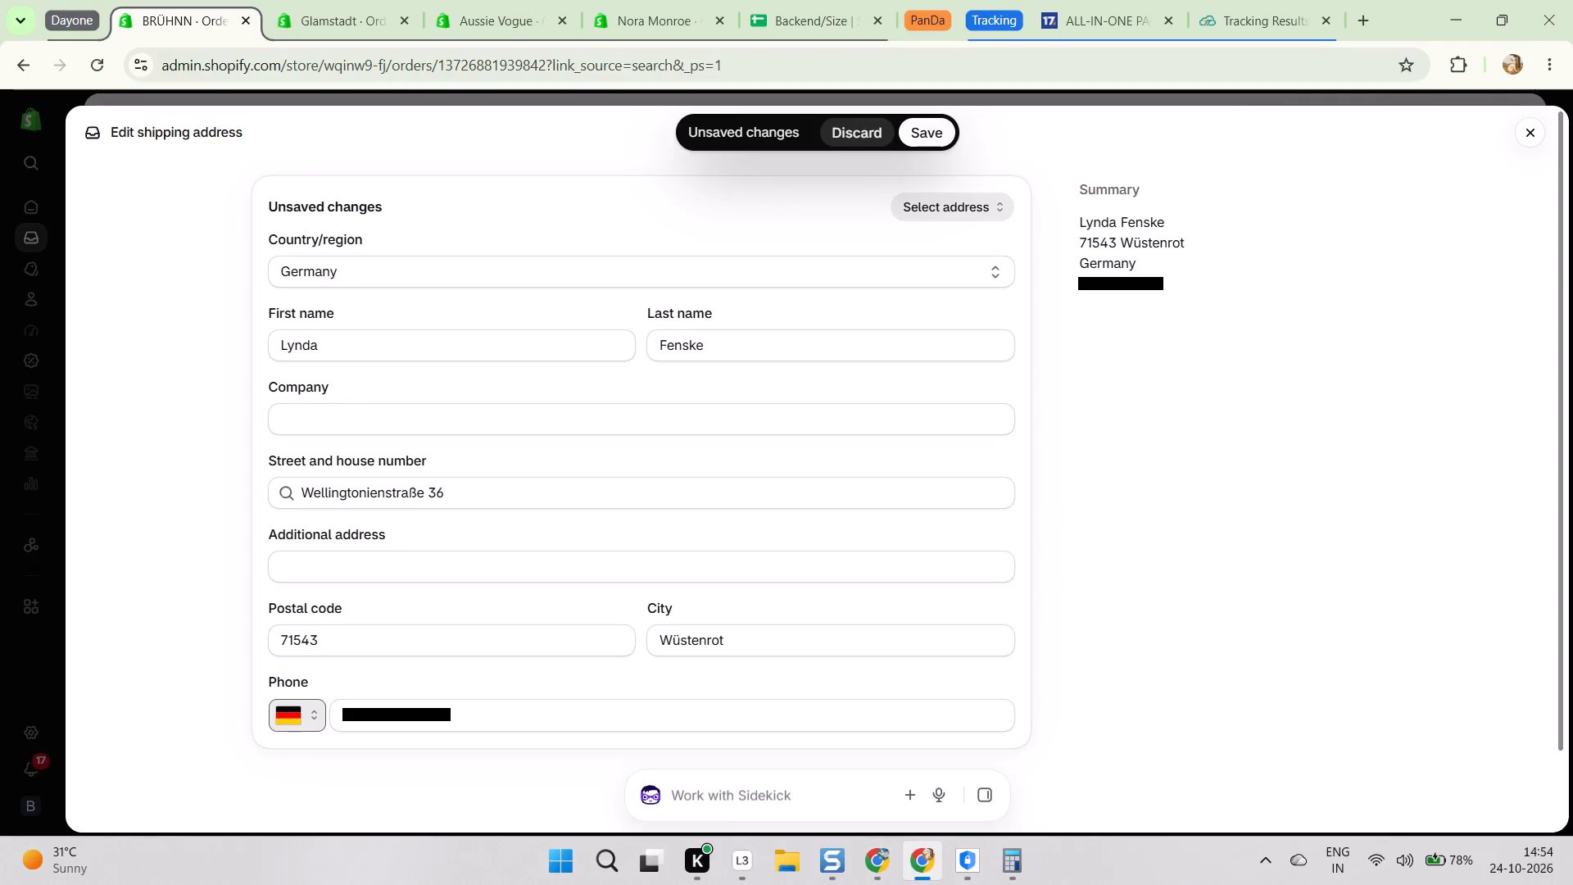
{"action": "key", "text": "alt+Tab"}
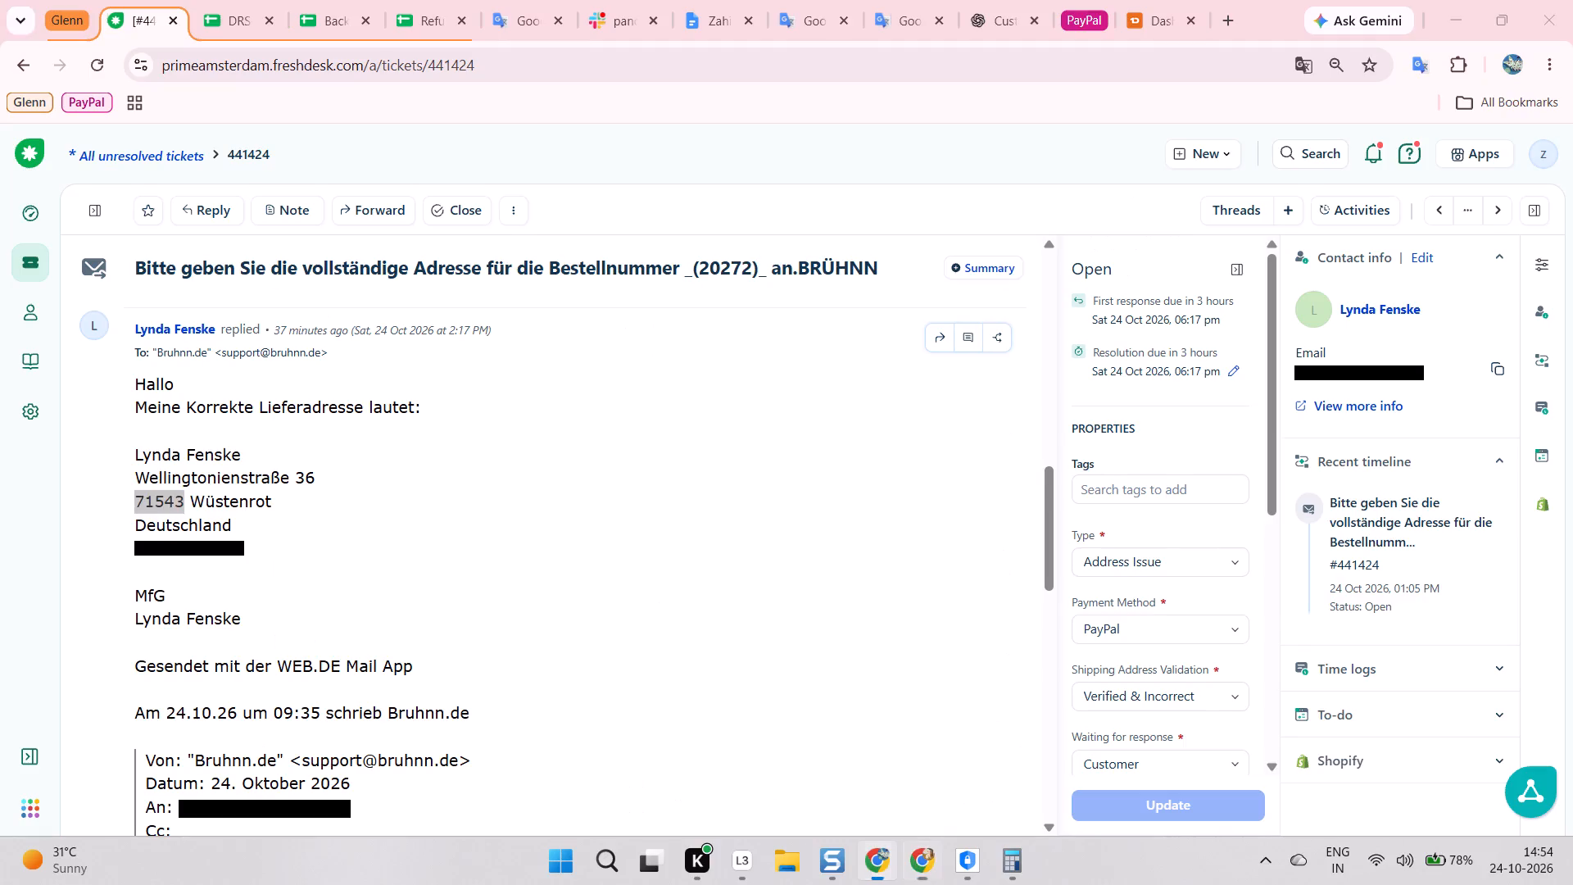
{"action": "key", "text": "ctrl+c"}
{"action": "key", "text": "ctrl+c"}
{"action": "key", "text": "alt+Tab"}
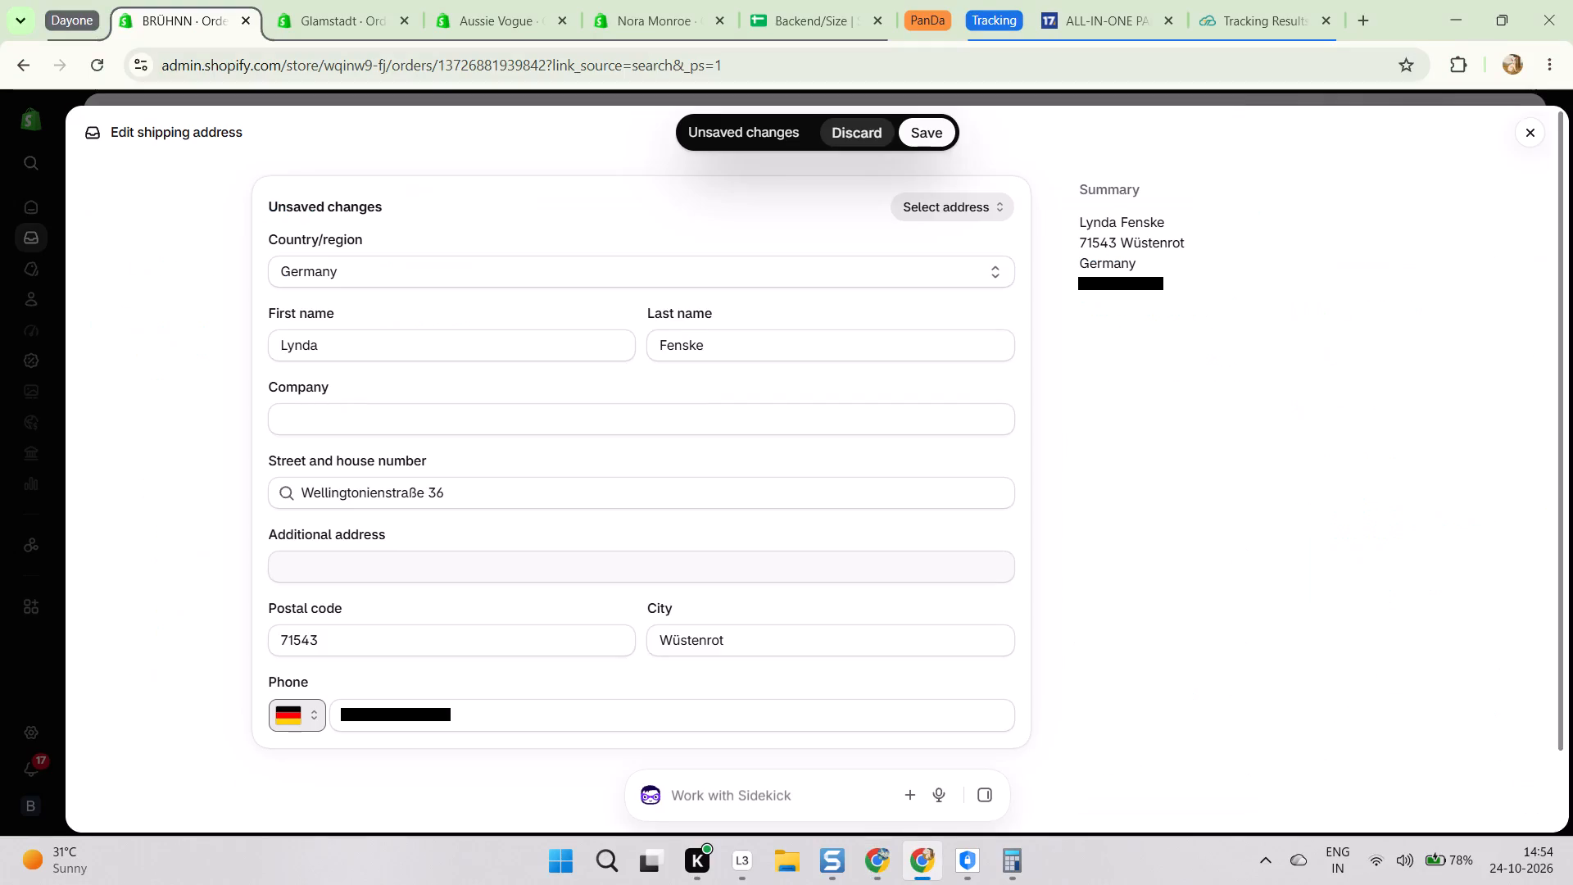
{"action": "double_click", "coordinate": [344, 638]}
{"action": "key", "text": "ctrl+v"}
{"action": "left_click", "coordinate": [417, 618]}
Replace the shipping address's city with the one copied from the customer's reply in ticket #441424.
{"action": "key", "text": "alt+Tab"}
{"action": "double_click", "coordinate": [240, 490]}
{"action": "key", "text": "ctrl+c"}
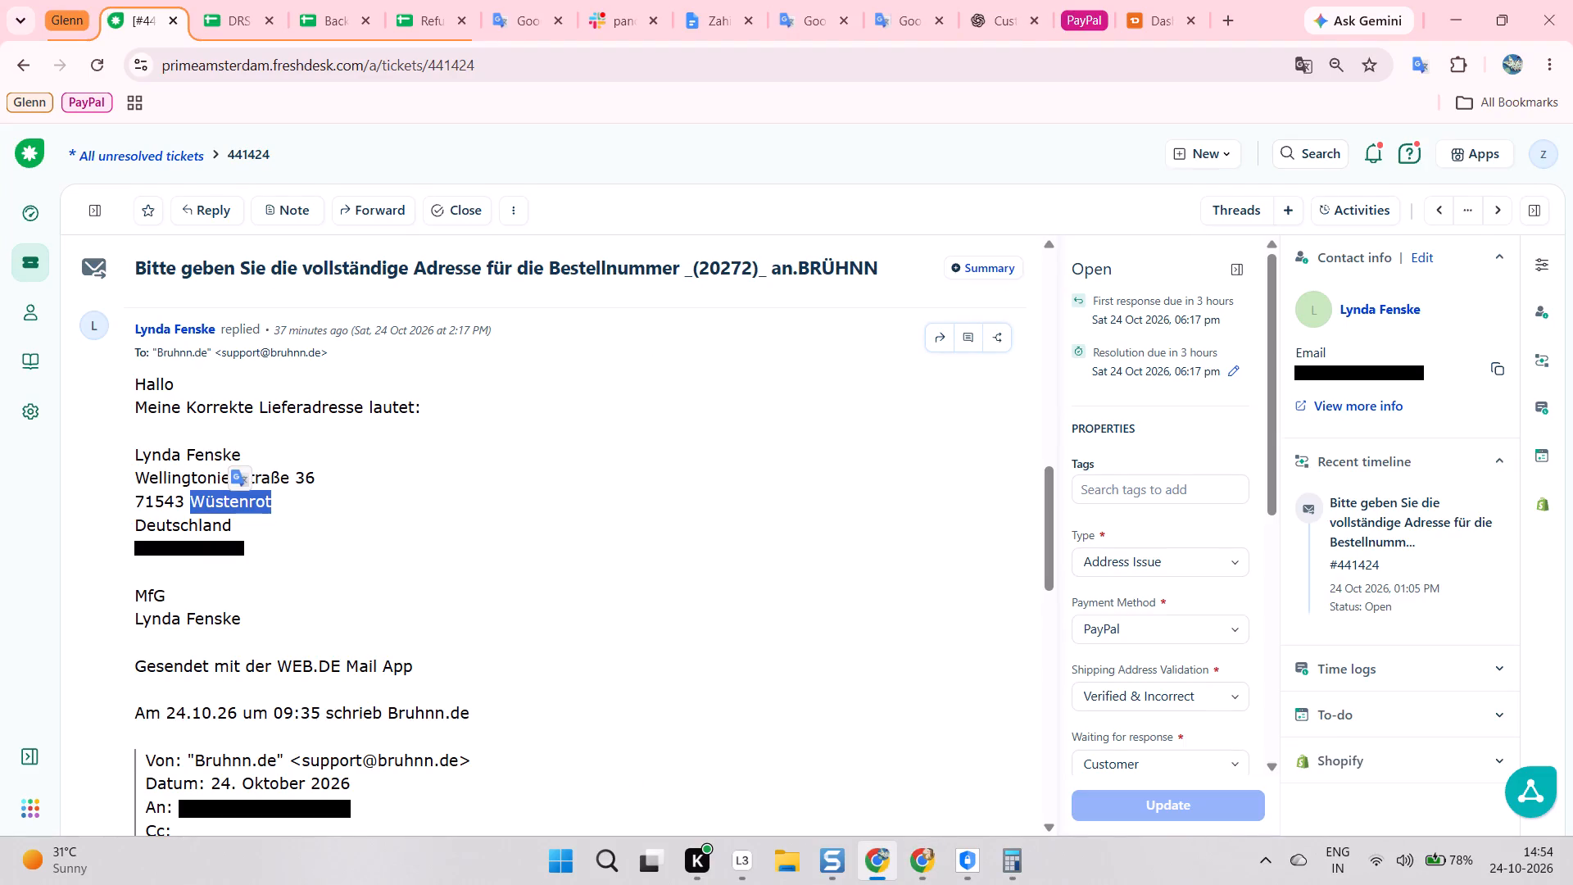
{"action": "key", "text": "ctrl+c"}
{"action": "key", "text": "alt+Tab"}
{"action": "triple_click", "coordinate": [782, 637]}
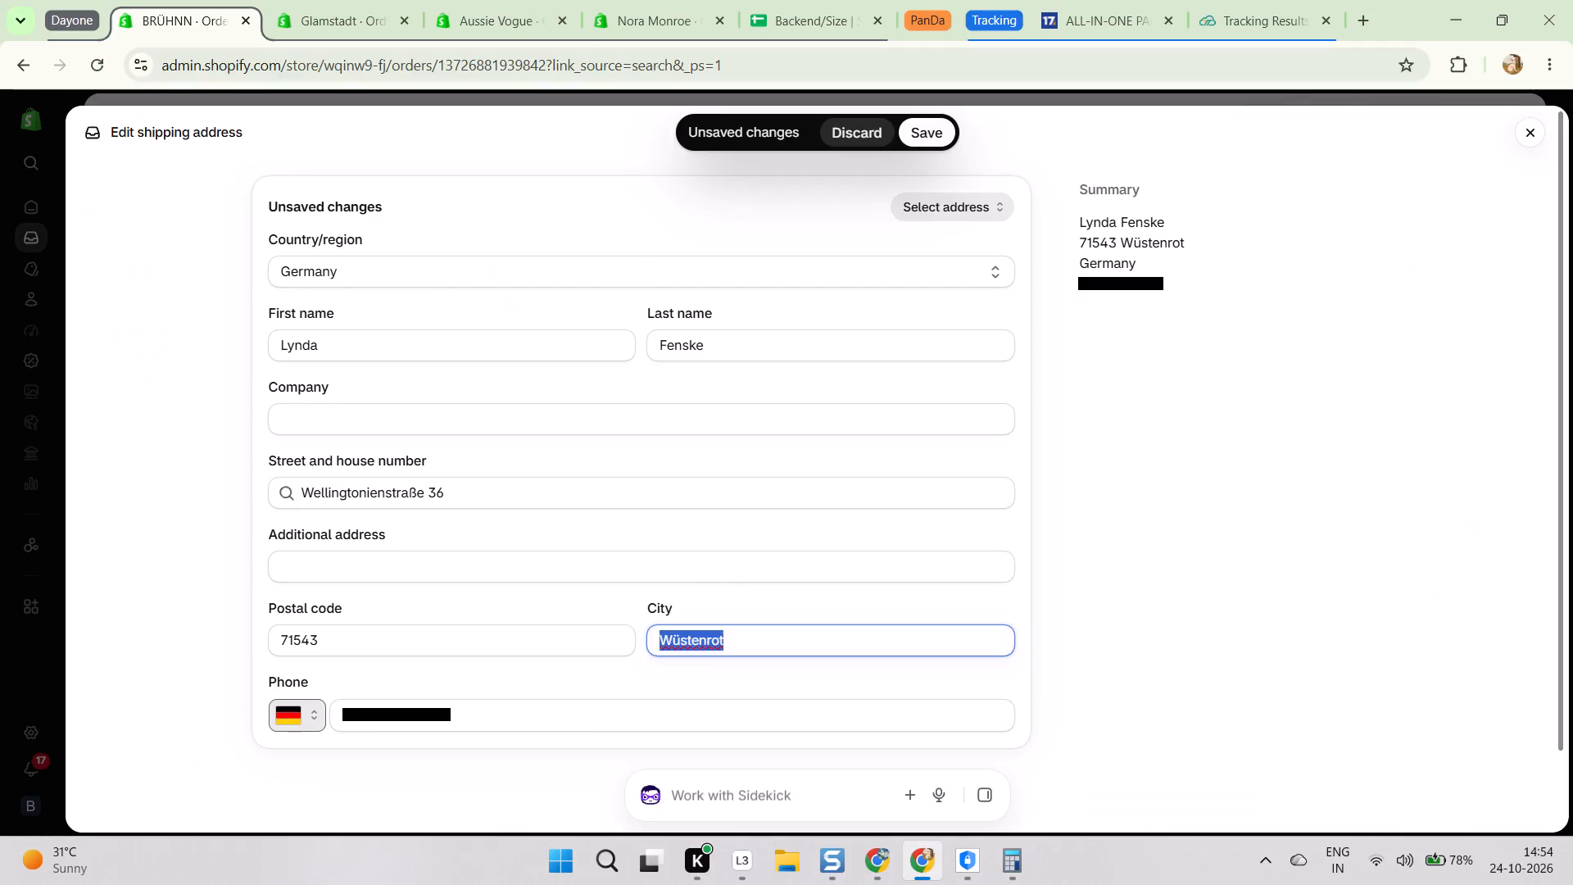
{"action": "key", "text": "ctrl+v"}
{"action": "left_click", "coordinate": [788, 599]}
{"action": "key", "text": "alt+Tab"}
{"action": "left_click", "coordinate": [459, 557]}
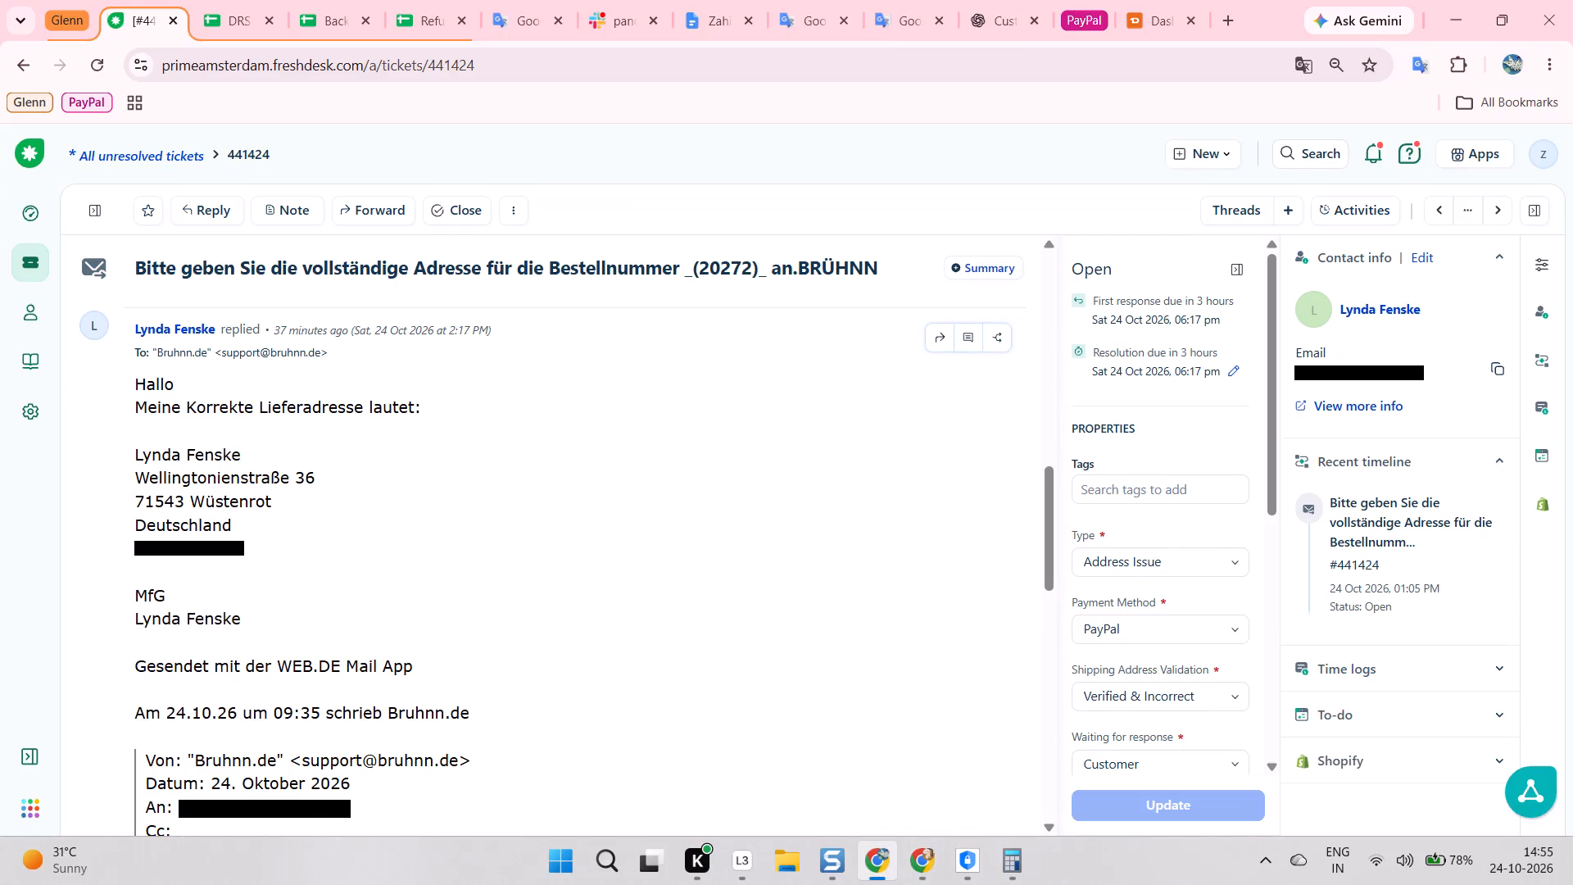
{"action": "key", "text": "alt+Tab"}
{"action": "key", "text": "alt+Tab"}
{"action": "key", "text": "alt+Tab"}
{"action": "scroll", "coordinate": [1051, 327], "scroll_direction": "up", "scroll_amount": 2}
{"action": "scroll", "coordinate": [954, 284], "scroll_direction": "up", "scroll_amount": 3}
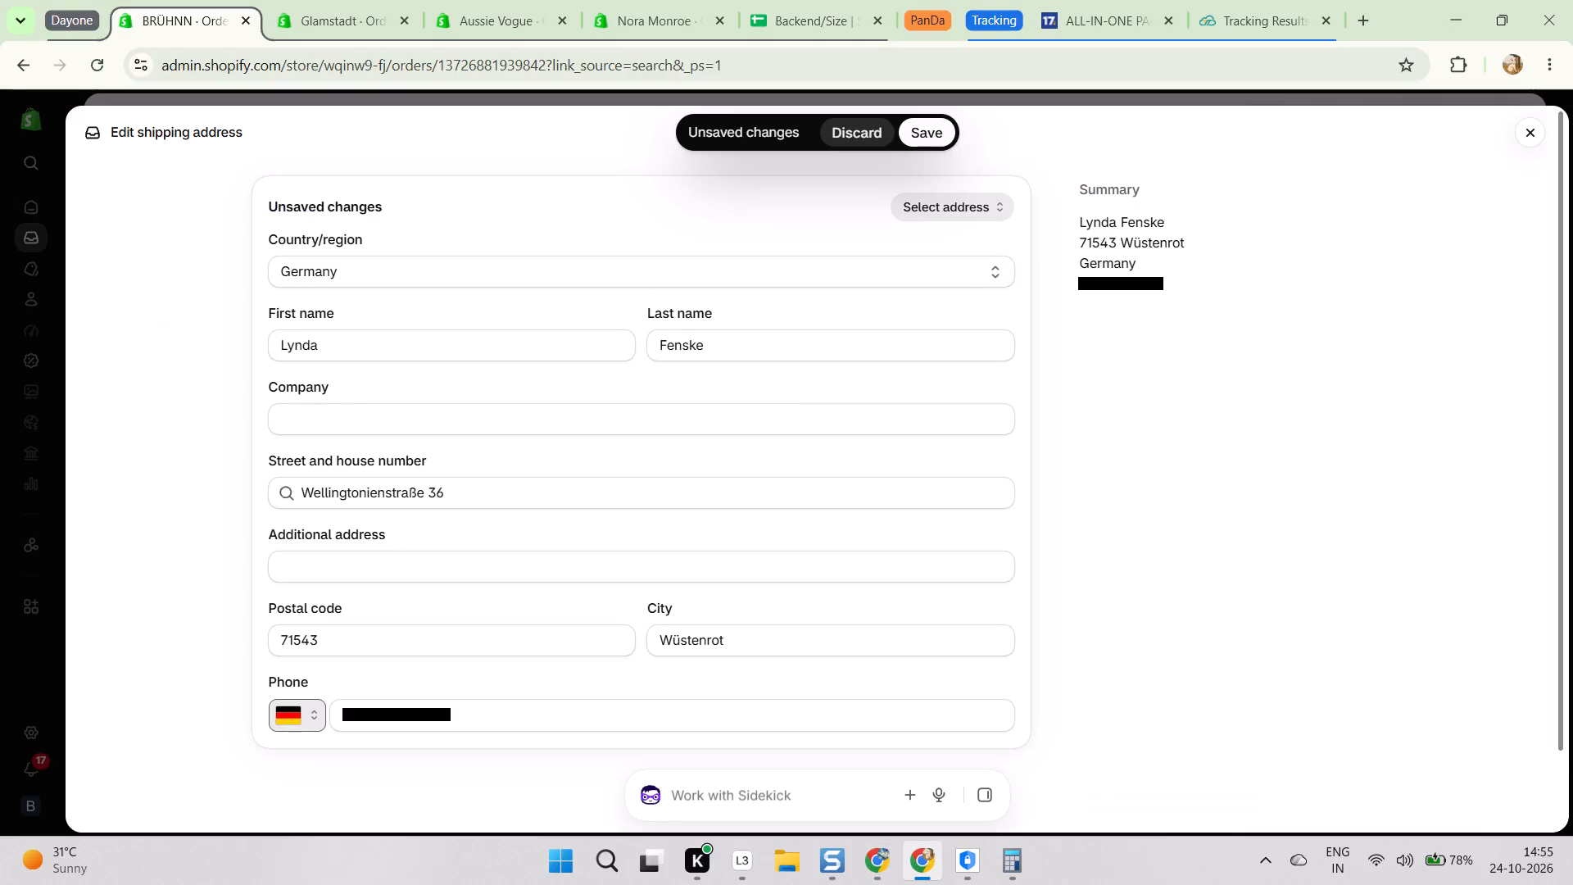
{"action": "left_click", "coordinate": [923, 125]}
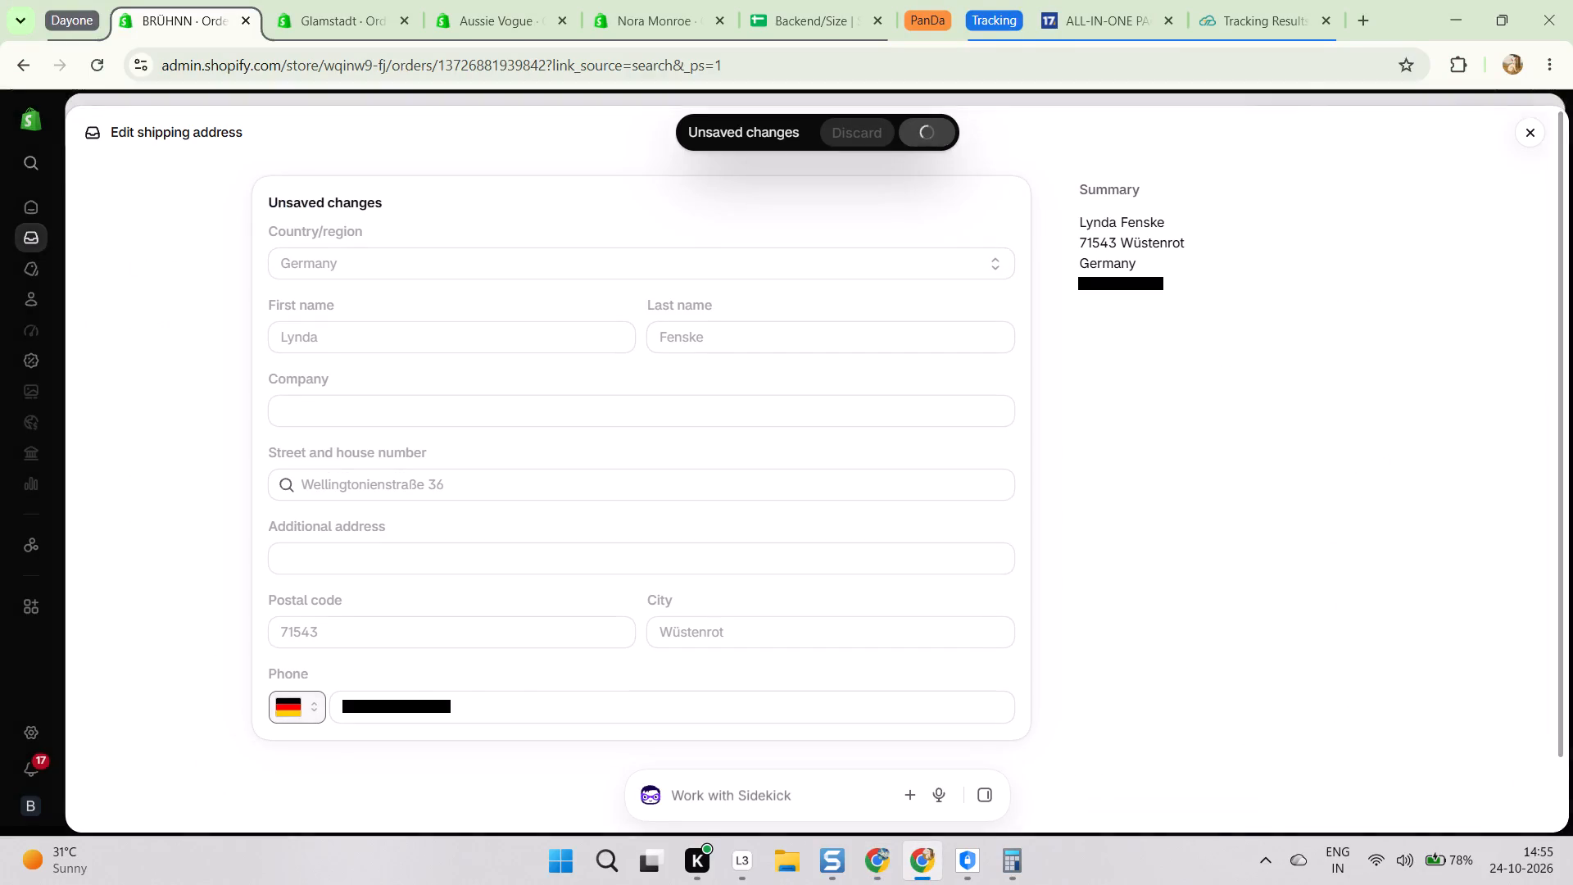
{"action": "scroll", "coordinate": [914, 179], "scroll_direction": "up", "scroll_amount": 5}
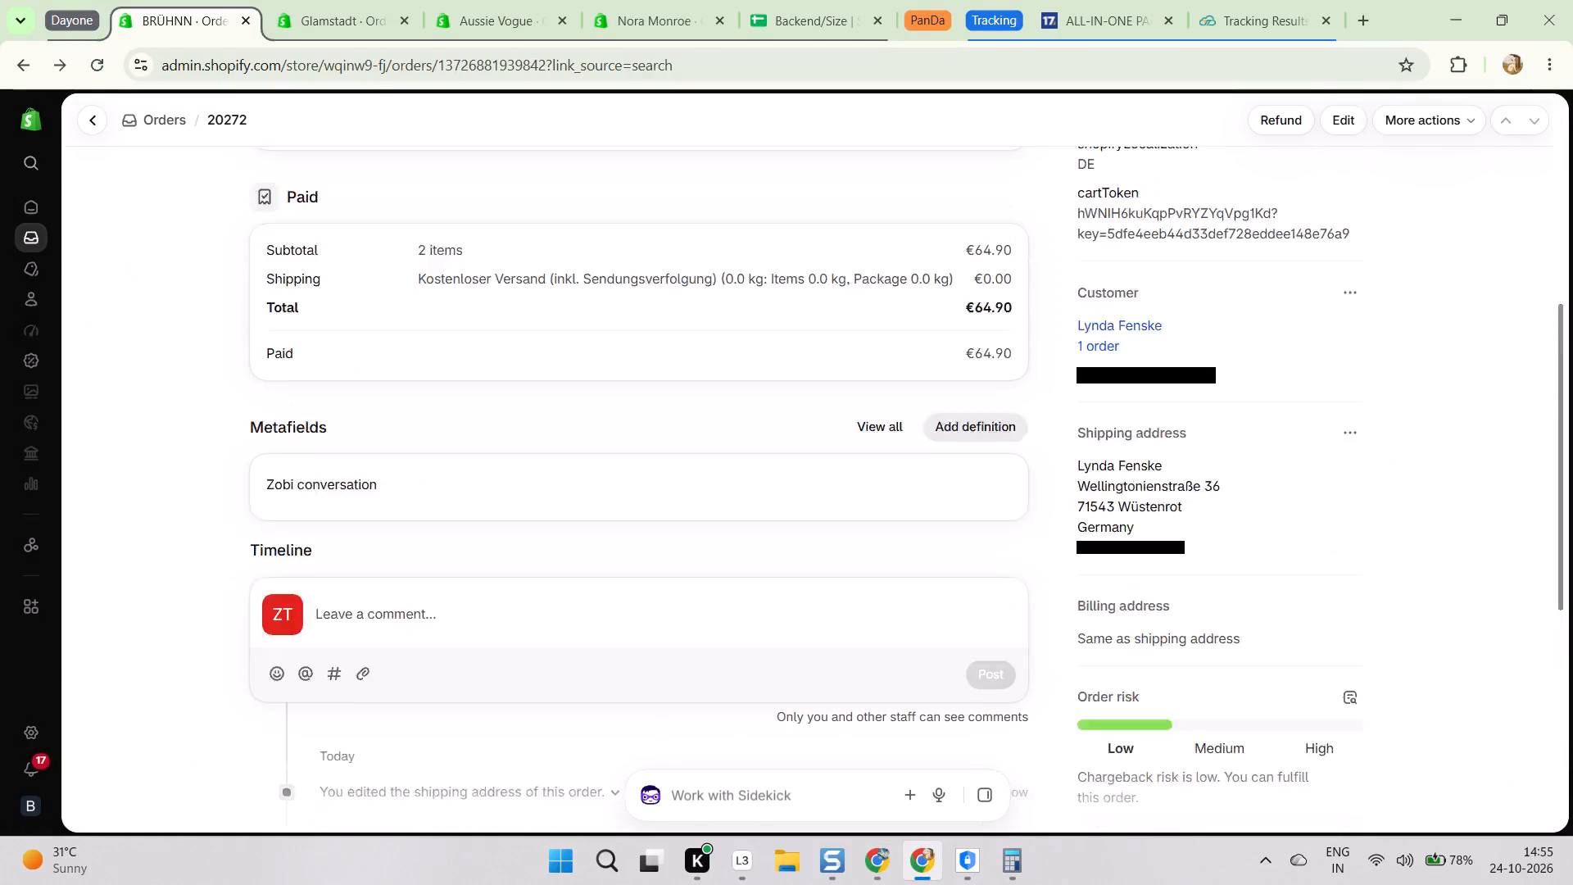
{"action": "scroll", "coordinate": [915, 288], "scroll_direction": "up", "scroll_amount": 12}
{"action": "left_click", "coordinate": [275, 137]}
{"action": "double_click", "coordinate": [283, 170]}
{"action": "key", "text": "ctrl+c"}
{"action": "key", "text": "ctrl+c"}
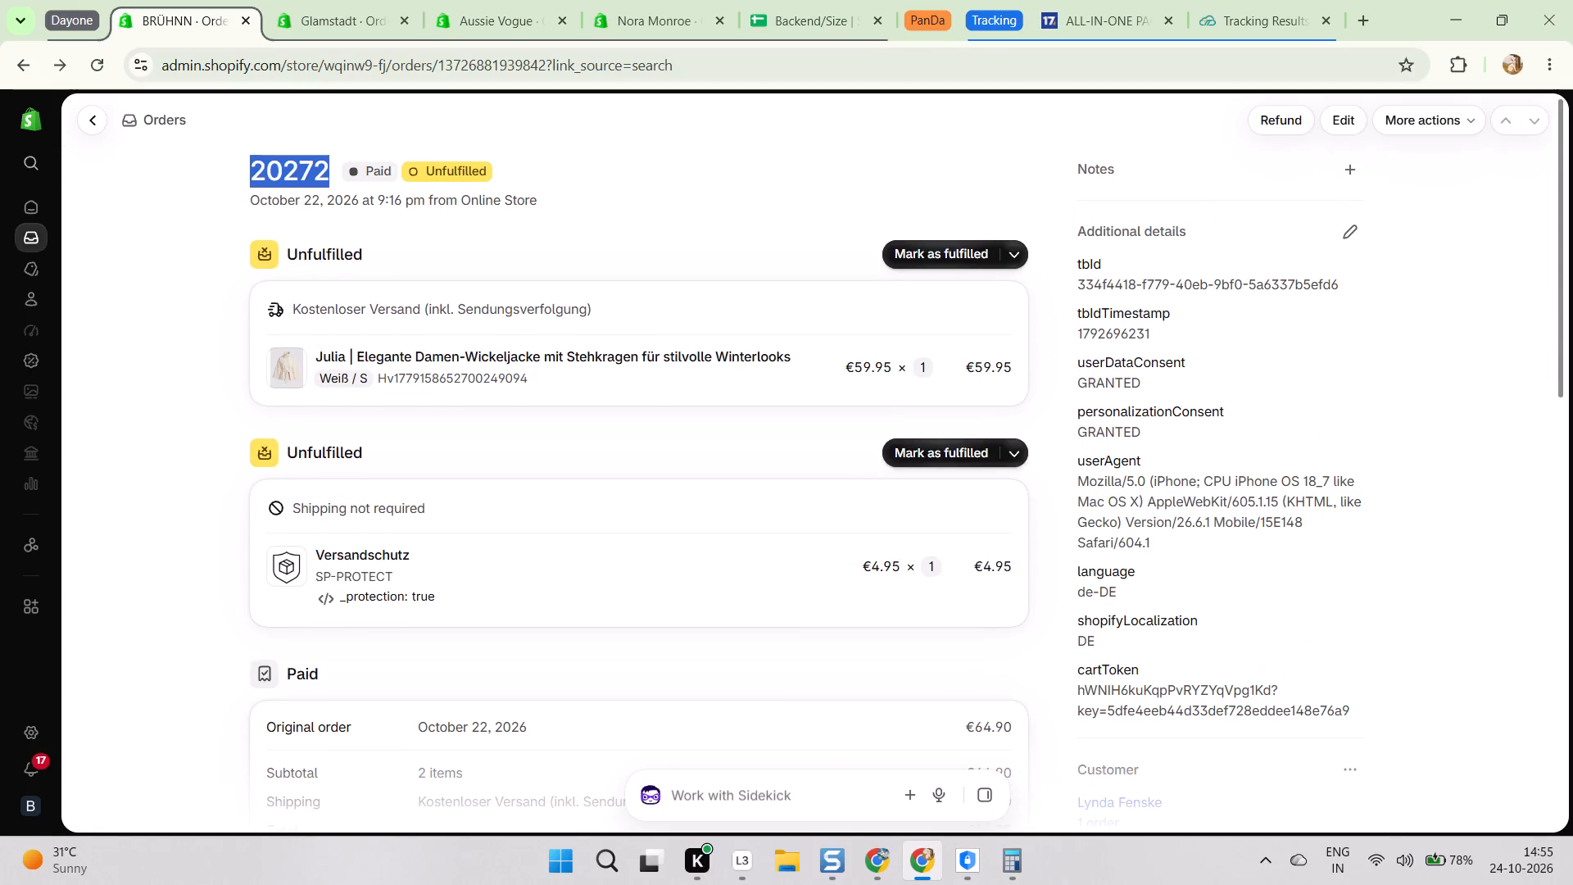
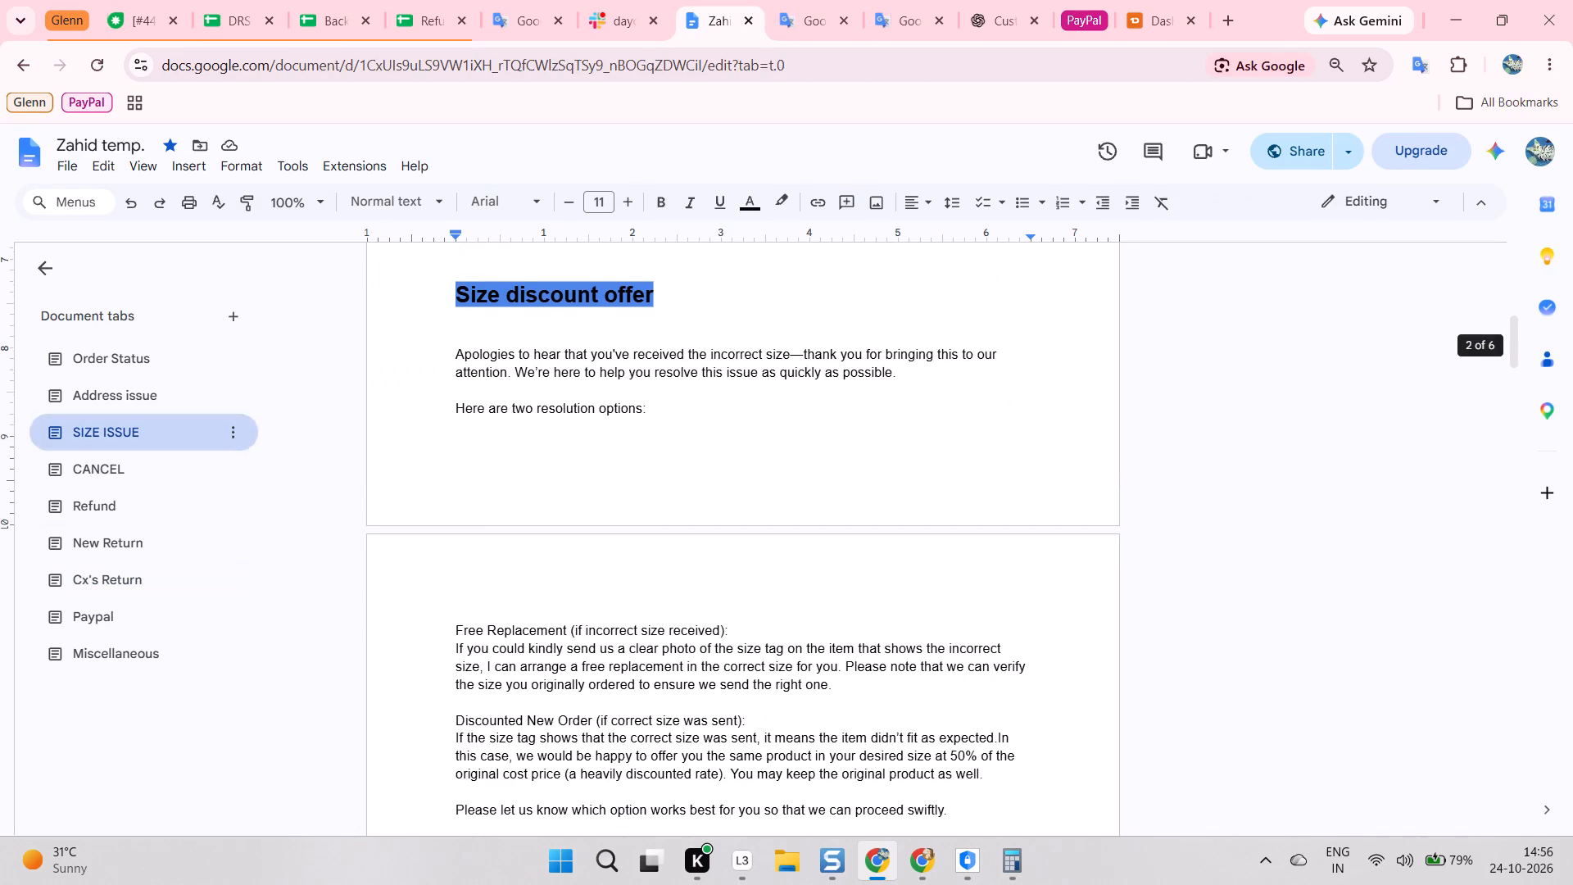
Copy the "Address update confirmation" template text from the Address issue section of the "Zahid temp." document.
{"action": "left_click", "coordinate": [139, 402]}
{"action": "scroll", "coordinate": [460, 413], "scroll_direction": "up", "scroll_amount": 2}
{"action": "scroll", "coordinate": [542, 417], "scroll_direction": "up", "scroll_amount": 4}
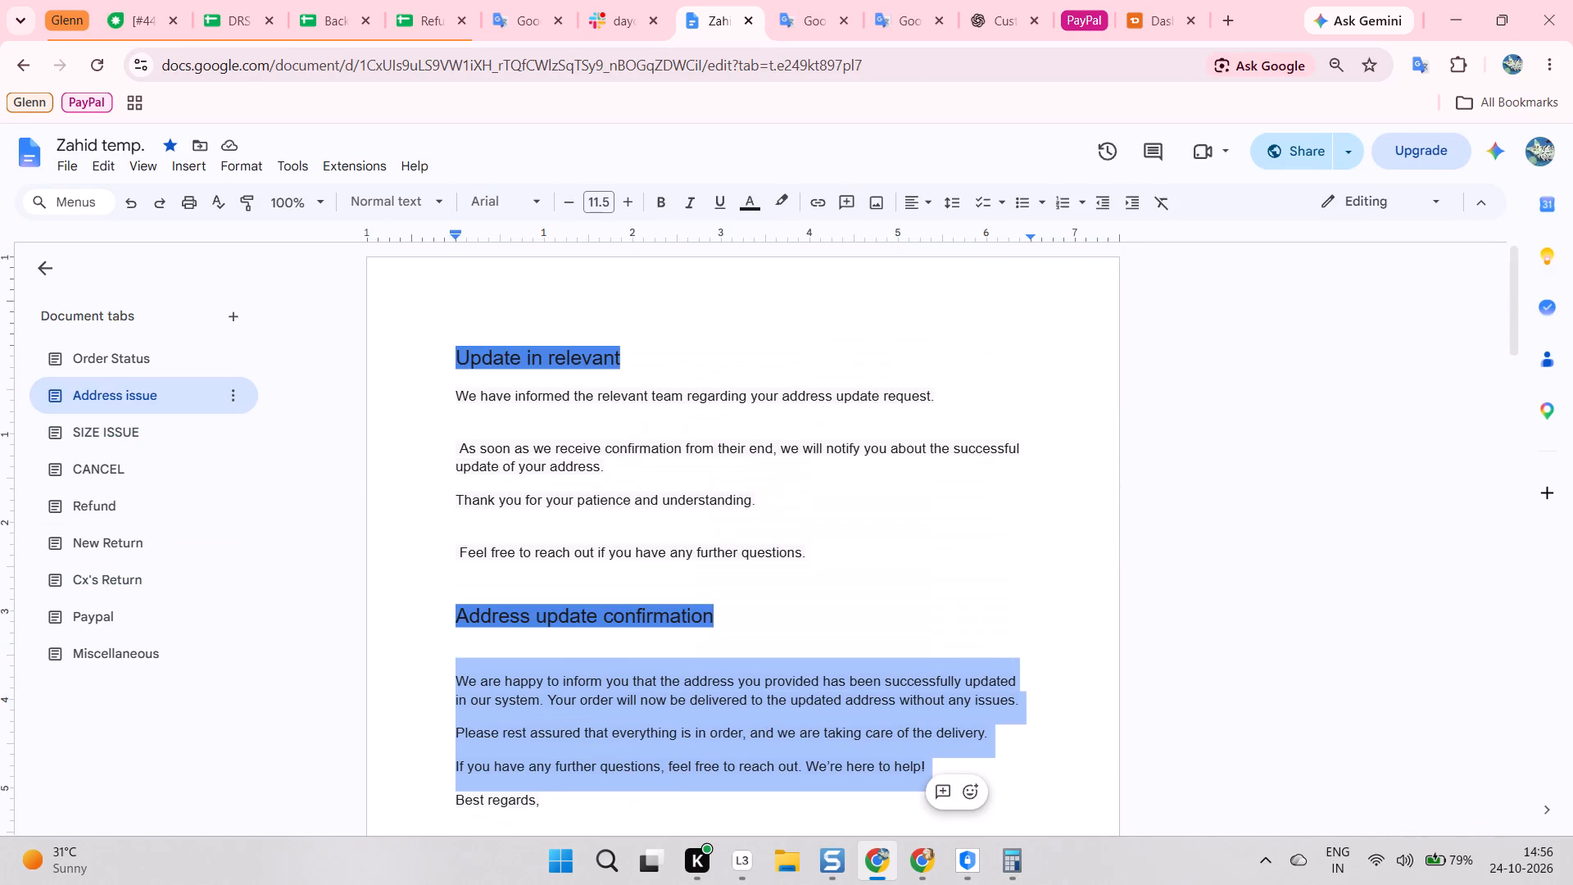
{"action": "scroll", "coordinate": [542, 419], "scroll_direction": "up", "scroll_amount": 2}
{"action": "scroll", "coordinate": [542, 419], "scroll_direction": "down", "scroll_amount": 2}
{"action": "key", "text": "ctrl+c"}
{"action": "key", "text": "ctrl+c"}
Replace the source text in the English-to-German Google Translate page with the copied template, separating its three paragraphs with blank lines.
{"action": "left_click", "coordinate": [911, 0]}
{"action": "scroll", "coordinate": [664, 241], "scroll_direction": "up", "scroll_amount": 2}
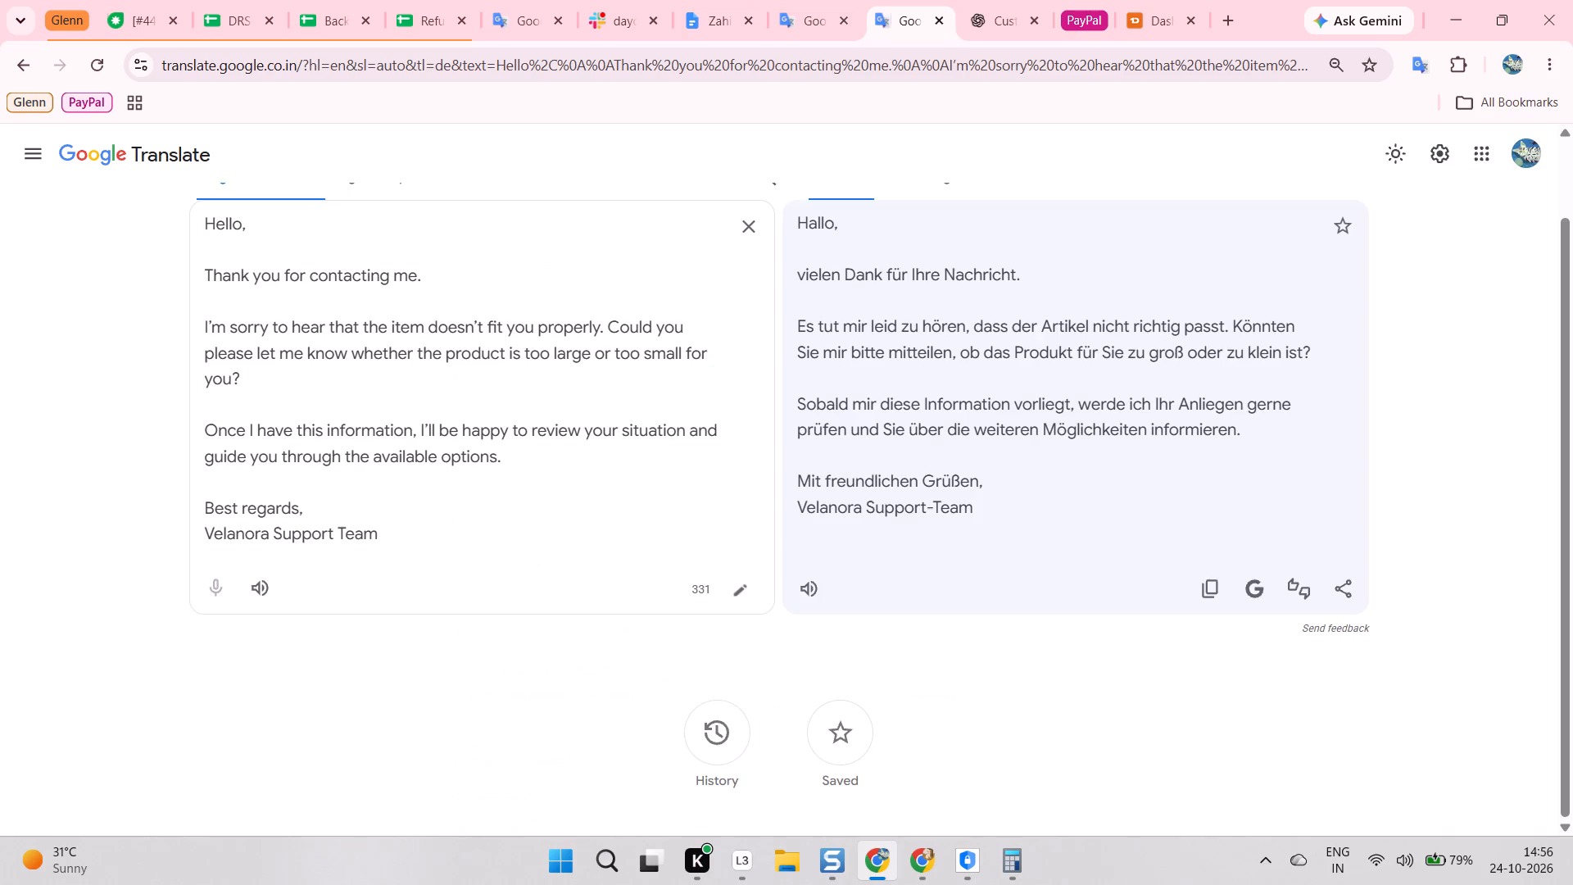
{"action": "scroll", "coordinate": [641, 265], "scroll_direction": "up", "scroll_amount": 6}
{"action": "left_click", "coordinate": [734, 308]}
{"action": "key", "text": "ctrl+v"}
{"action": "key", "text": "BackSpace"}
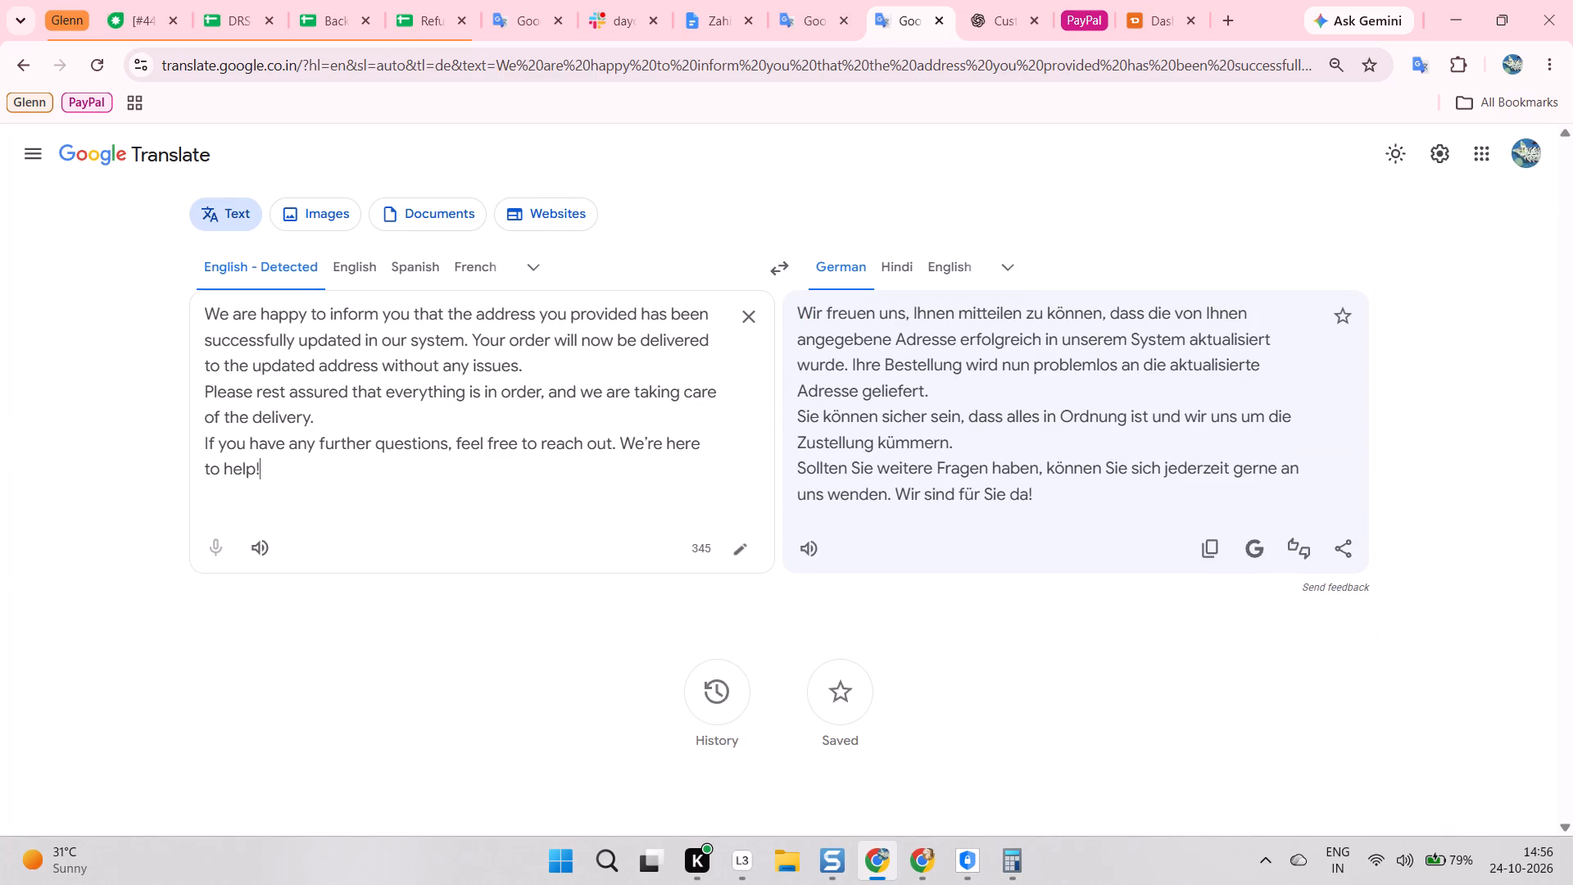
{"action": "left_click", "coordinate": [355, 415]}
{"action": "key", "text": "Return"}
{"action": "left_click", "coordinate": [535, 370]}
{"action": "key", "text": "Return"}
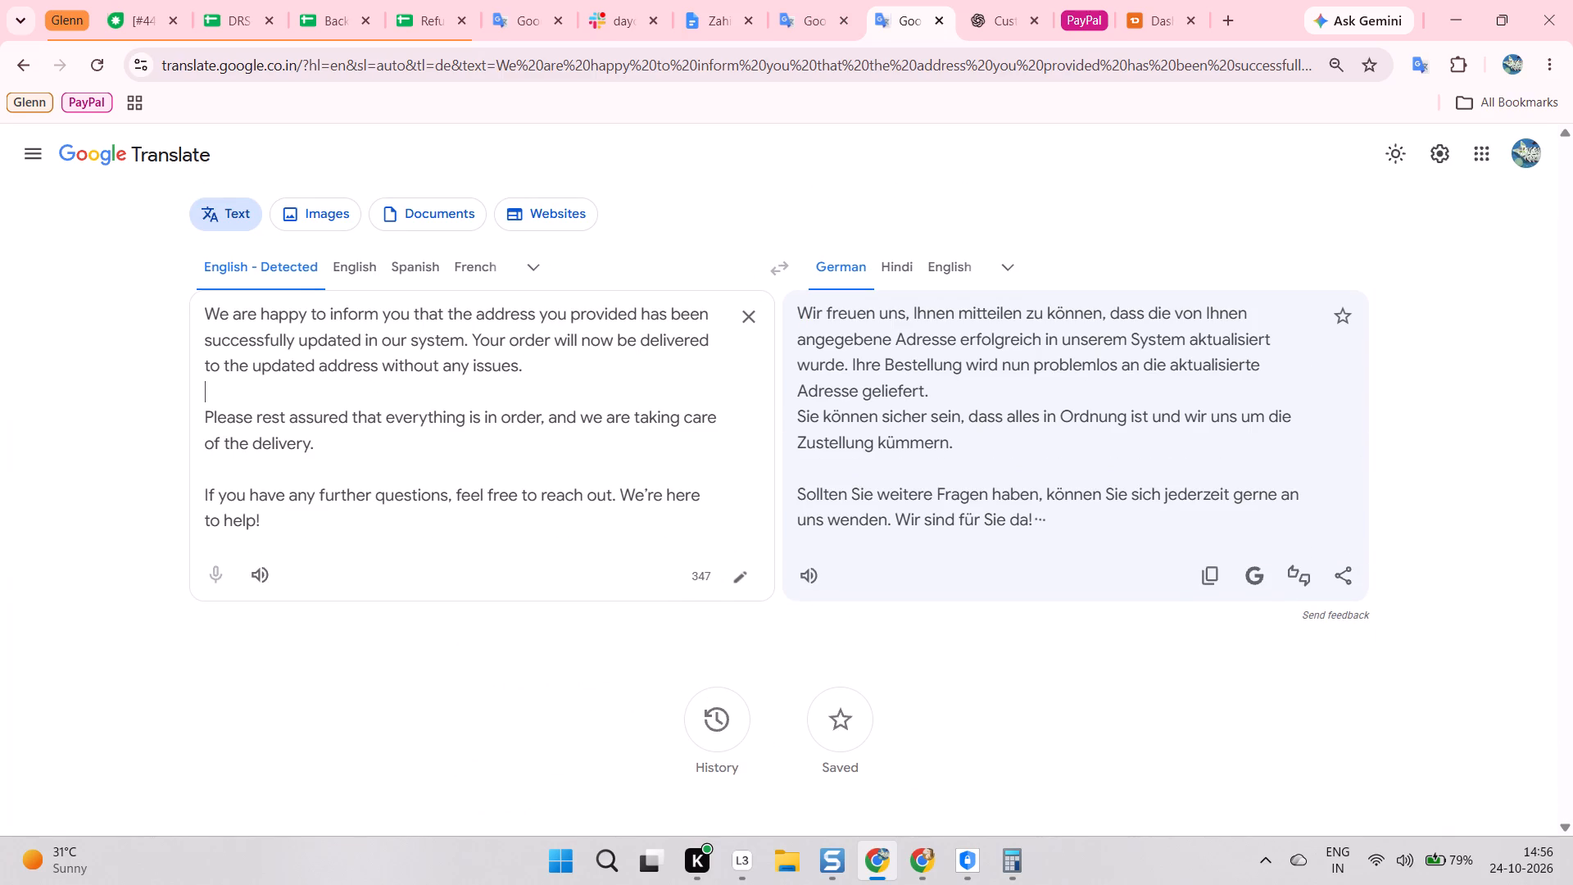
{"action": "key", "text": "alt+Tab"}
{"action": "scroll", "coordinate": [1096, 382], "scroll_direction": "down", "scroll_amount": 3}
{"action": "scroll", "coordinate": [1117, 371], "scroll_direction": "up", "scroll_amount": 2}
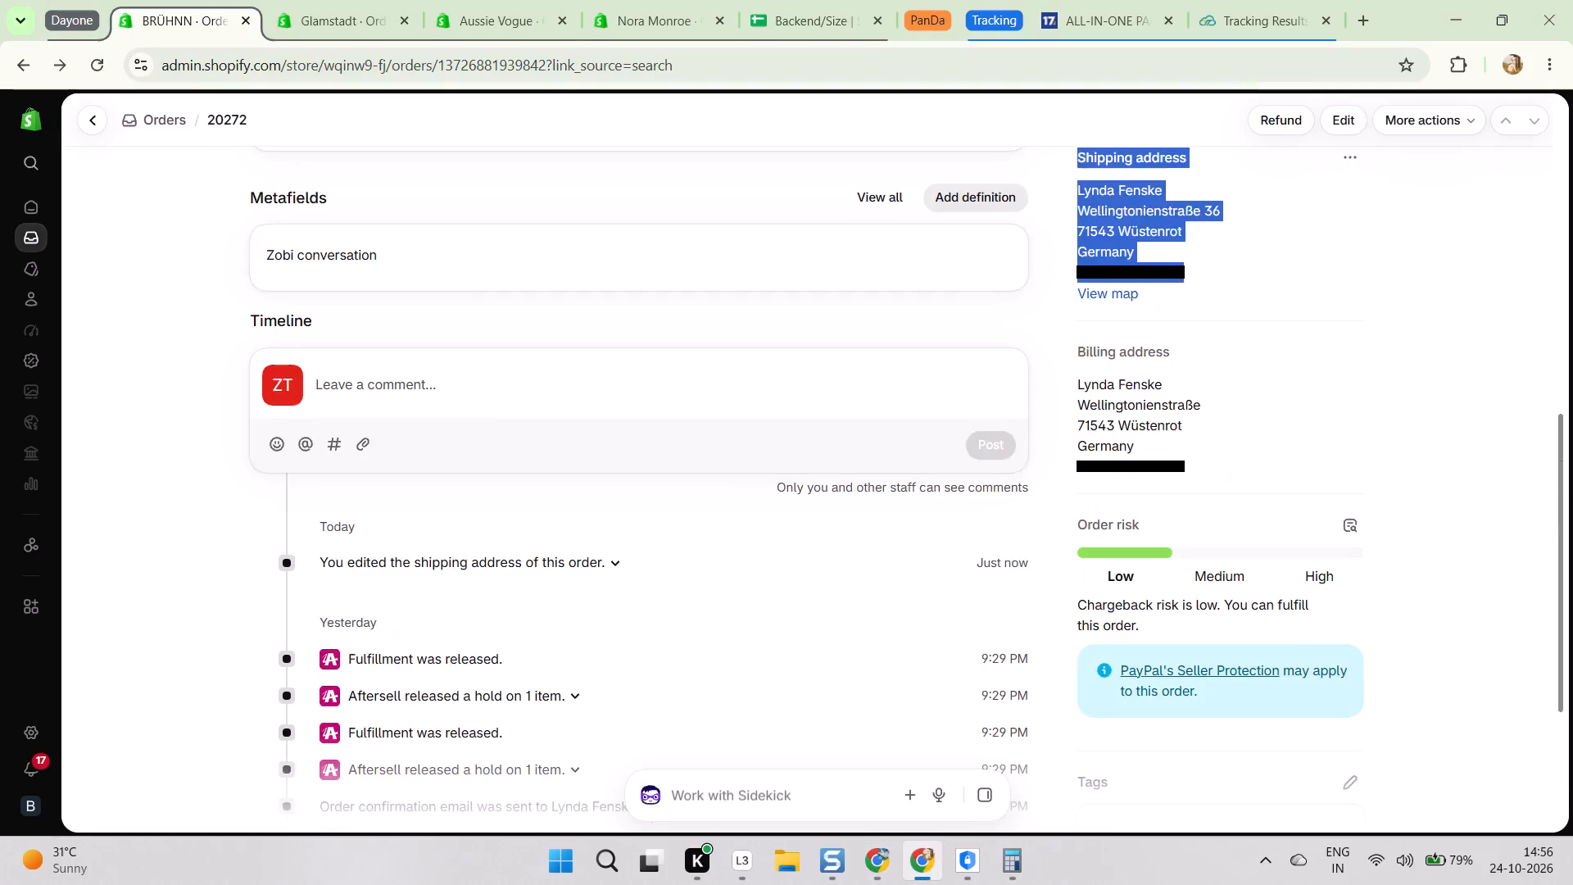
{"action": "key", "text": "alt+Tab"}
{"action": "scroll", "coordinate": [964, 383], "scroll_direction": "down", "scroll_amount": 3}
{"action": "left_click", "coordinate": [1203, 598]}
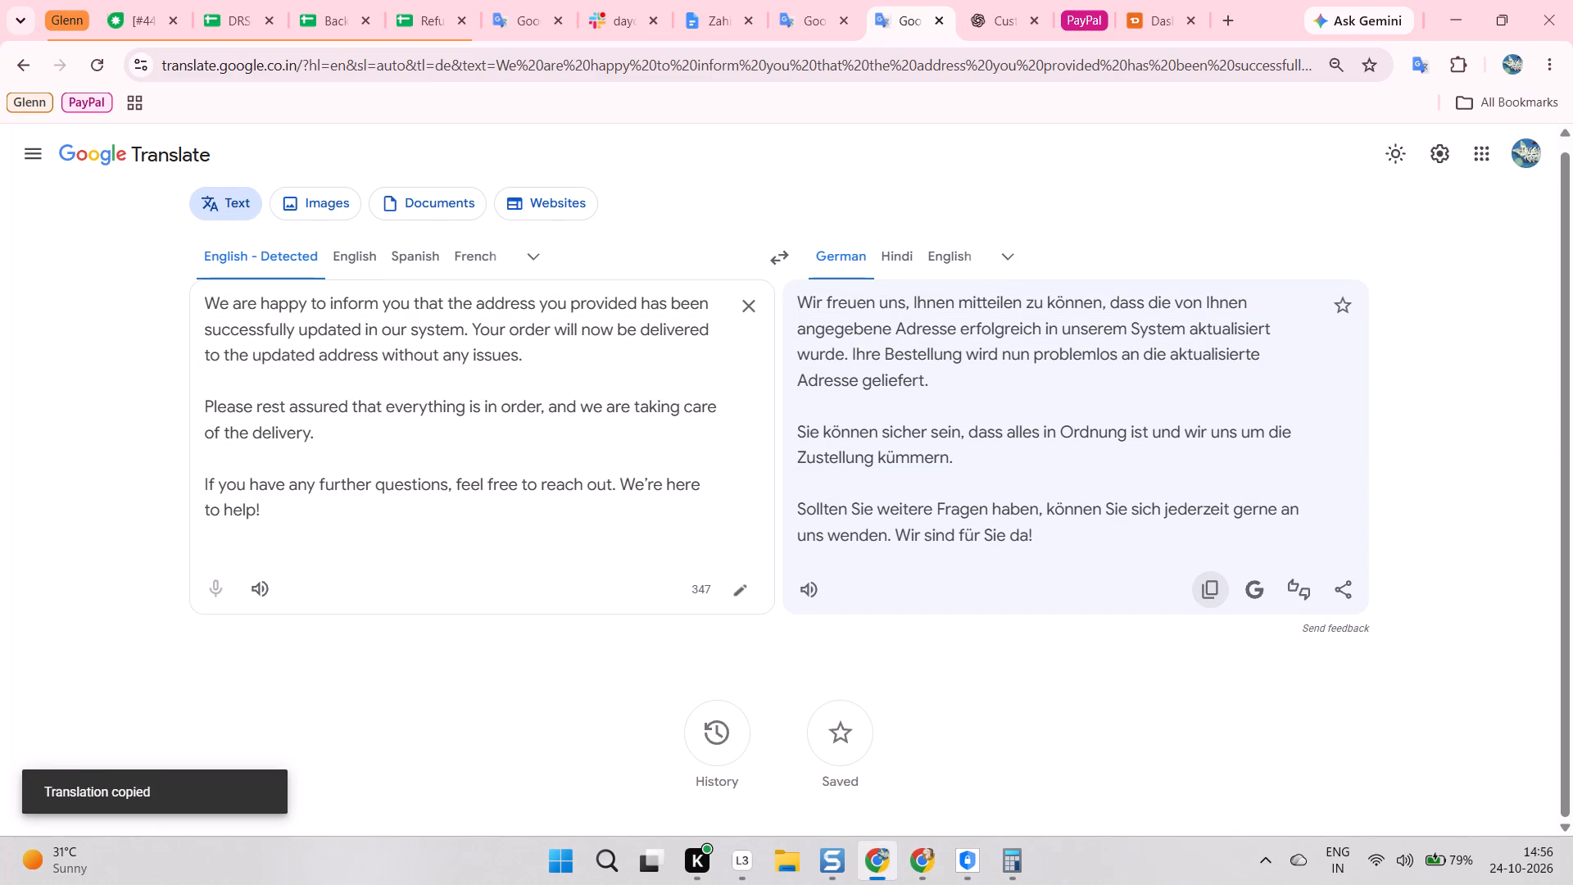
{"action": "left_click", "coordinate": [1207, 598]}
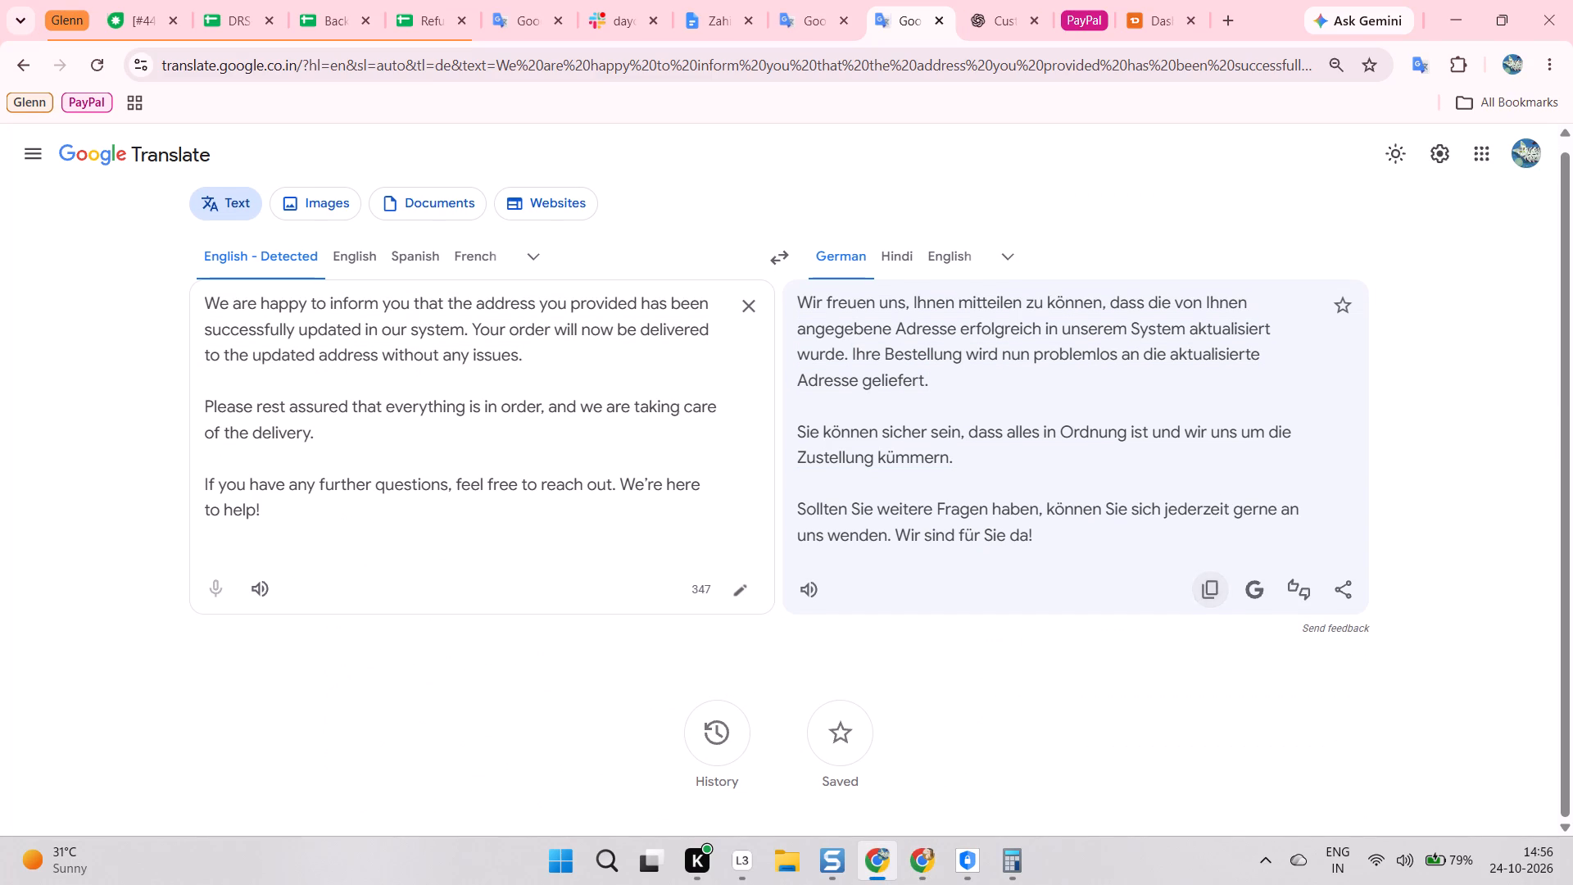
Start a reply on Freshdesk ticket #441424 and replace its default greeting with the German Bruhnn greeting and sign-off canned response.
{"action": "left_click", "coordinate": [138, 0]}
{"action": "left_click", "coordinate": [507, 482]}
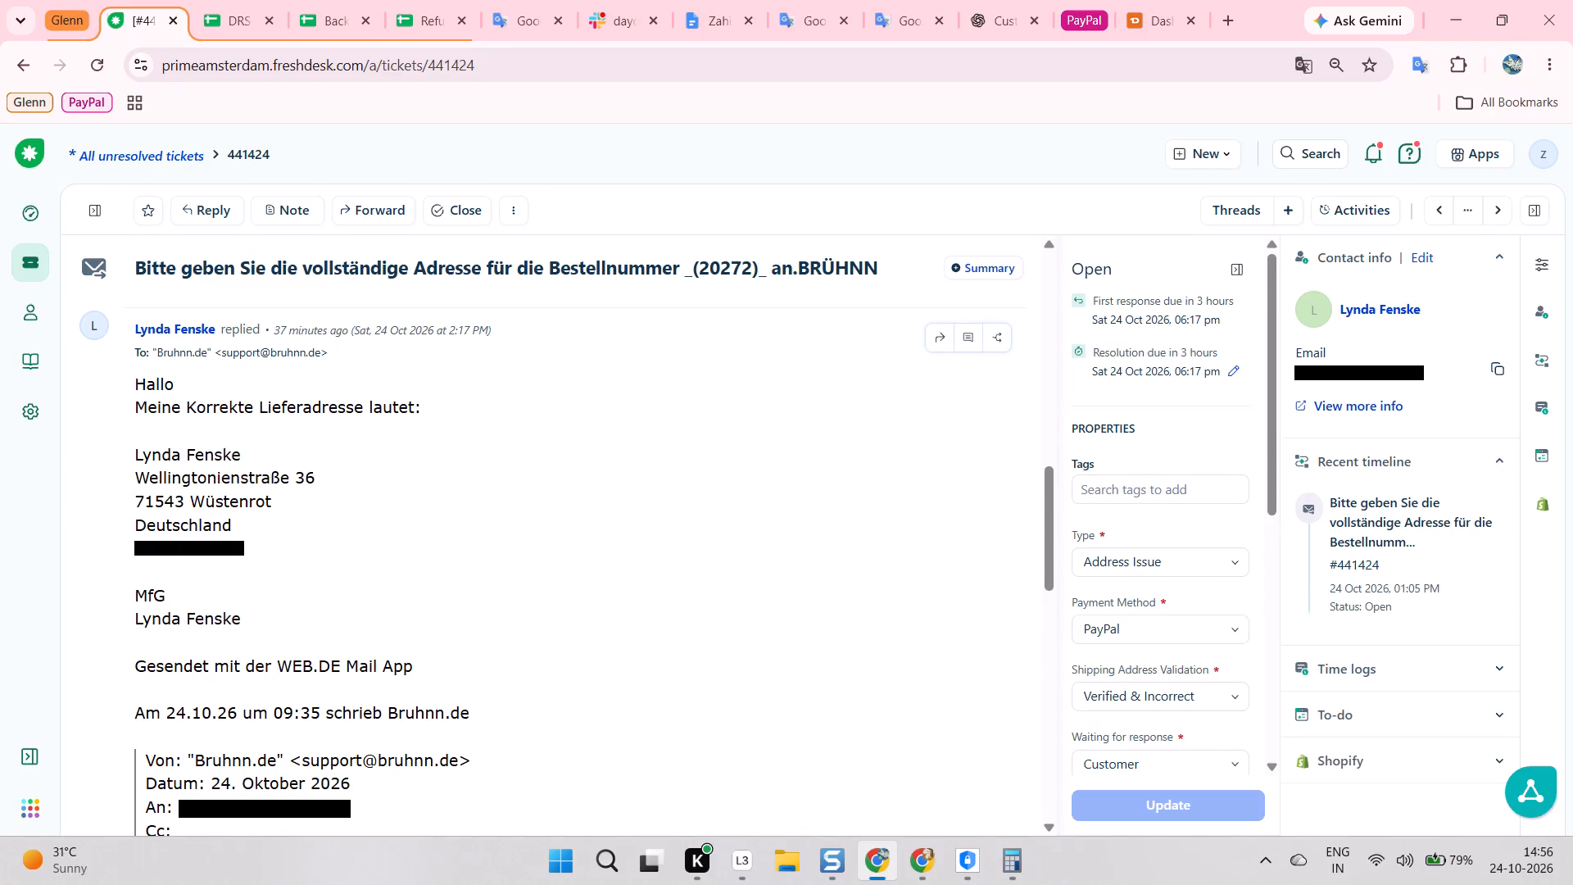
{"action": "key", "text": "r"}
{"action": "scroll", "coordinate": [449, 503], "scroll_direction": "down", "scroll_amount": 5}
{"action": "left_click", "coordinate": [172, 706]}
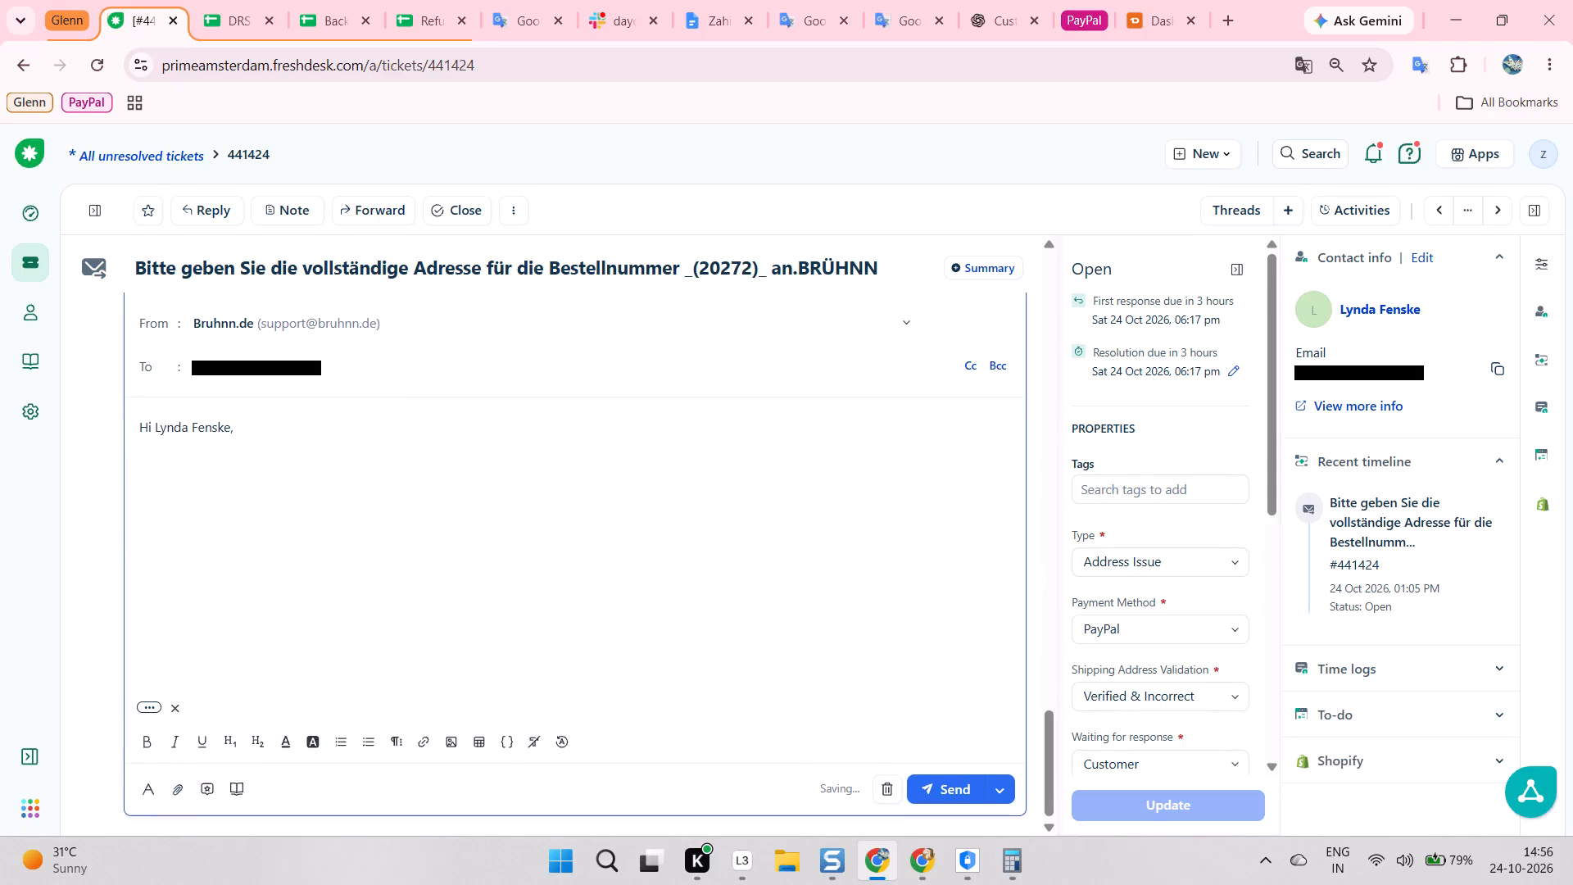
{"action": "left_click_drag", "start_coordinate": [223, 678], "coordinate": [230, 675]}
{"action": "key", "text": "ctrl+a"}
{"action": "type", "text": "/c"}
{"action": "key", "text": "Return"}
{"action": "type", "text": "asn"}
{"action": "left_click", "coordinate": [216, 501]}
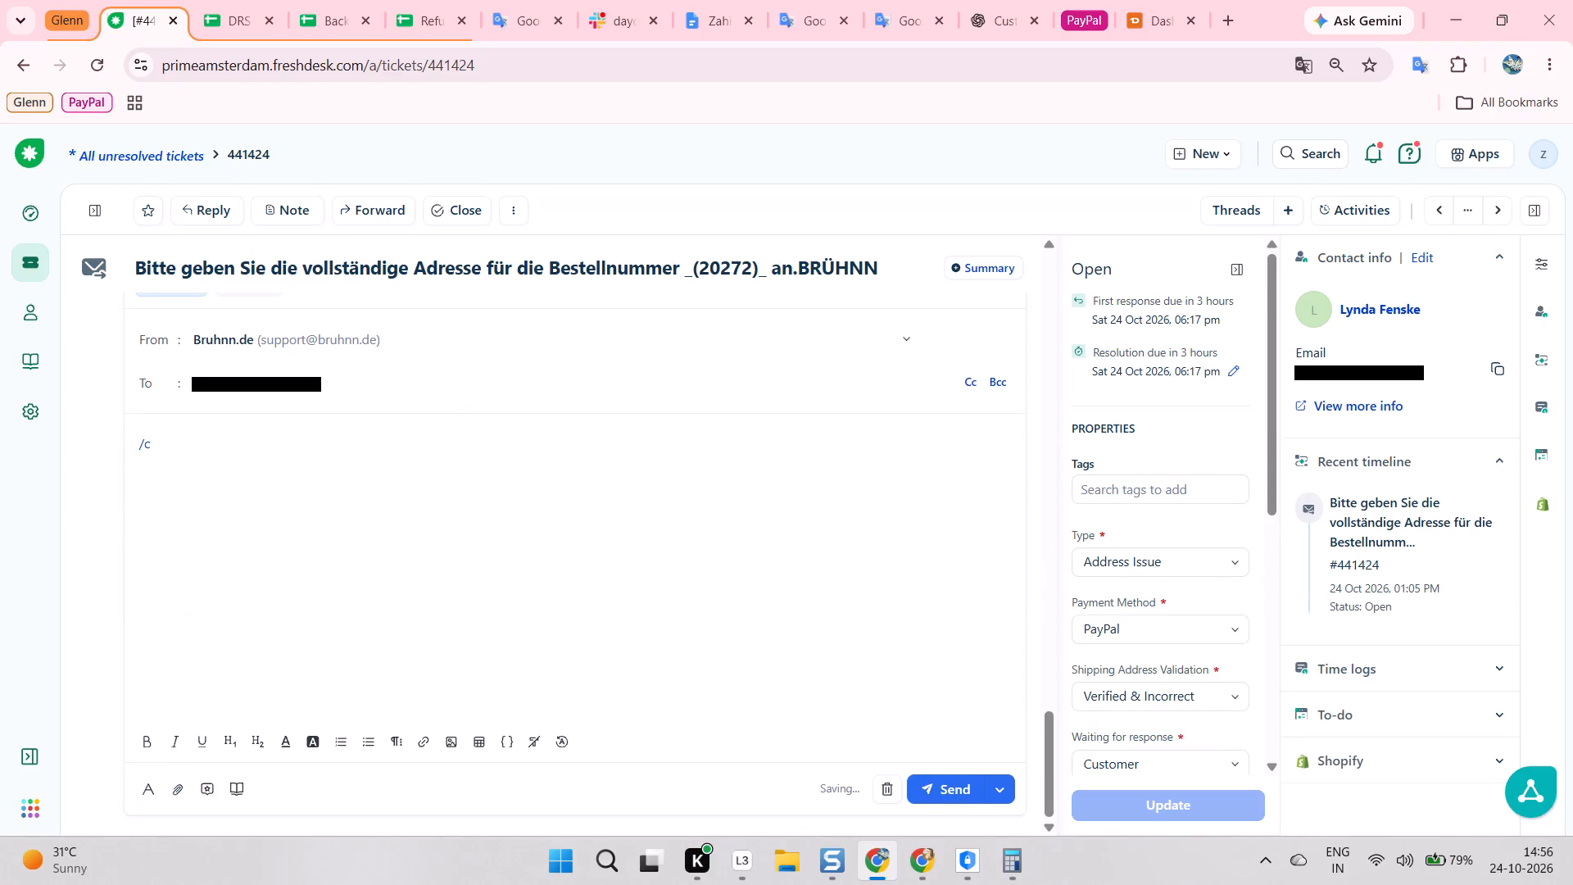
Paste the German address confirmation between the greeting and sign-off, remove the extra blank line, and send the reply.
{"action": "double_click", "coordinate": [173, 473]}
{"action": "key", "text": "ctrl+v"}
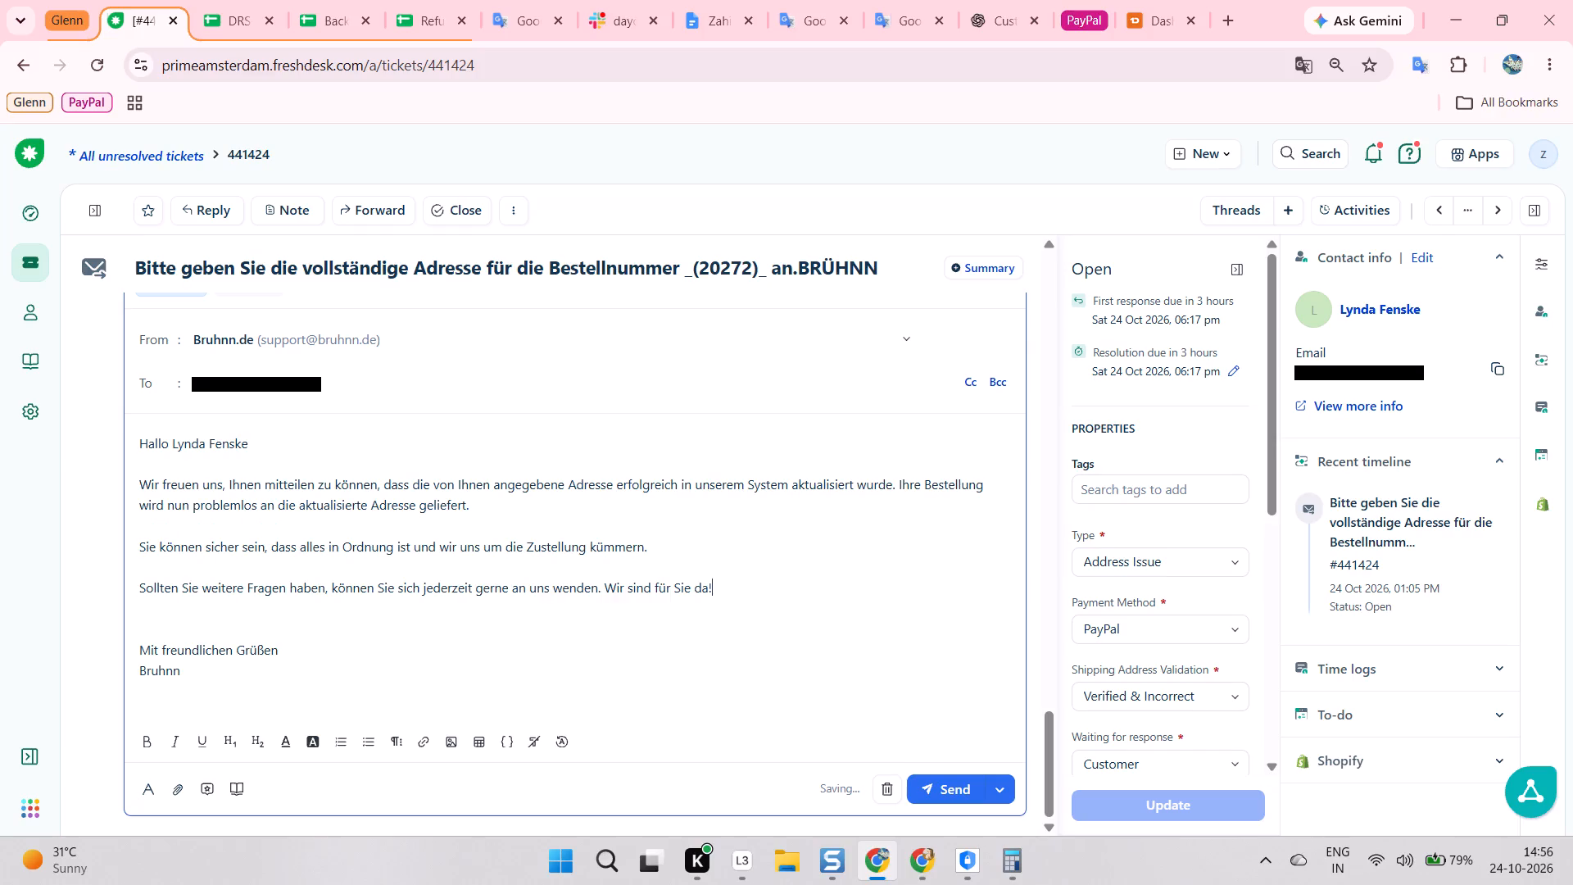
{"action": "scroll", "coordinate": [189, 488], "scroll_direction": "down", "scroll_amount": 5}
{"action": "left_click", "coordinate": [188, 618]}
{"action": "key", "text": "BackSpace"}
{"action": "scroll", "coordinate": [501, 639], "scroll_direction": "down", "scroll_amount": 7}
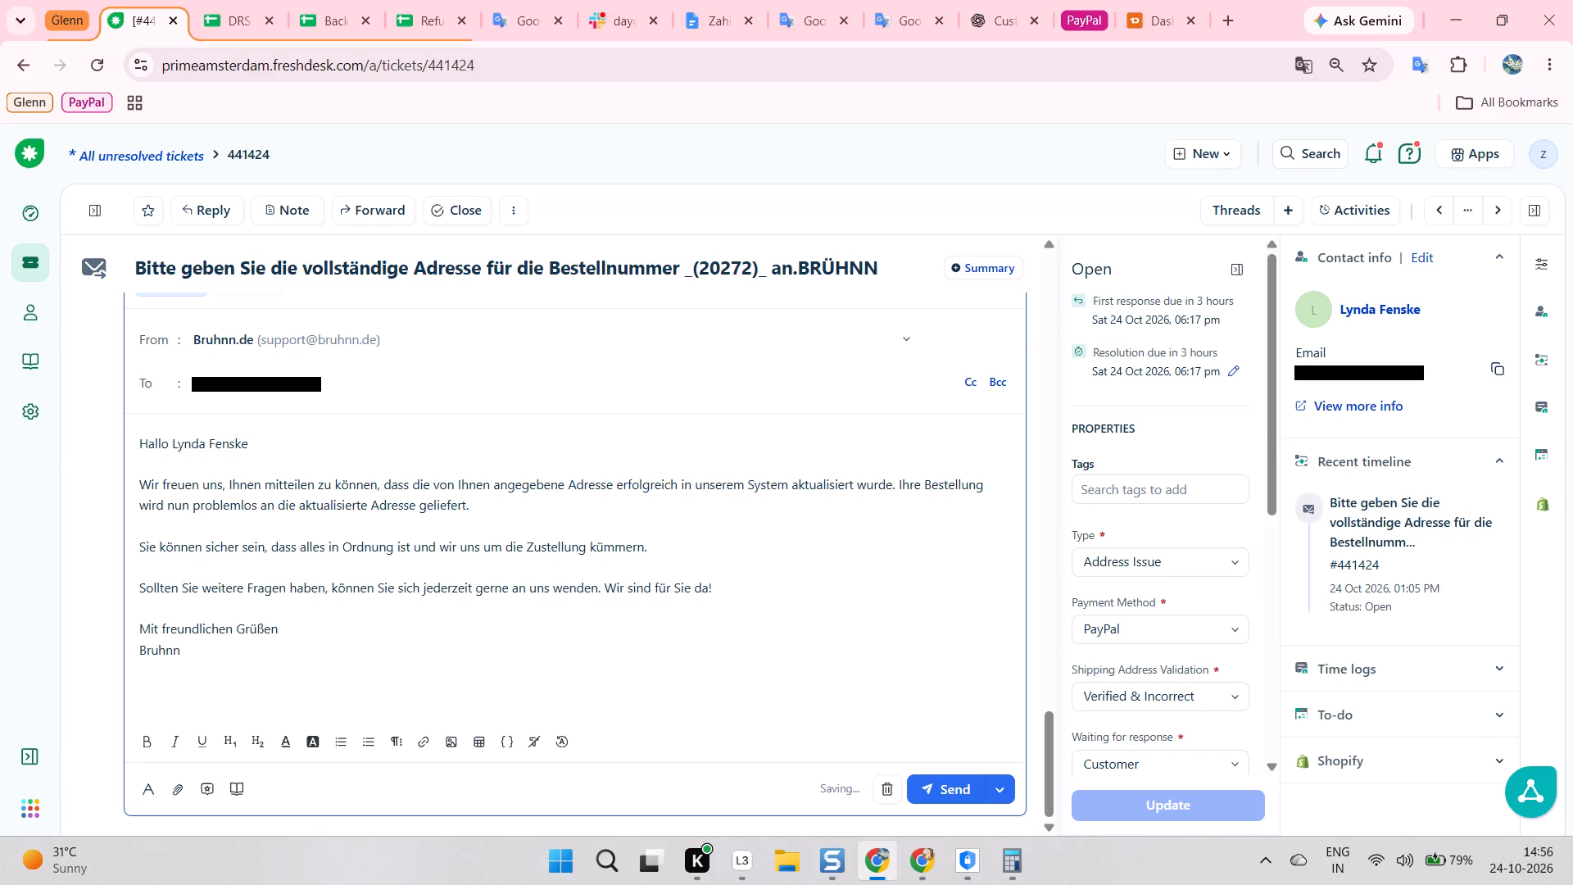
{"action": "left_click", "coordinate": [939, 794]}
Set ticket #441424's status to Resolved and save its properties.
{"action": "scroll", "coordinate": [868, 648], "scroll_direction": "down", "scroll_amount": 3}
{"action": "scroll", "coordinate": [796, 559], "scroll_direction": "down", "scroll_amount": 9}
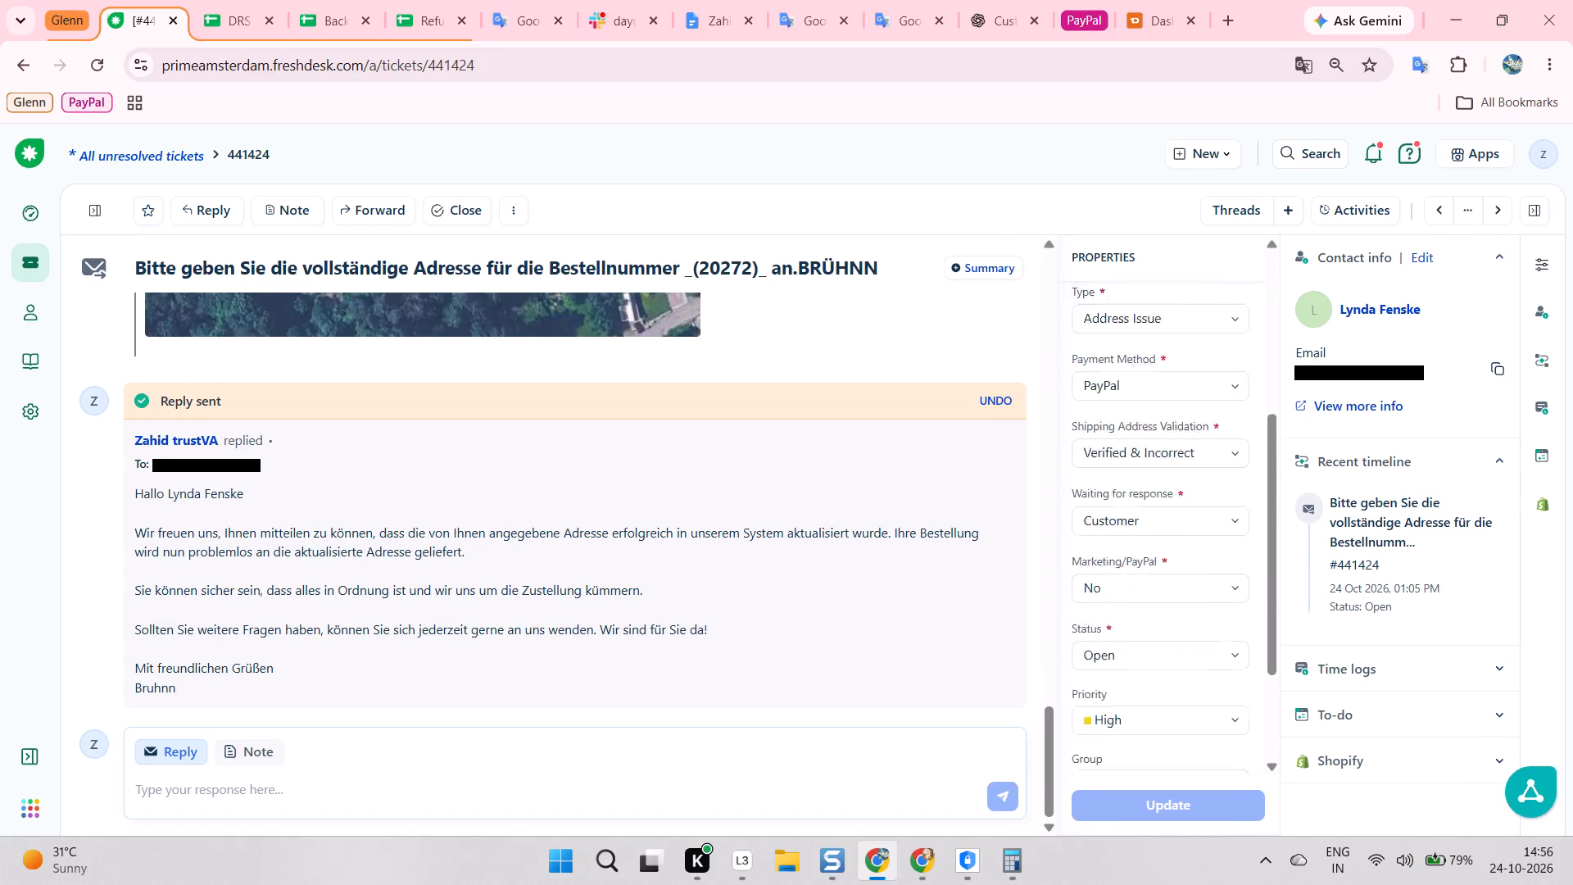
{"action": "left_click", "coordinate": [1146, 403]}
{"action": "left_click", "coordinate": [1125, 514]}
{"action": "key", "text": "Tab"}
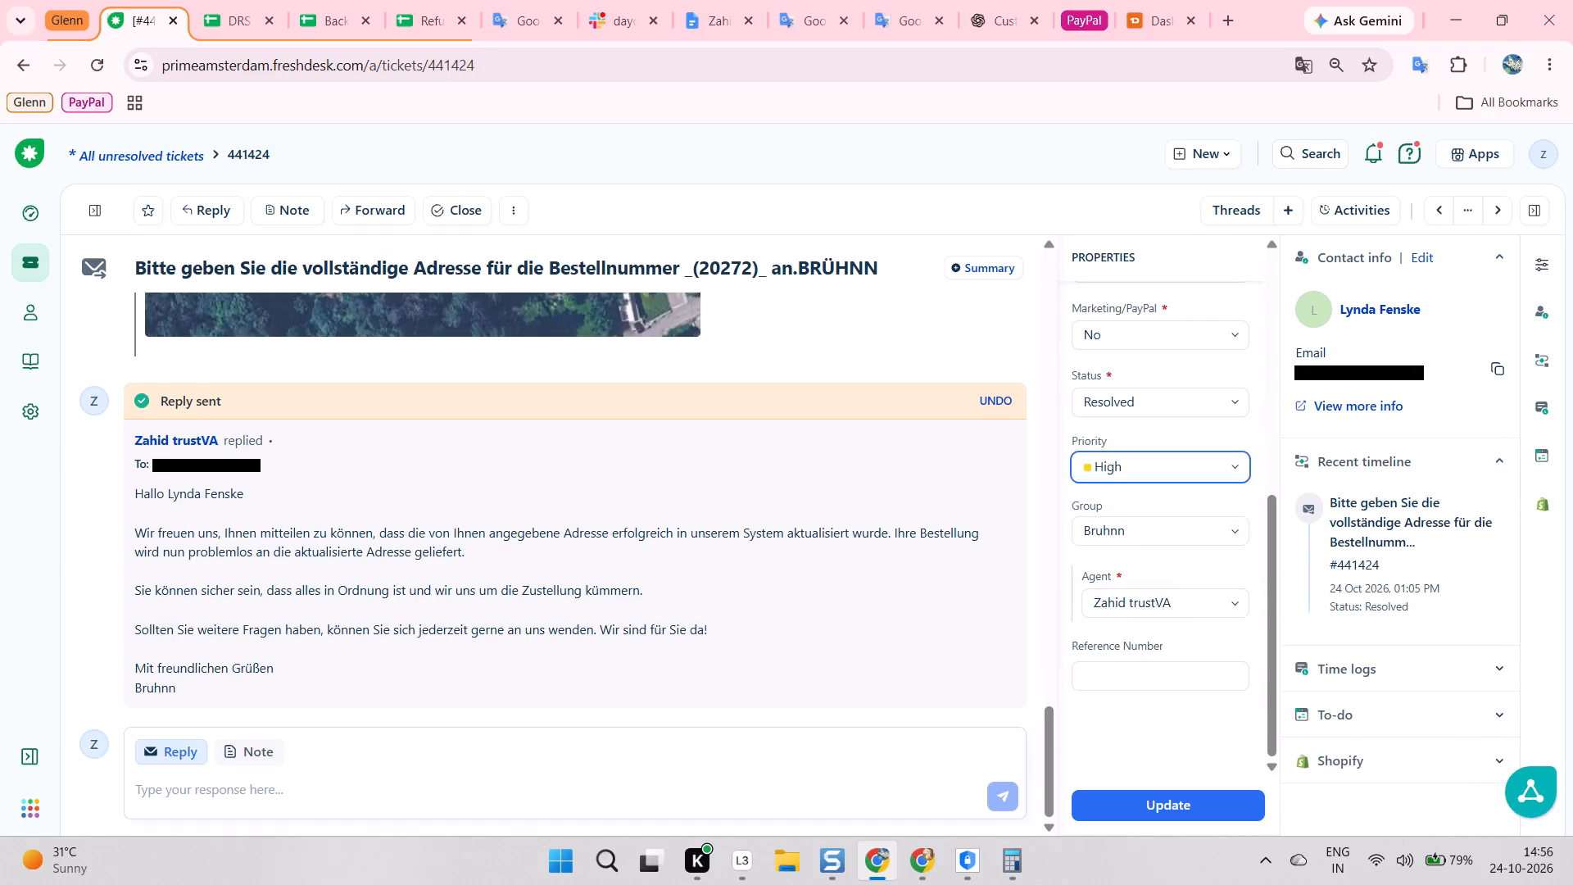
{"action": "key", "text": "Tab"}
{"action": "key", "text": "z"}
{"action": "scroll", "coordinate": [1125, 514], "scroll_direction": "down", "scroll_amount": 5}
{"action": "left_click_drag", "start_coordinate": [1175, 798], "coordinate": [1174, 806]}
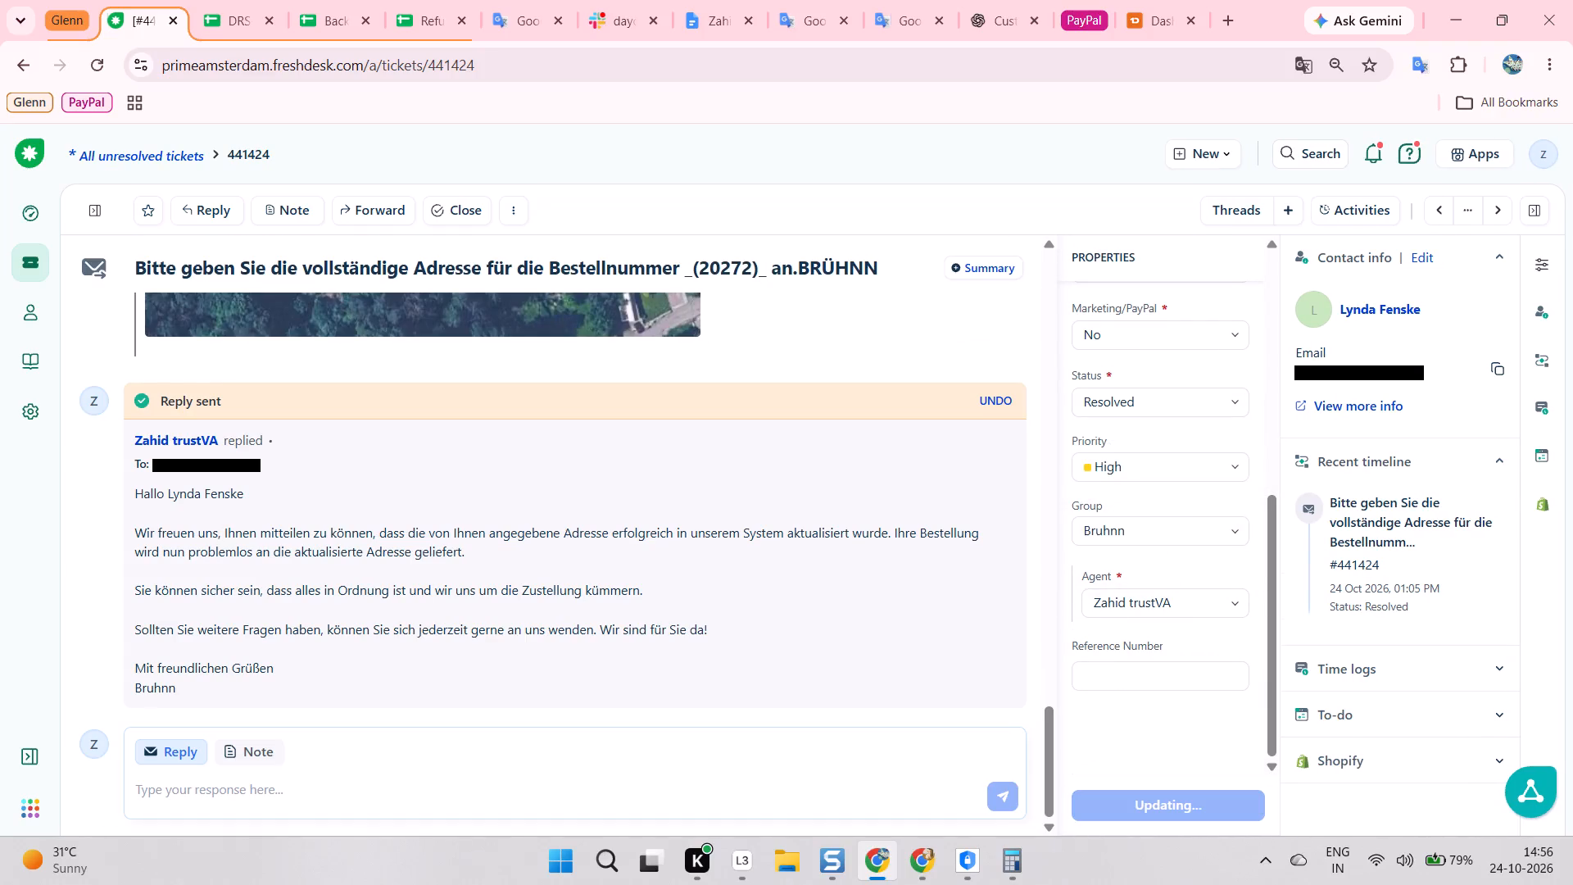
Copy ticket number 441424 and log it in cell AN85, under ZAHID, on the Oct 24 sheet of DRS- October 2026.
{"action": "scroll", "coordinate": [987, 727], "scroll_direction": "down", "scroll_amount": 6}
{"action": "scroll", "coordinate": [250, 296], "scroll_direction": "down", "scroll_amount": 4}
{"action": "double_click", "coordinate": [243, 157]}
{"action": "key", "text": "ctrl+c"}
{"action": "key", "text": "ctrl+c"}
{"action": "key", "text": "ctrl+c"}
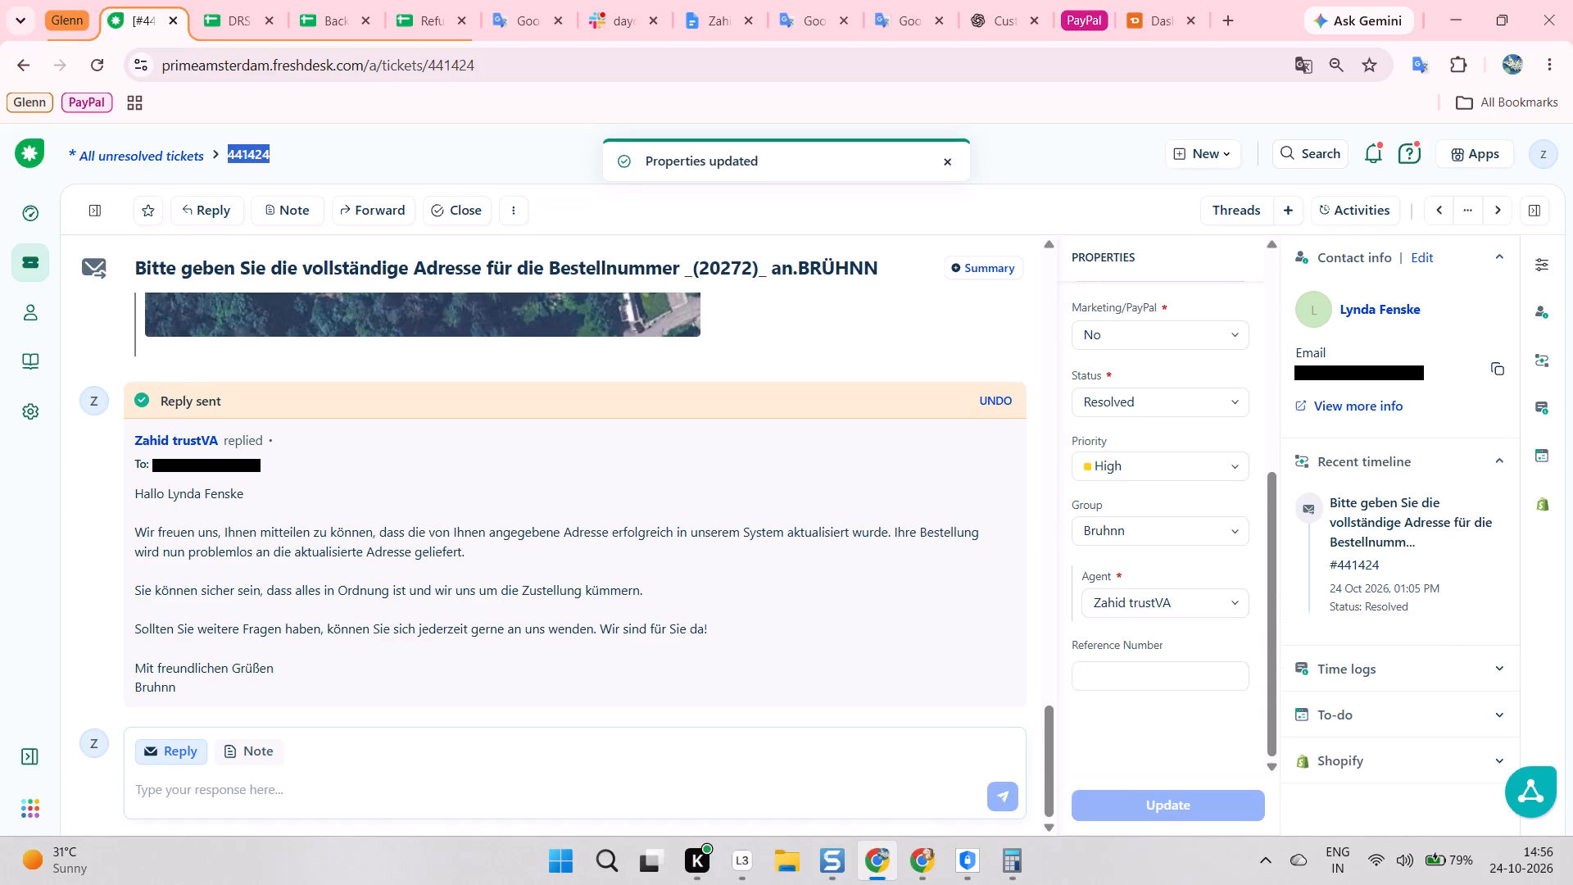
{"action": "key", "text": "ctrl+c"}
{"action": "key", "text": "ctrl+c"}
{"action": "key", "text": "ctrl+c"}
{"action": "key", "text": "ctrl+c"}
{"action": "key", "text": "ctrl+c"}
{"action": "key", "text": "ctrl+c"}
{"action": "key", "text": "ctrl+c"}
{"action": "key", "text": "ctrl+c"}
{"action": "left_click", "coordinate": [220, 7]}
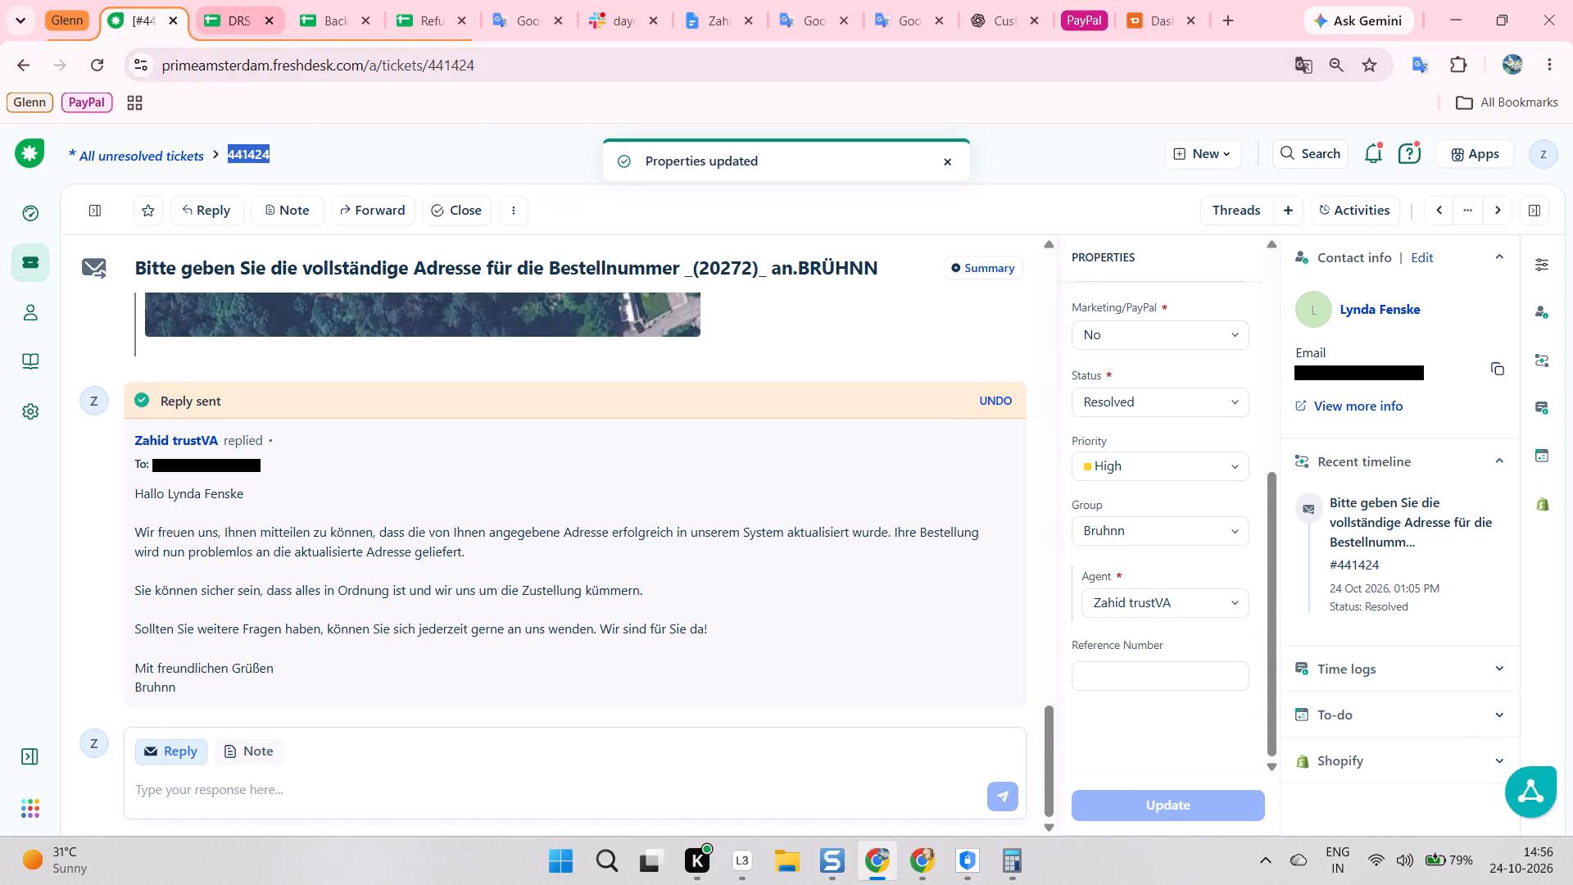
{"action": "key", "text": "ctrl+v"}
{"action": "left_click", "coordinate": [489, 376]}
{"action": "scroll", "coordinate": [489, 376], "scroll_direction": "down", "scroll_amount": 1}
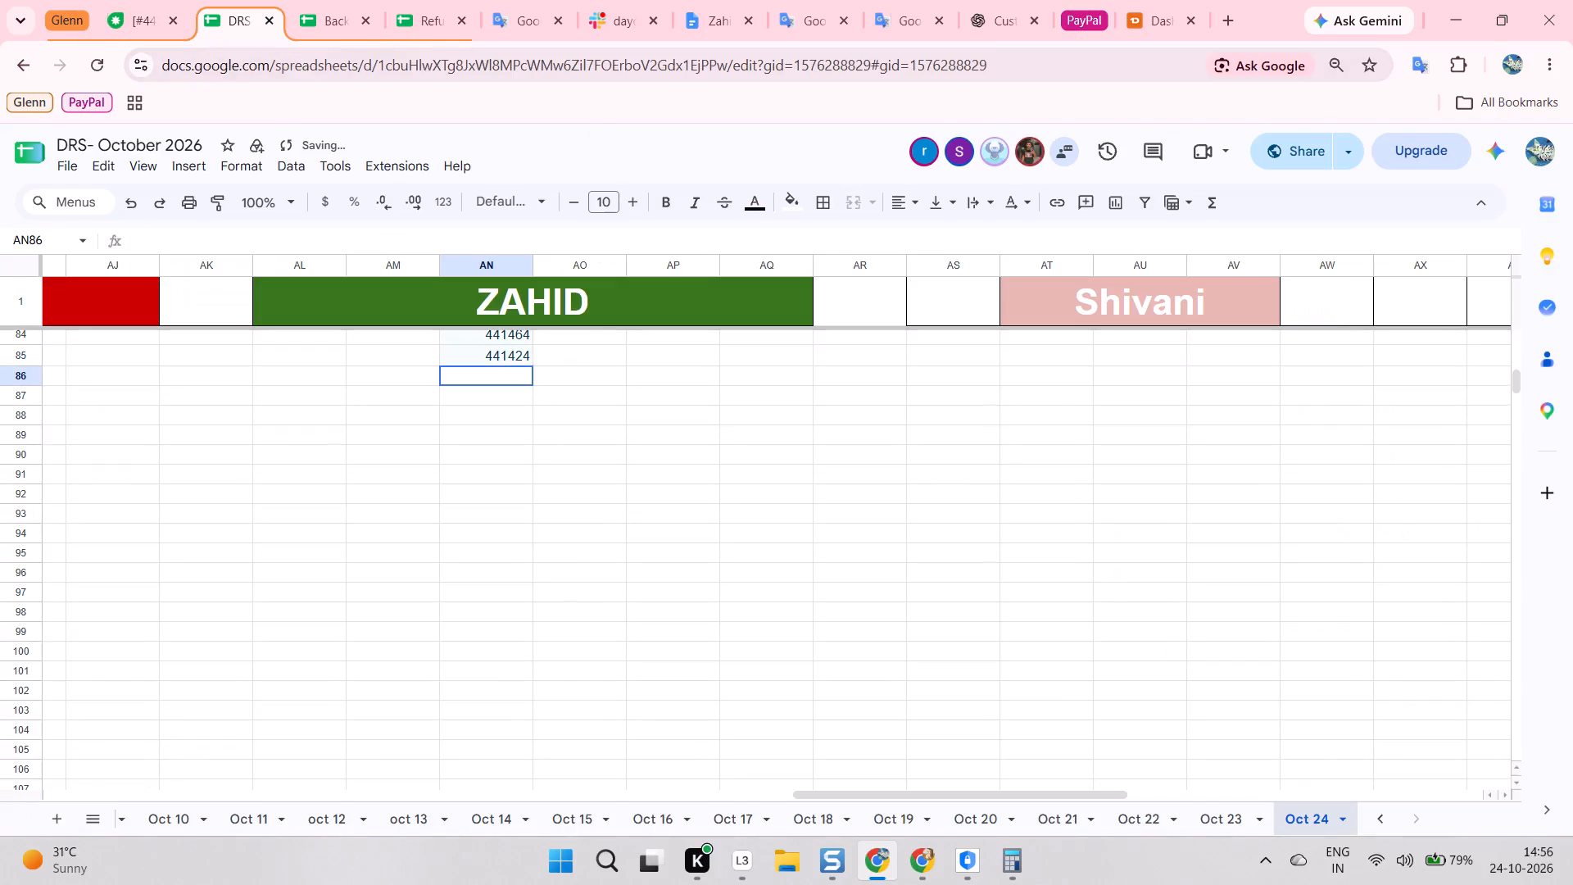
{"action": "scroll", "coordinate": [489, 378], "scroll_direction": "down", "scroll_amount": 1}
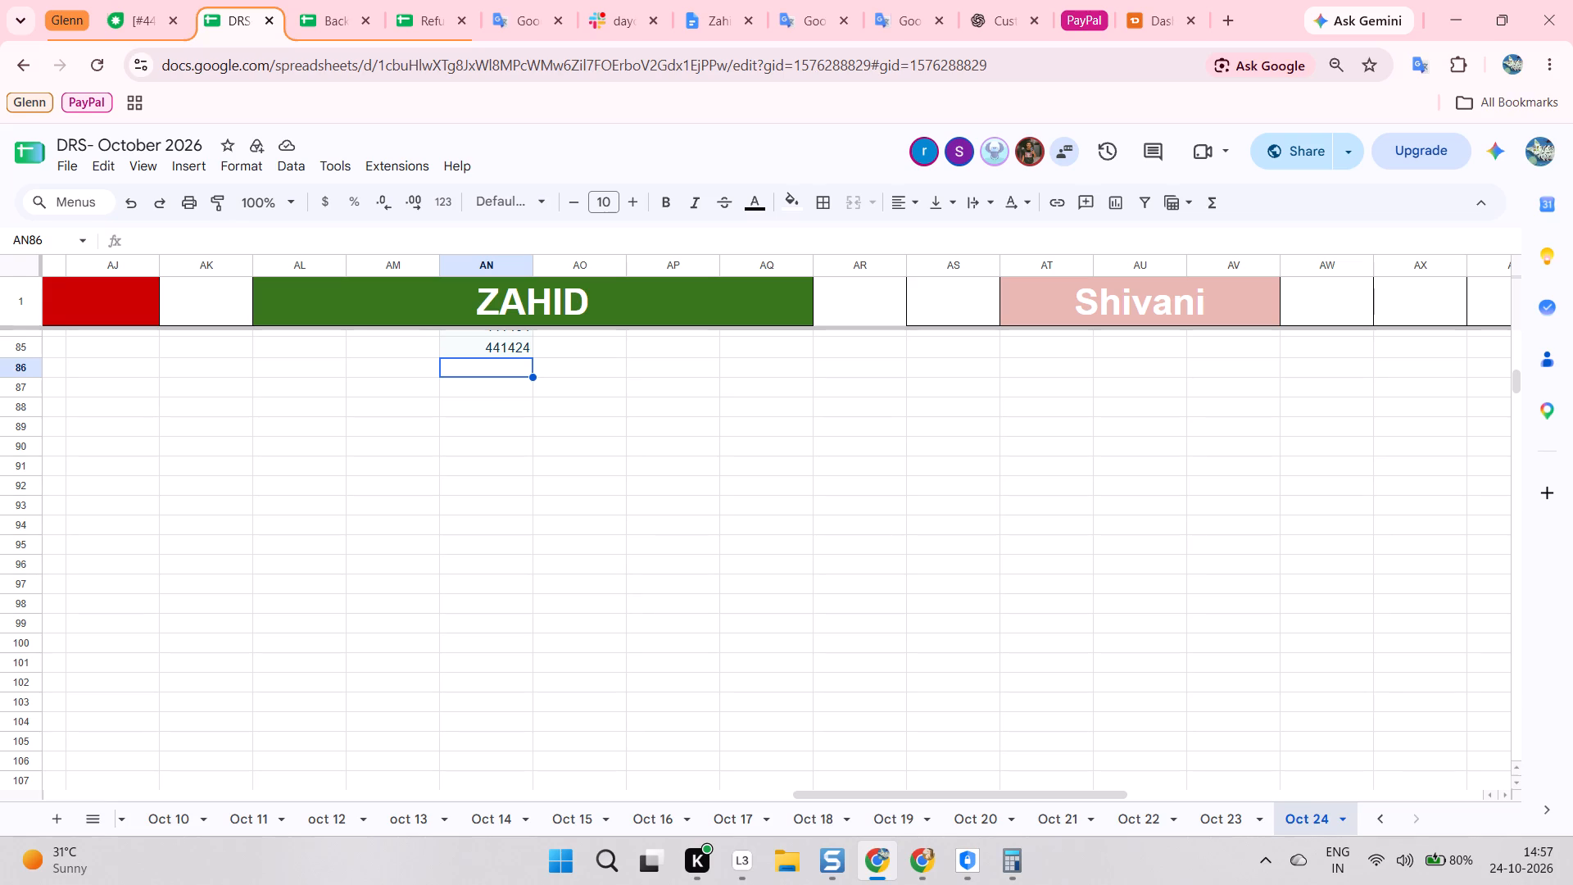
{"action": "left_click", "coordinate": [134, 2]}
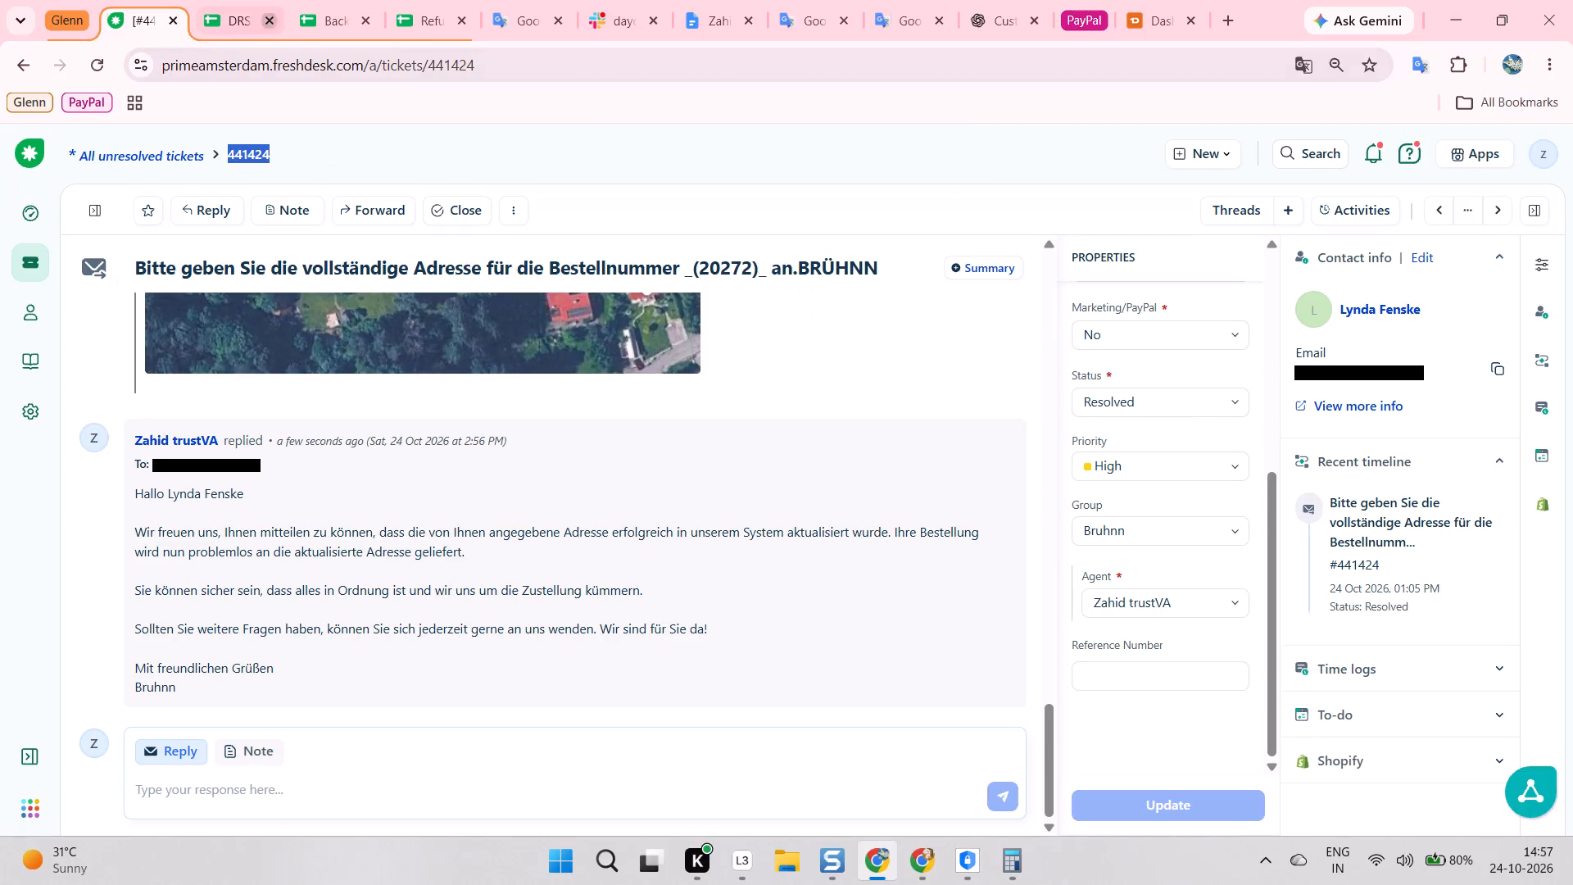
{"action": "left_click", "coordinate": [228, 0]}
{"action": "left_click", "coordinate": [126, 0]}
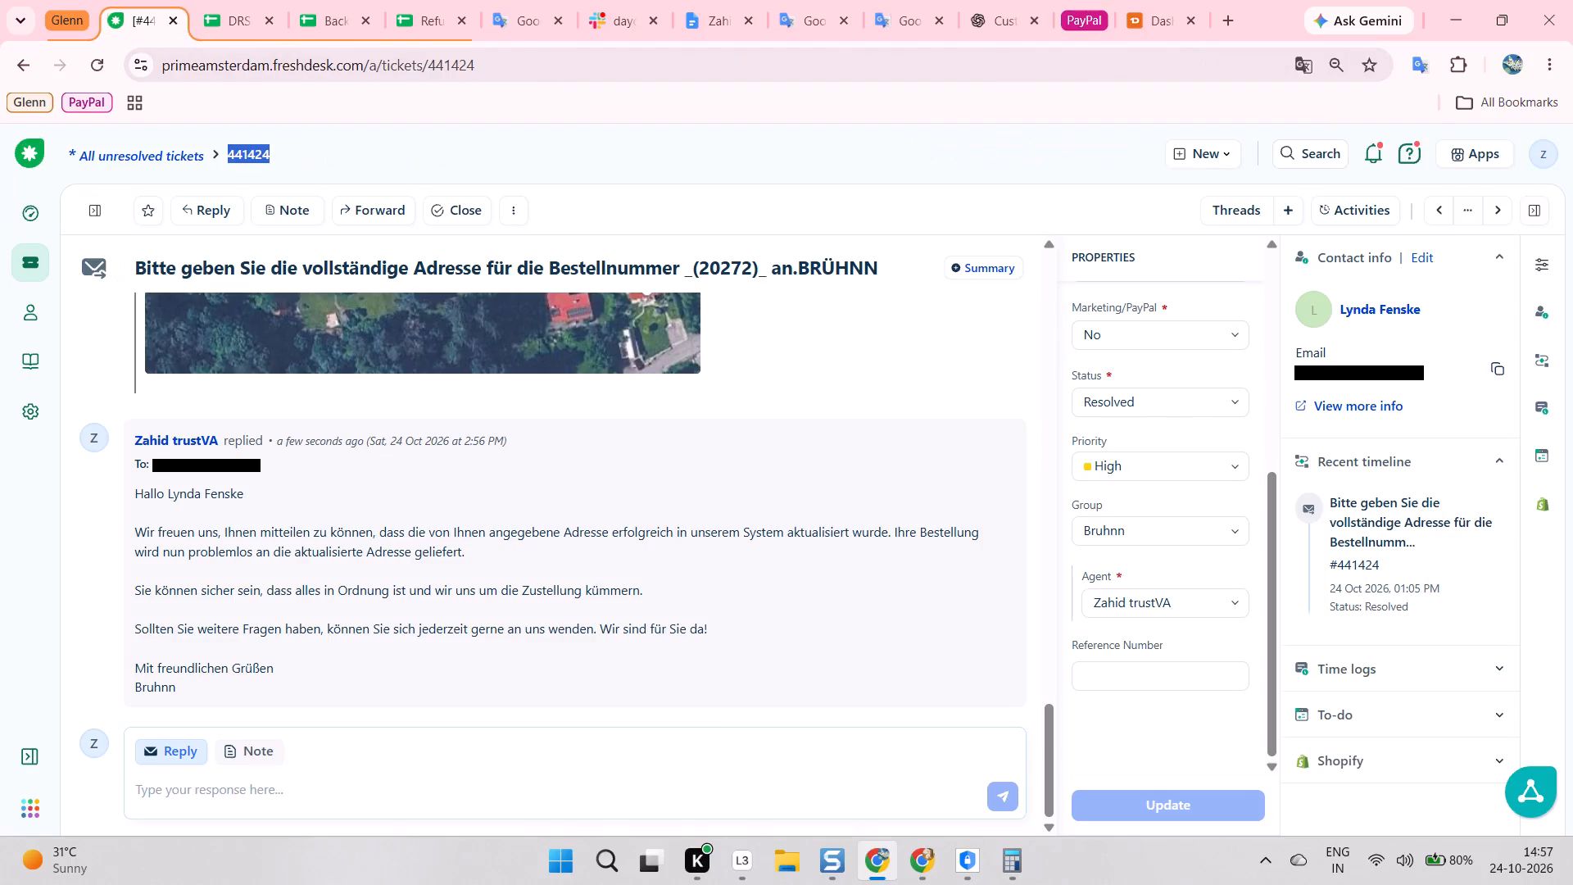
{"action": "left_click", "coordinate": [558, 569]}
{"action": "left_click", "coordinate": [729, 536]}
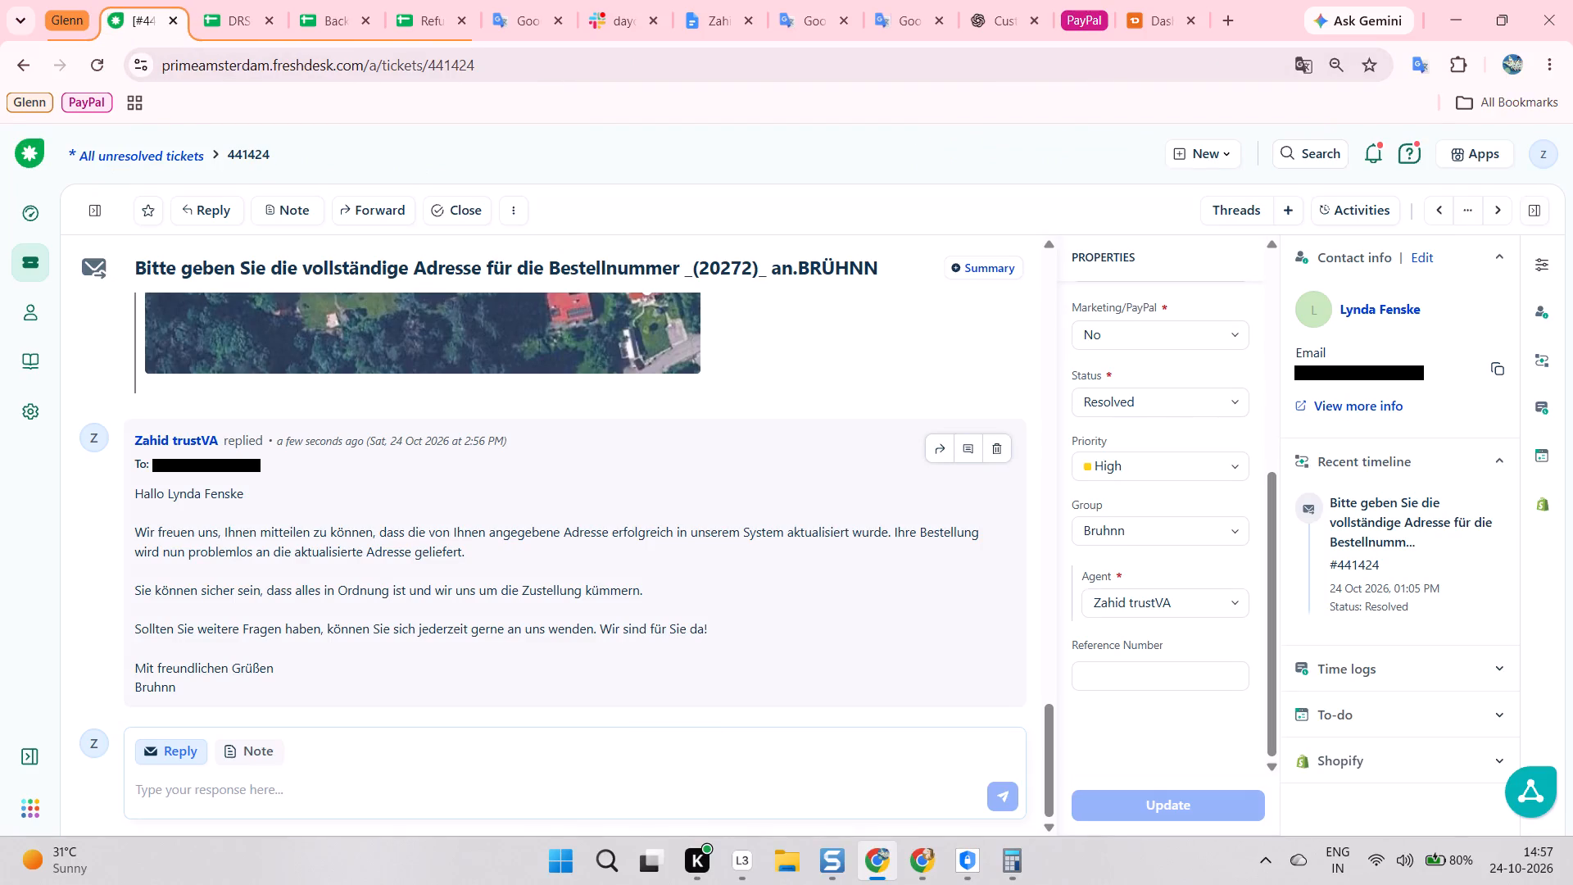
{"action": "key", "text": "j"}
{"action": "scroll", "coordinate": [692, 474], "scroll_direction": "down", "scroll_amount": 5}
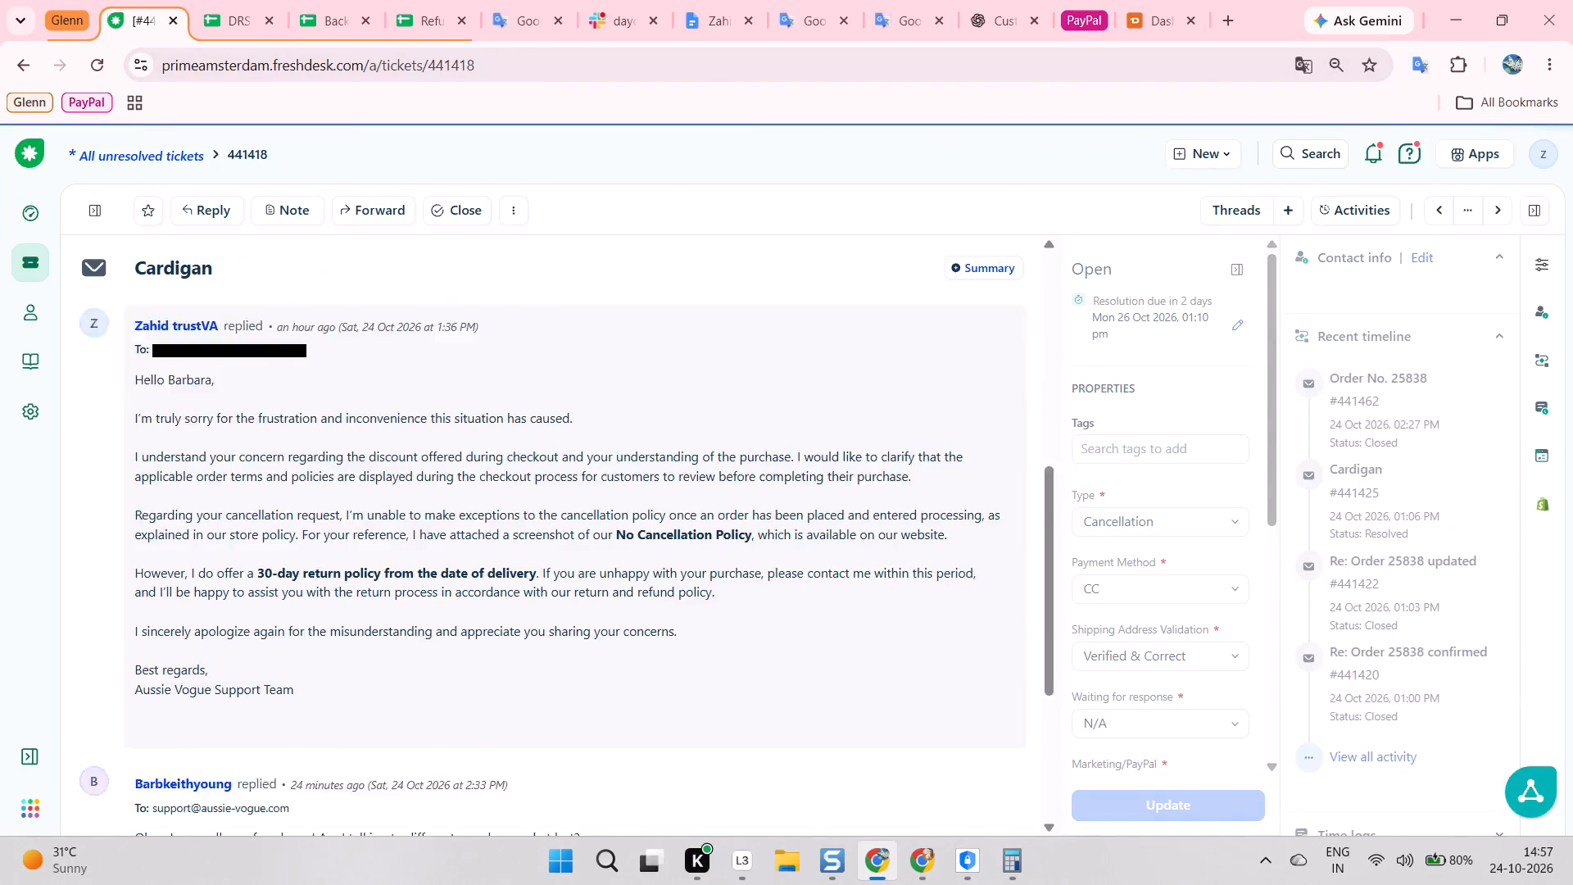
{"action": "scroll", "coordinate": [623, 423], "scroll_direction": "down", "scroll_amount": 5}
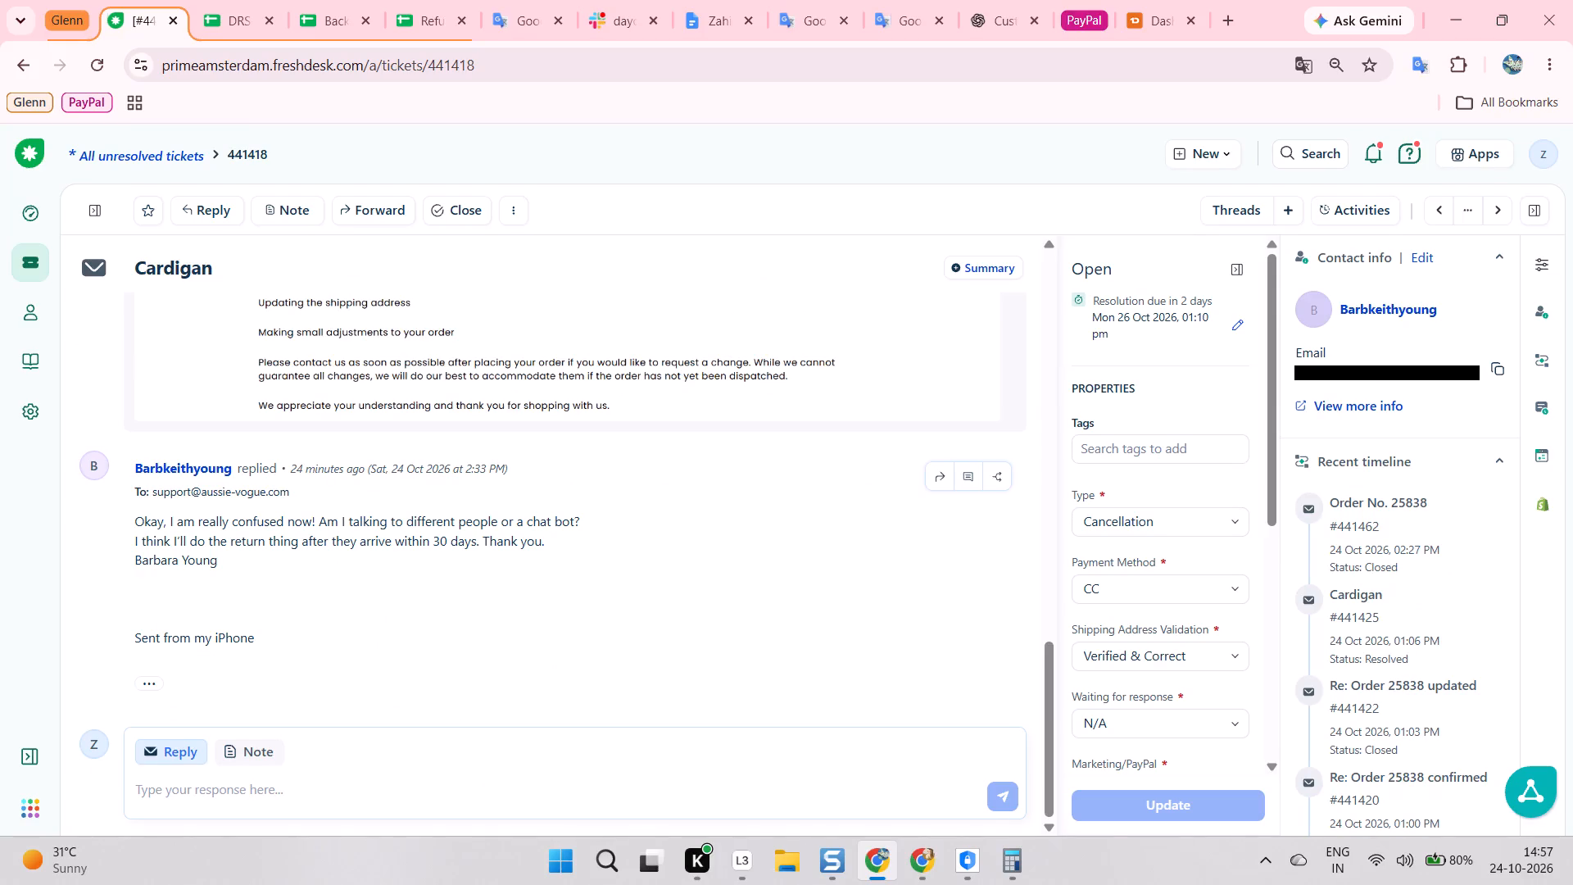
{"action": "scroll", "coordinate": [634, 518], "scroll_direction": "up", "scroll_amount": 7}
{"action": "scroll", "coordinate": [639, 483], "scroll_direction": "down", "scroll_amount": 4}
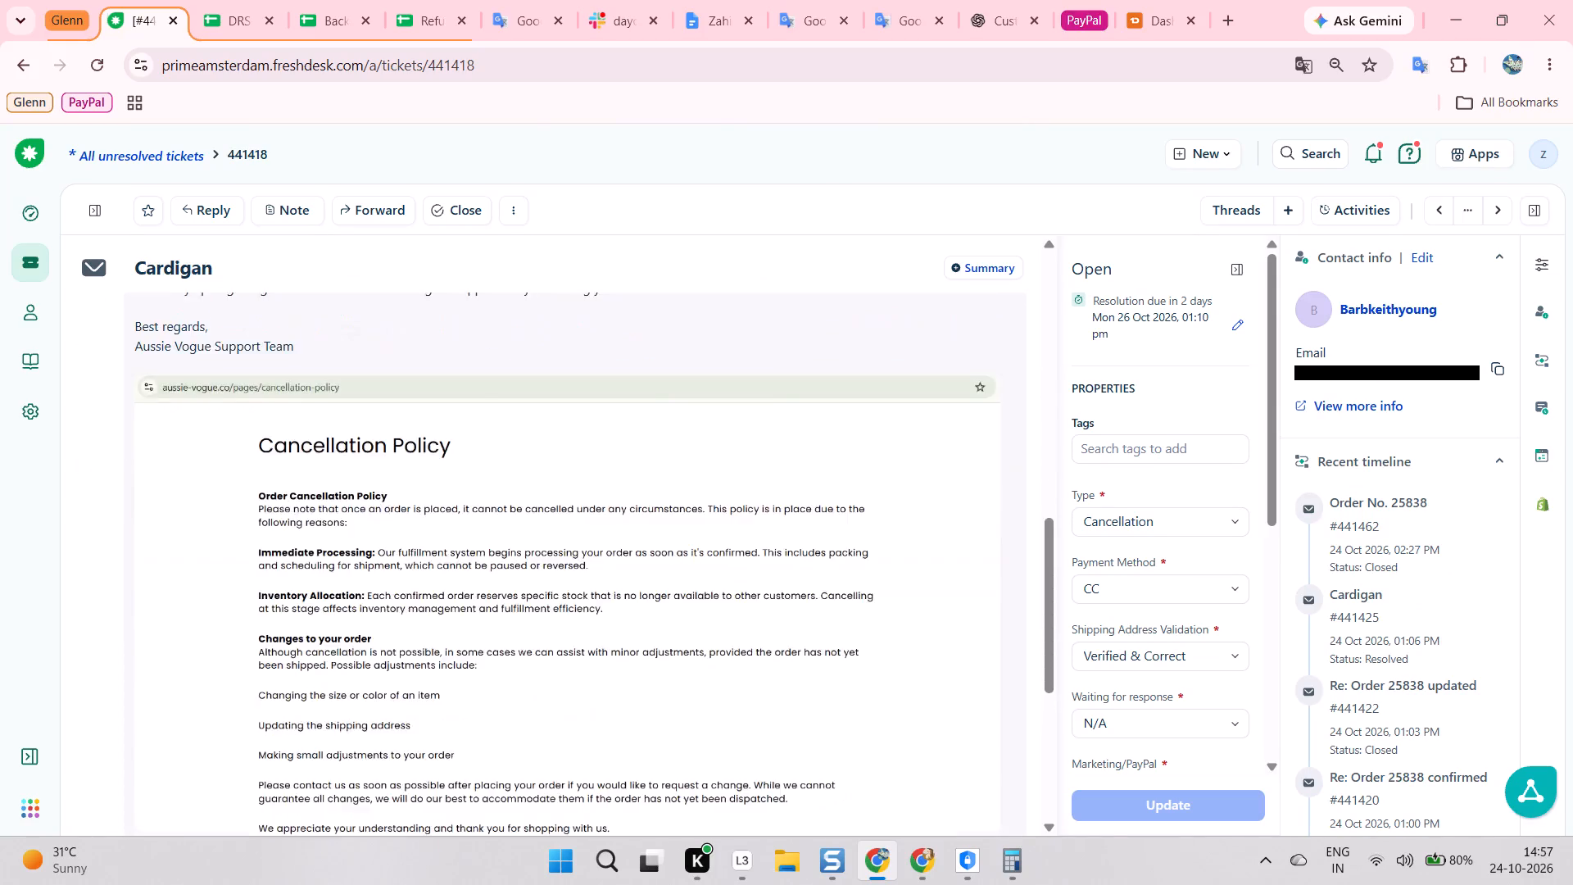
{"action": "scroll", "coordinate": [565, 459], "scroll_direction": "down", "scroll_amount": 3}
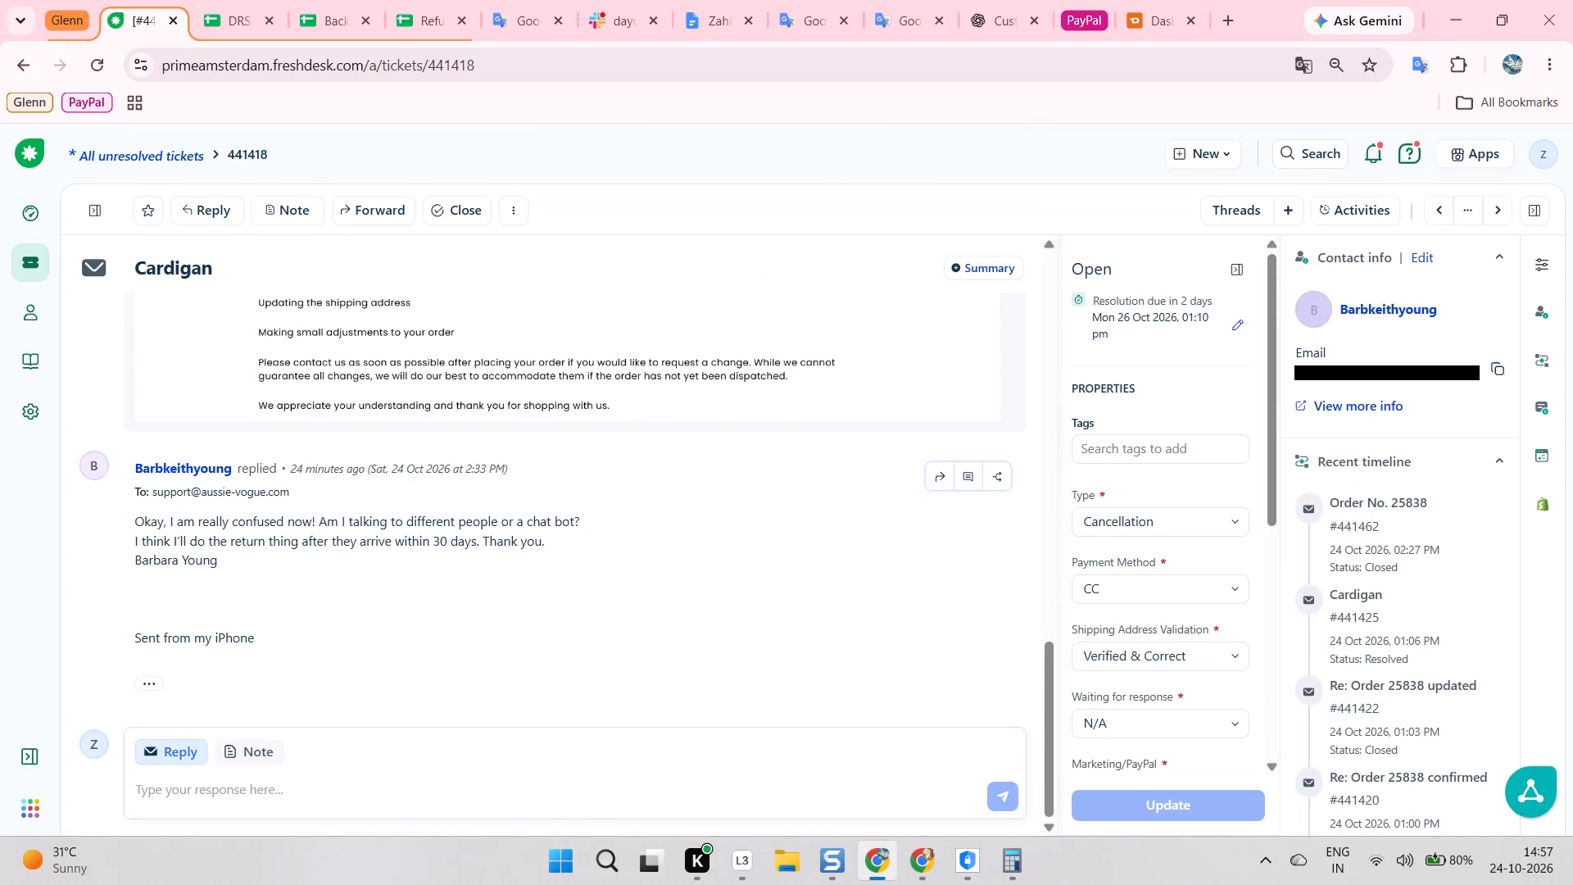
{"action": "left_click", "coordinate": [311, 561]}
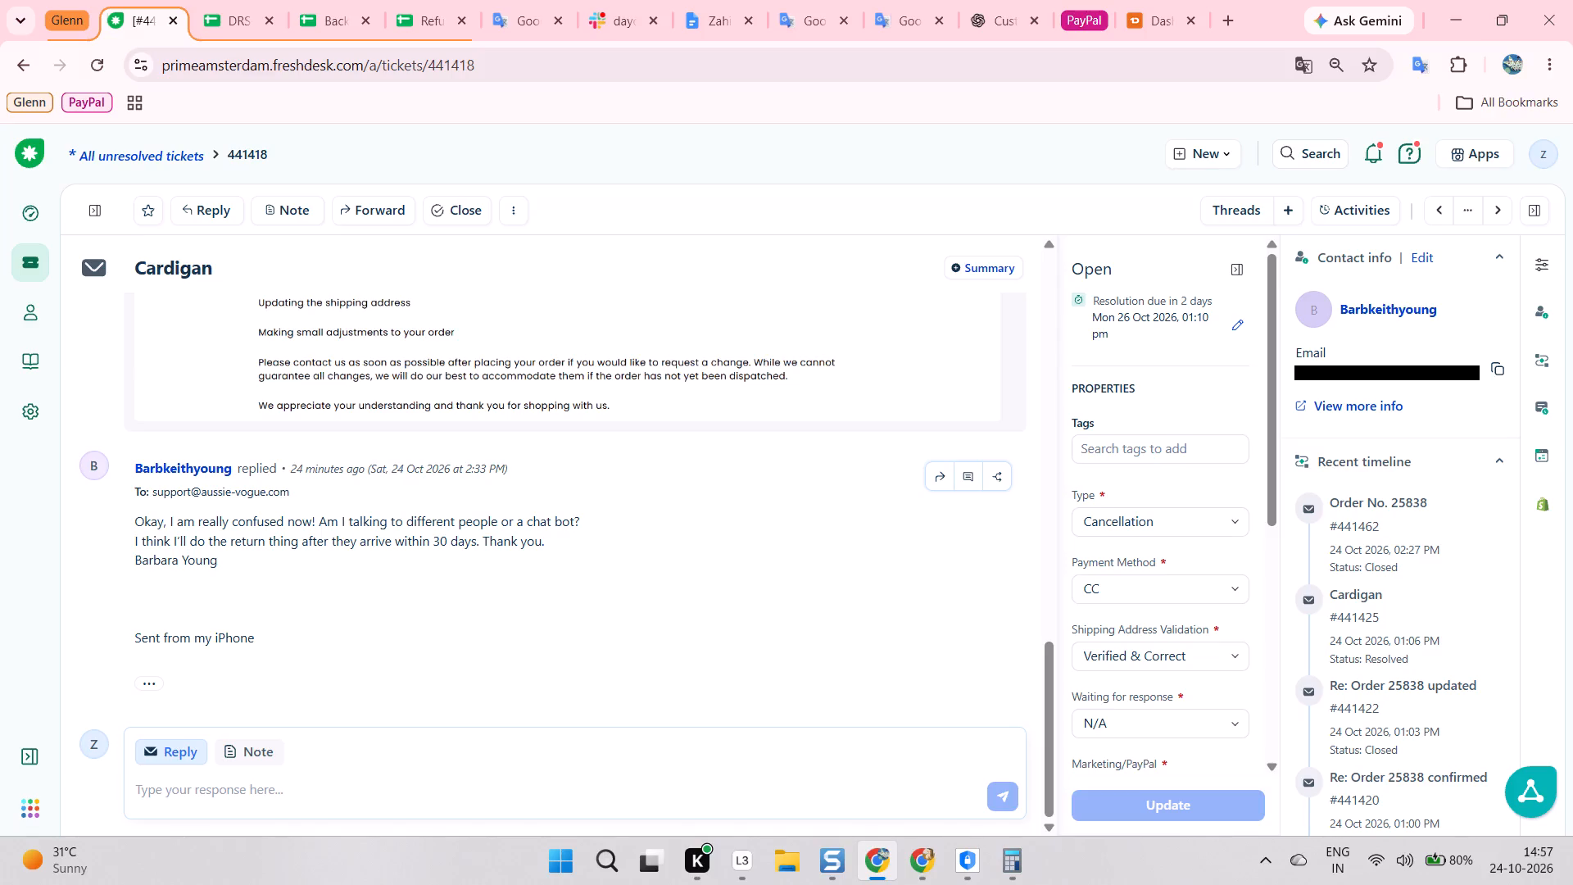
{"action": "left_click", "coordinate": [311, 561]}
{"action": "left_click", "coordinate": [316, 561]}
Advance through tickets #441399, #440052 and #439987, reading the latest customer messages and private notes in each.
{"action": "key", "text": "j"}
{"action": "scroll", "coordinate": [533, 546], "scroll_direction": "down", "scroll_amount": 11}
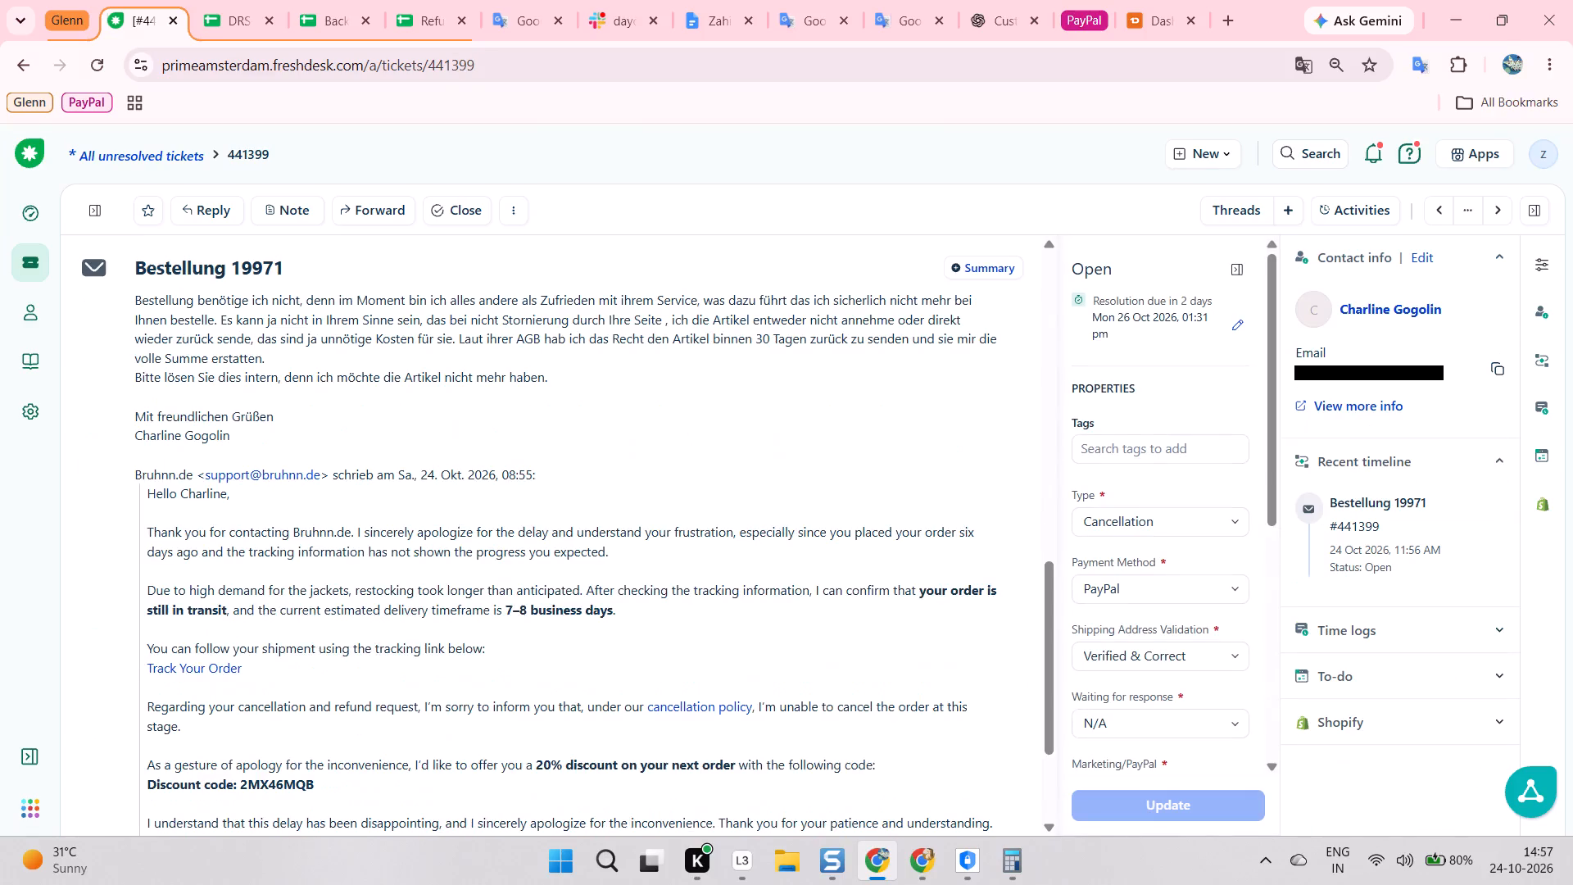
{"action": "scroll", "coordinate": [582, 547], "scroll_direction": "up", "scroll_amount": 2}
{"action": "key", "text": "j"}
{"action": "scroll", "coordinate": [587, 515], "scroll_direction": "down", "scroll_amount": 6}
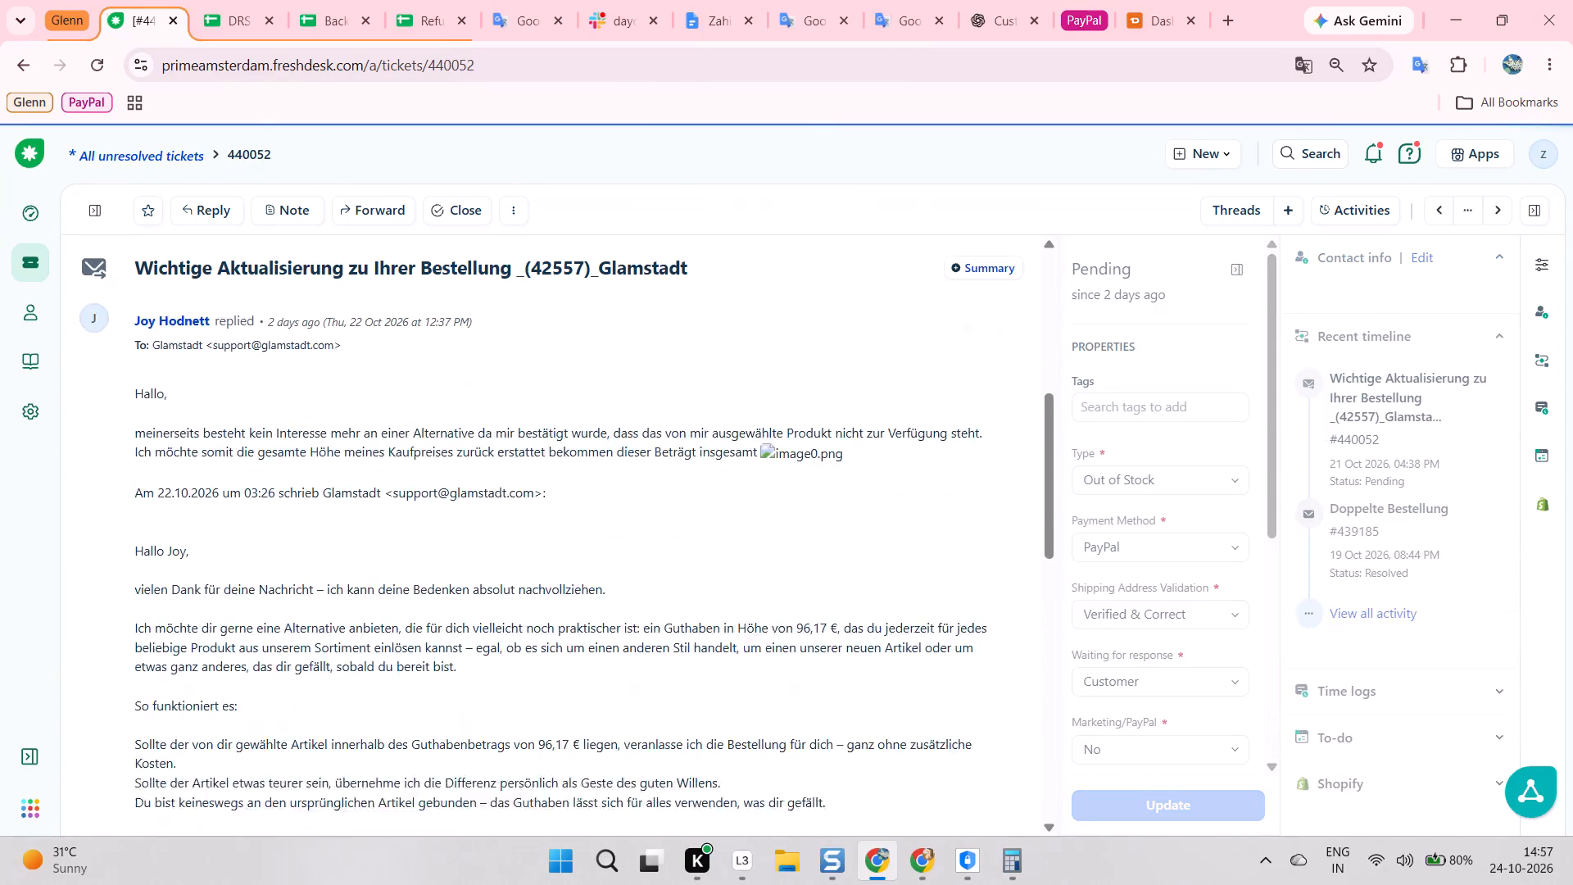
{"action": "scroll", "coordinate": [589, 512], "scroll_direction": "down", "scroll_amount": 8}
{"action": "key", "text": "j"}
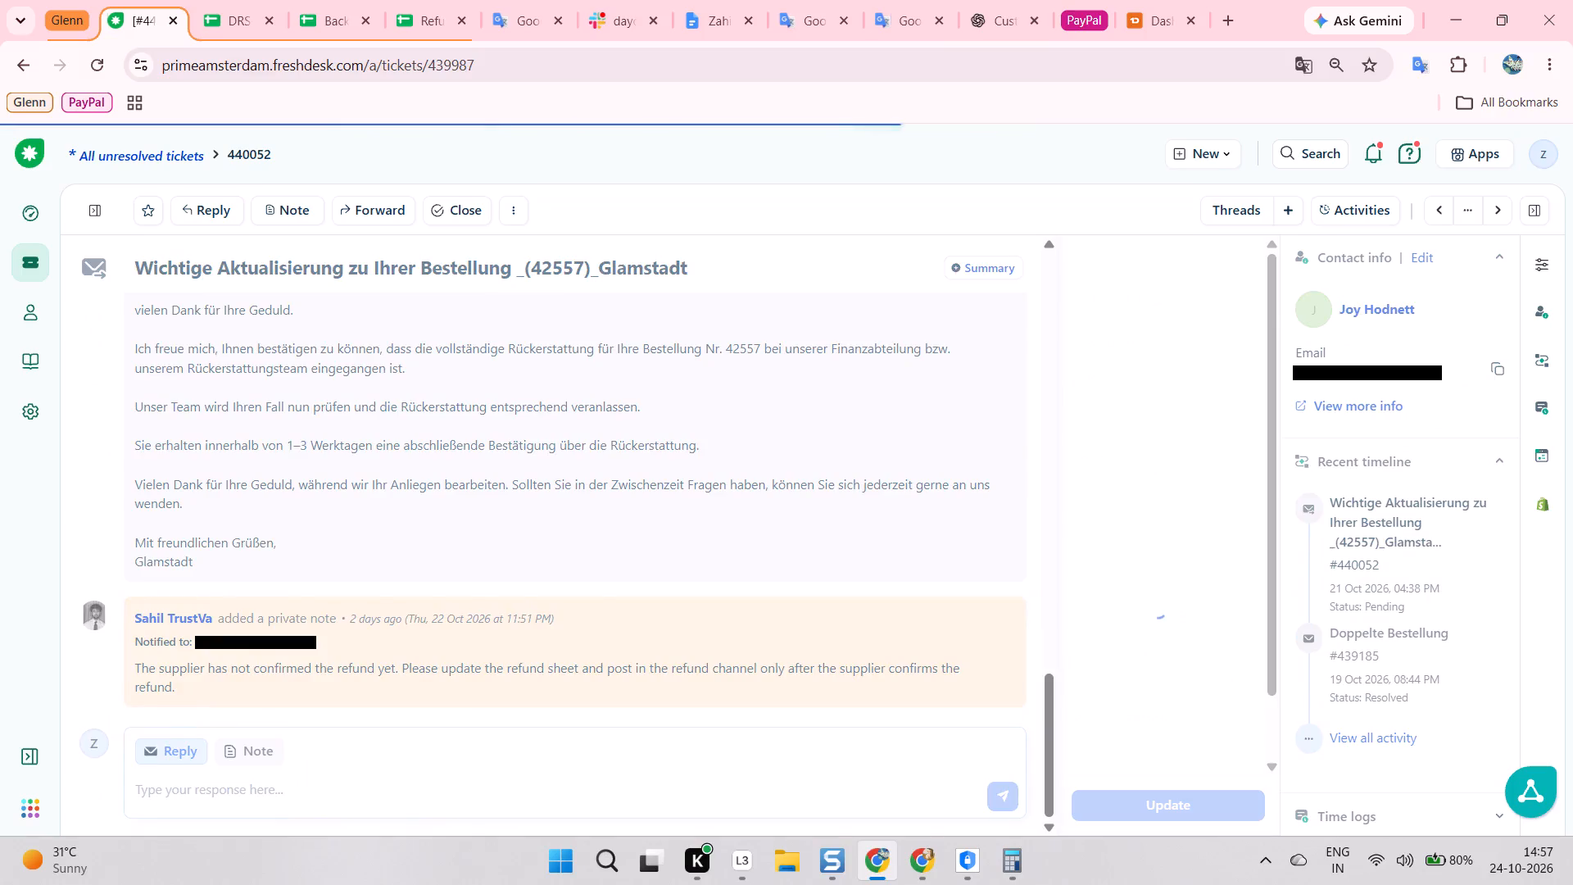
{"action": "scroll", "coordinate": [630, 506], "scroll_direction": "down", "scroll_amount": 13}
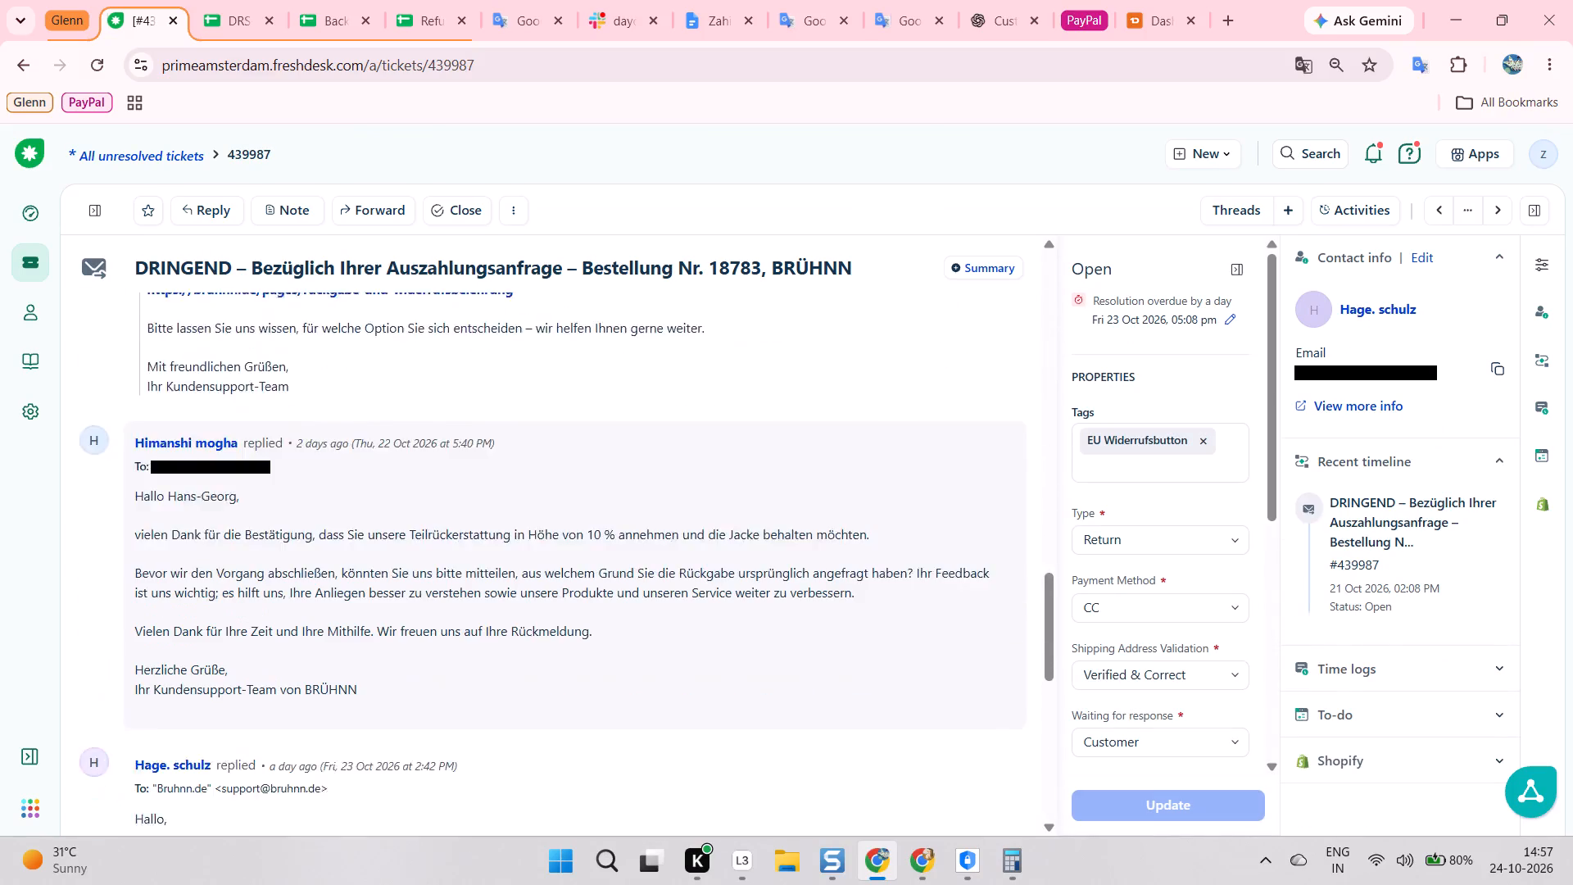
{"action": "scroll", "coordinate": [626, 508], "scroll_direction": "down", "scroll_amount": 4}
Continue through tickets #437411, #435418, #432110 and #423896, checking the latest customer replies and notes in each.
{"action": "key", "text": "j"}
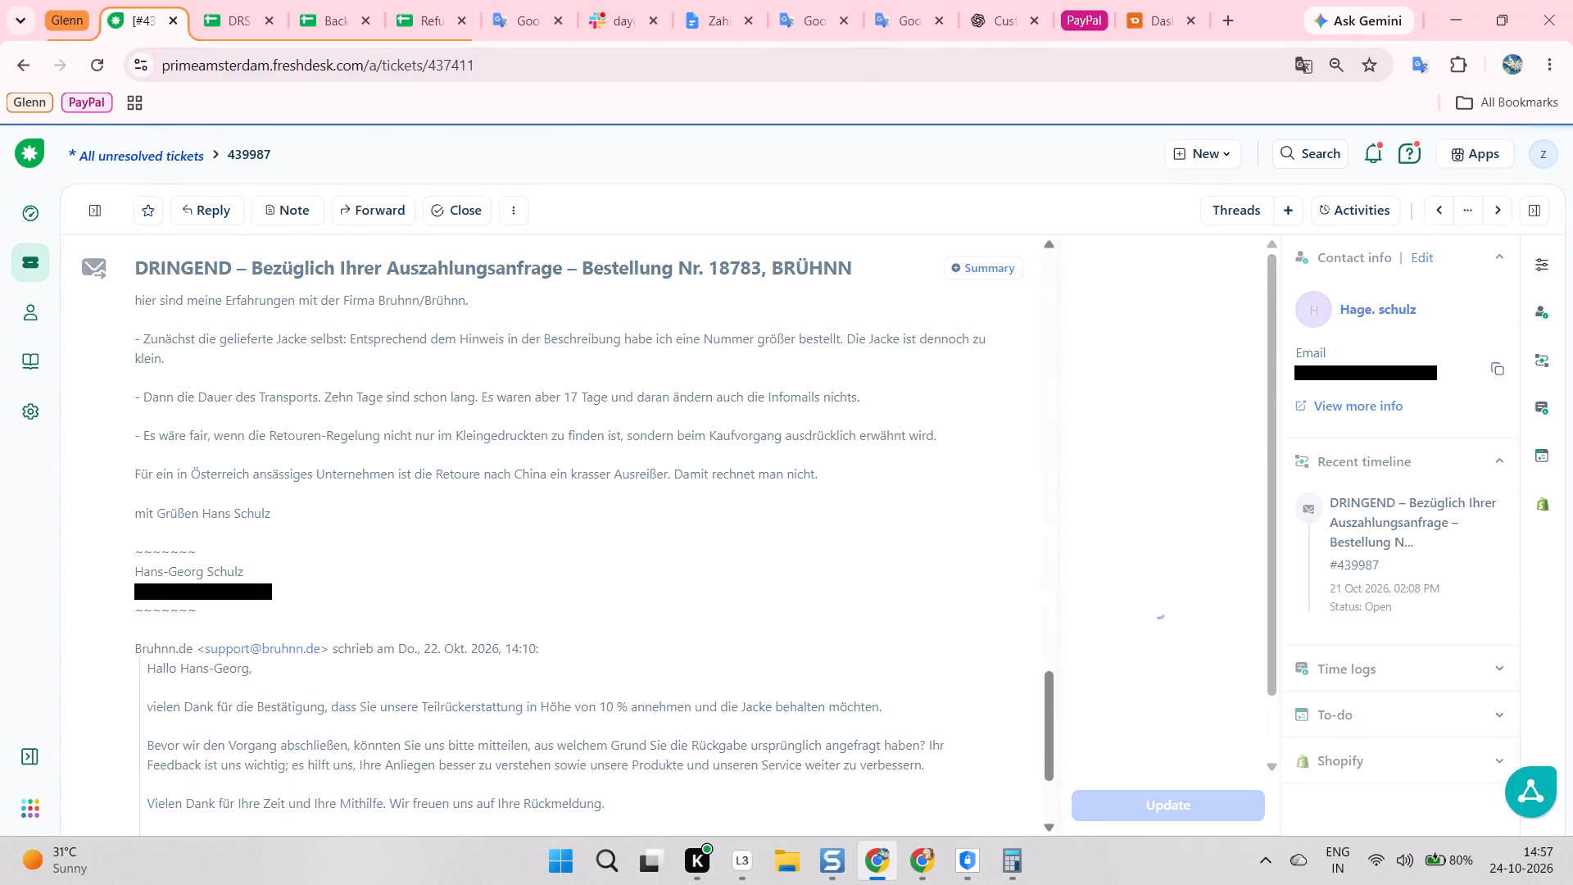
{"action": "scroll", "coordinate": [626, 506], "scroll_direction": "down", "scroll_amount": 11}
{"action": "scroll", "coordinate": [573, 512], "scroll_direction": "up", "scroll_amount": 1}
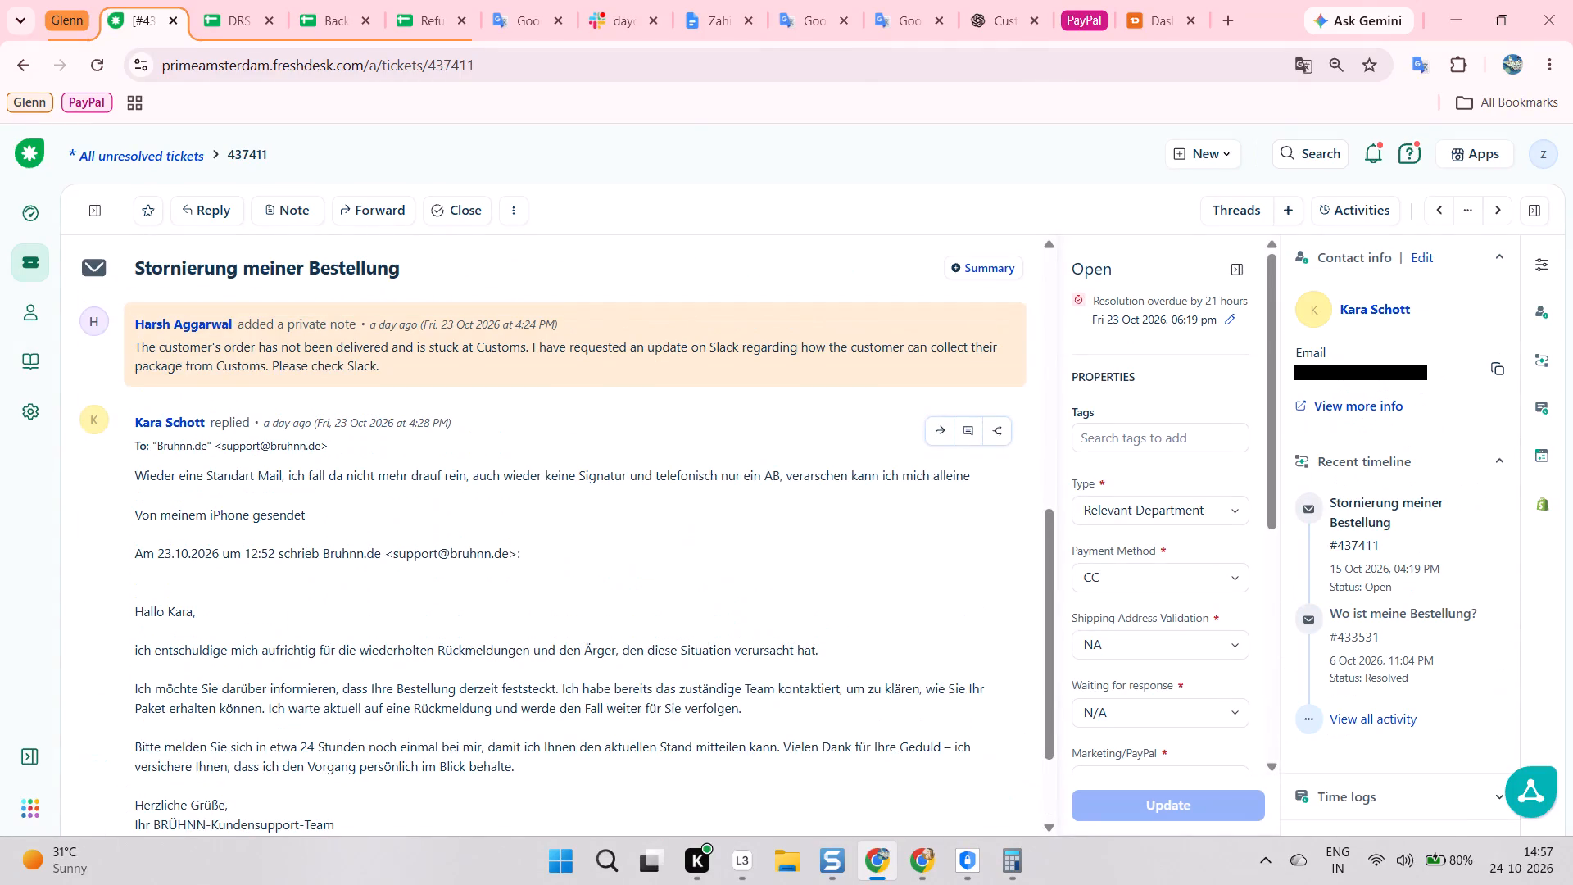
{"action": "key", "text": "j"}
{"action": "scroll", "coordinate": [572, 511], "scroll_direction": "down", "scroll_amount": 14}
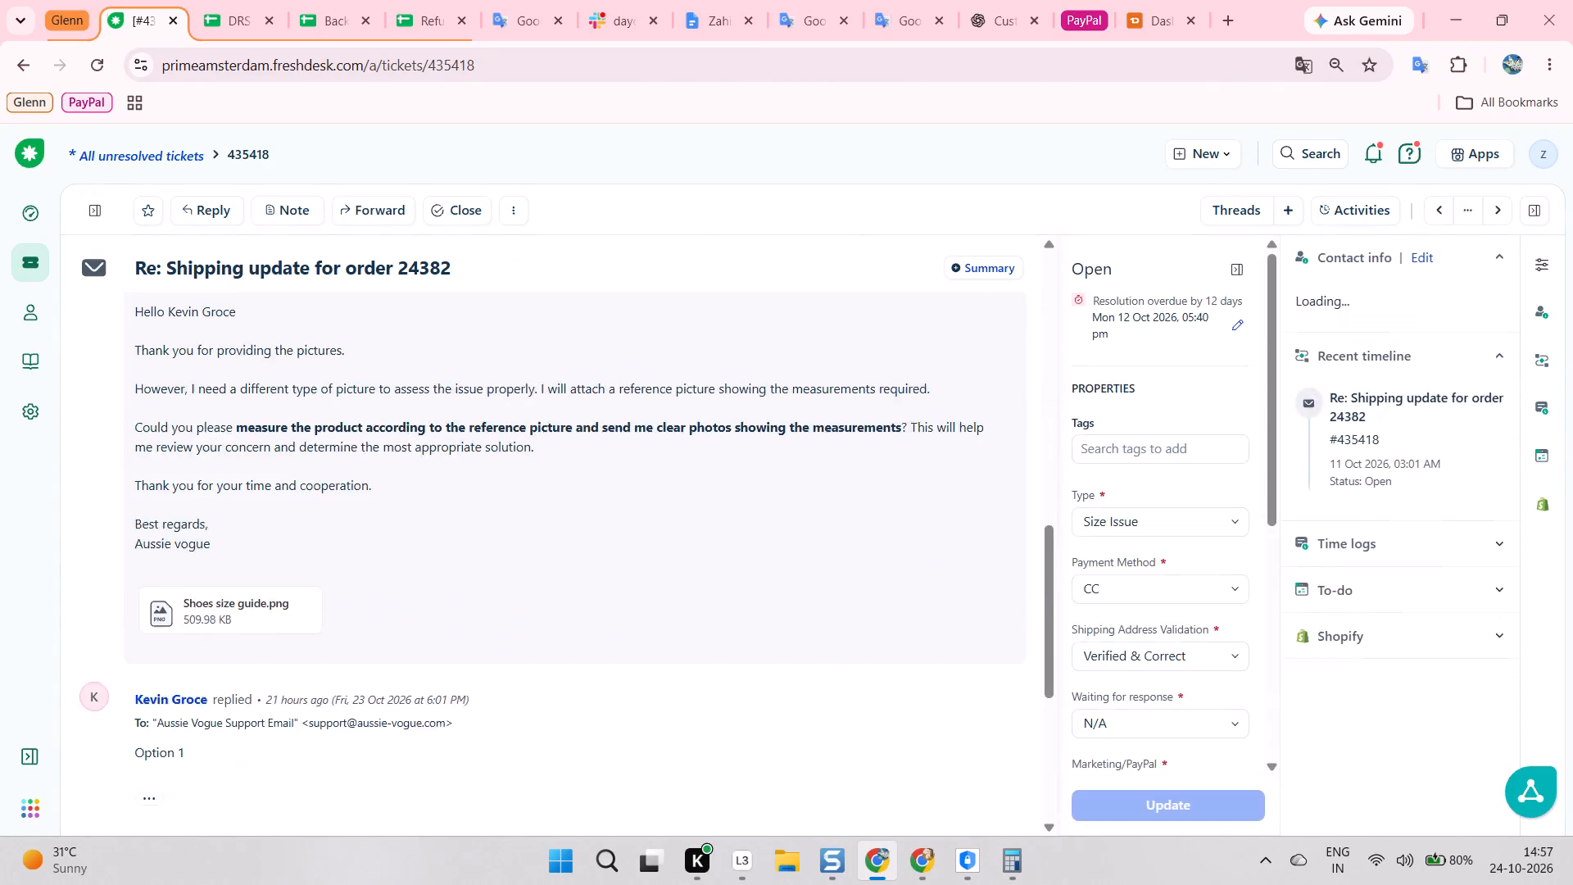
{"action": "scroll", "coordinate": [557, 514], "scroll_direction": "down", "scroll_amount": 2}
{"action": "scroll", "coordinate": [555, 511], "scroll_direction": "up", "scroll_amount": 1}
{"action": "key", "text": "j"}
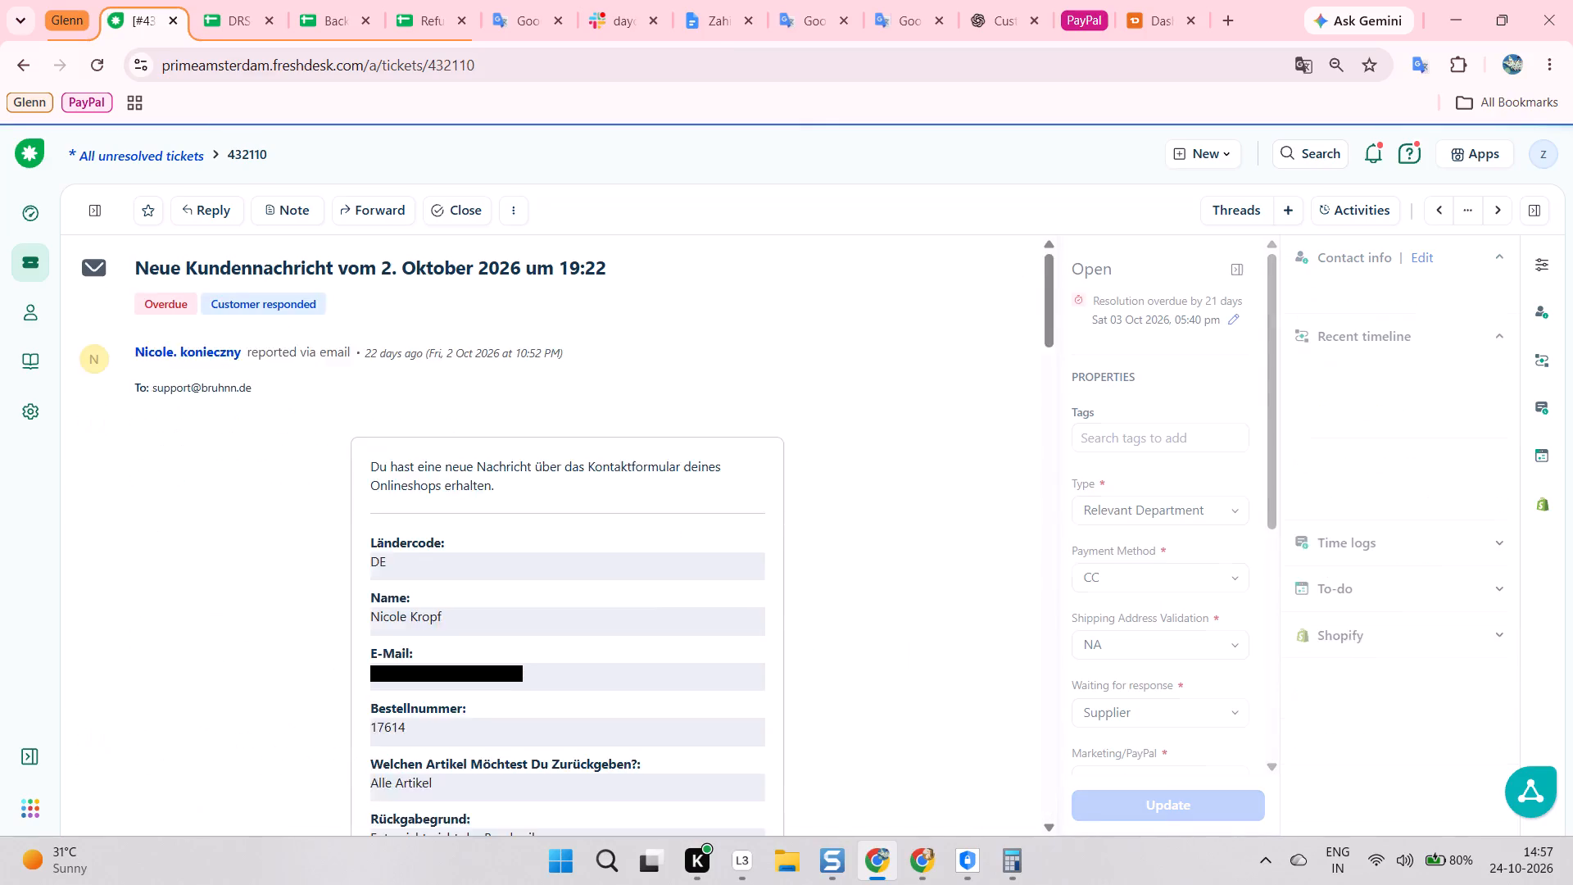
{"action": "scroll", "coordinate": [546, 489], "scroll_direction": "down", "scroll_amount": 16}
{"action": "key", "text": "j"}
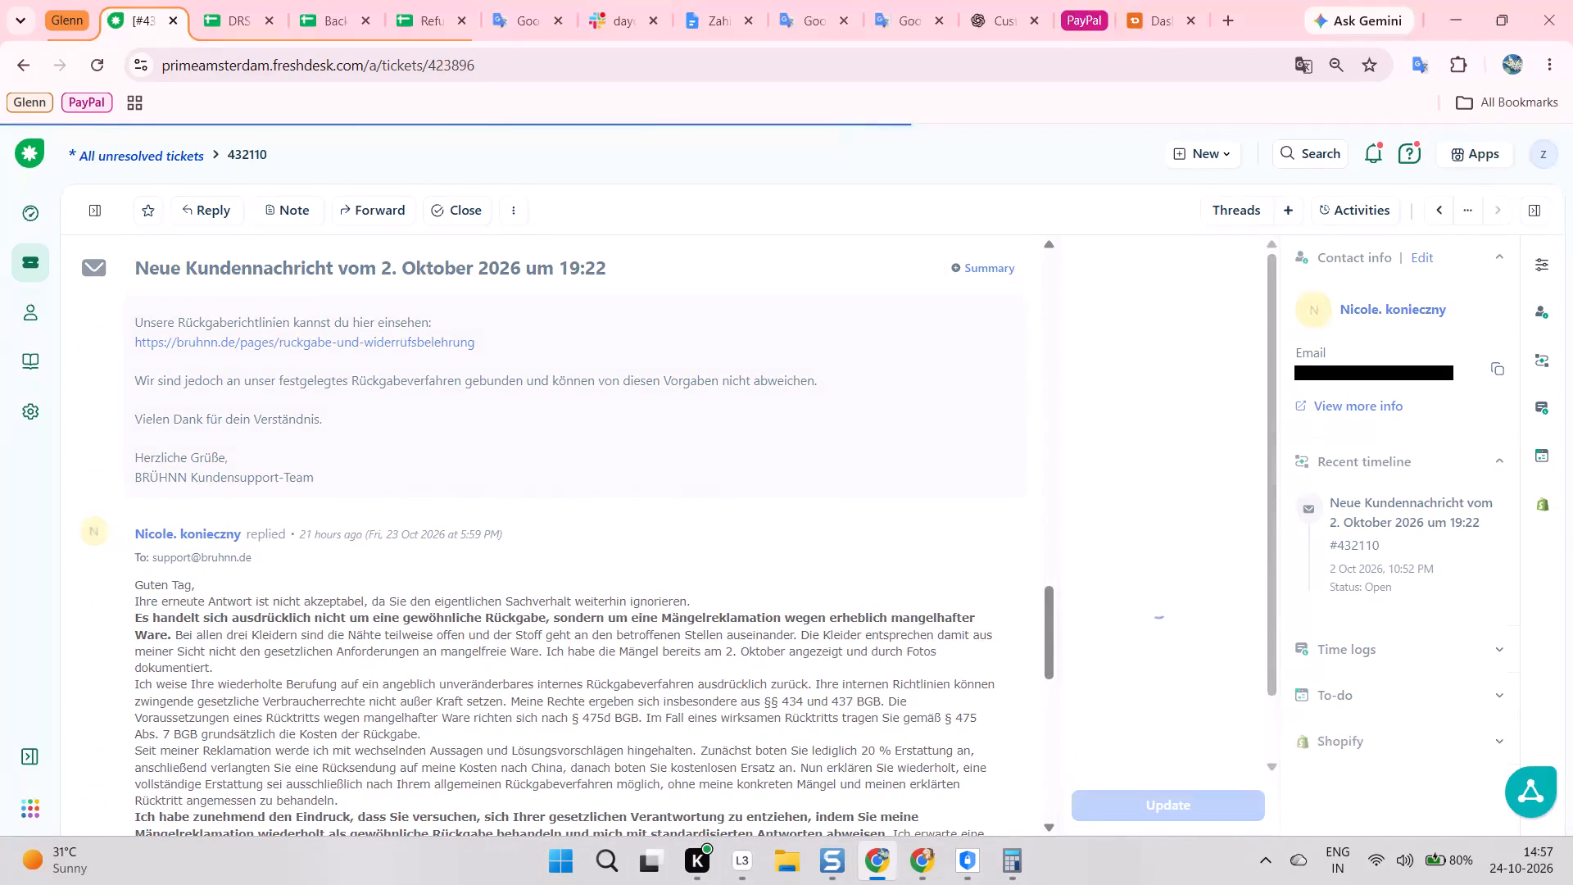
{"action": "scroll", "coordinate": [565, 506], "scroll_direction": "down", "scroll_amount": 14}
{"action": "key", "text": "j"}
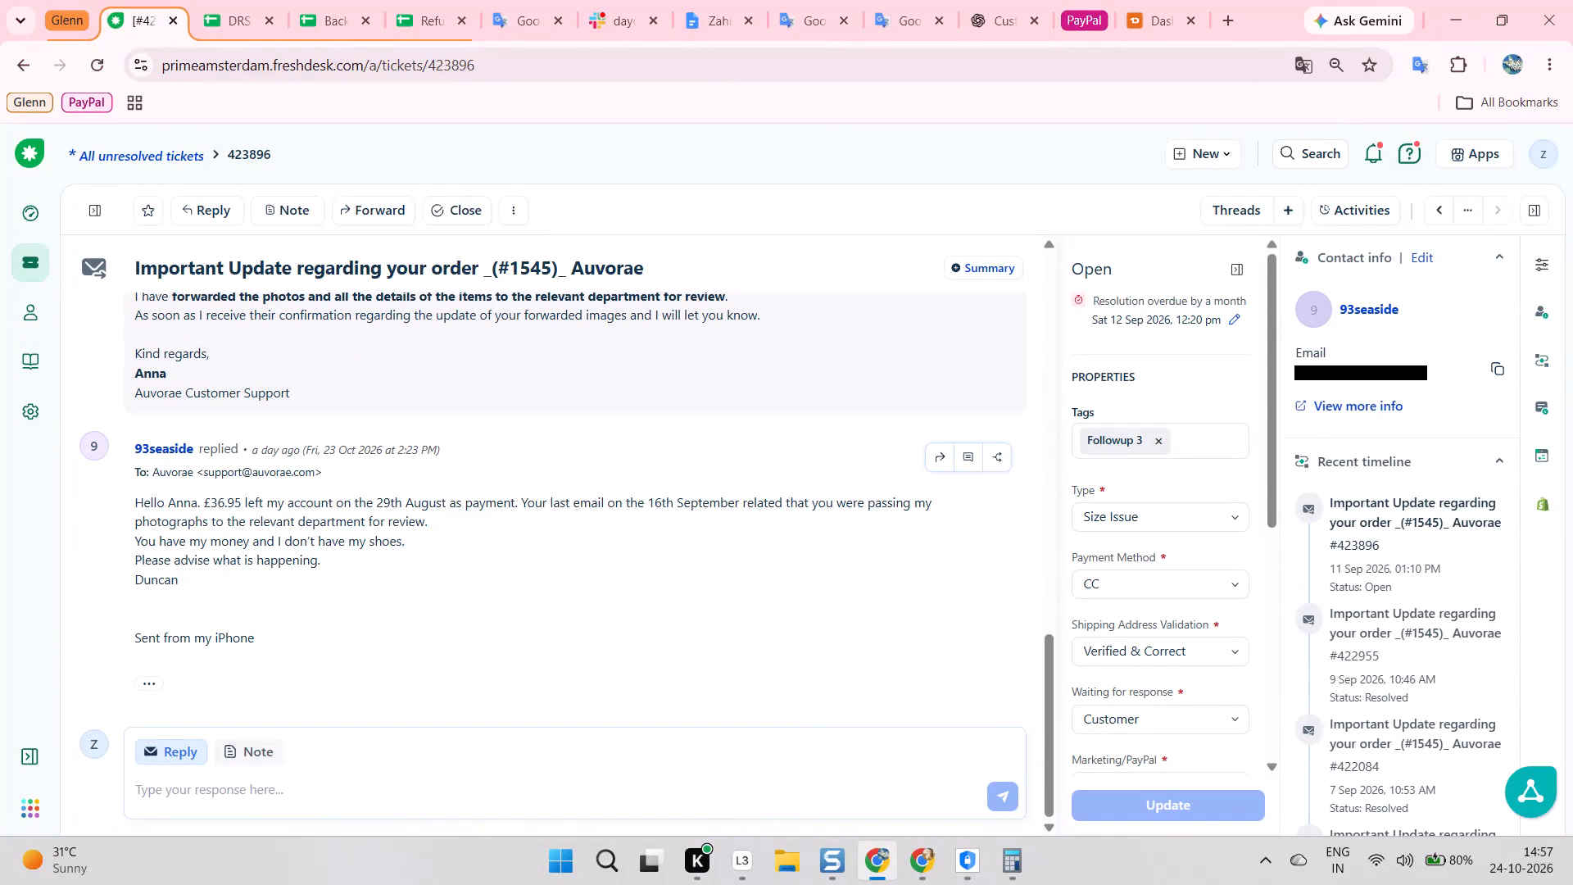
{"action": "scroll", "coordinate": [569, 511], "scroll_direction": "down", "scroll_amount": 5}
Return to the unresolved tickets list, remove Me from the Agents Include filter, and apply the filter change.
{"action": "left_click", "coordinate": [22, 271]}
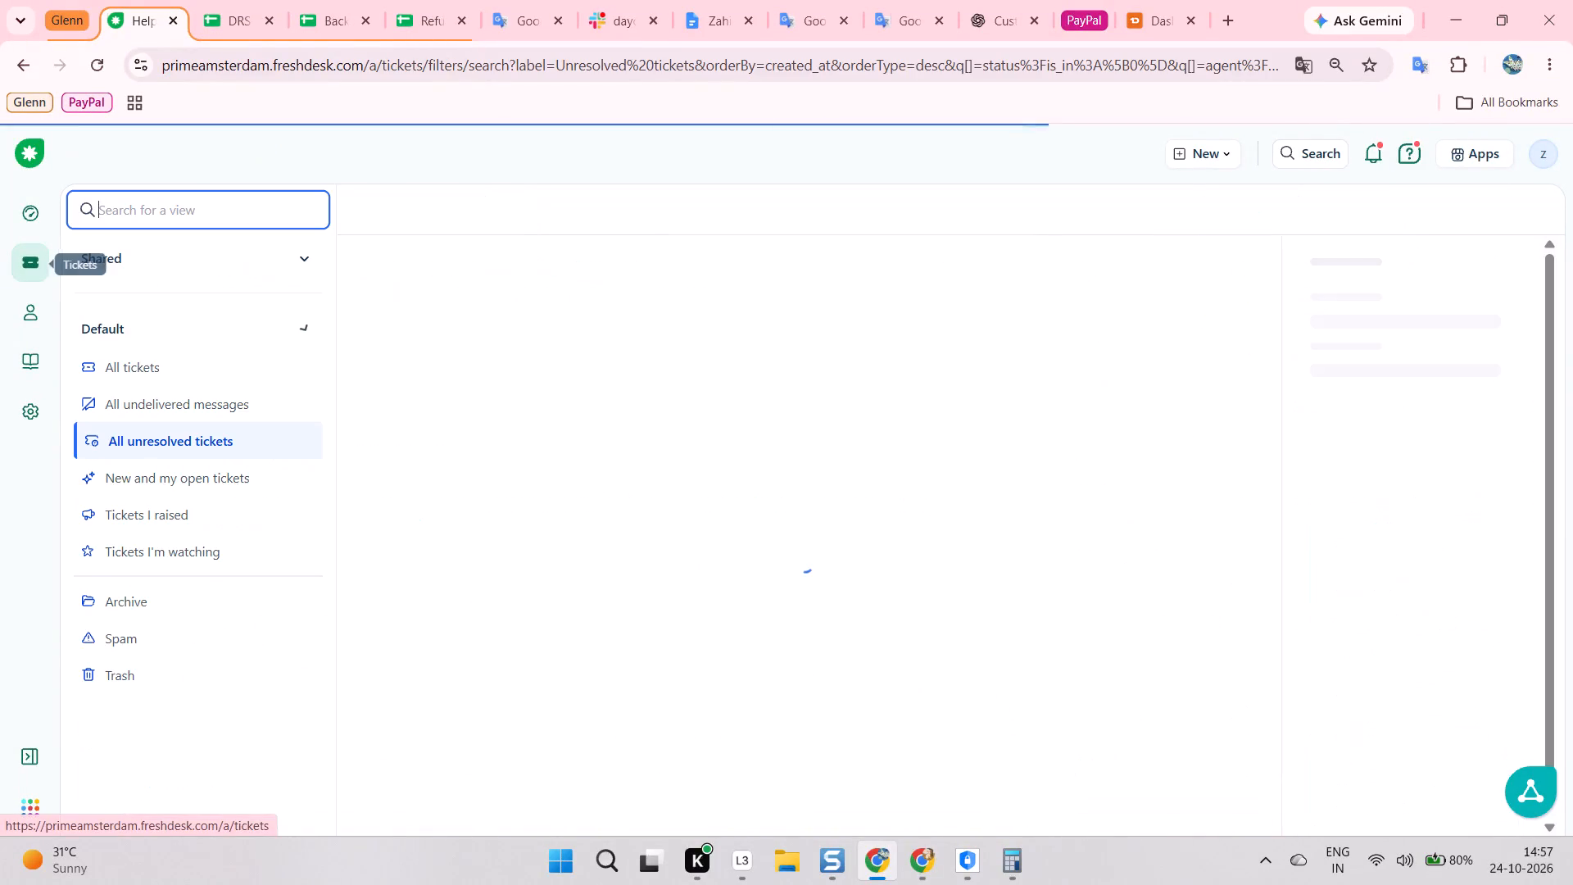
{"action": "scroll", "coordinate": [496, 512], "scroll_direction": "up", "scroll_amount": 14}
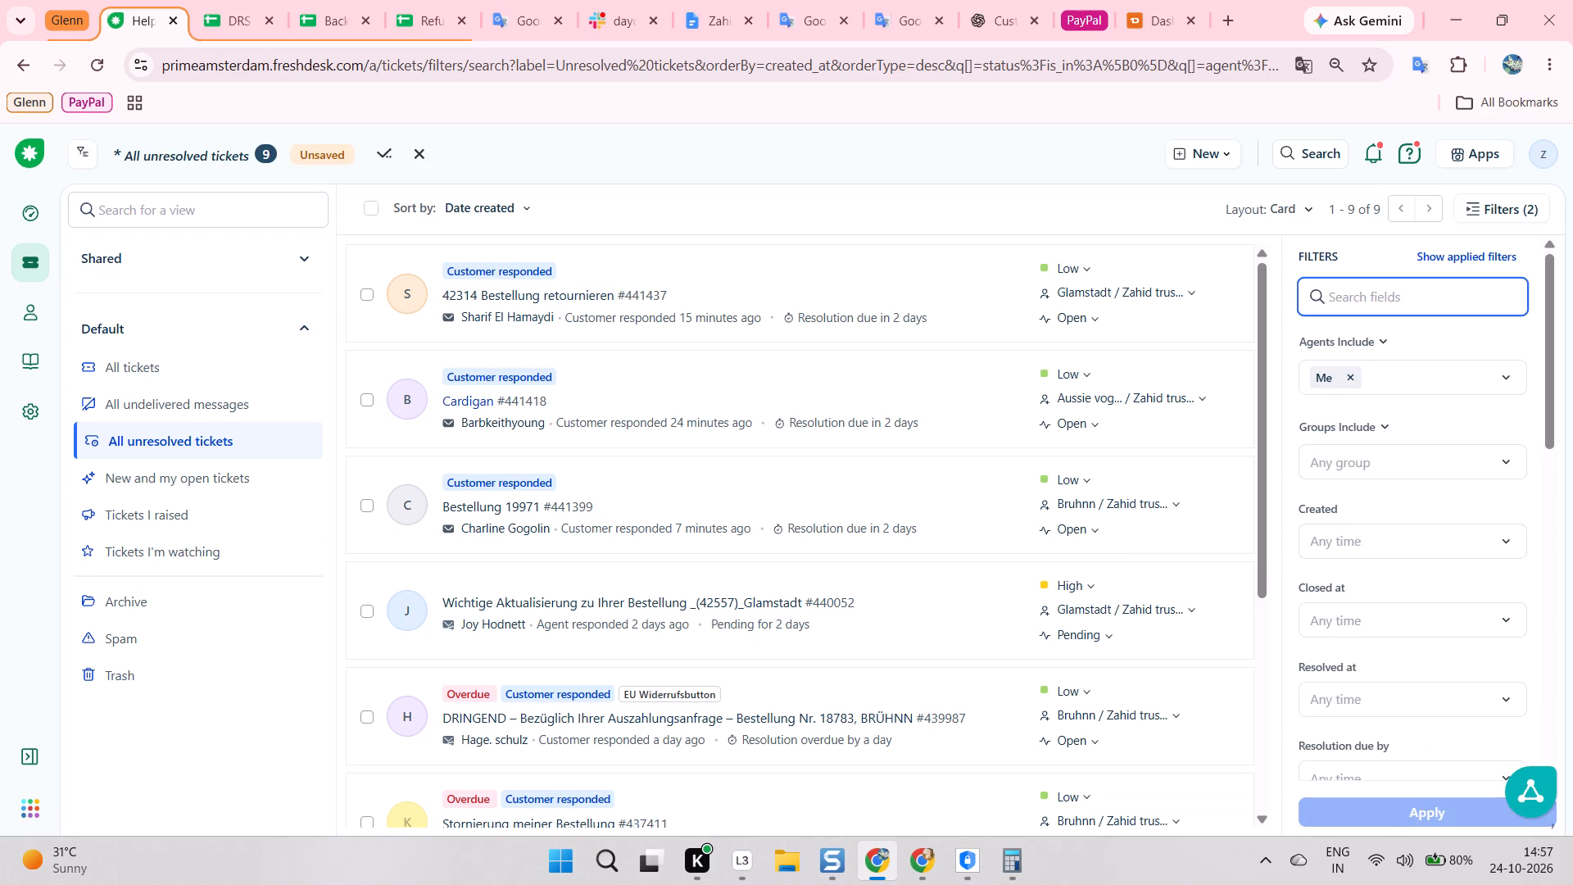
{"action": "scroll", "coordinate": [555, 390], "scroll_direction": "up", "scroll_amount": 5}
{"action": "left_click", "coordinate": [1352, 384]}
{"action": "scroll", "coordinate": [1416, 737], "scroll_direction": "down", "scroll_amount": 1}
{"action": "left_click", "coordinate": [1448, 827]}
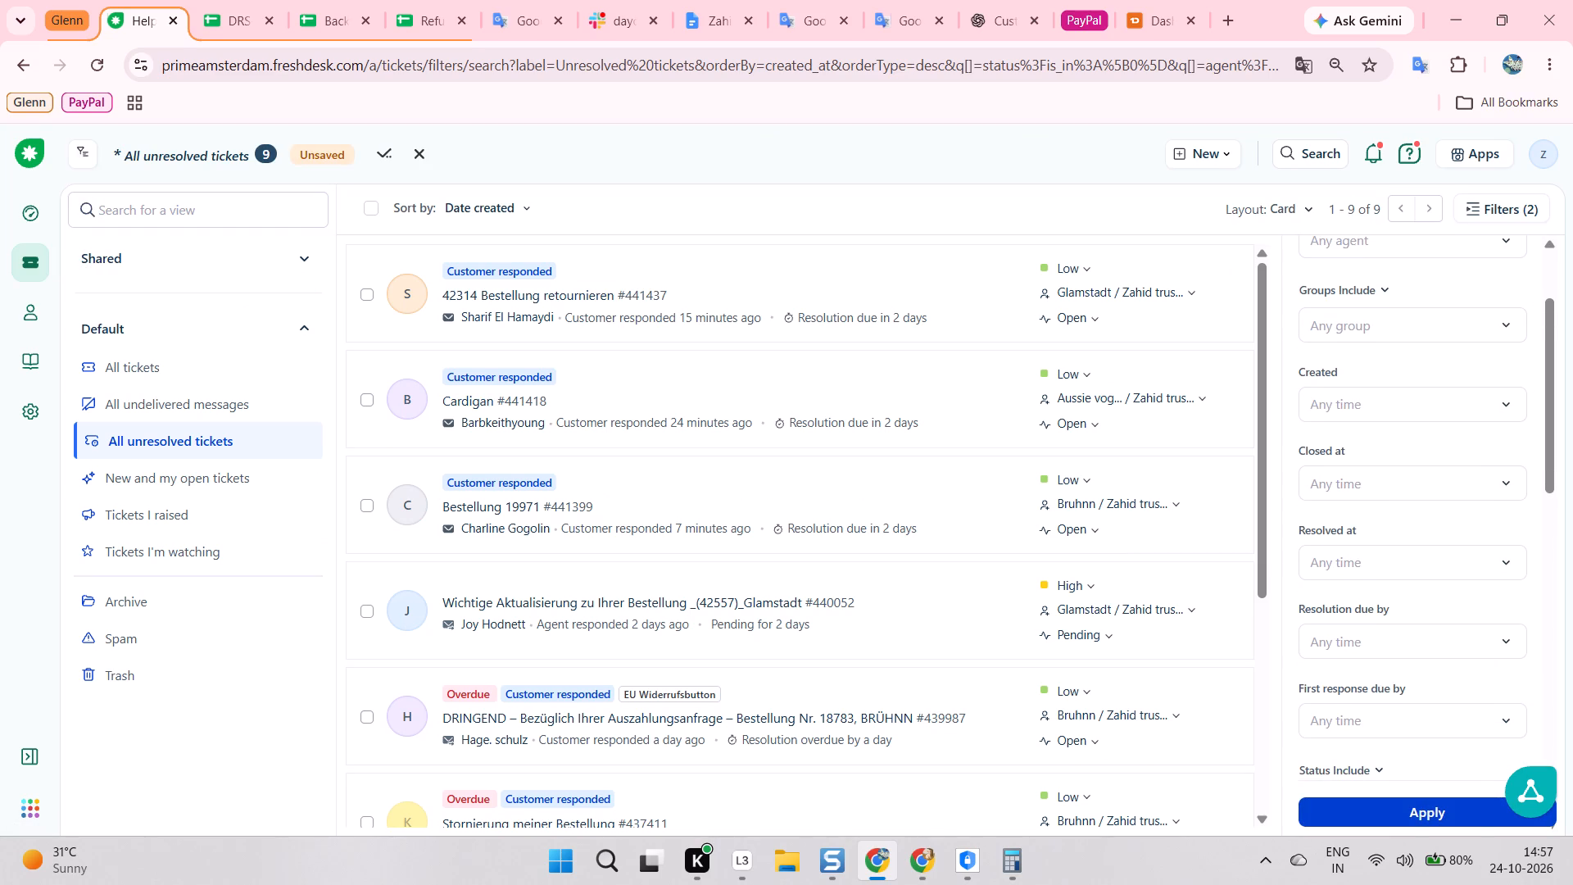
{"action": "left_click", "coordinate": [1426, 815]}
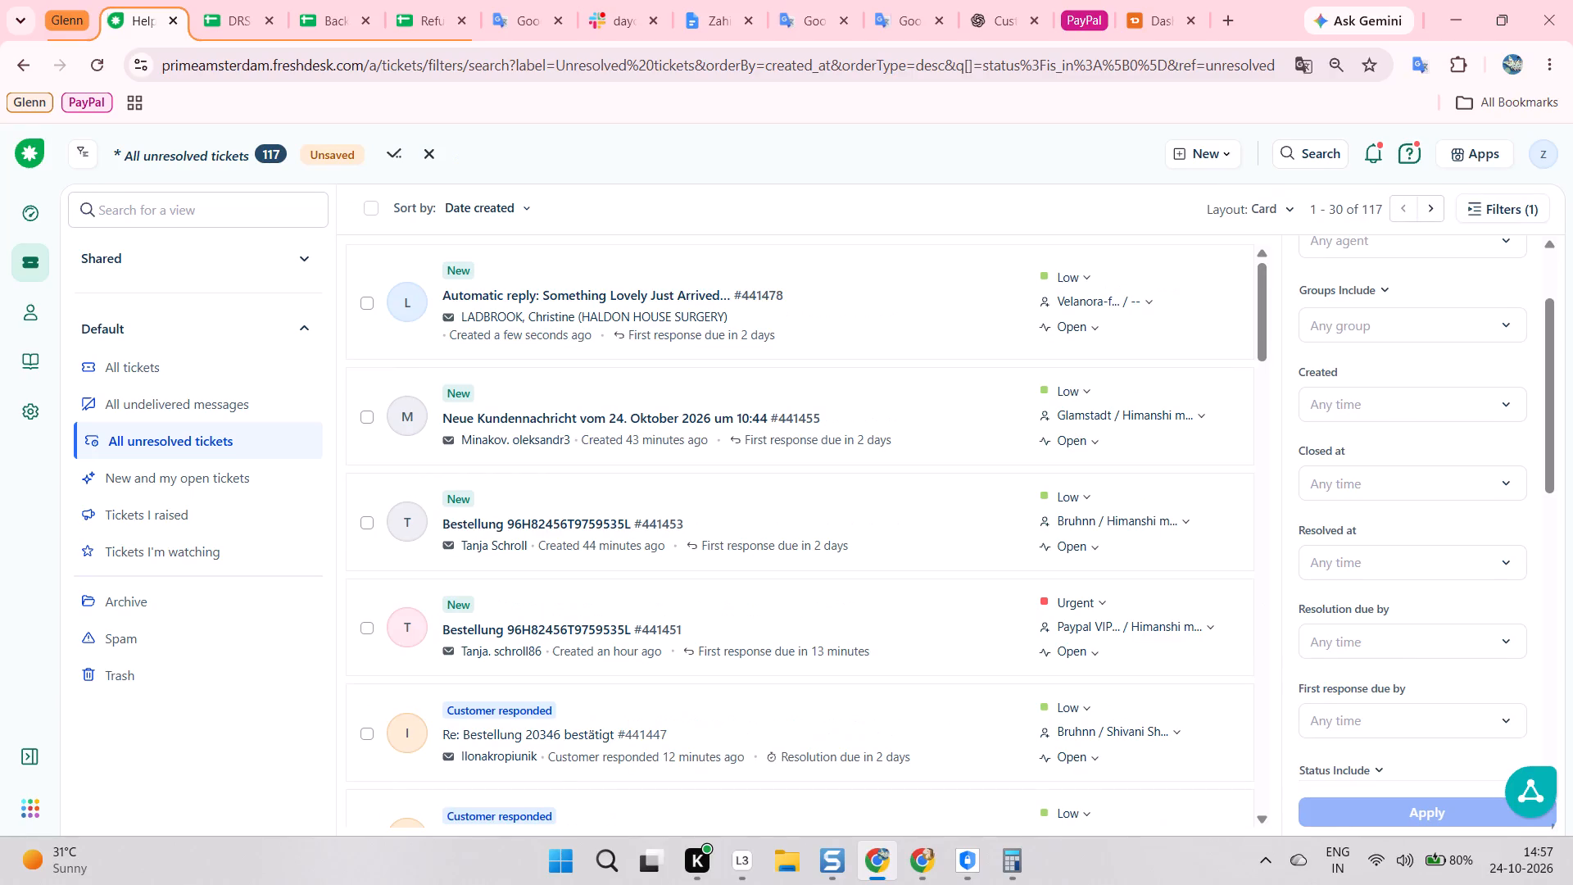
Look through the unresolved tickets of all agents, examining their subjects, statuses and assigned agents.
{"action": "scroll", "coordinate": [501, 480], "scroll_direction": "up", "scroll_amount": 1}
{"action": "scroll", "coordinate": [541, 458], "scroll_direction": "down", "scroll_amount": 4}
{"action": "scroll", "coordinate": [607, 470], "scroll_direction": "down", "scroll_amount": 15}
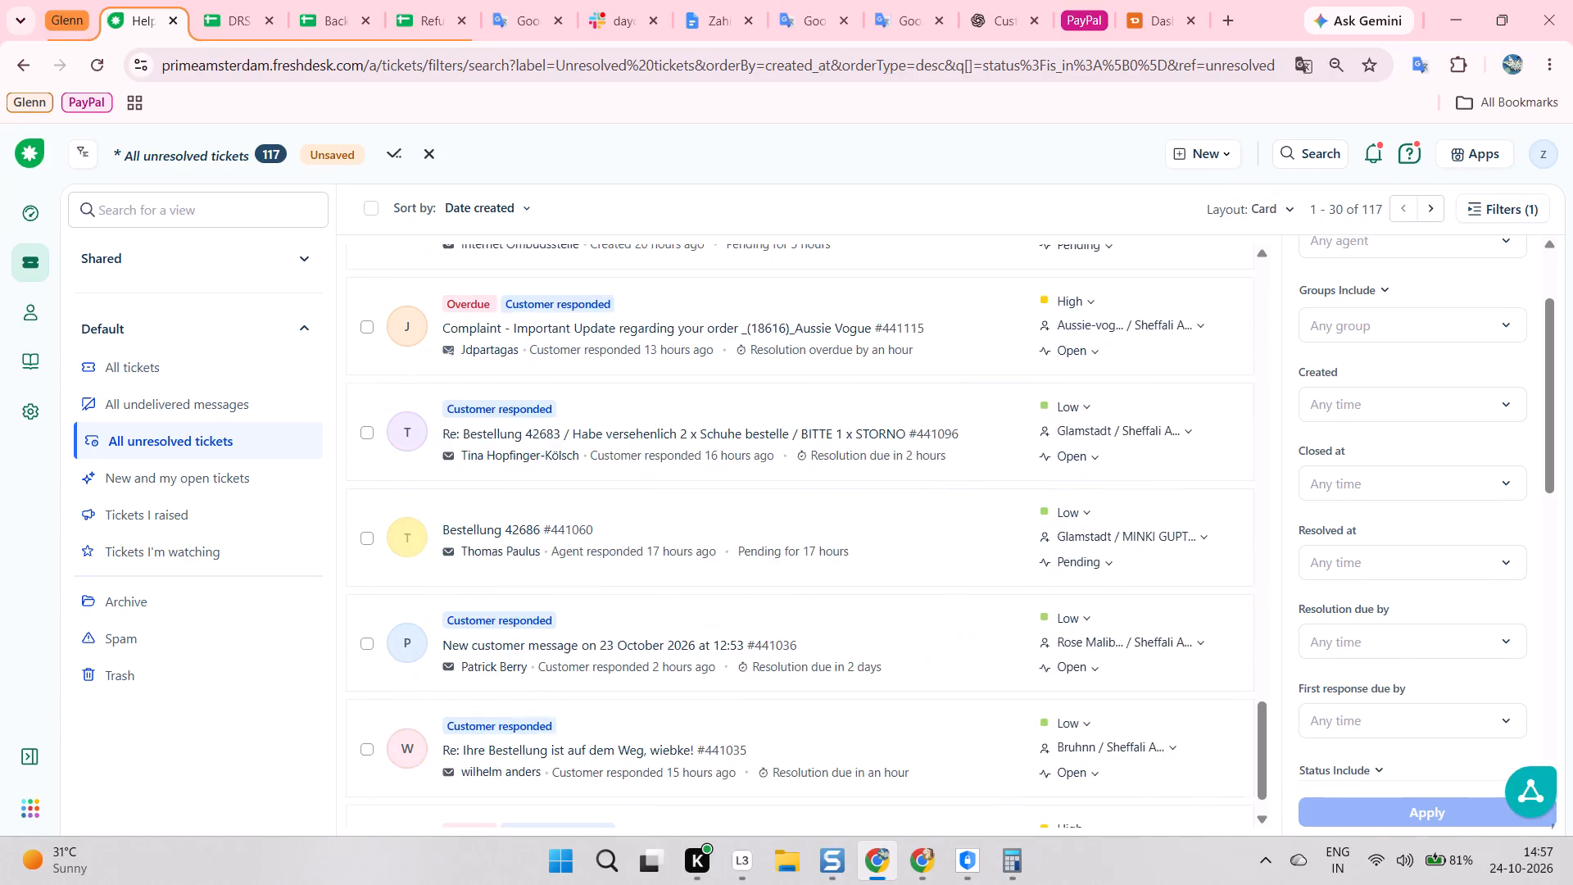
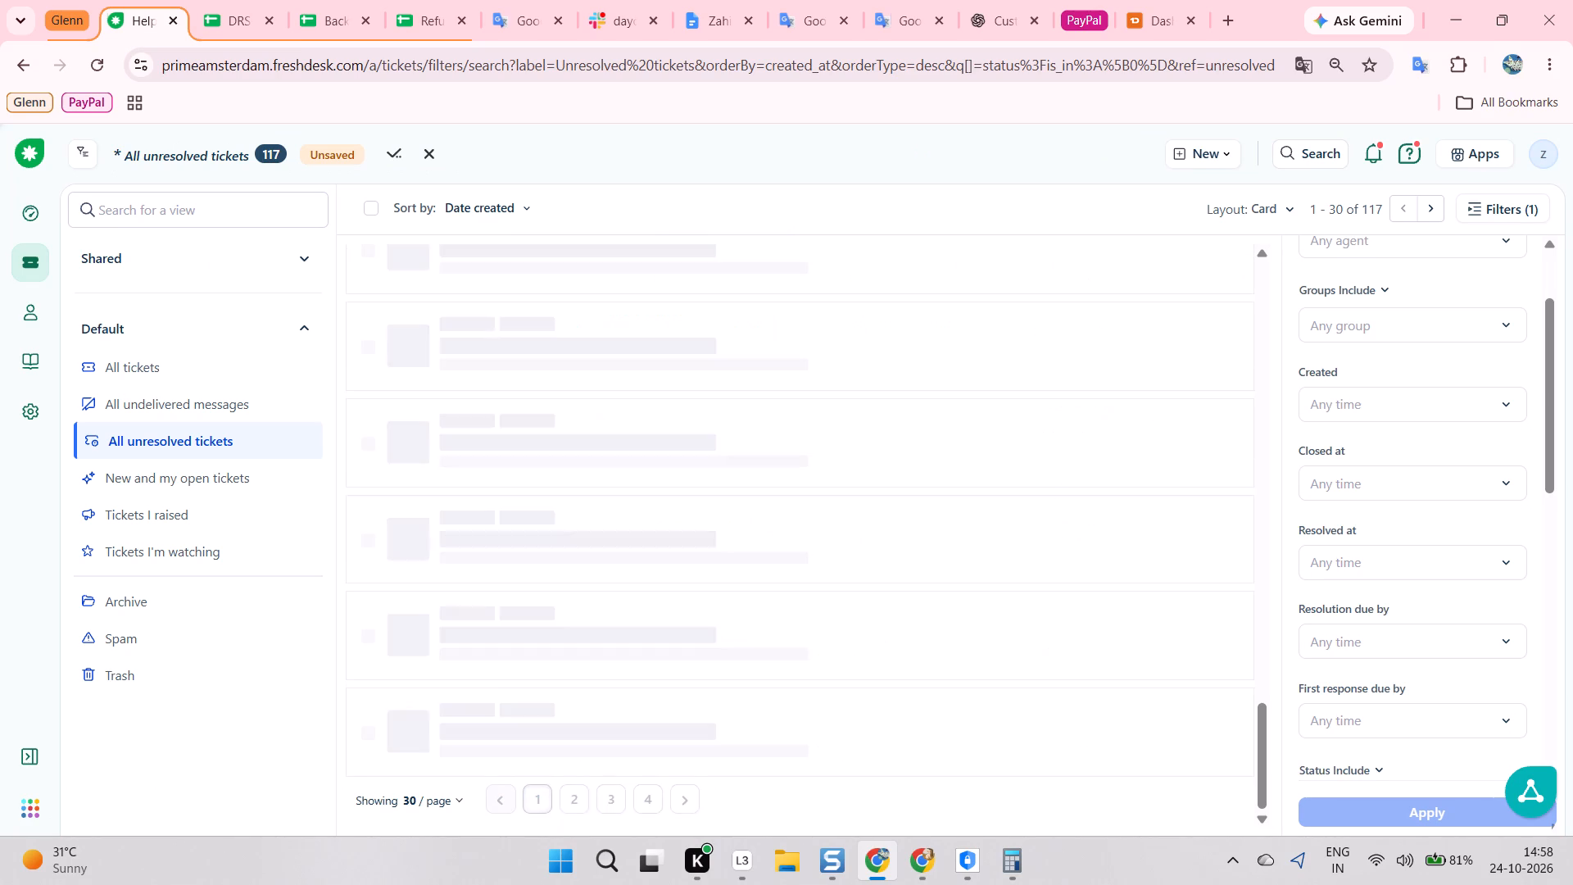
Check the newest unresolved tickets of all agents, and return to the helpdesk's My Dashboard overview.
{"action": "scroll", "coordinate": [456, 297], "scroll_direction": "up", "scroll_amount": 1}
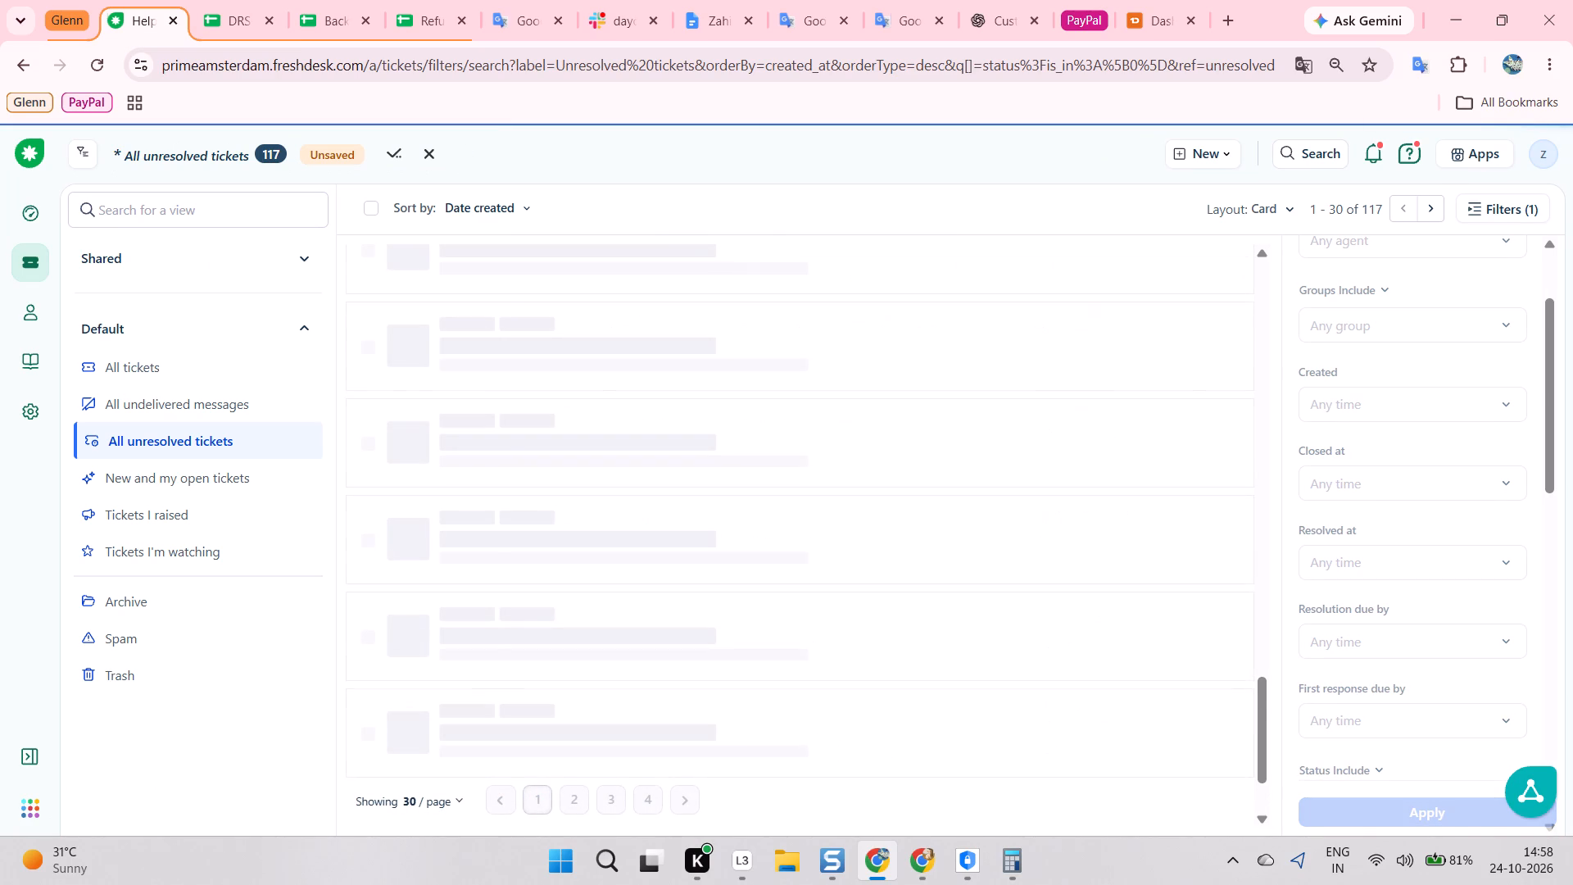
{"action": "scroll", "coordinate": [184, 245], "scroll_direction": "up", "scroll_amount": 2}
{"action": "scroll", "coordinate": [605, 395], "scroll_direction": "up", "scroll_amount": 12}
{"action": "scroll", "coordinate": [651, 403], "scroll_direction": "up", "scroll_amount": 17}
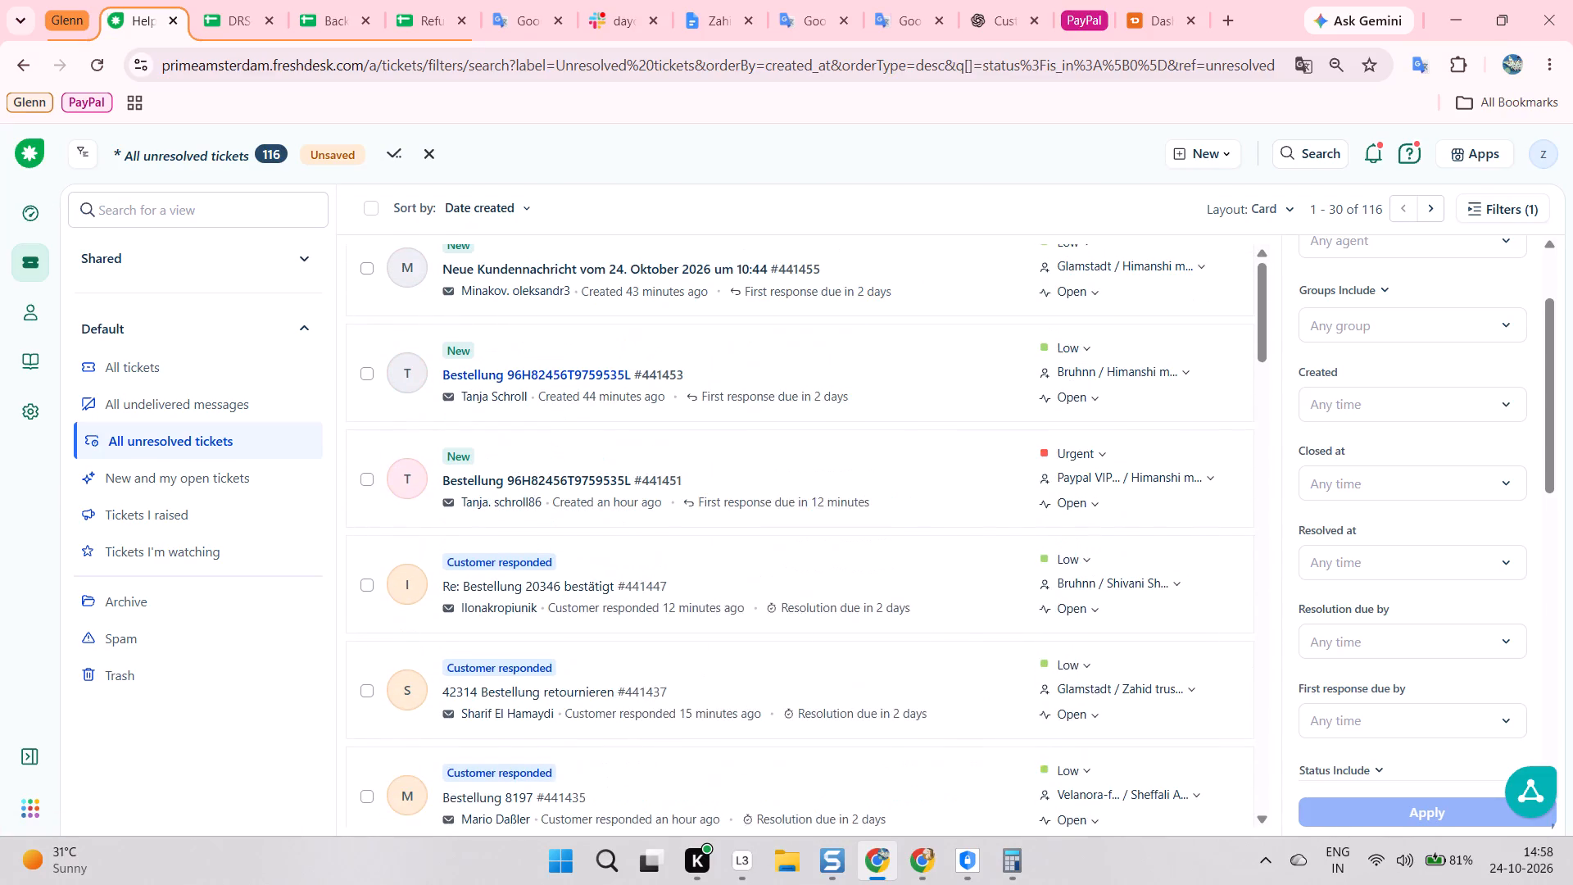
{"action": "left_click", "coordinate": [26, 222]}
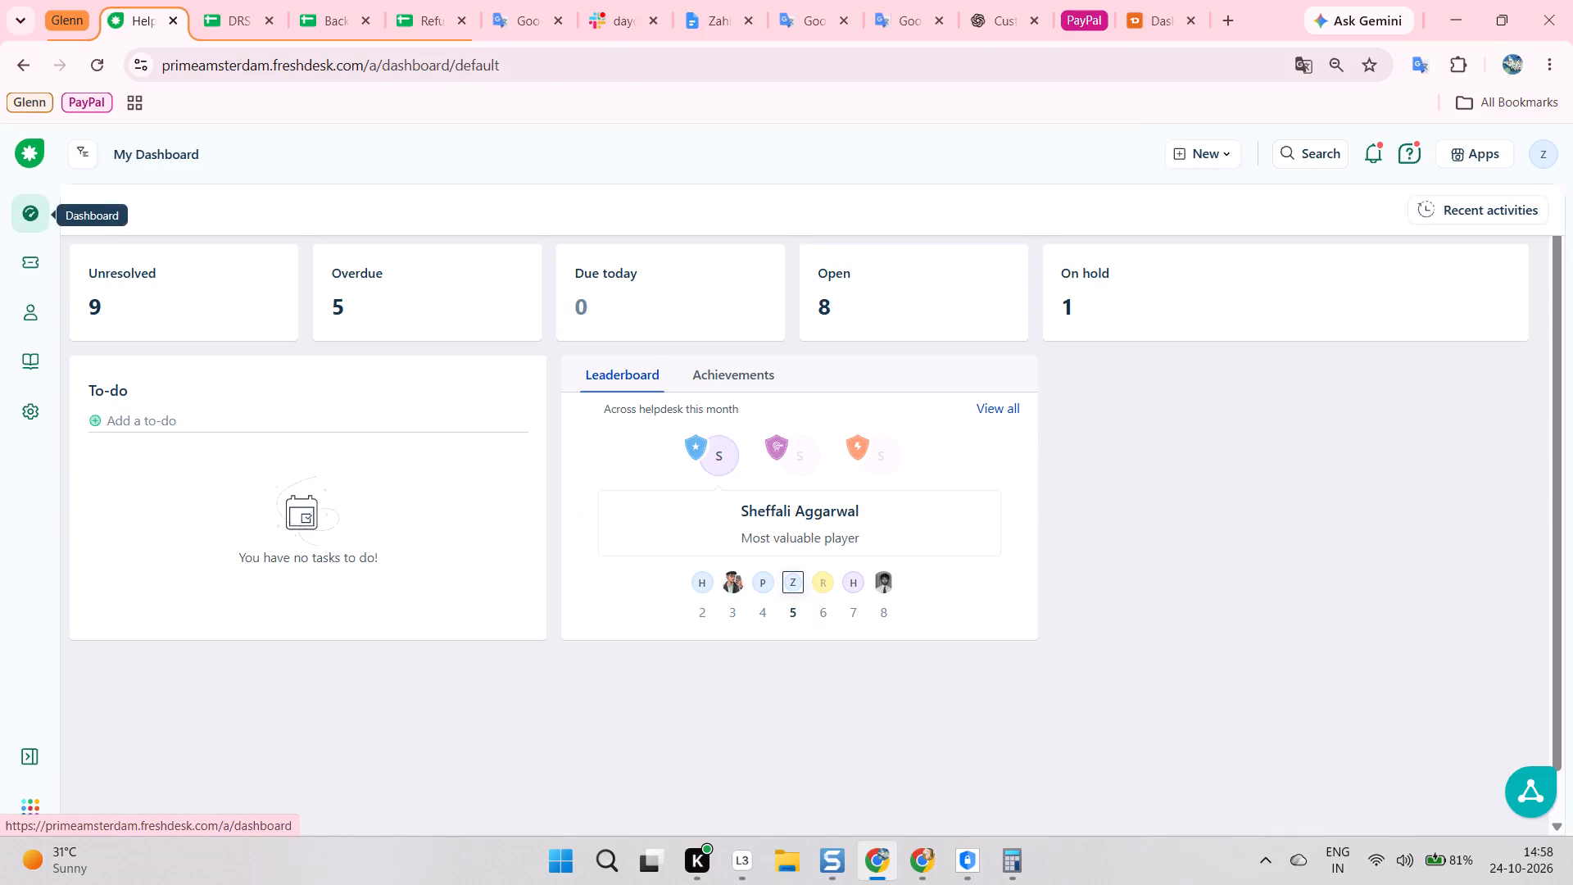
{"action": "left_click", "coordinate": [273, 208]}
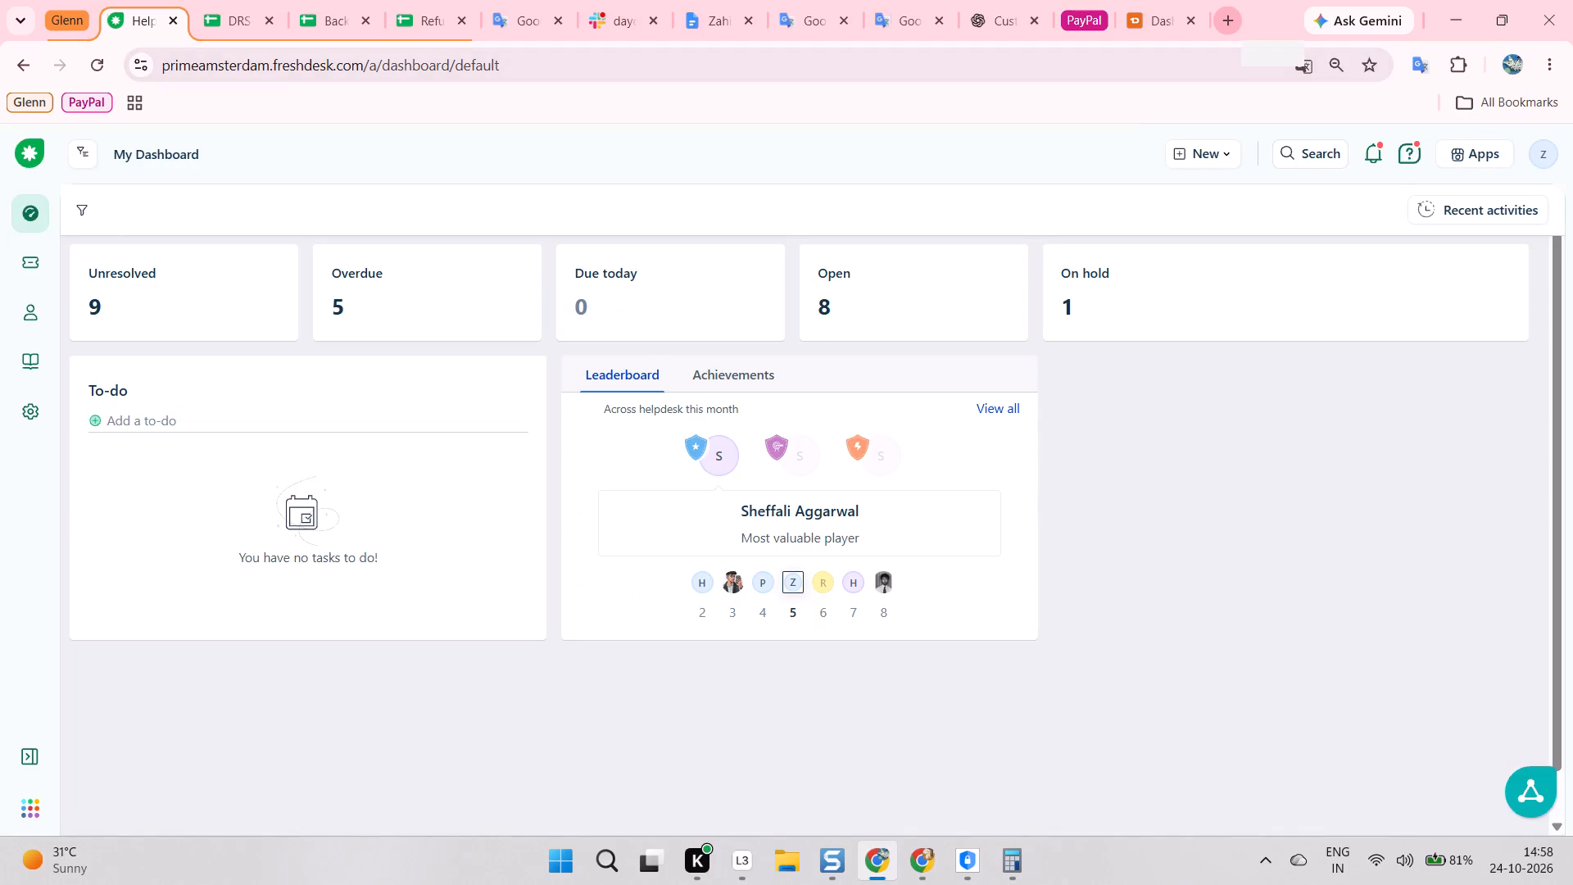
Open the Performance_Dashboard_2026_Final_ spreadsheet in a new browser tab and switch to its Oct 2026 sheet.
{"action": "left_click", "coordinate": [1231, 25]}
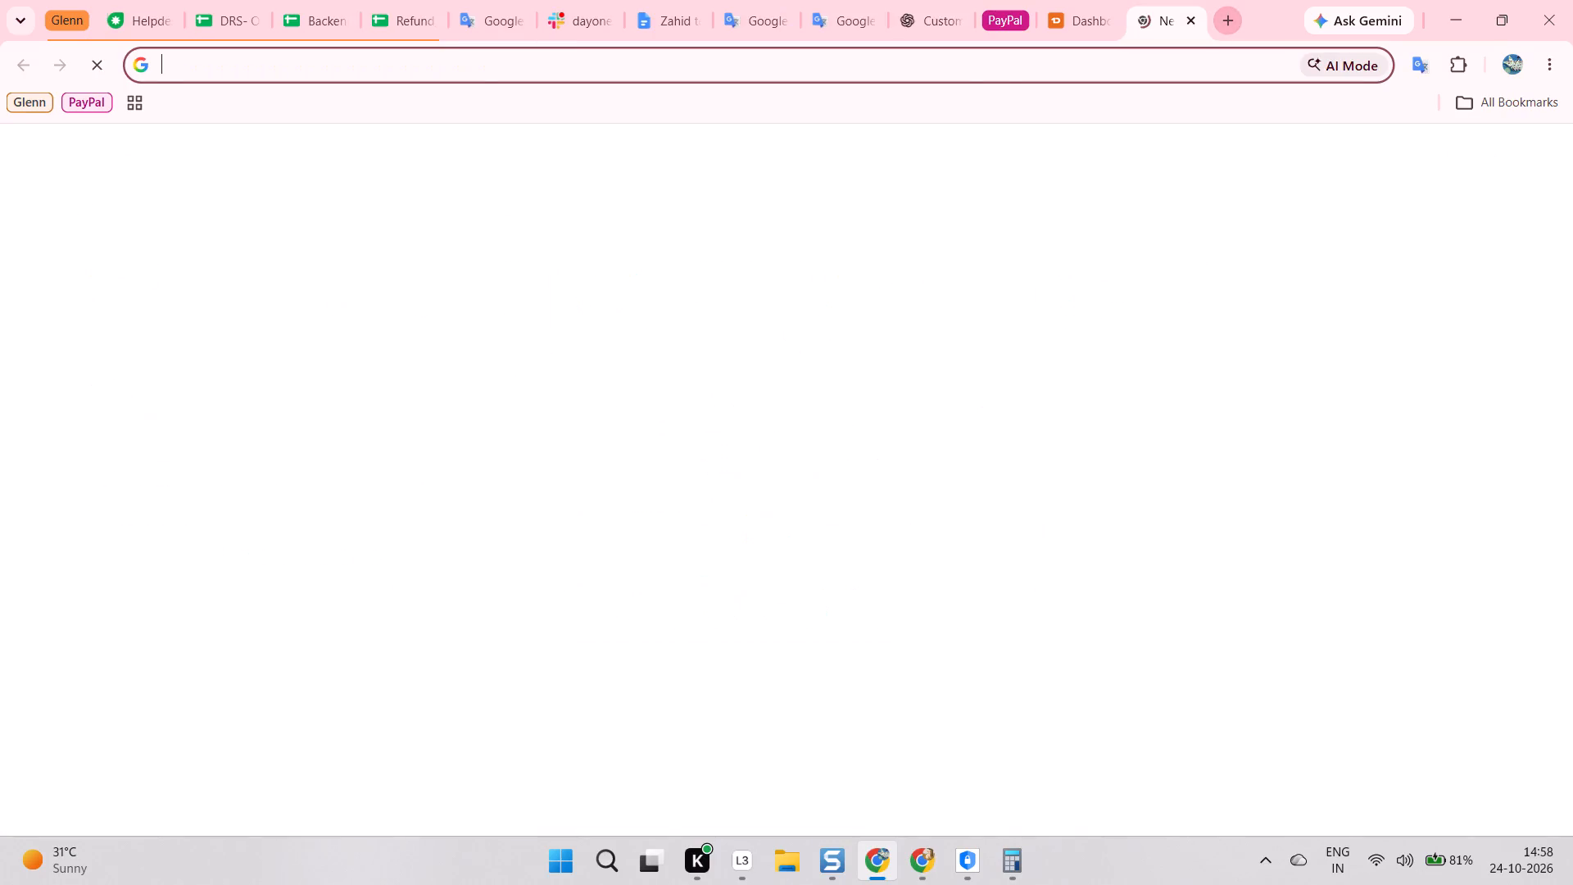
{"action": "type", "text": "per"}
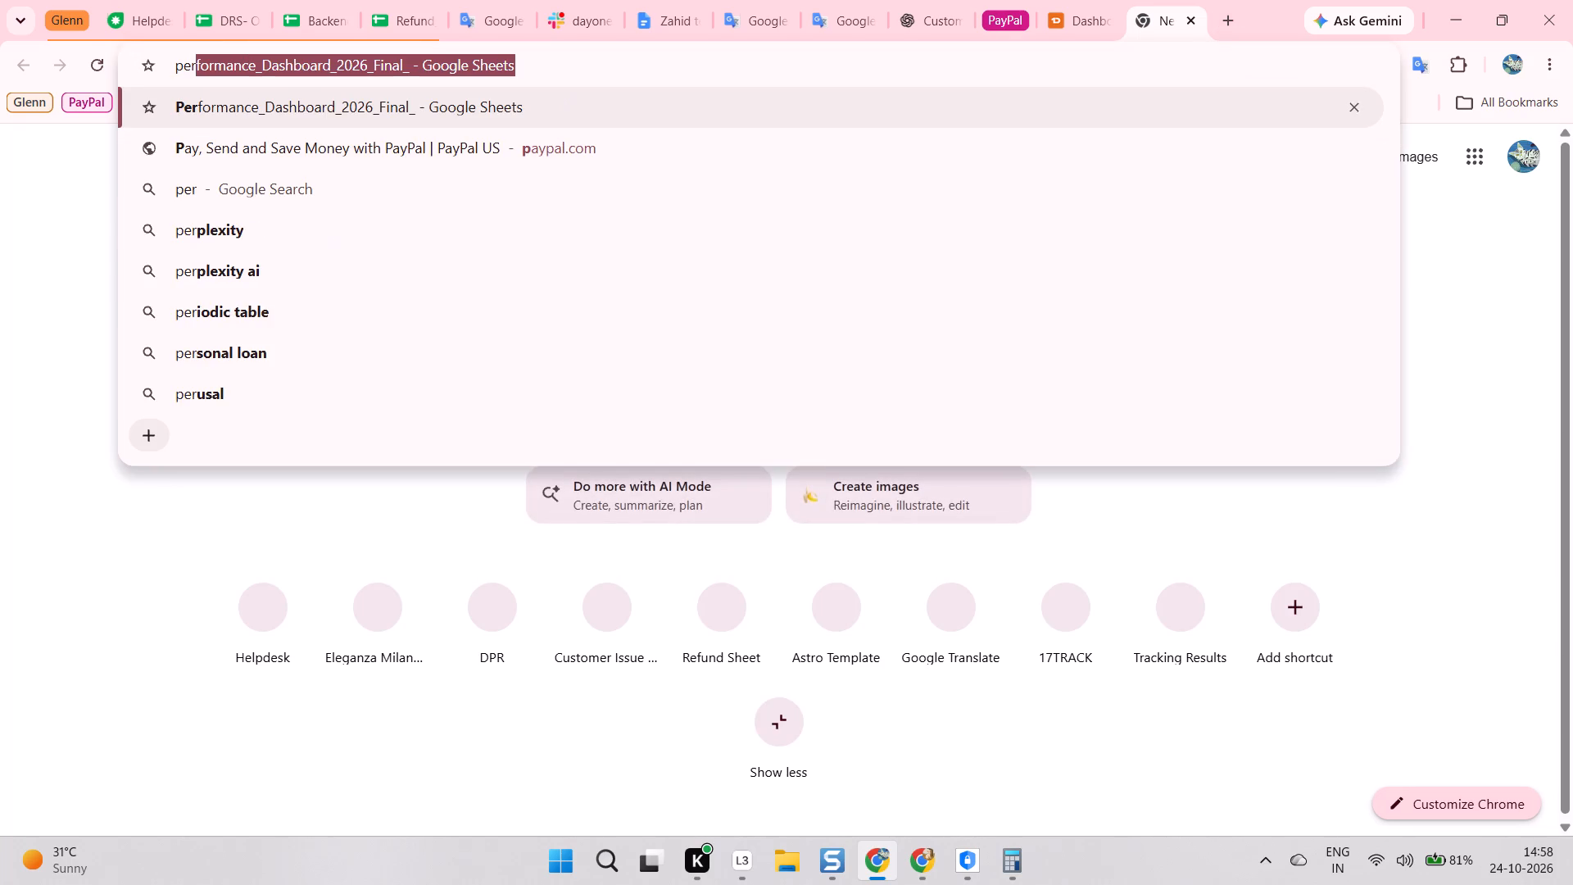
{"action": "key", "text": "Return"}
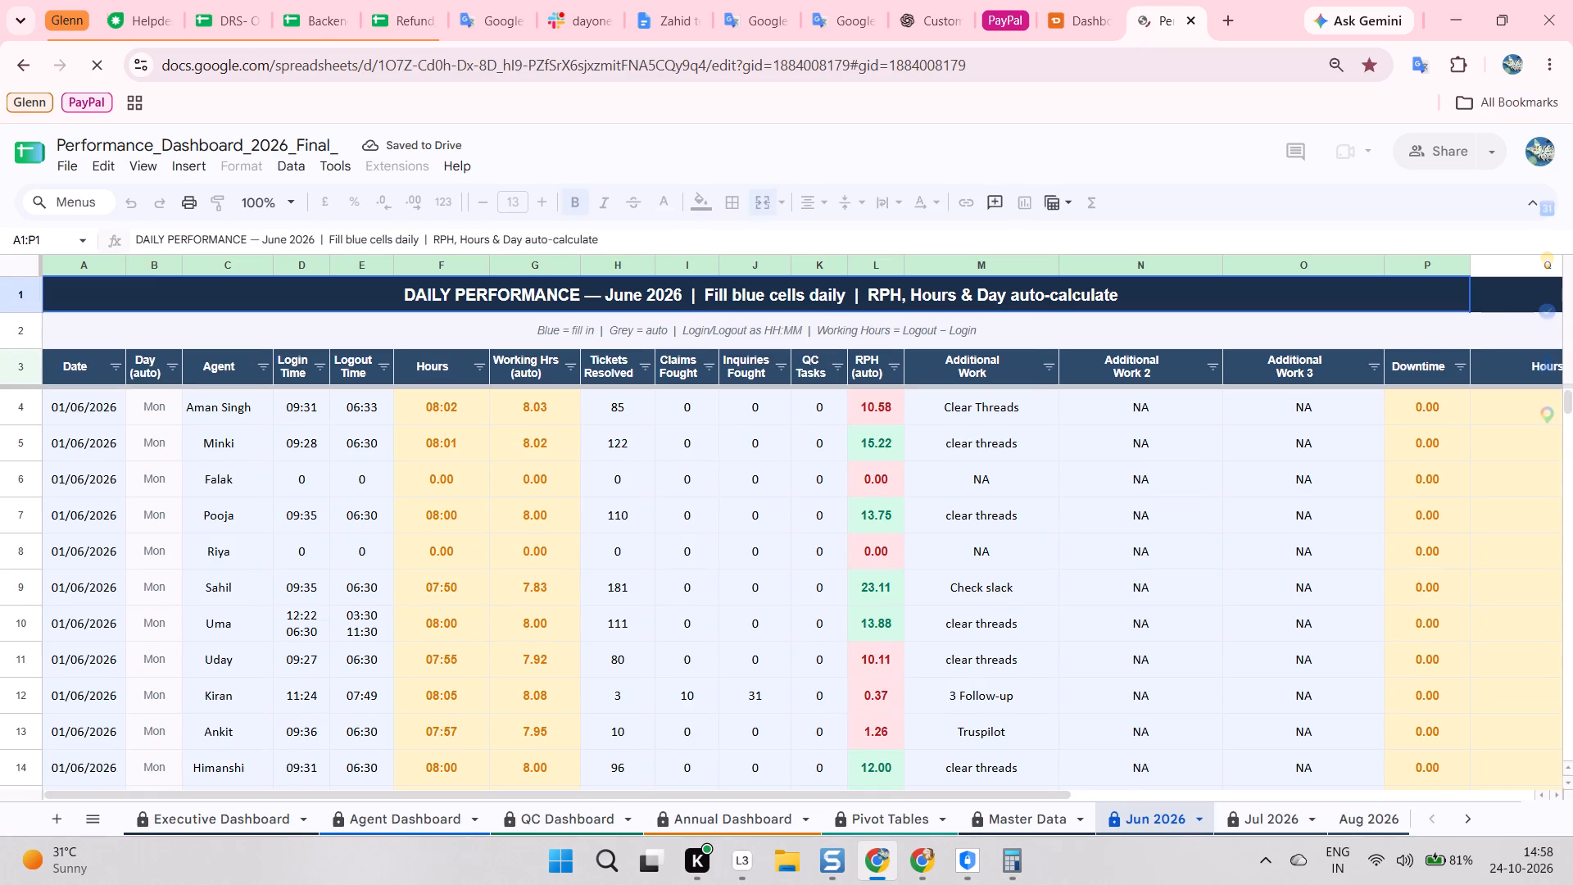
{"action": "scroll", "coordinate": [1282, 822], "scroll_direction": "left", "scroll_amount": 3}
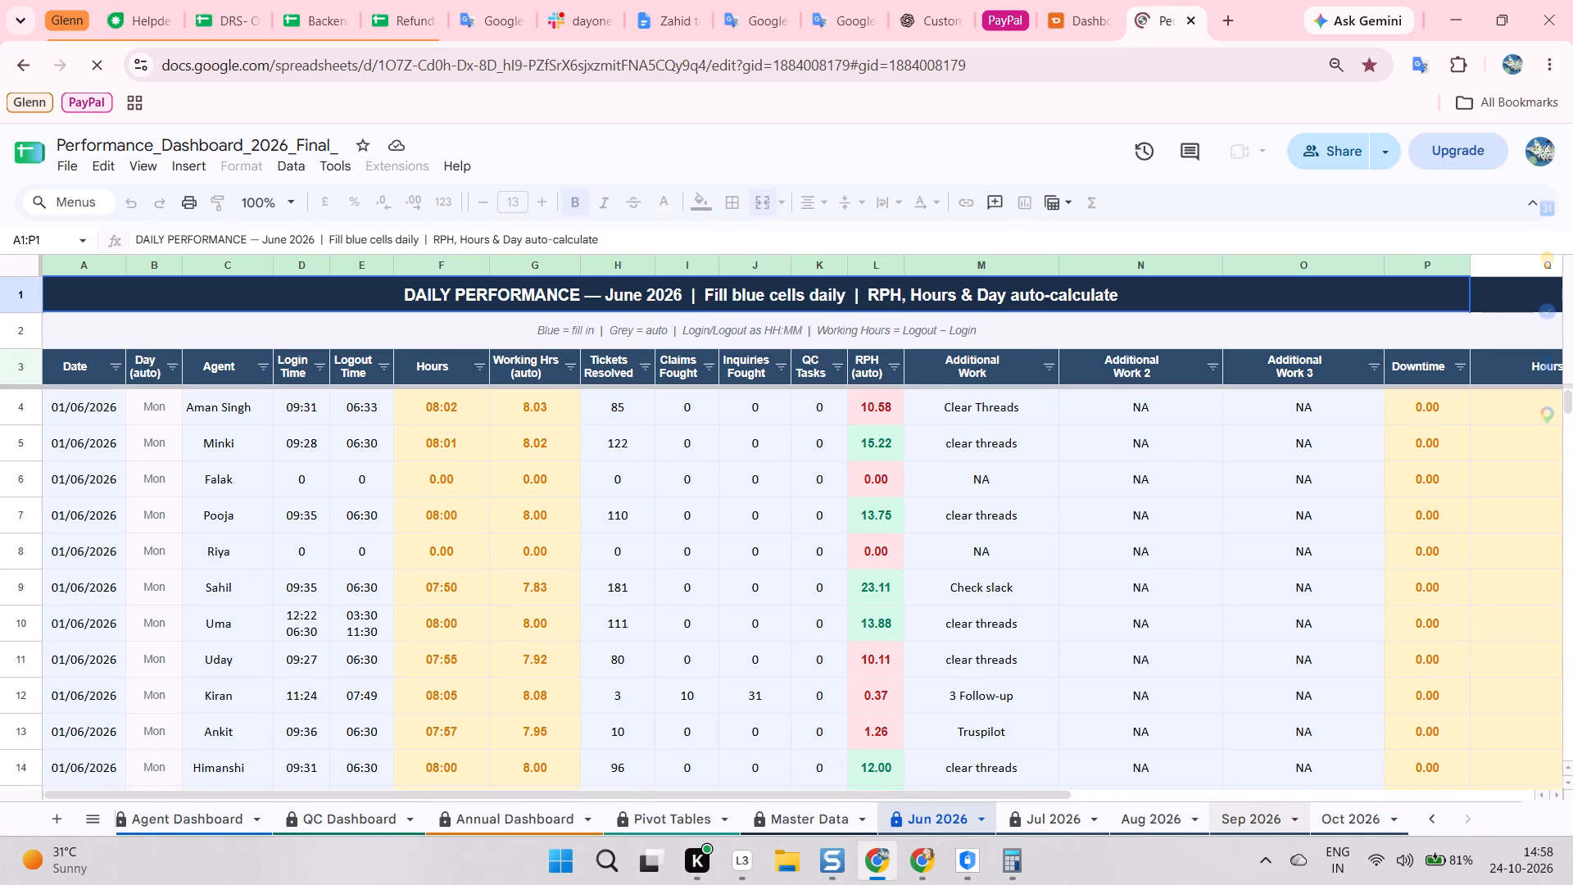
{"action": "scroll", "coordinate": [1291, 820], "scroll_direction": "left", "scroll_amount": 1}
{"action": "left_click", "coordinate": [1345, 821]}
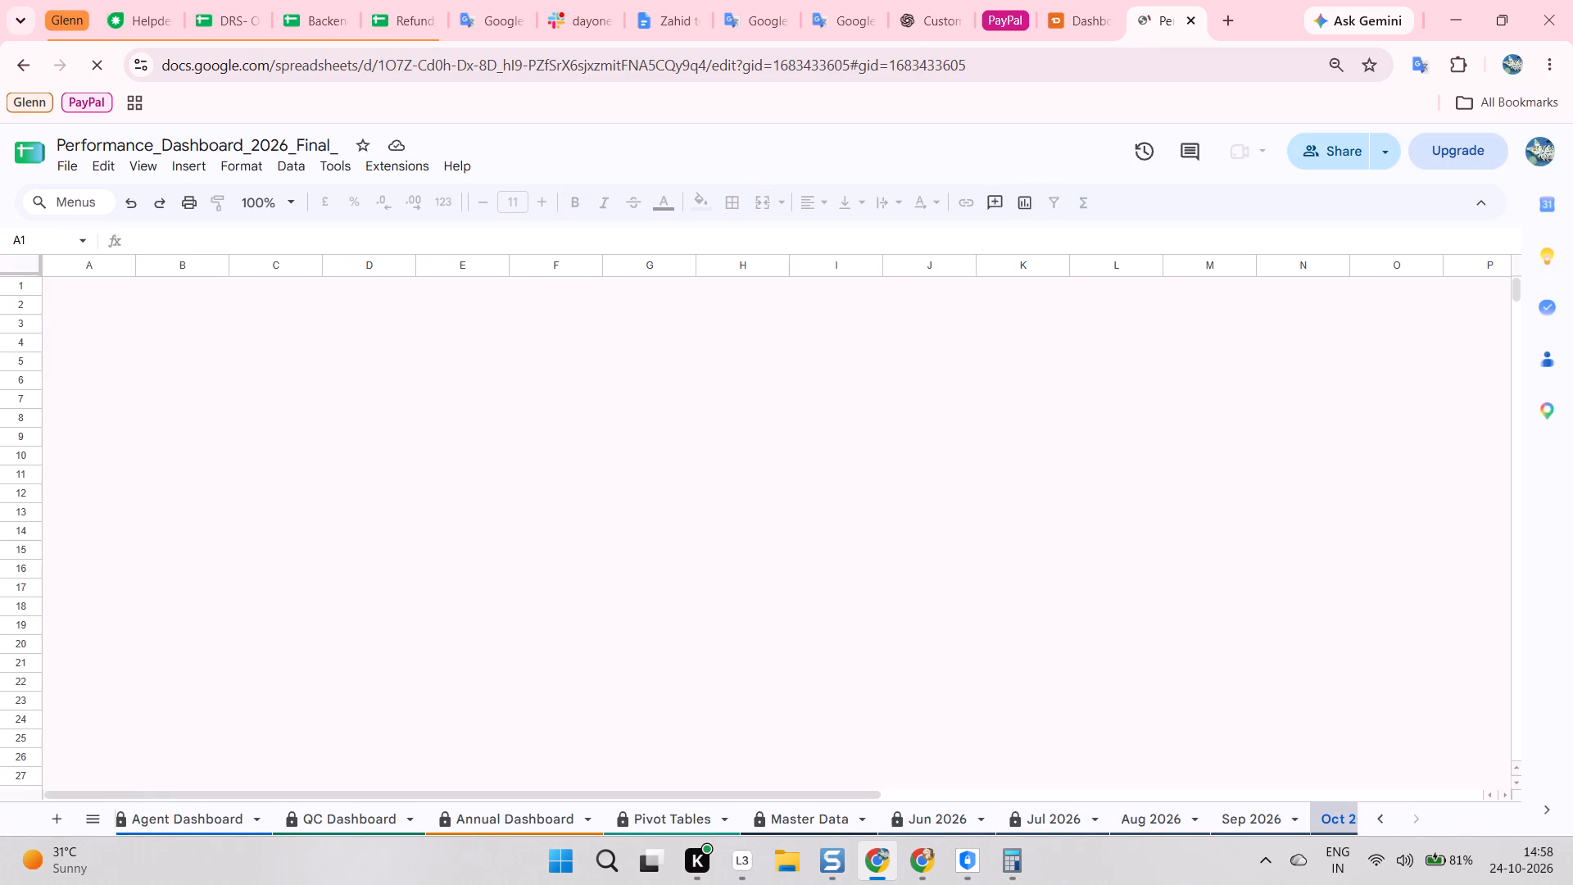
{"action": "scroll", "coordinate": [1280, 816], "scroll_direction": "left", "scroll_amount": 7}
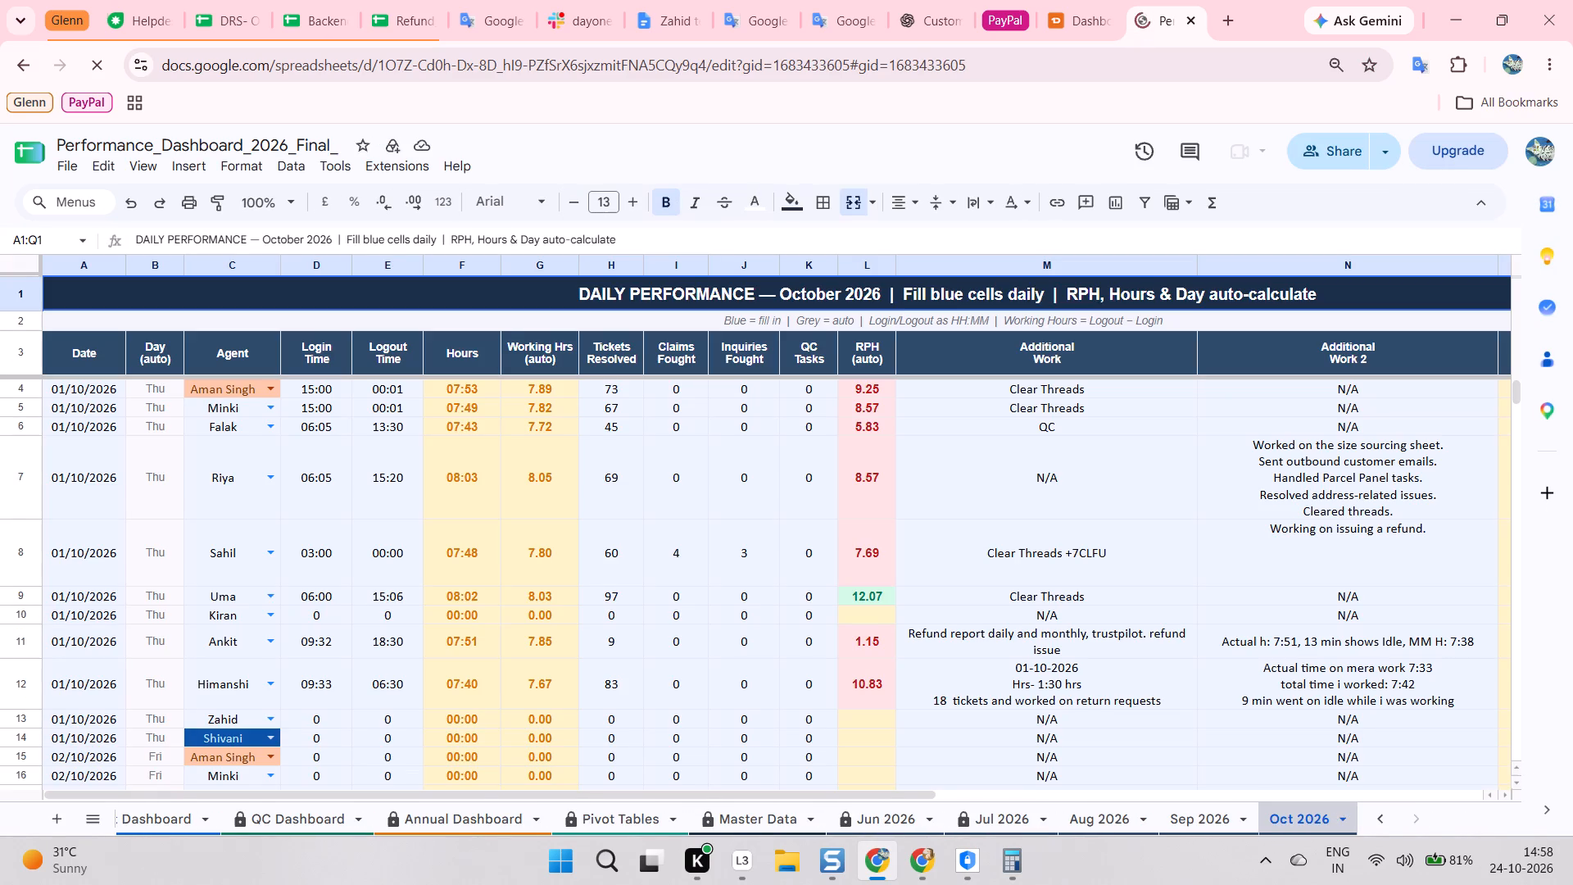
Look through the October daily performance log down to the agents' latest Friday and Saturday rows.
{"action": "scroll", "coordinate": [981, 649], "scroll_direction": "down", "scroll_amount": 2}
{"action": "scroll", "coordinate": [713, 597], "scroll_direction": "down", "scroll_amount": 7}
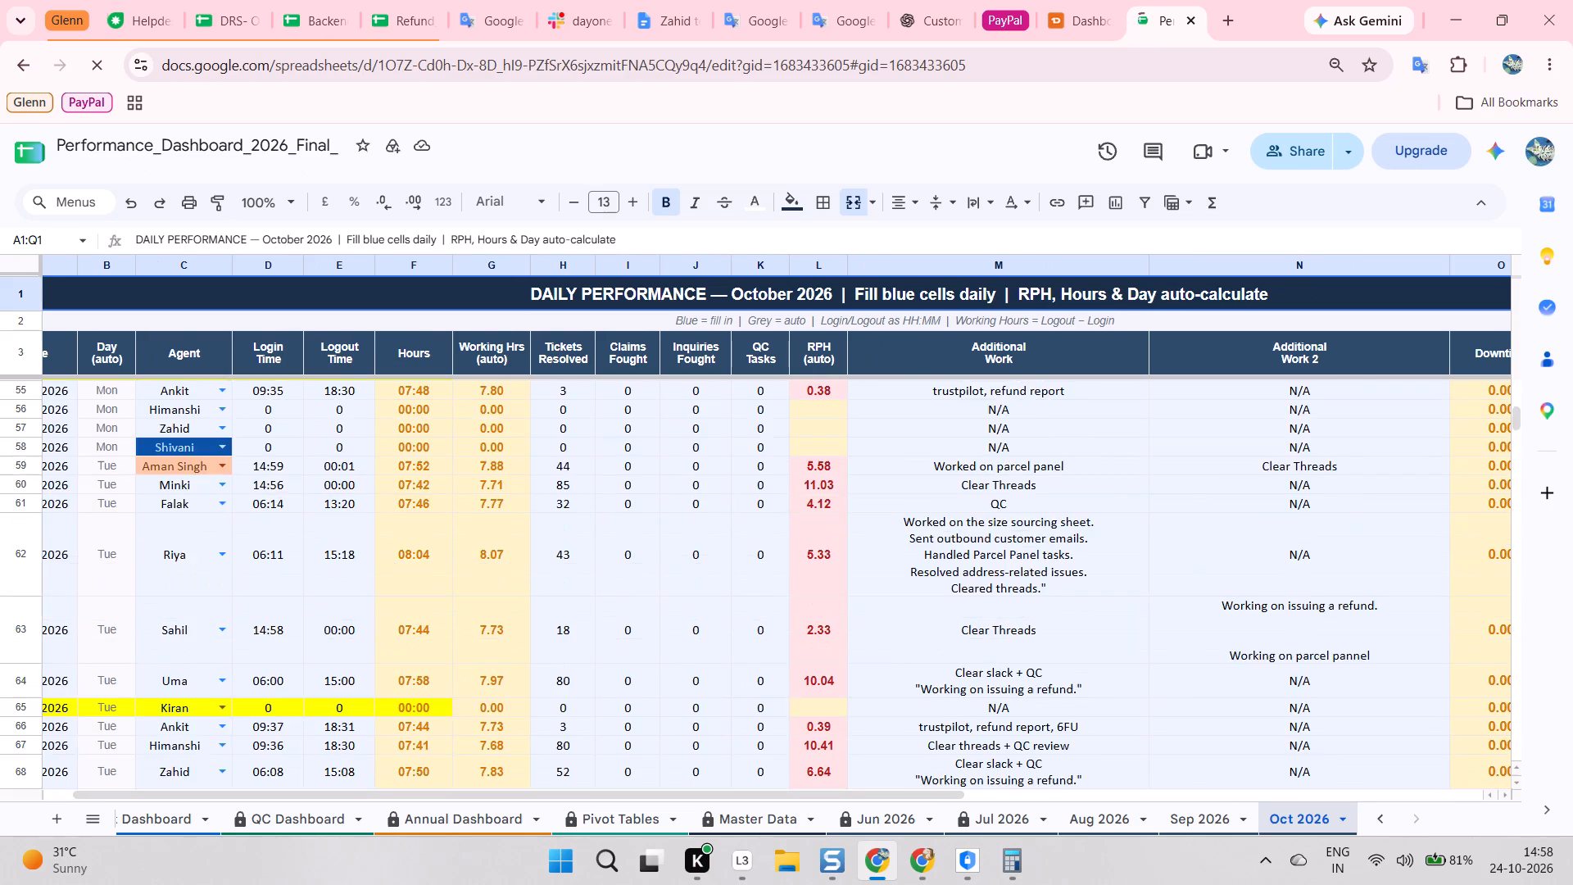
{"action": "scroll", "coordinate": [744, 609], "scroll_direction": "down", "scroll_amount": 11}
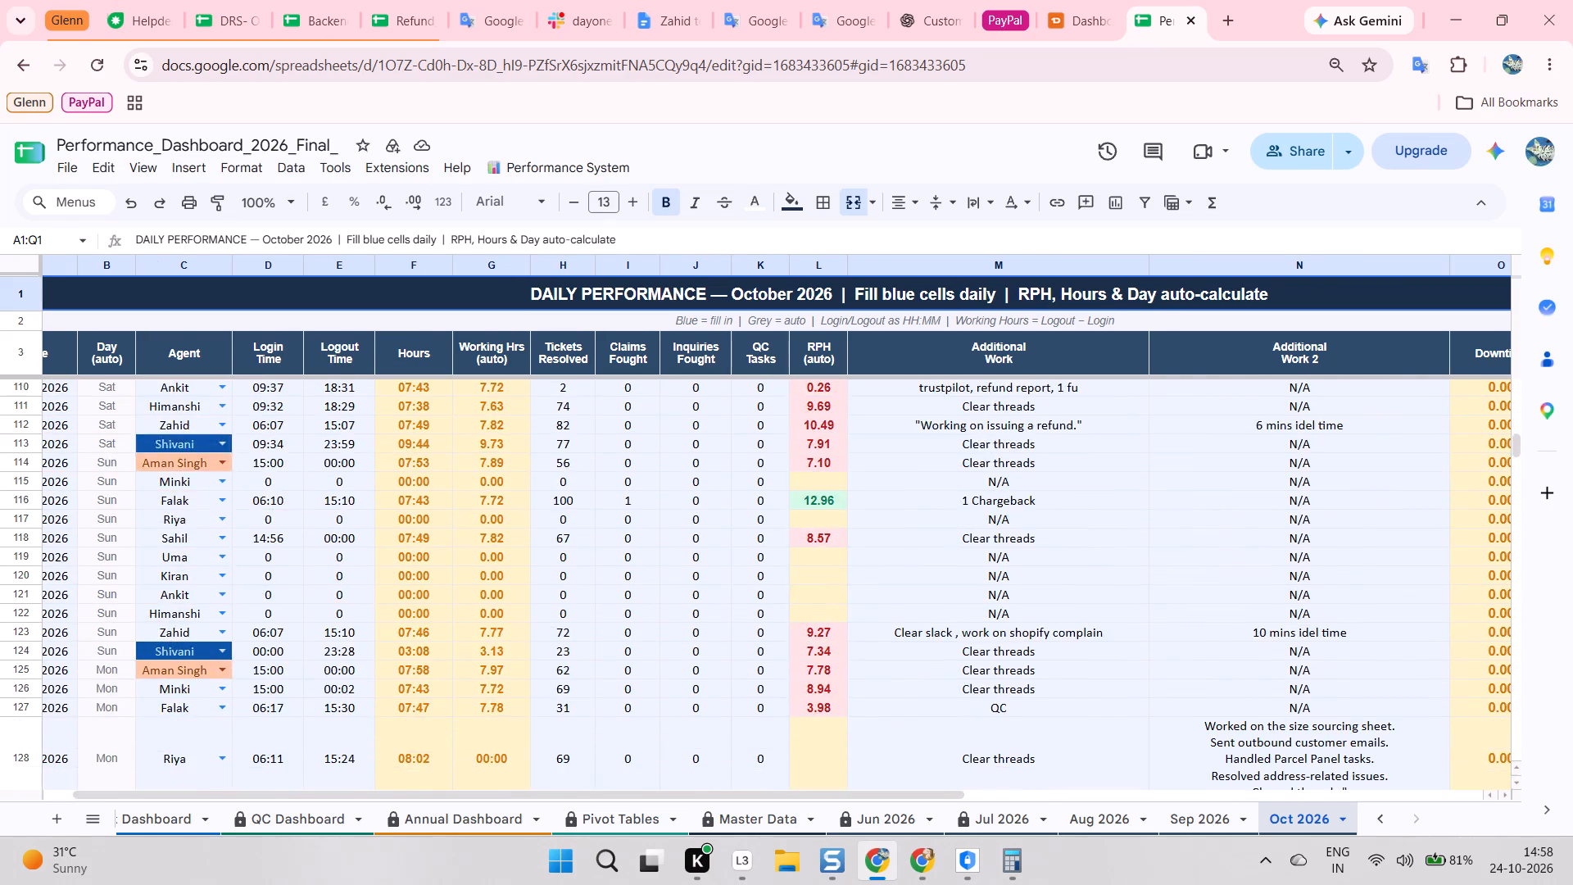
{"action": "scroll", "coordinate": [571, 602], "scroll_direction": "down", "scroll_amount": 12}
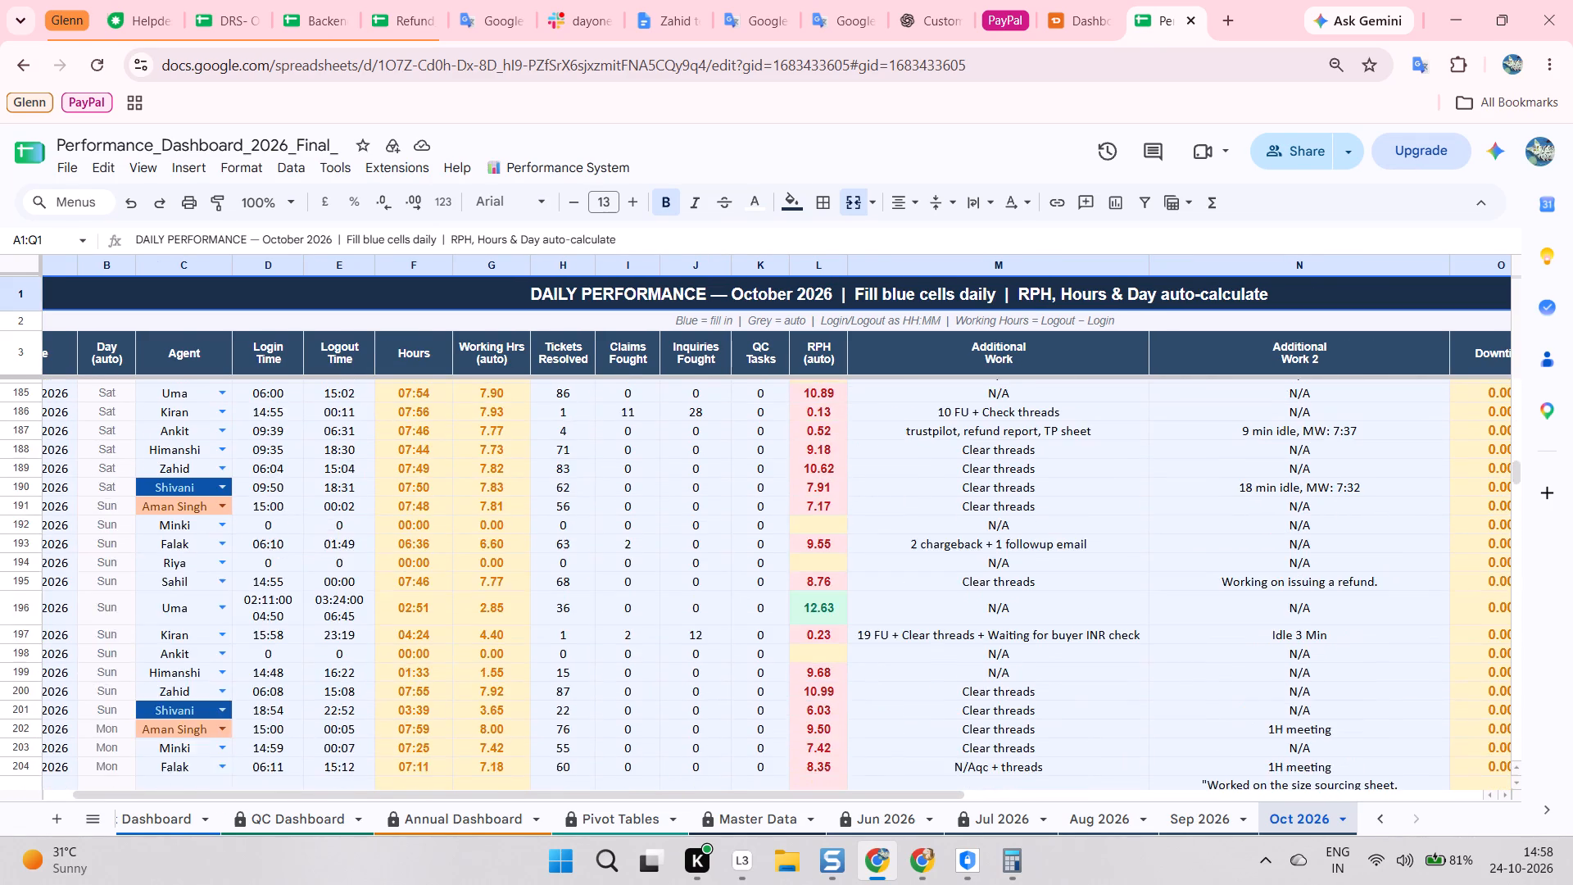
{"action": "scroll", "coordinate": [492, 588], "scroll_direction": "down", "scroll_amount": 11}
{"action": "scroll", "coordinate": [401, 576], "scroll_direction": "down", "scroll_amount": 1}
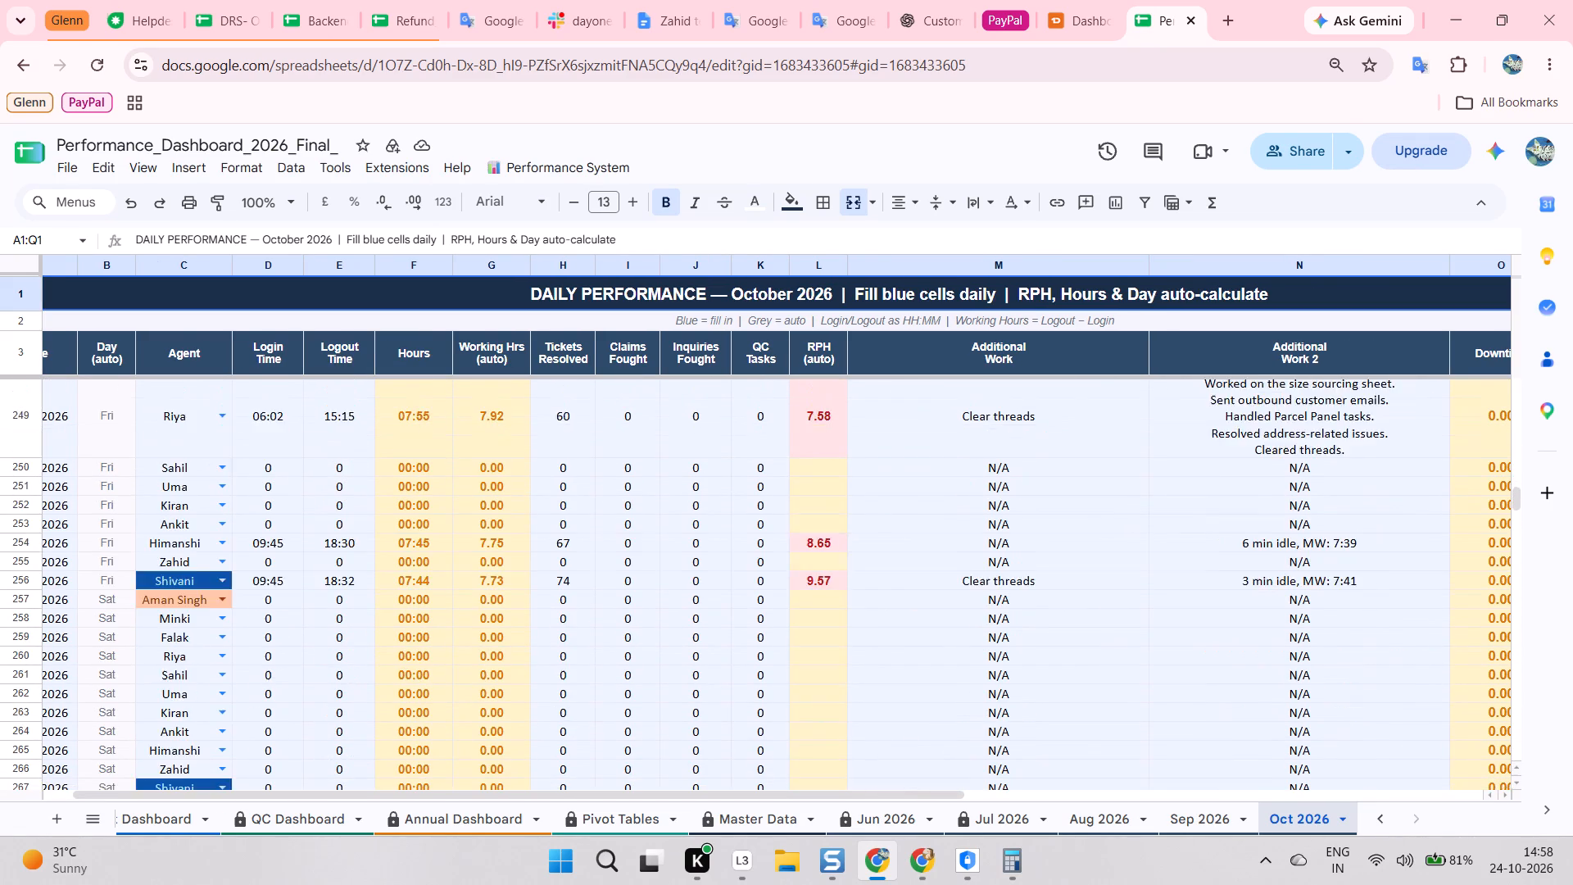
{"action": "scroll", "coordinate": [401, 576], "scroll_direction": "down", "scroll_amount": 1}
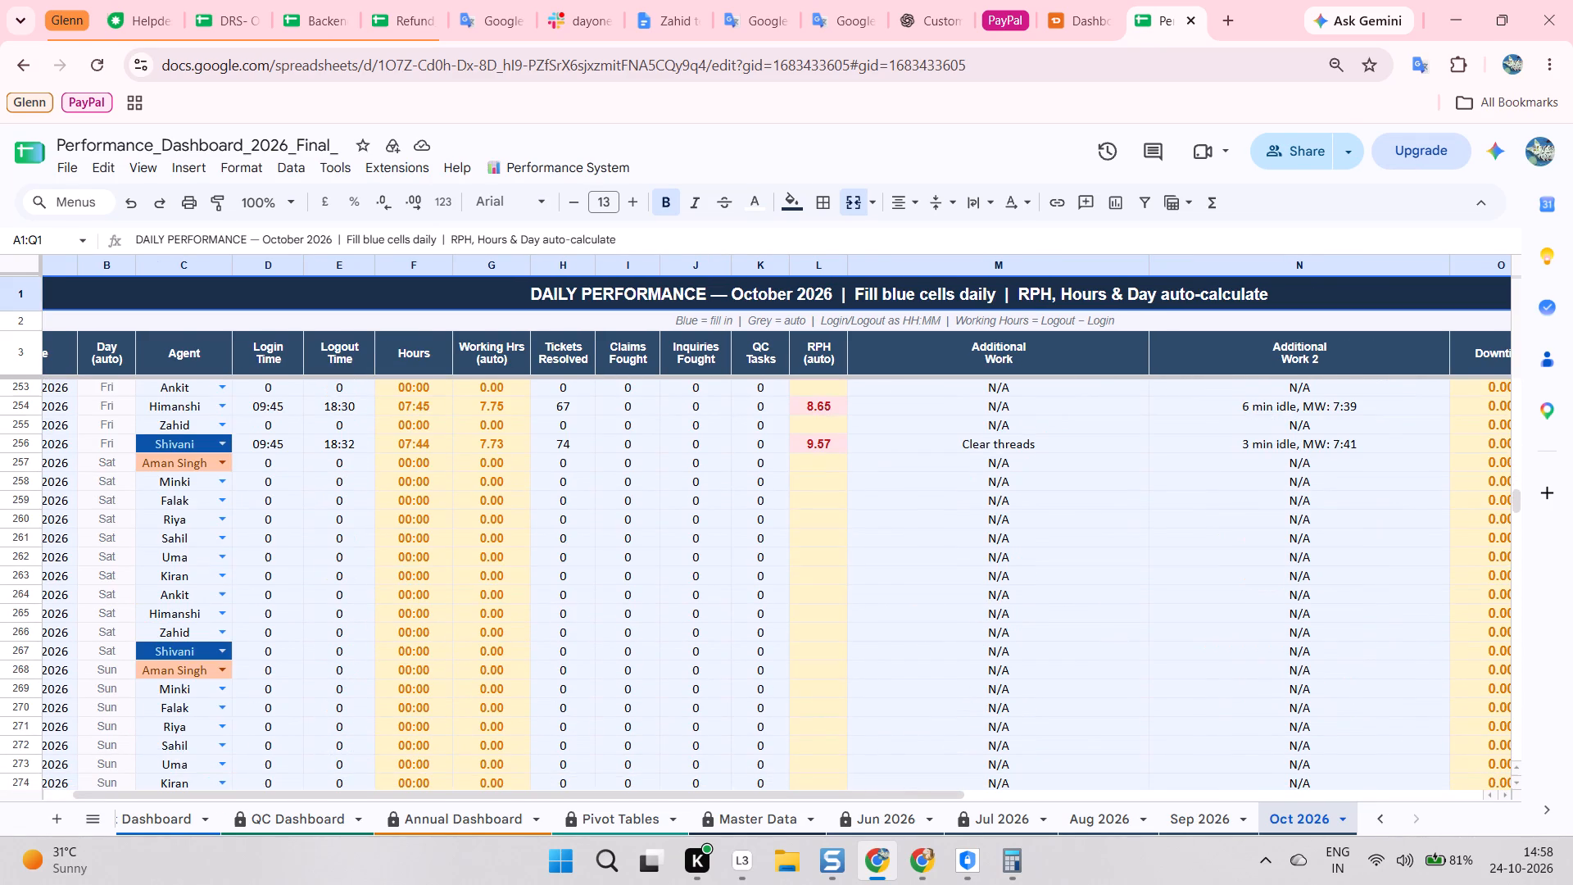